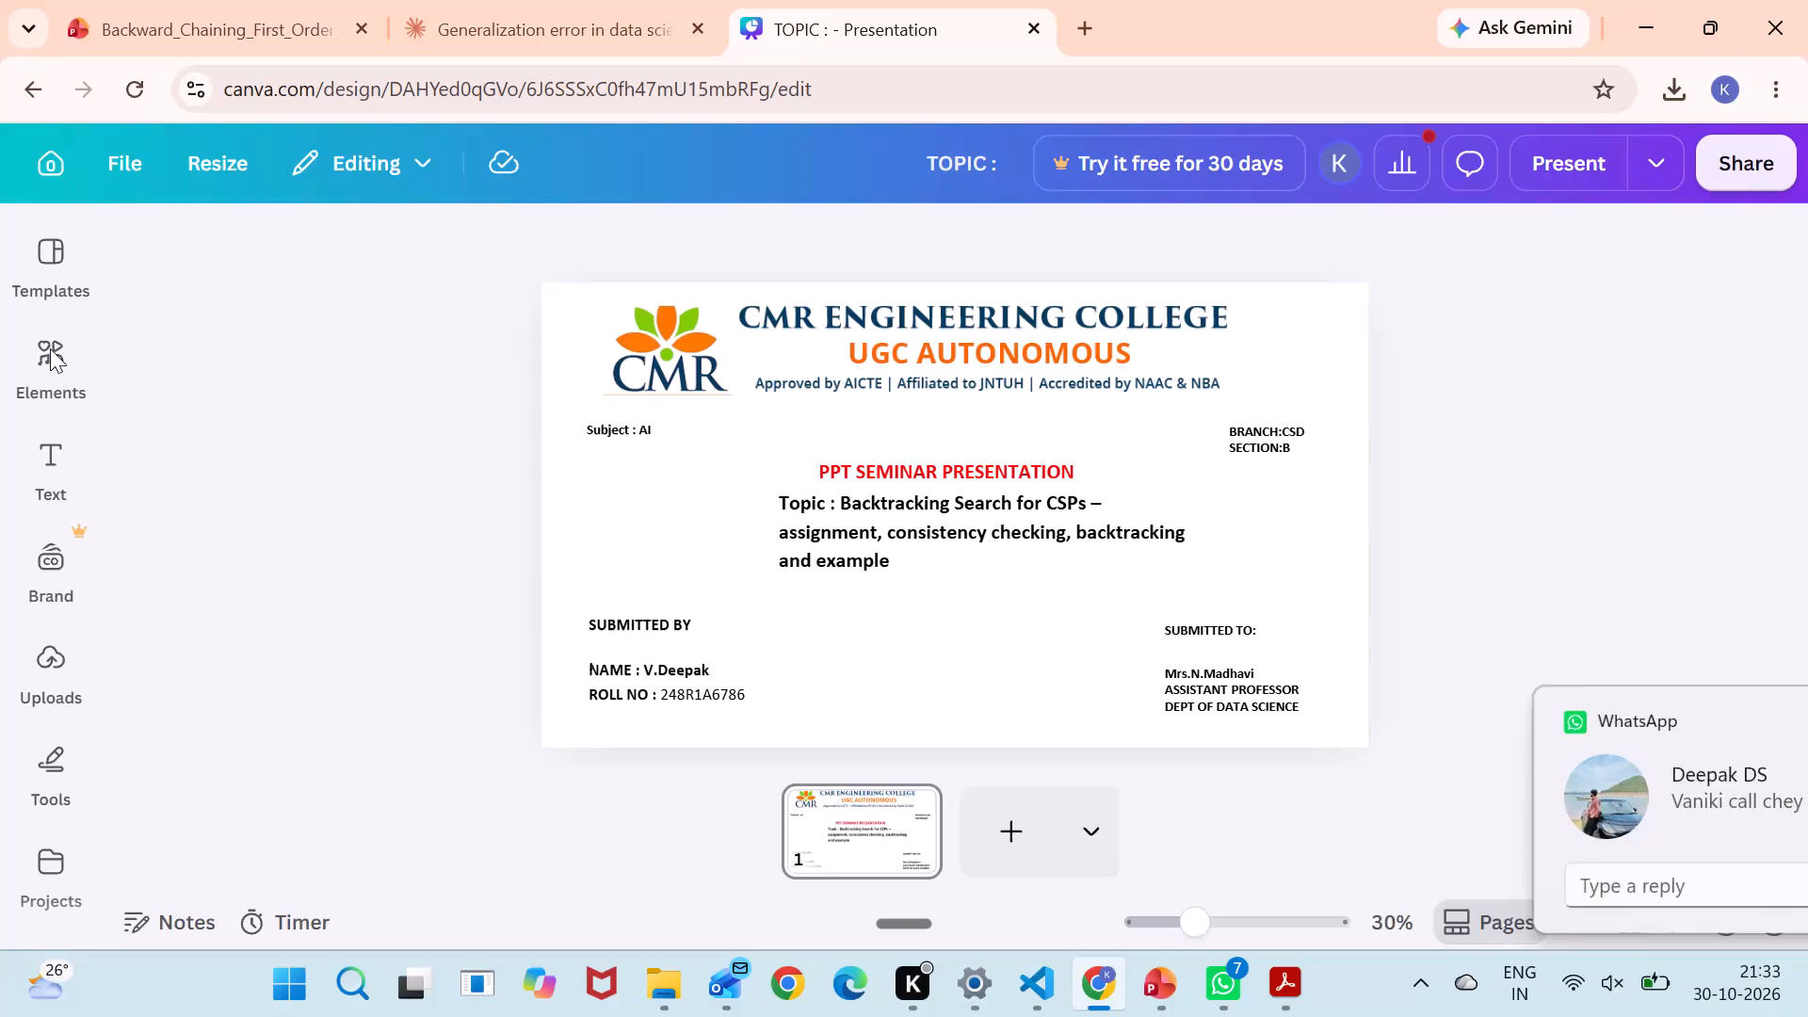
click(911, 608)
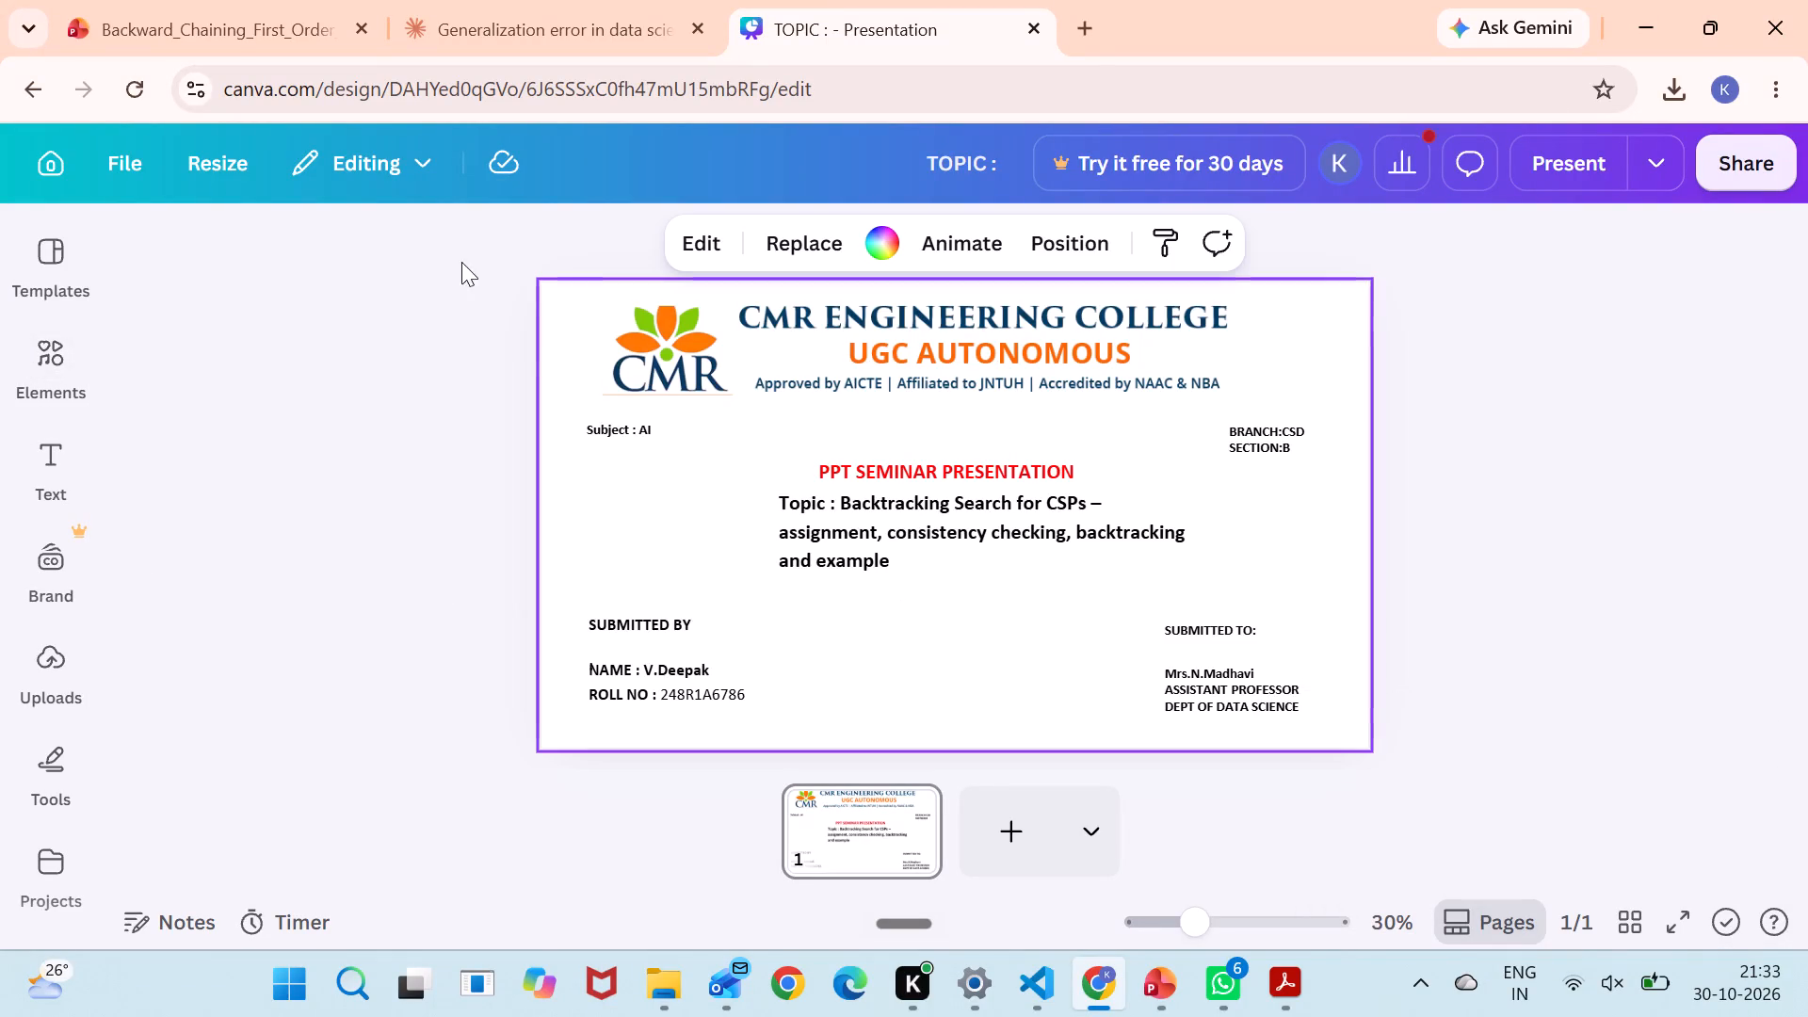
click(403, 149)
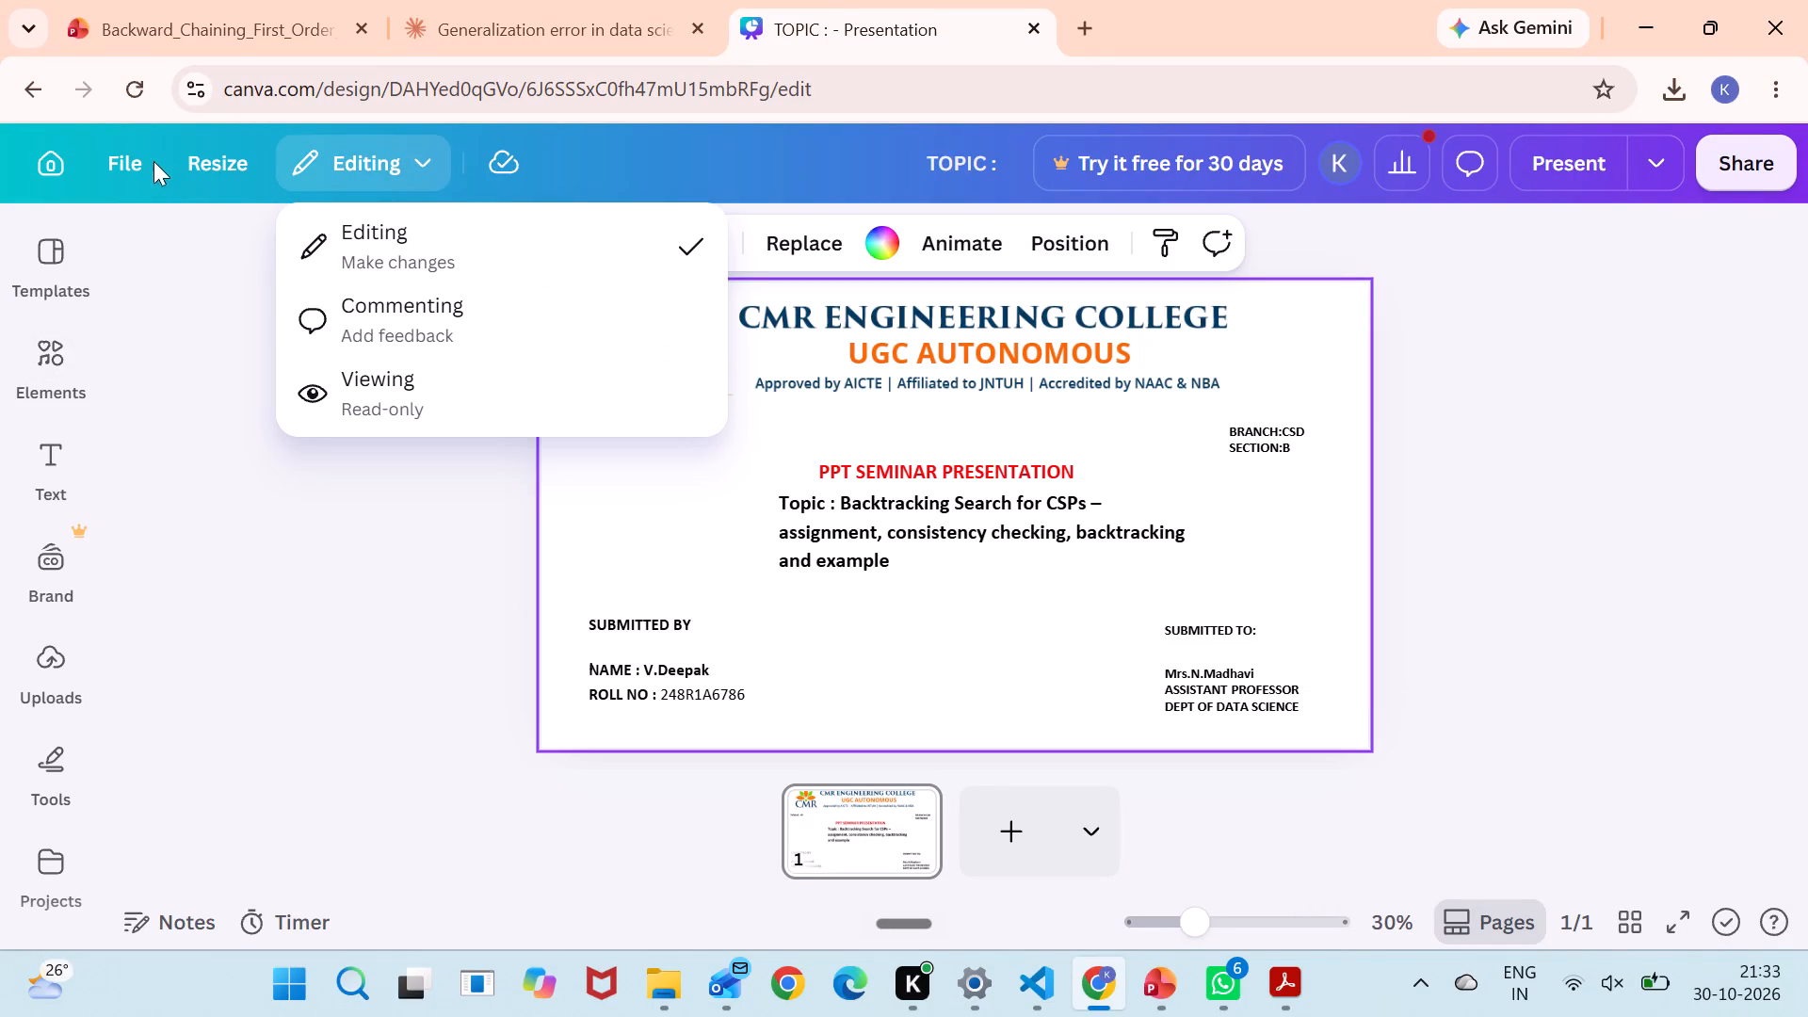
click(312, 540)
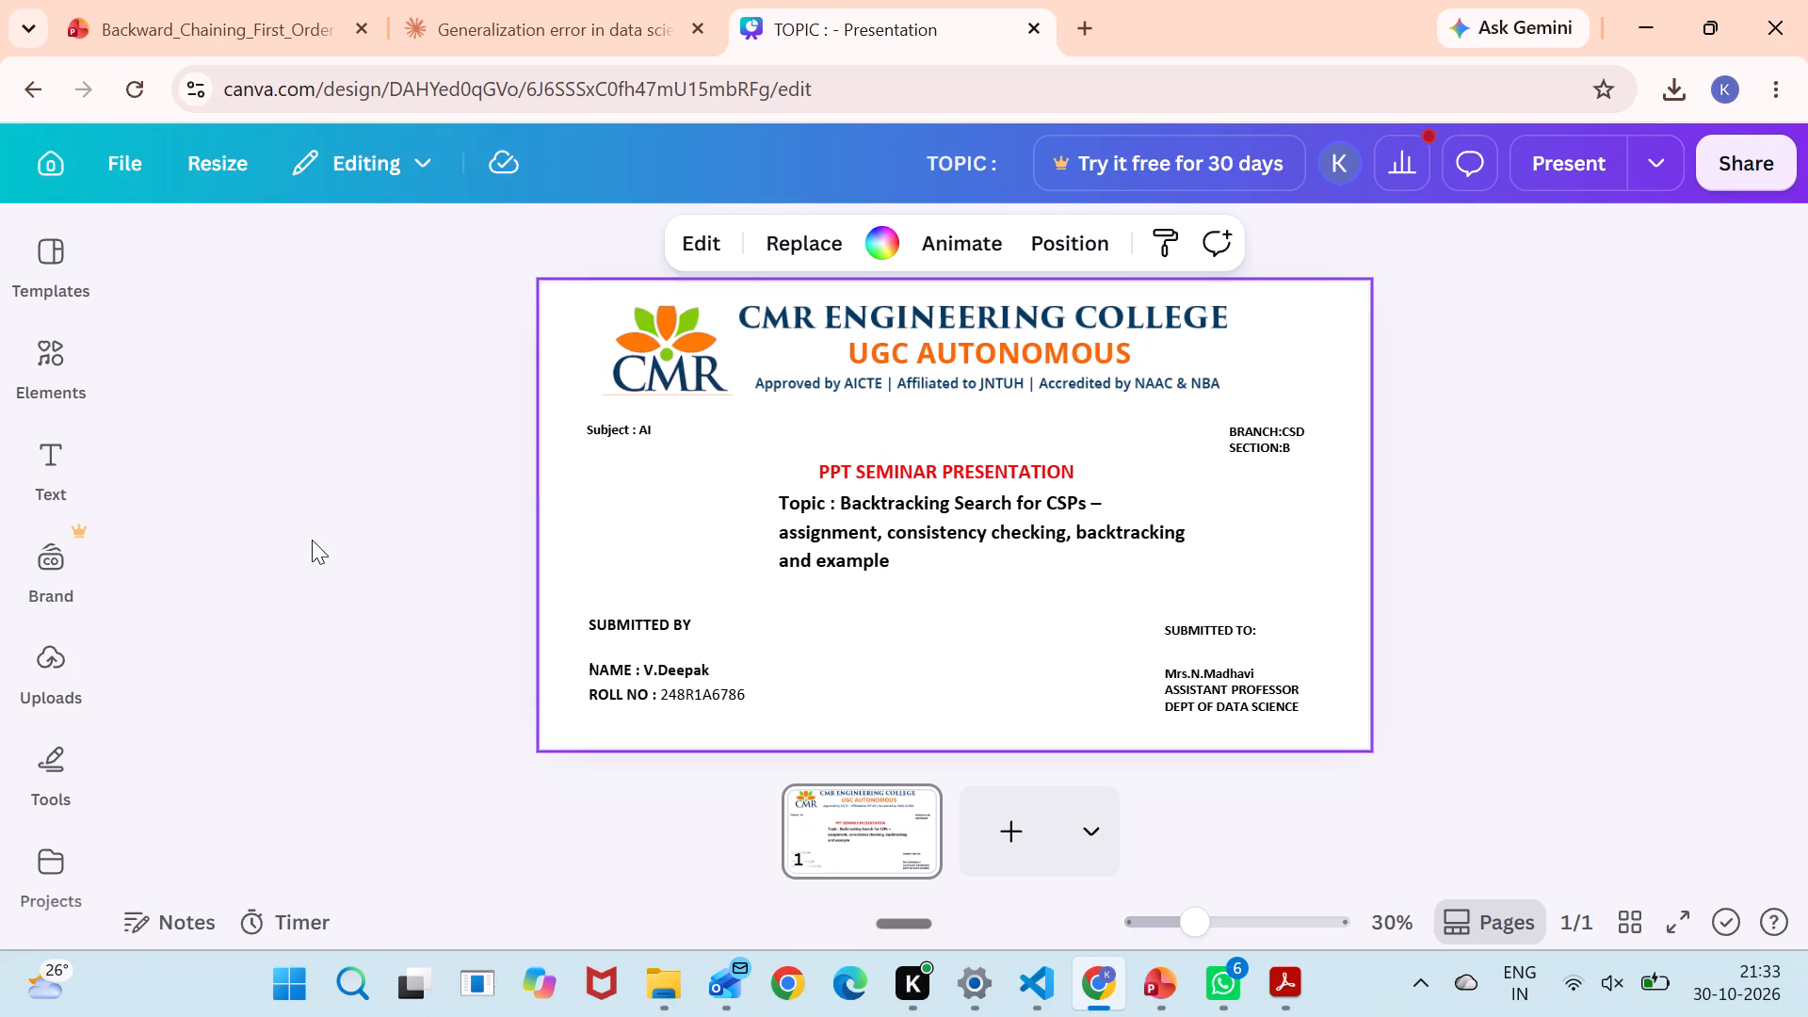
Add a blank second page to the Canva presentation.
click(989, 853)
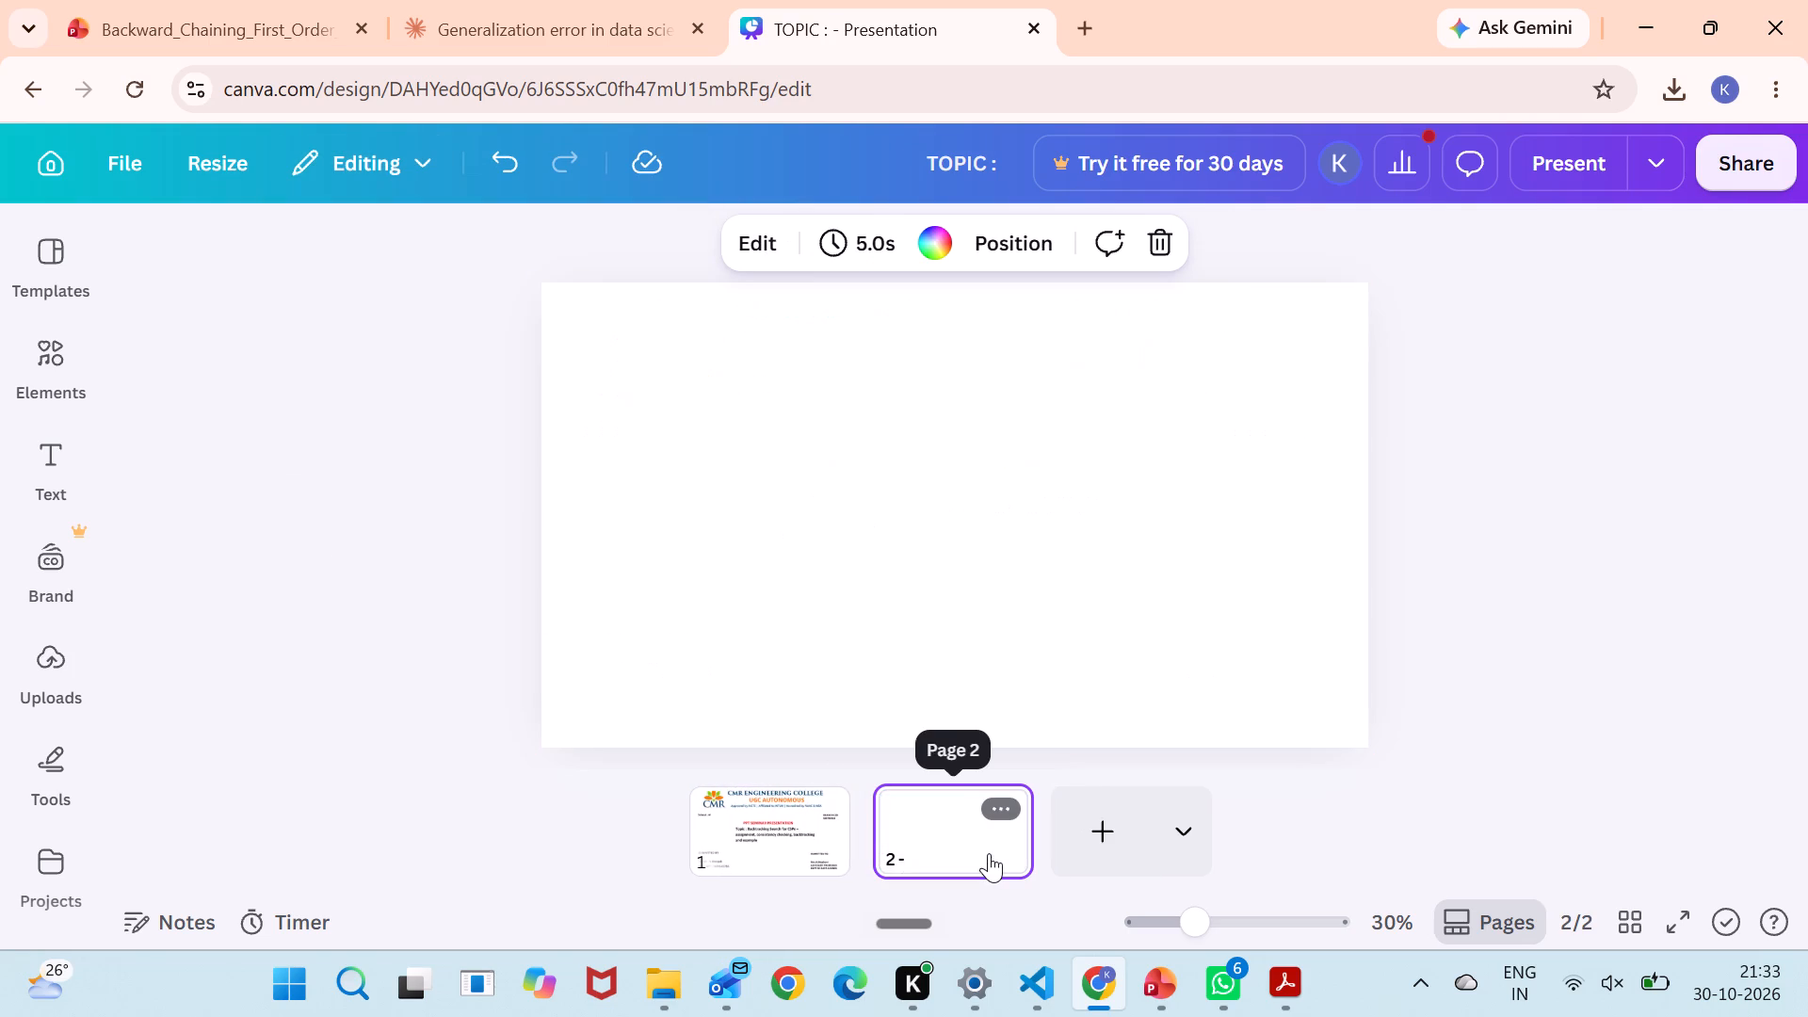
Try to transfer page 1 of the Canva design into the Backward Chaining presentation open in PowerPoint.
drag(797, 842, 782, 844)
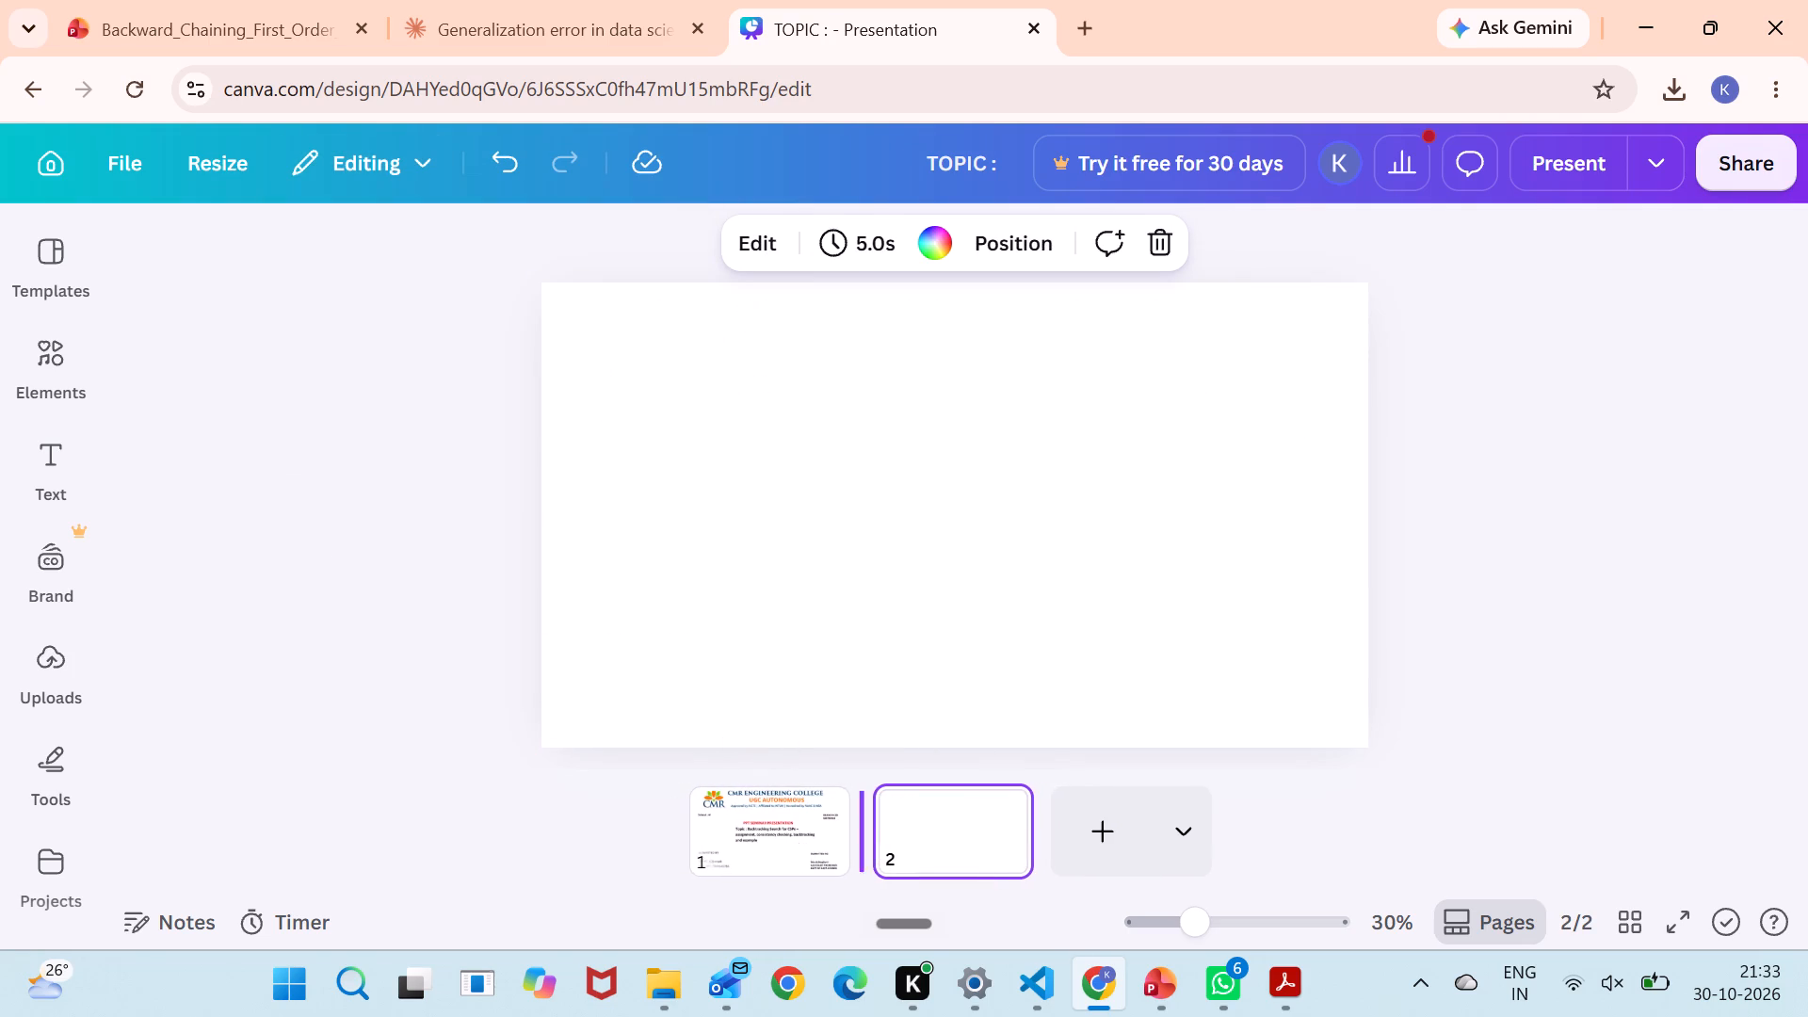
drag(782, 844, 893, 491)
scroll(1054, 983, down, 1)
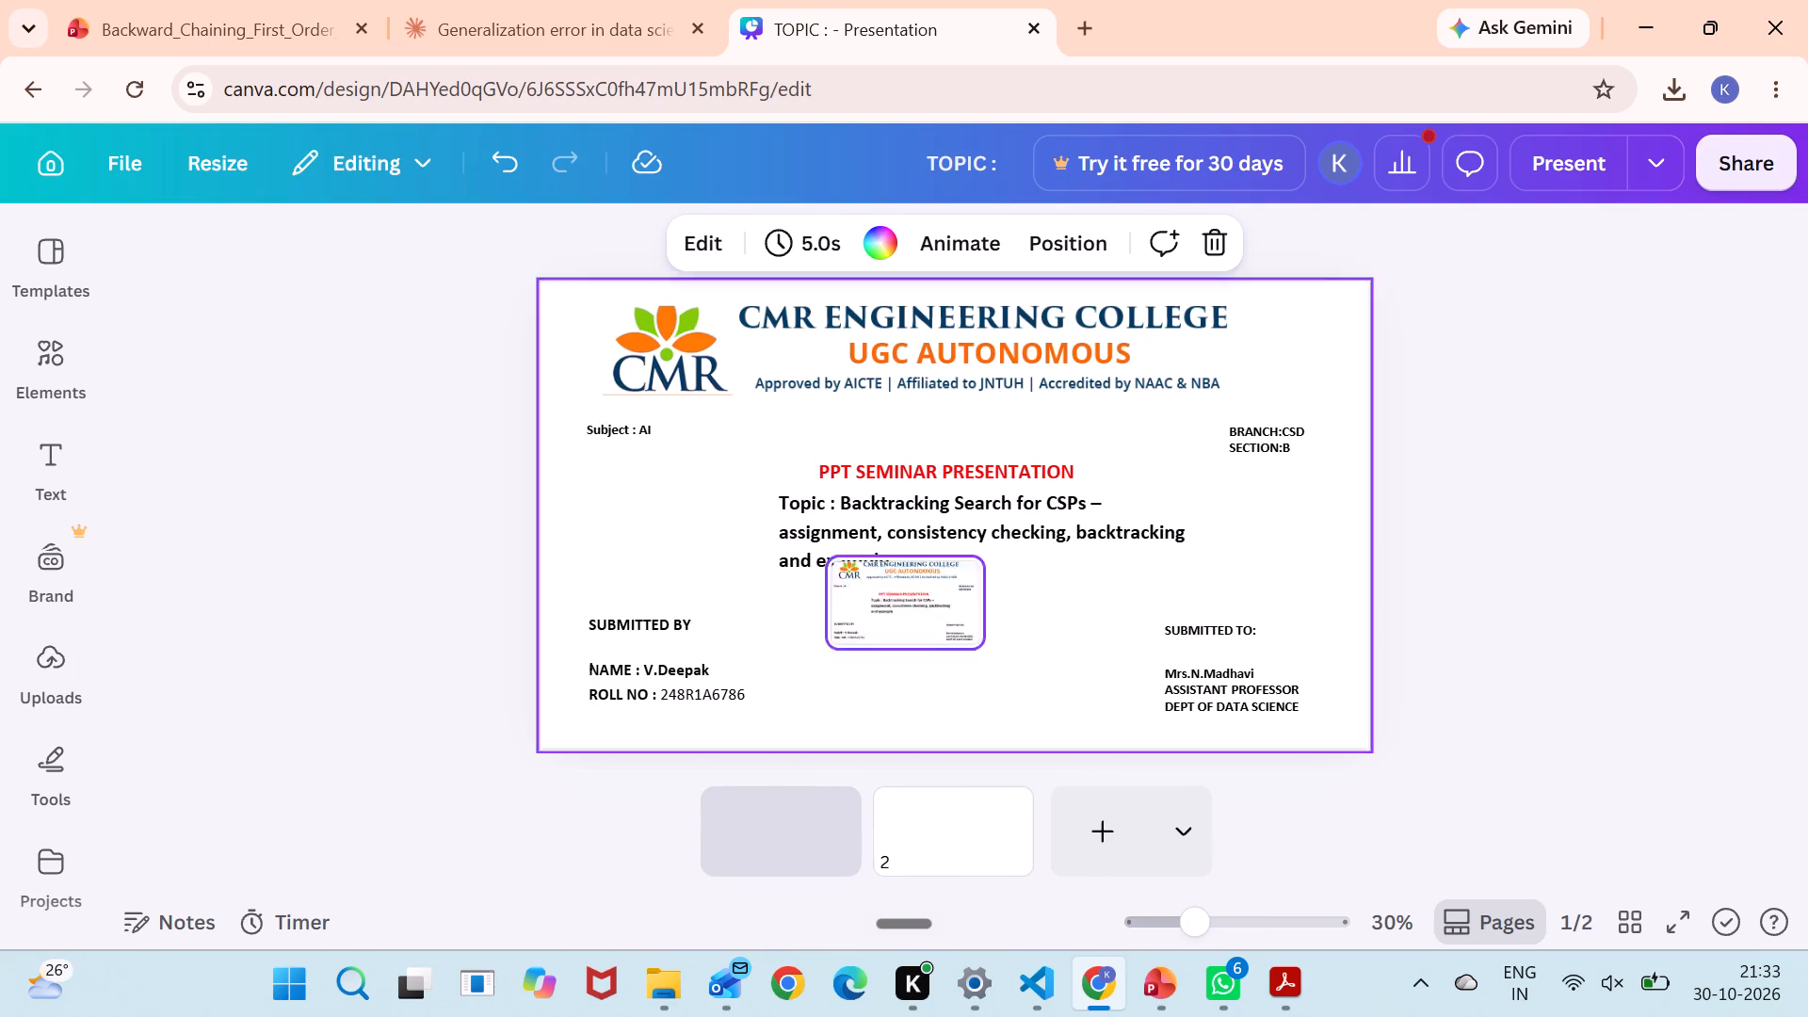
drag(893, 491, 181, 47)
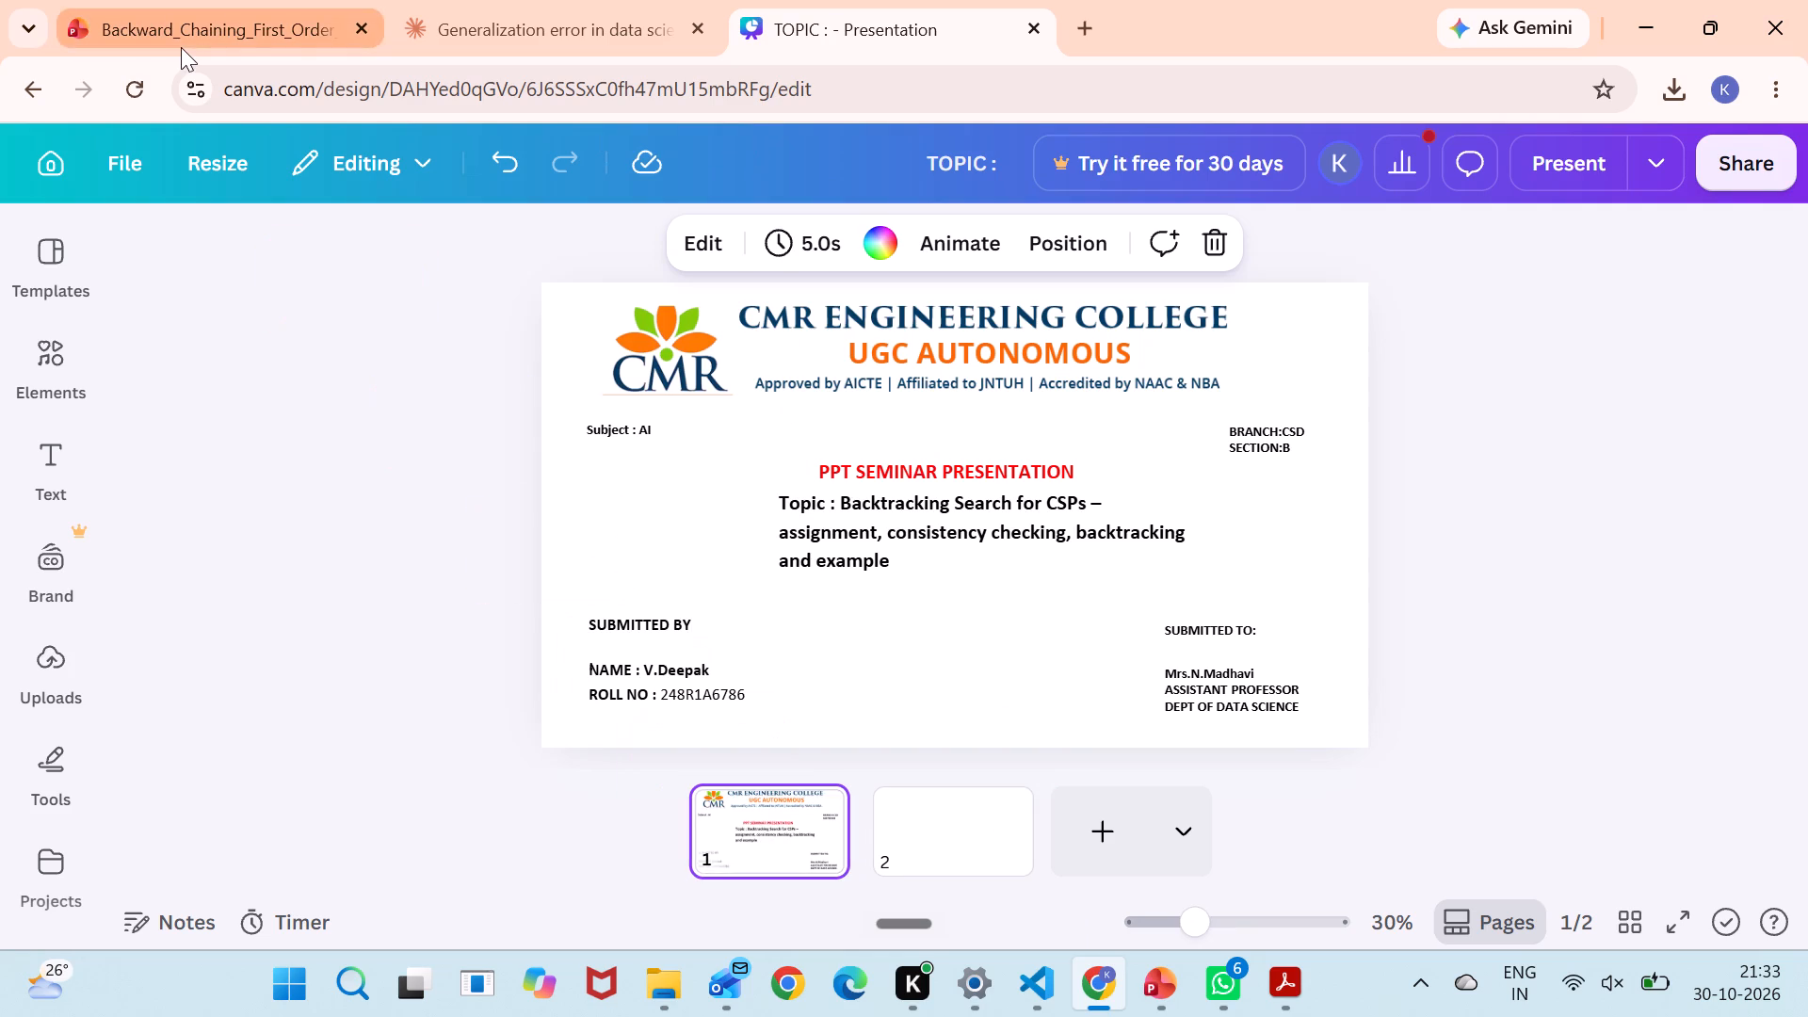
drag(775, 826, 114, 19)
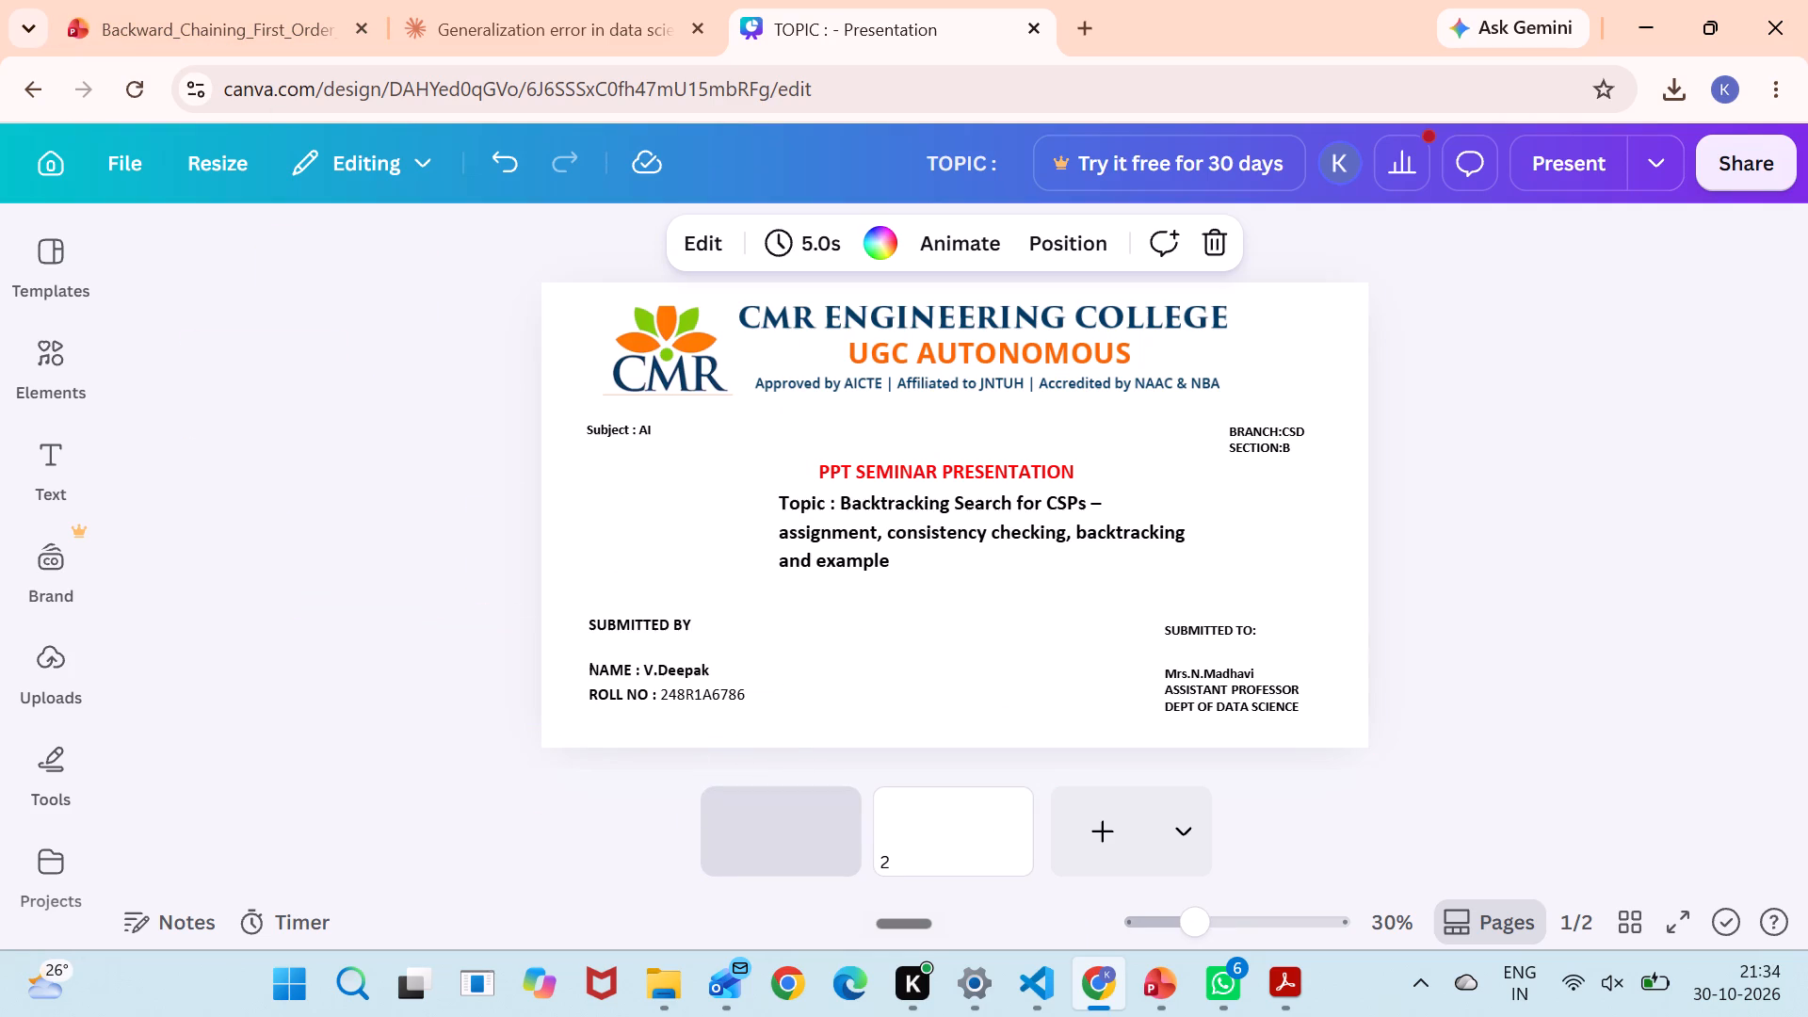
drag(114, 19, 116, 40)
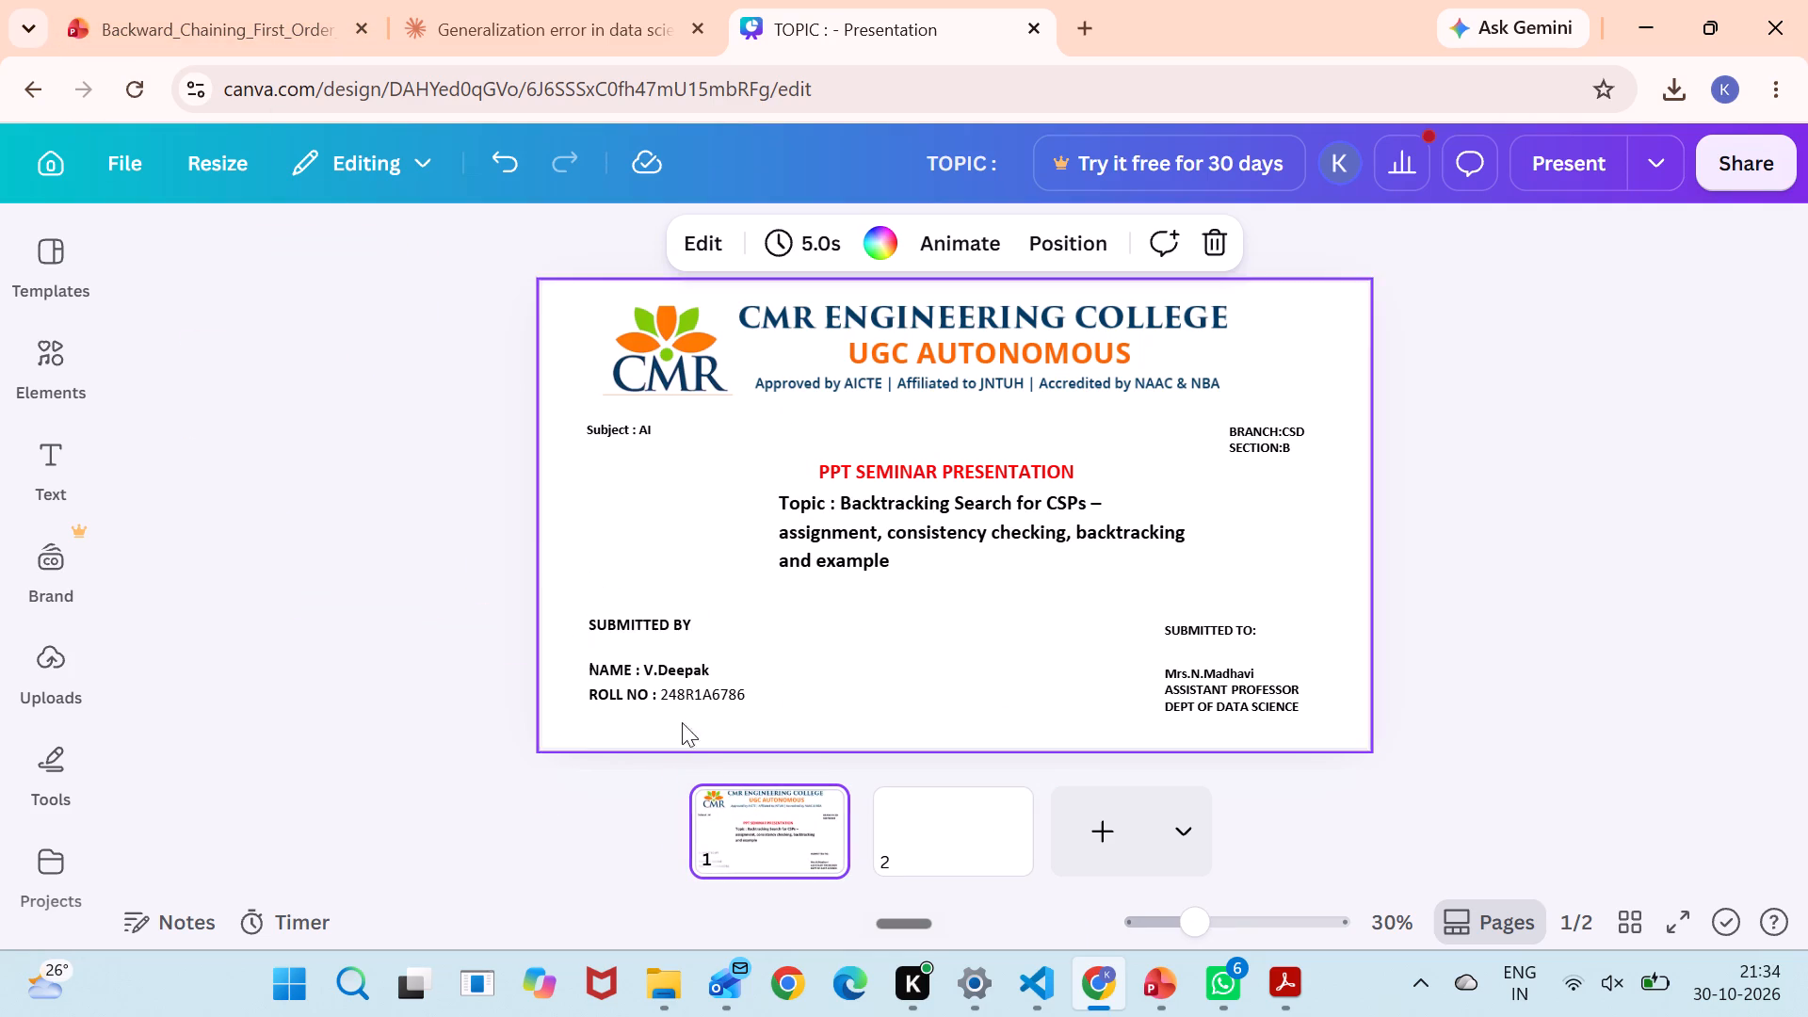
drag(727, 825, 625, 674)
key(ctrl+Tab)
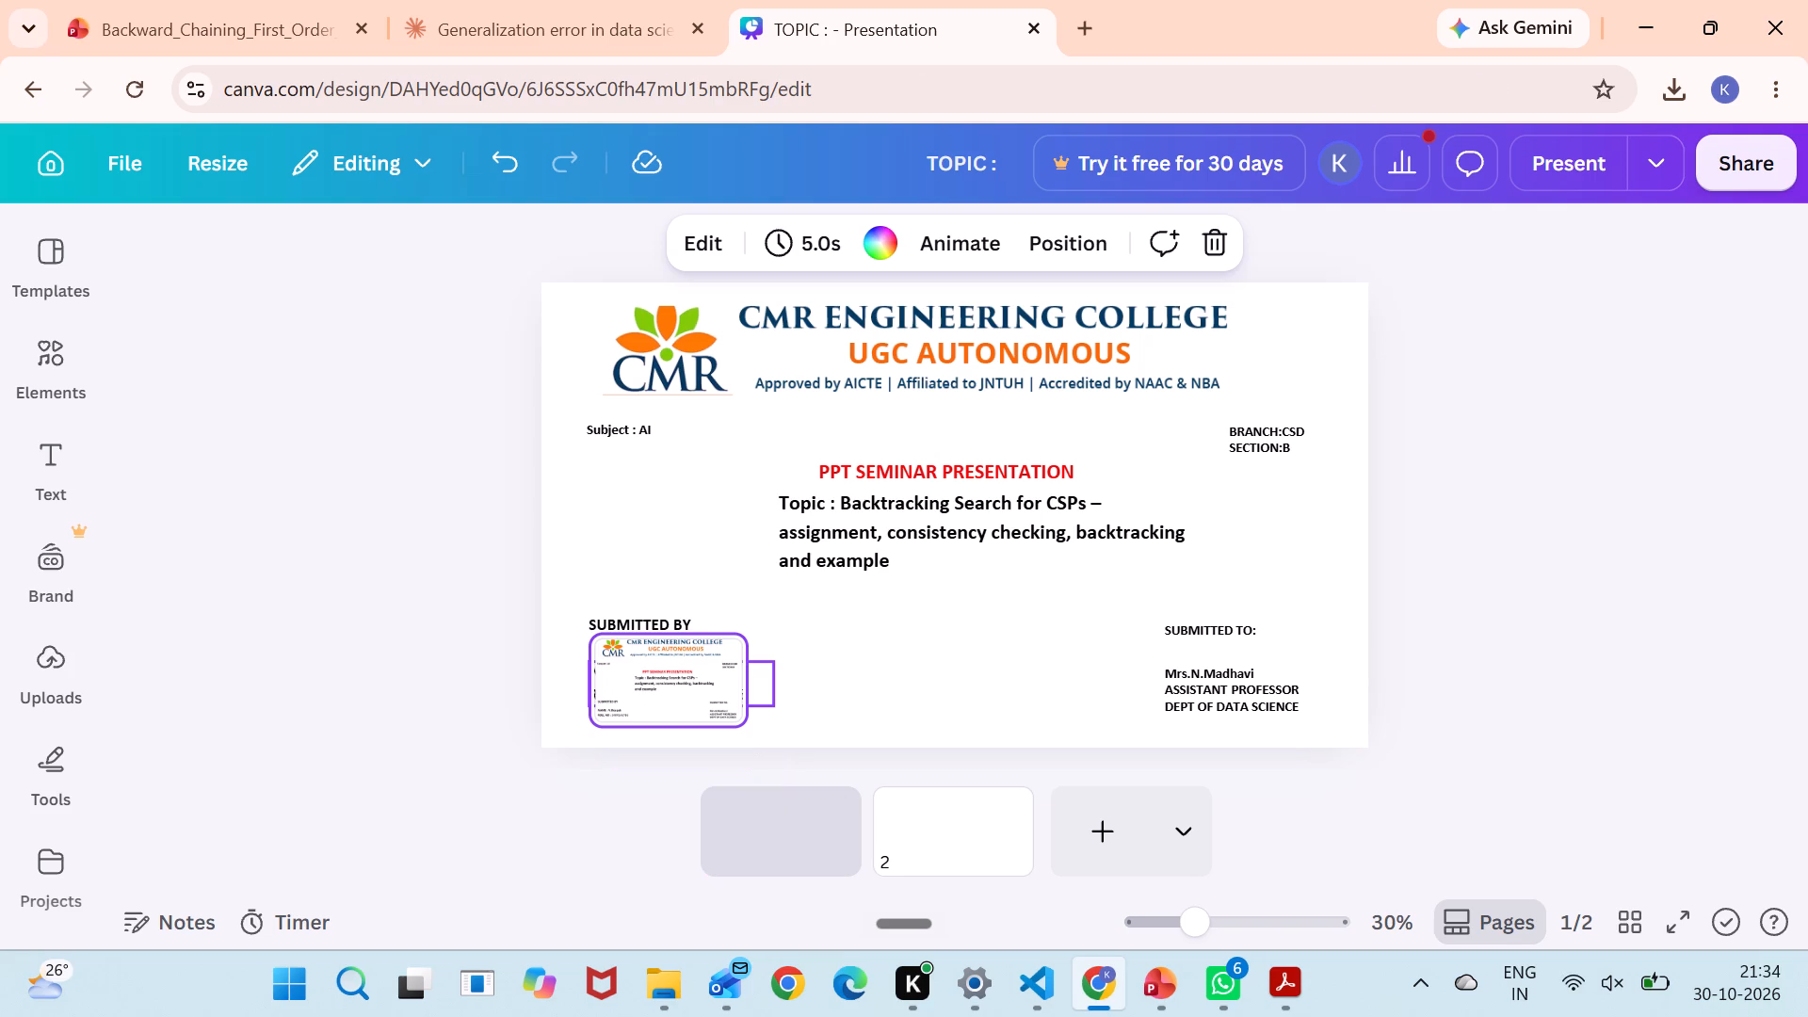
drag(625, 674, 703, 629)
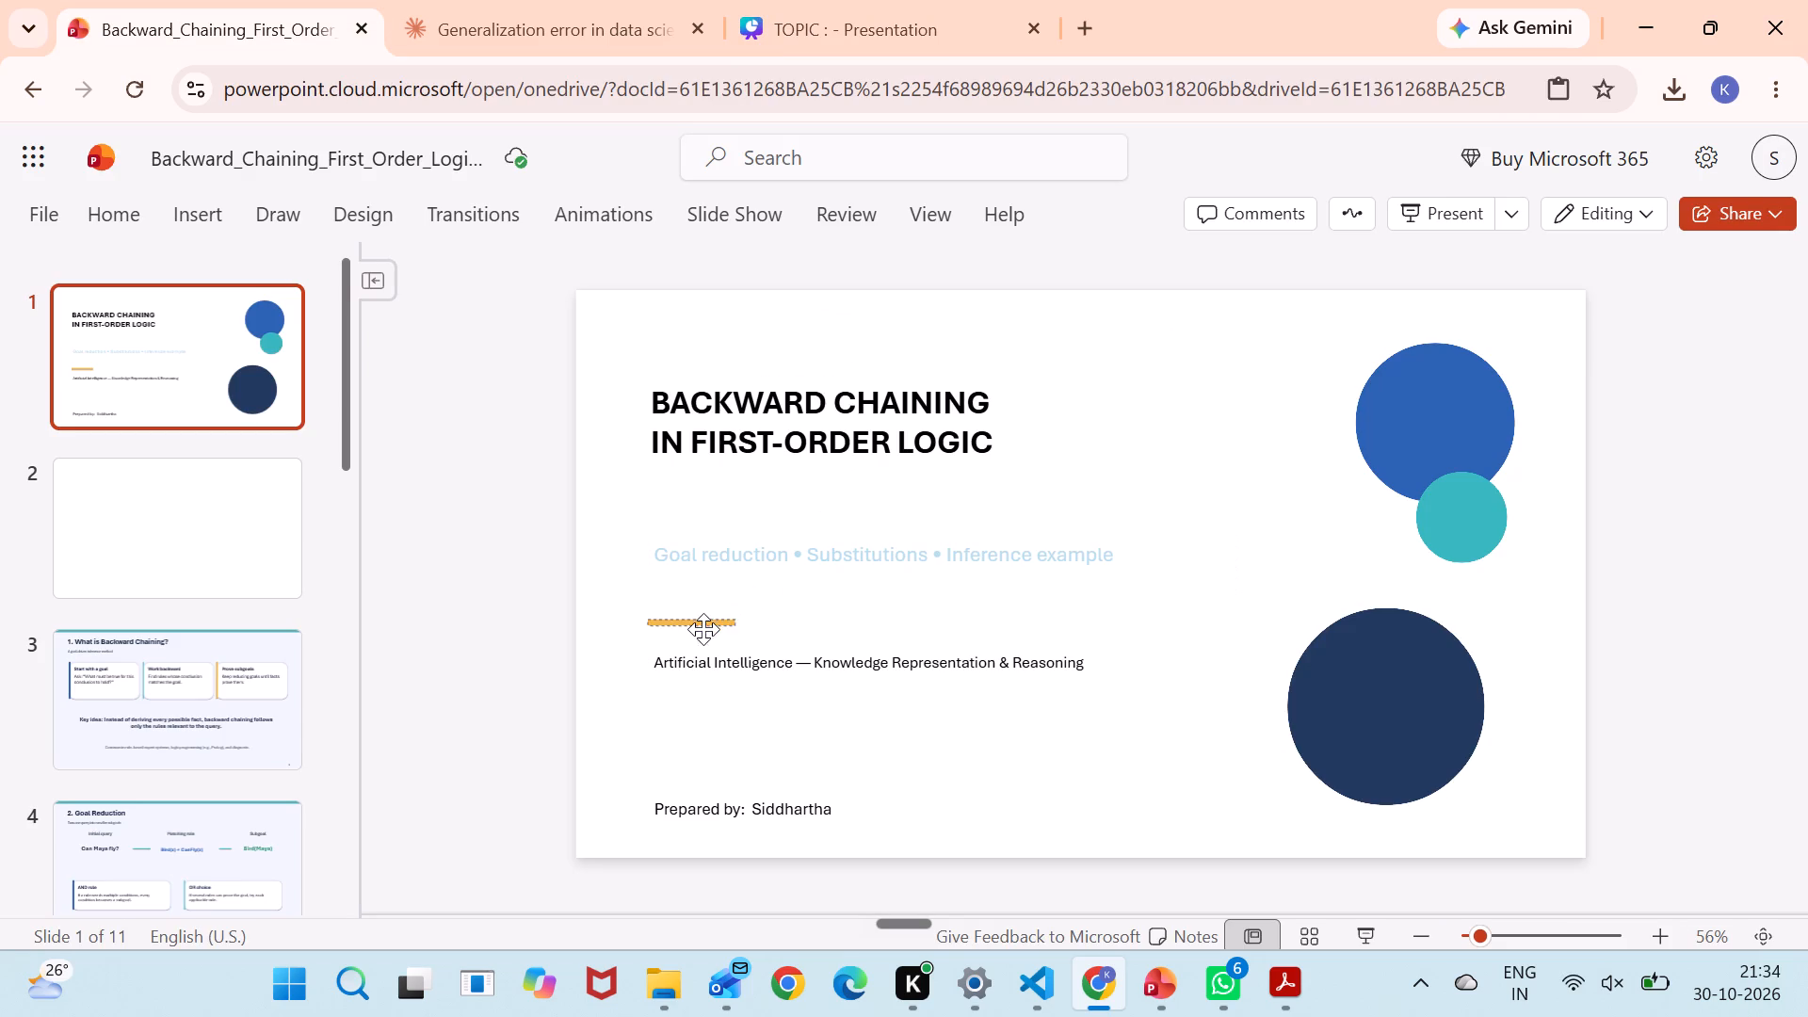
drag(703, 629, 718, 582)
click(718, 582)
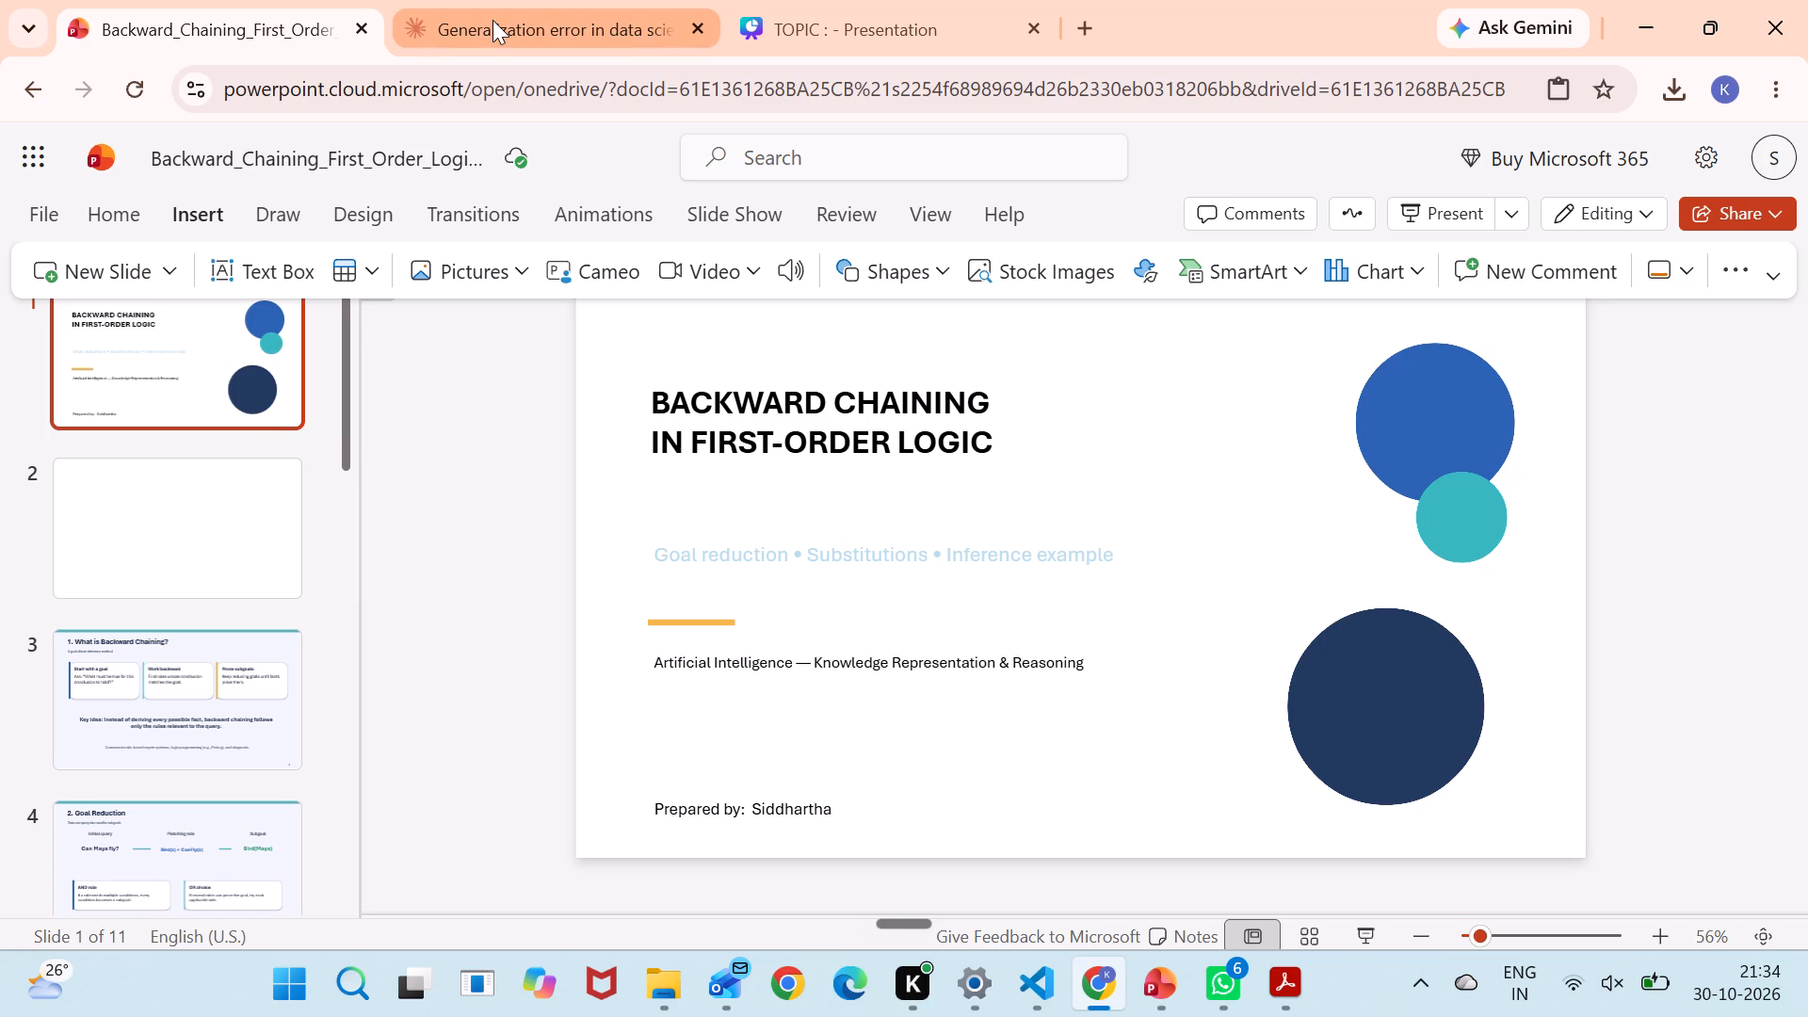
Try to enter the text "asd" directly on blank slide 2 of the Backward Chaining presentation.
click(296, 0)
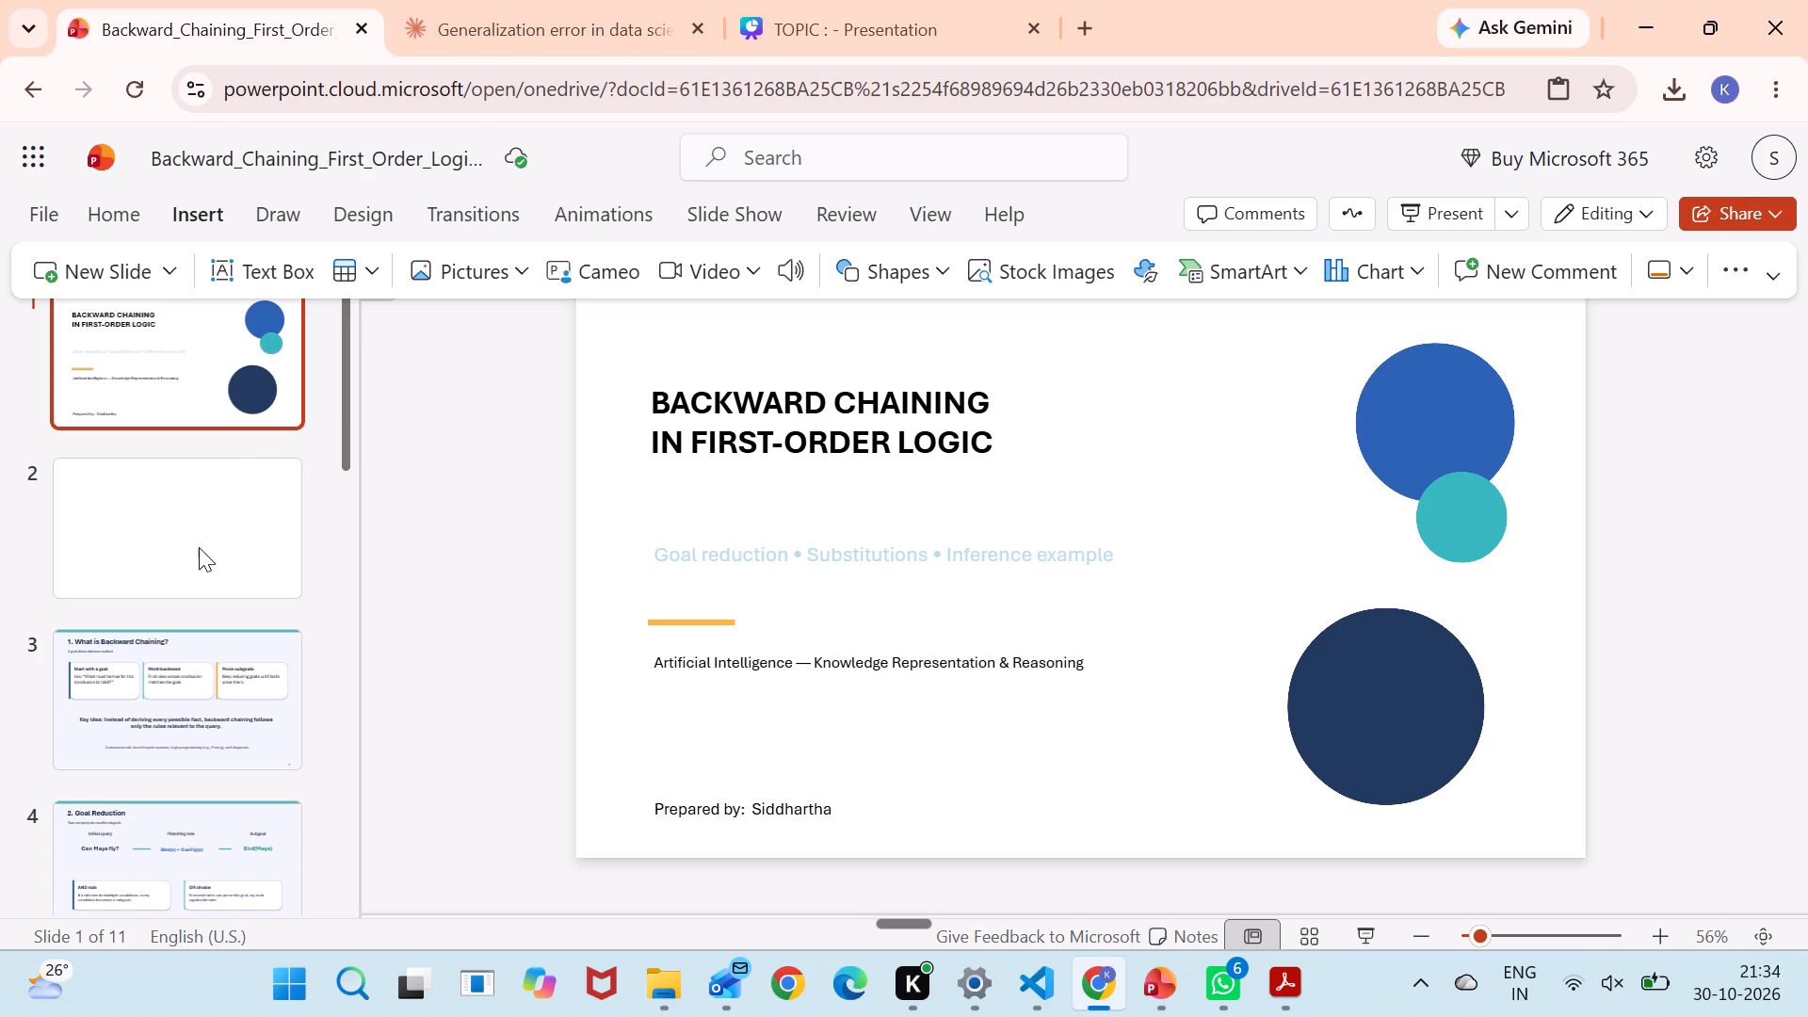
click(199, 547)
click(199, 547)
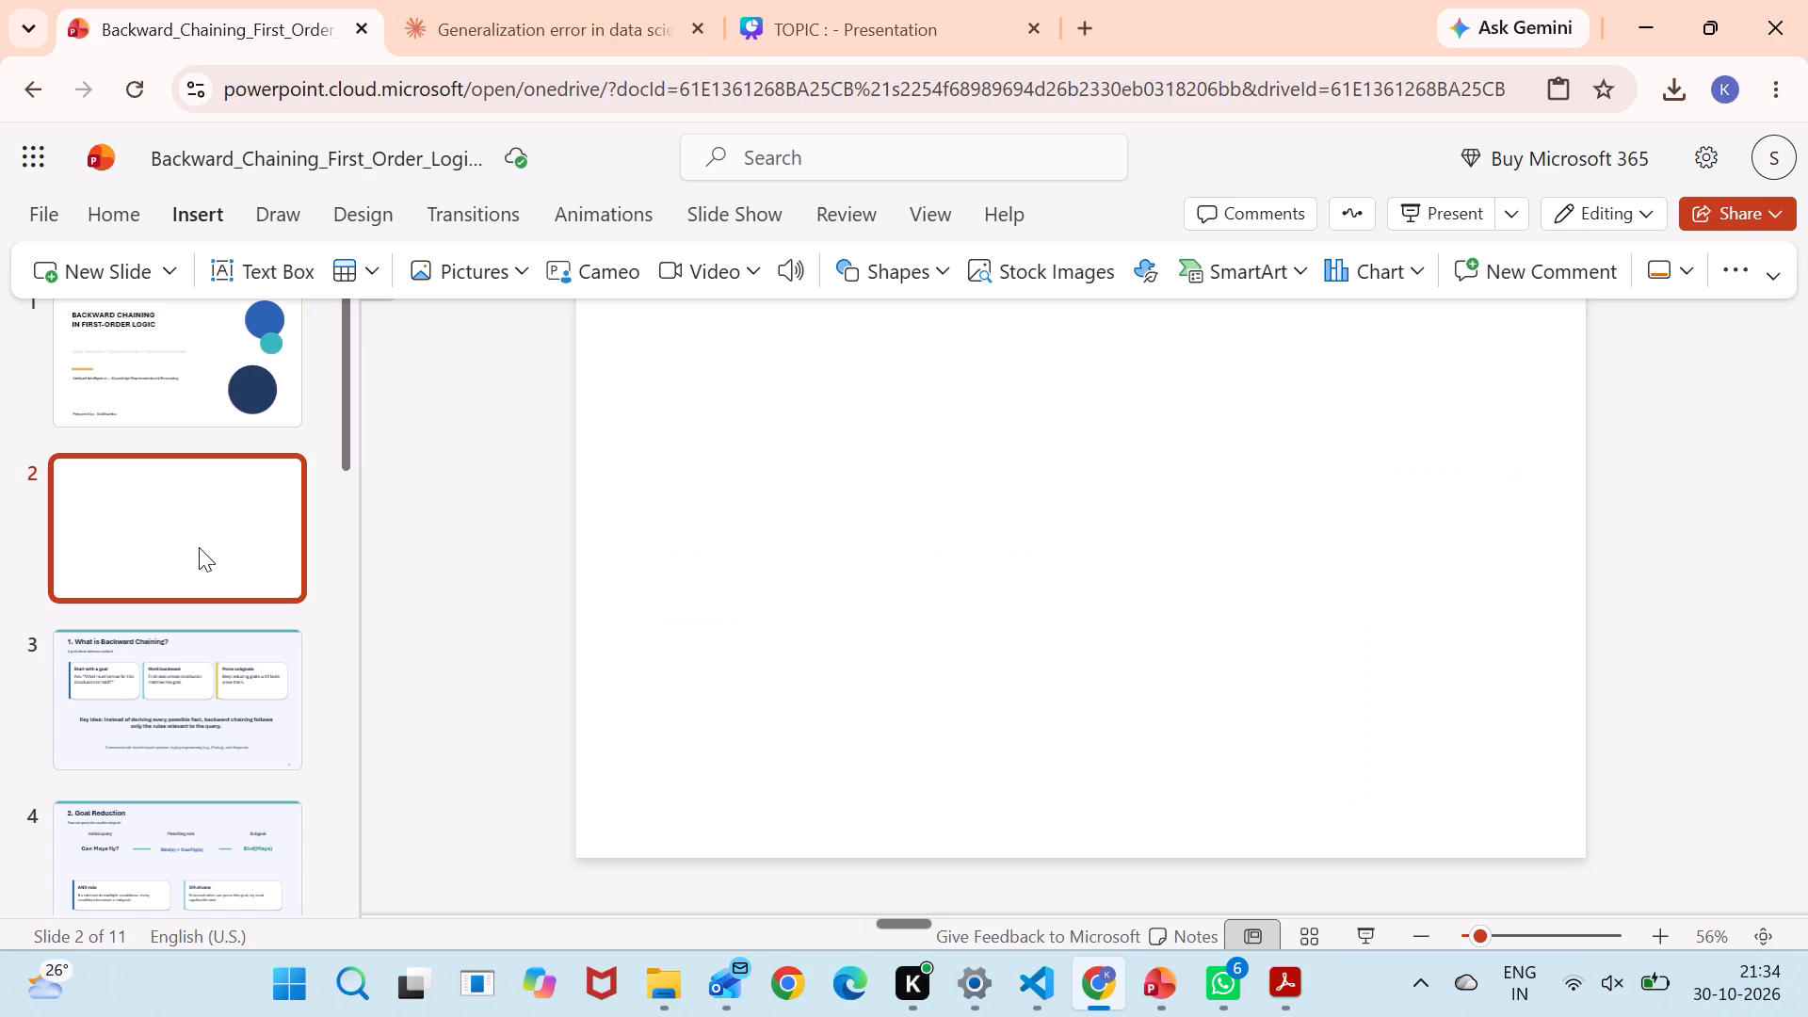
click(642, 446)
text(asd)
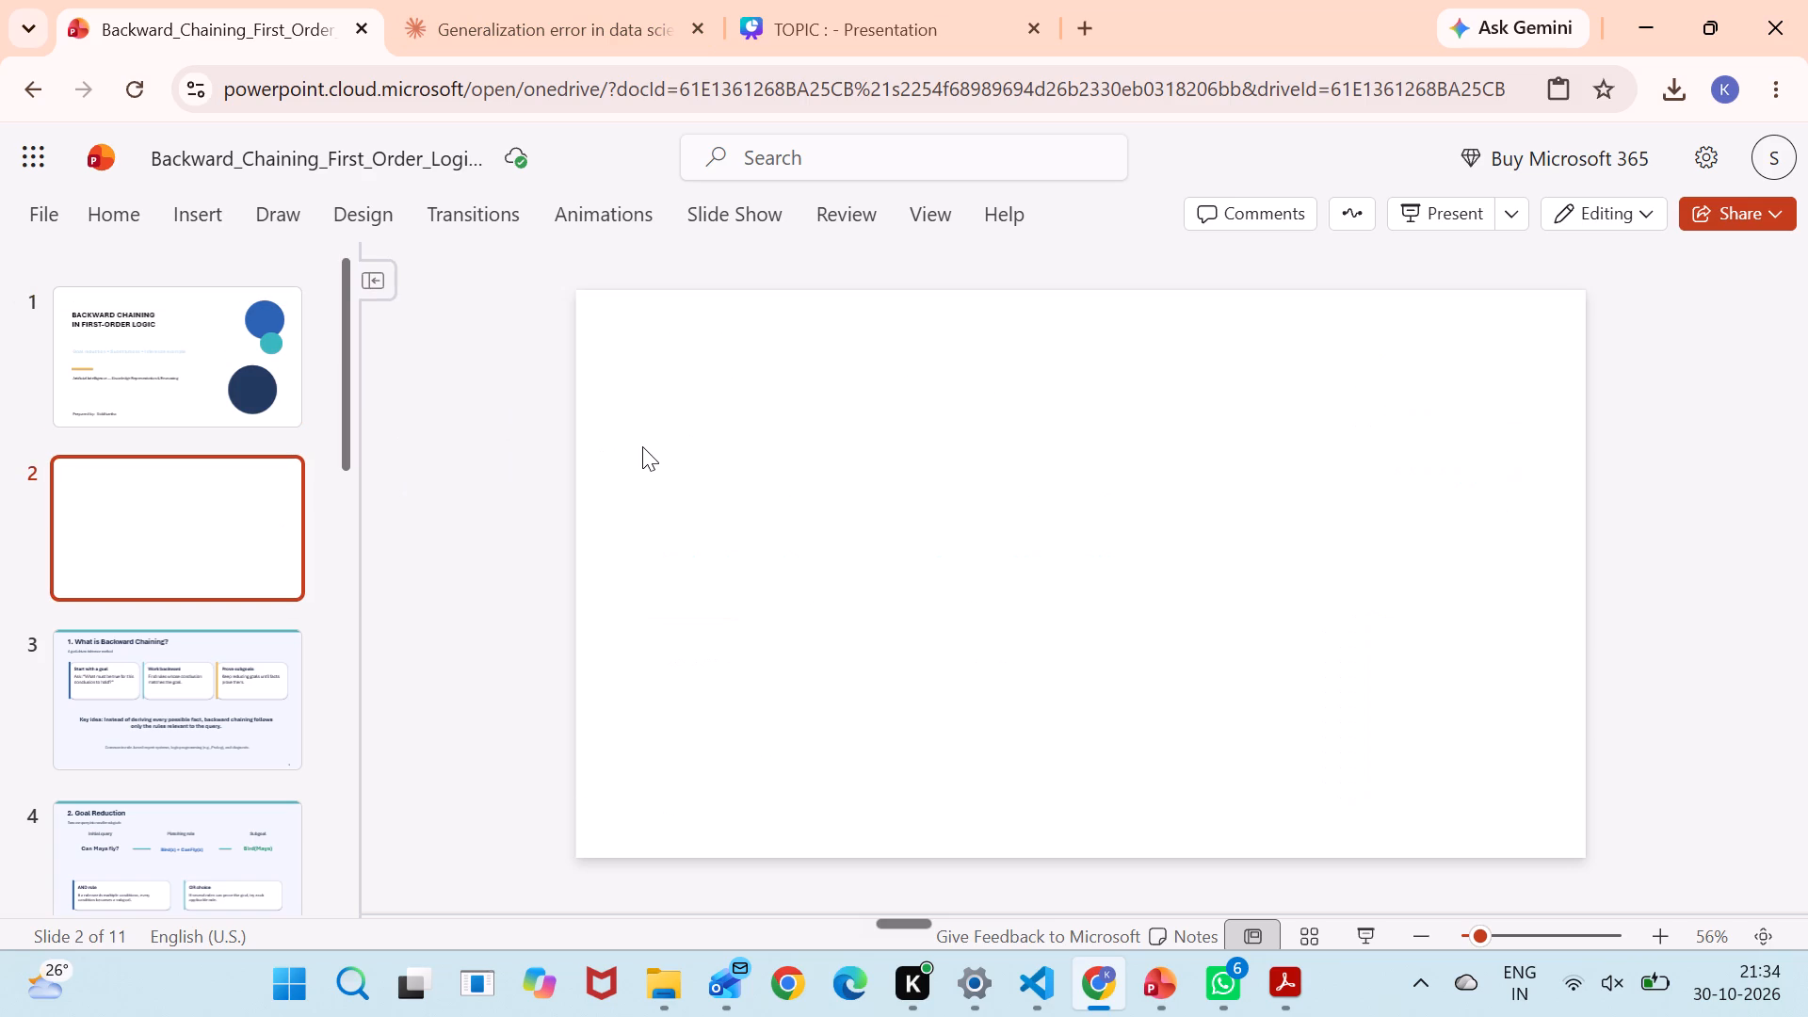
Create a text box in the upper middle of blank slide 2 with the trial text "ddedddeded".
scroll(710, 414, up, 3)
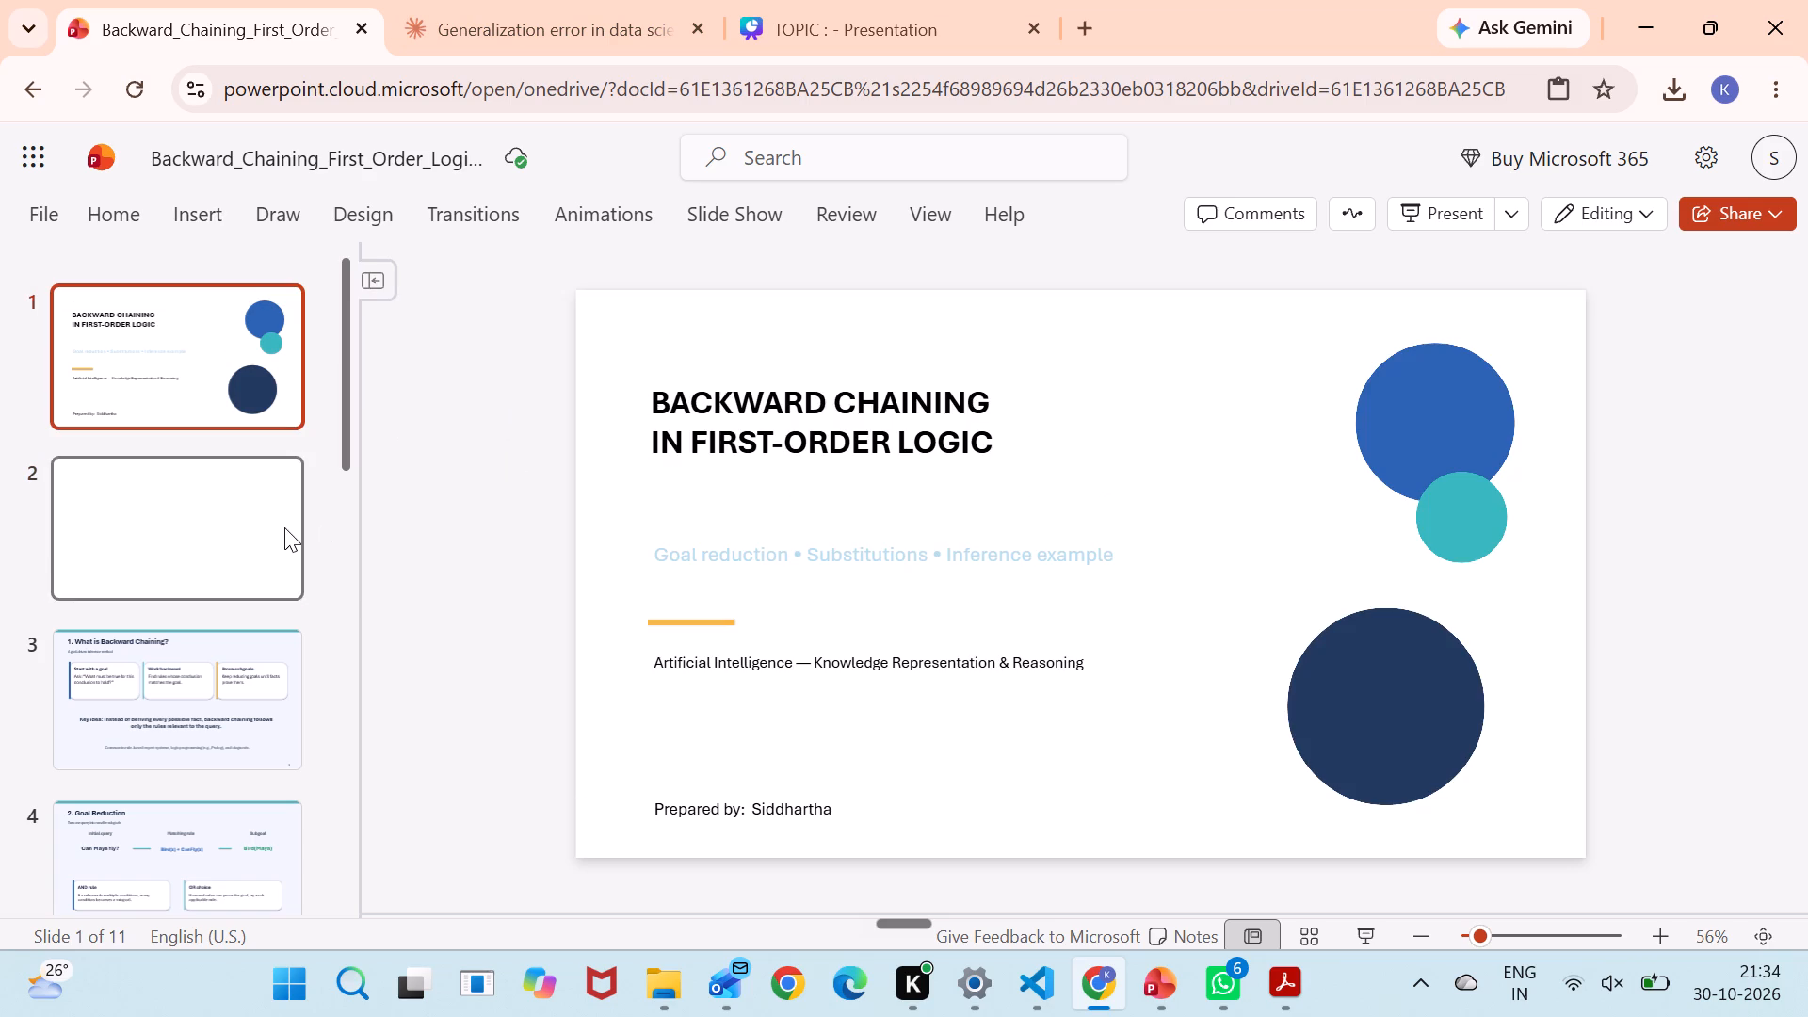
click(284, 527)
scroll(904, 399, up, 2)
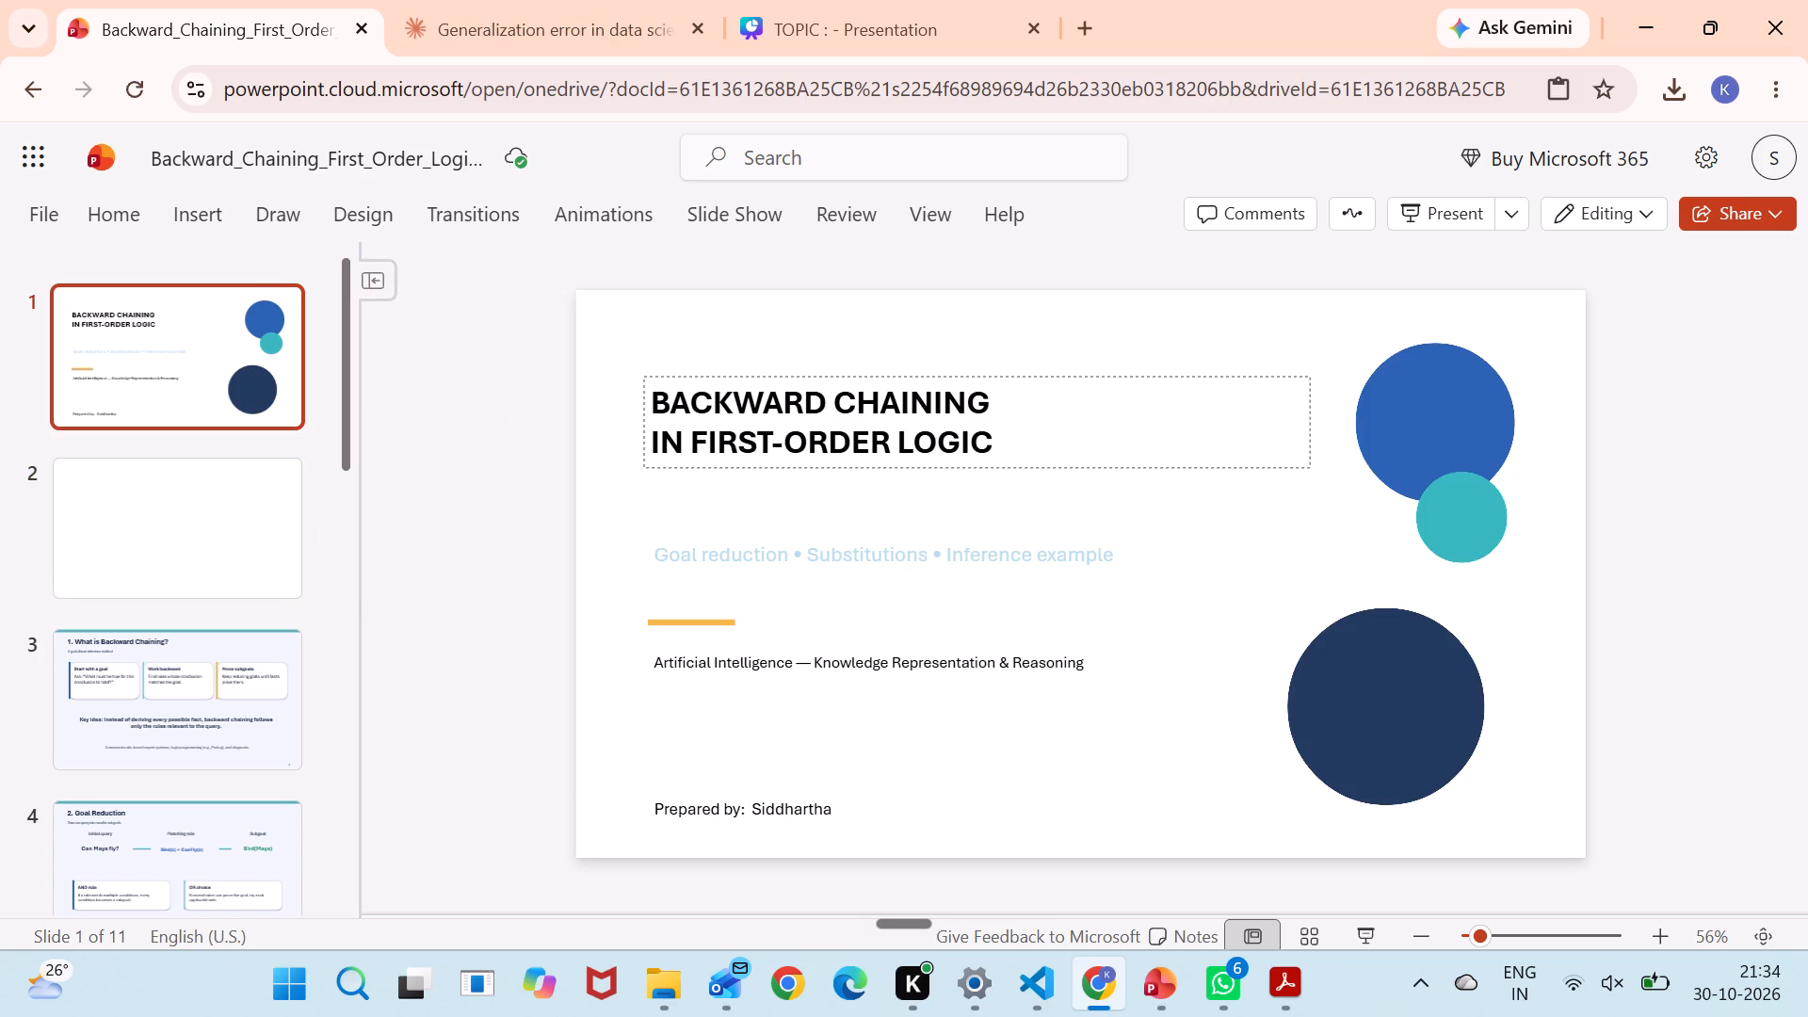
key(Down)
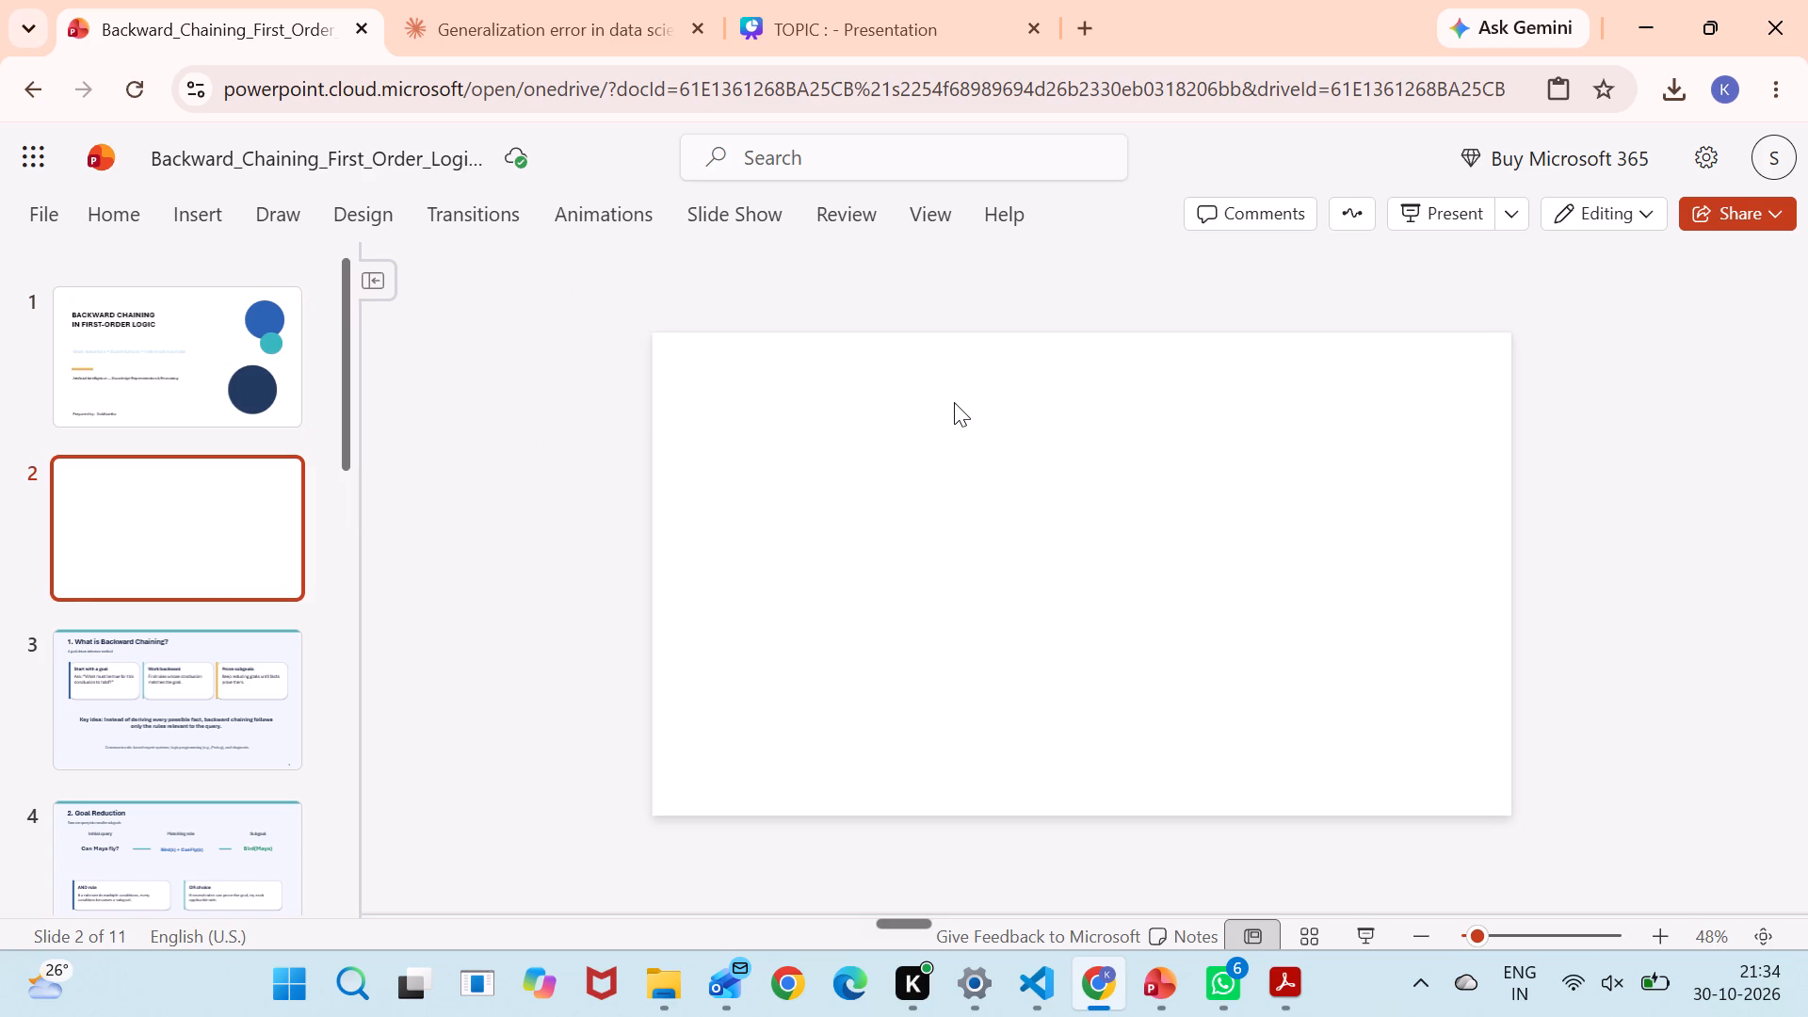
double_click(954, 402)
key(s)
text(dd)
text(ed)
text(deded)
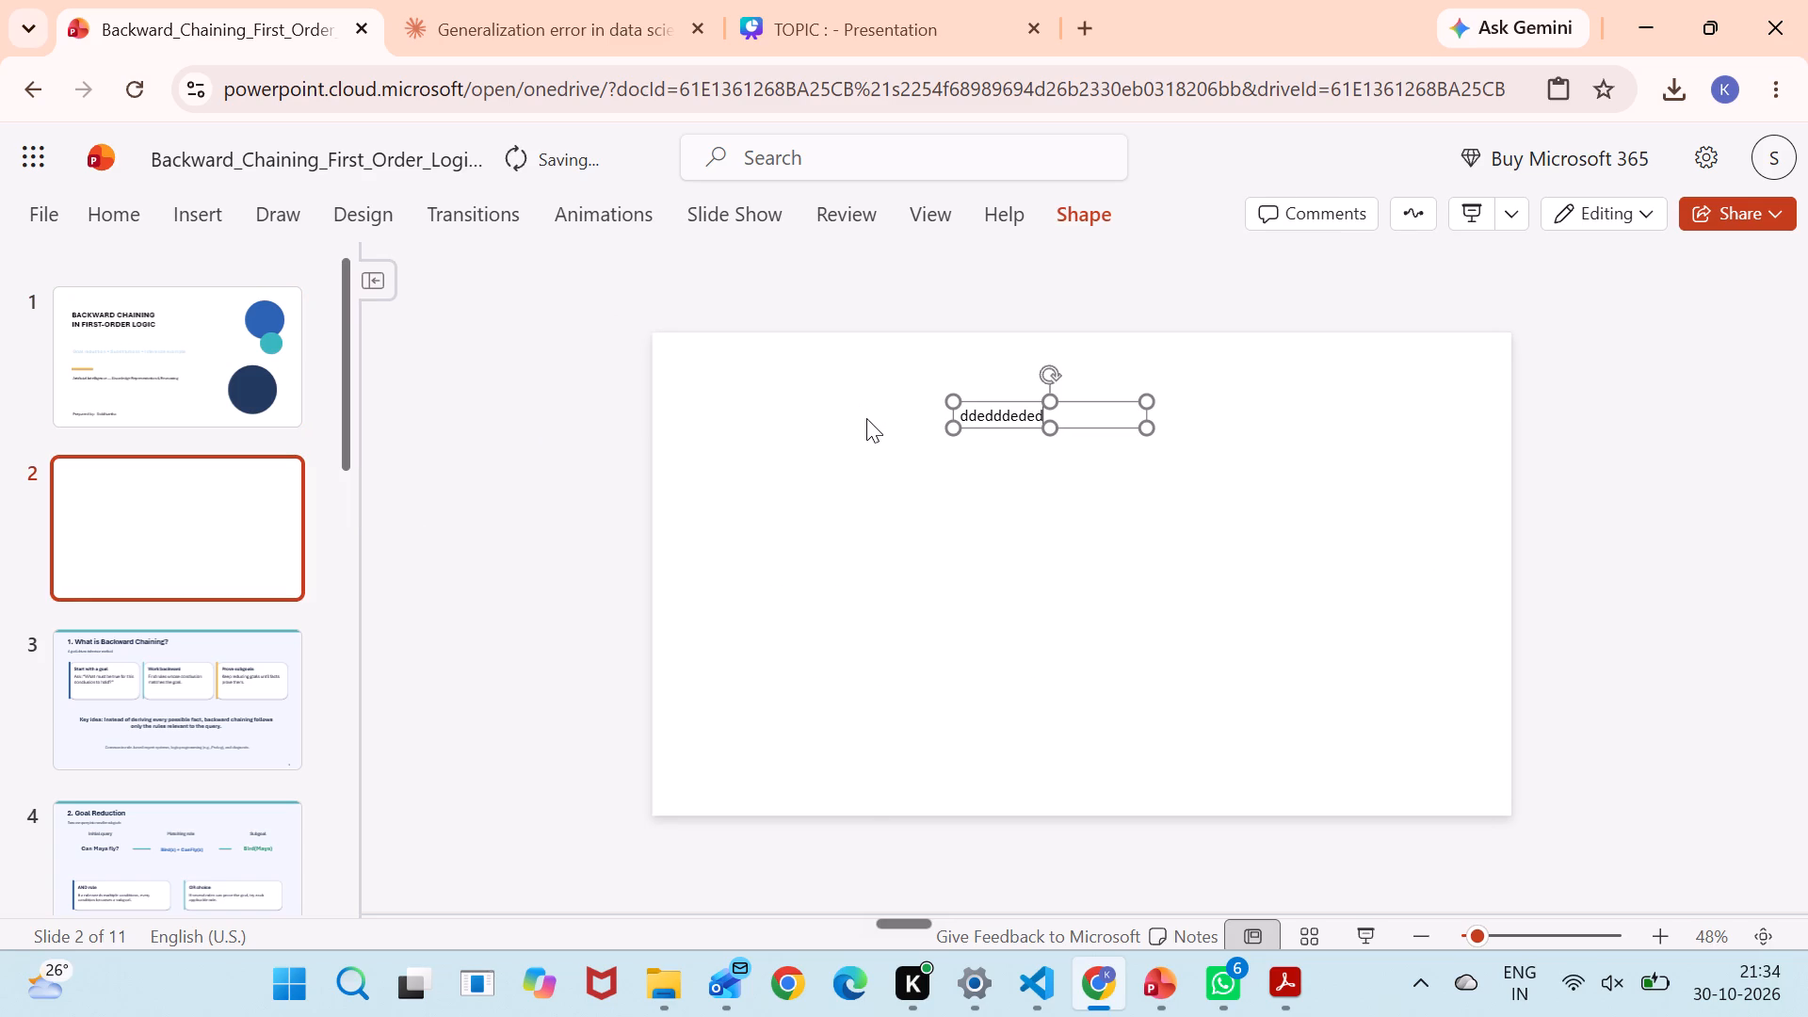
Delete all the trial text from slide 2's text box, keeping the empty box.
click(866, 418)
click(978, 424)
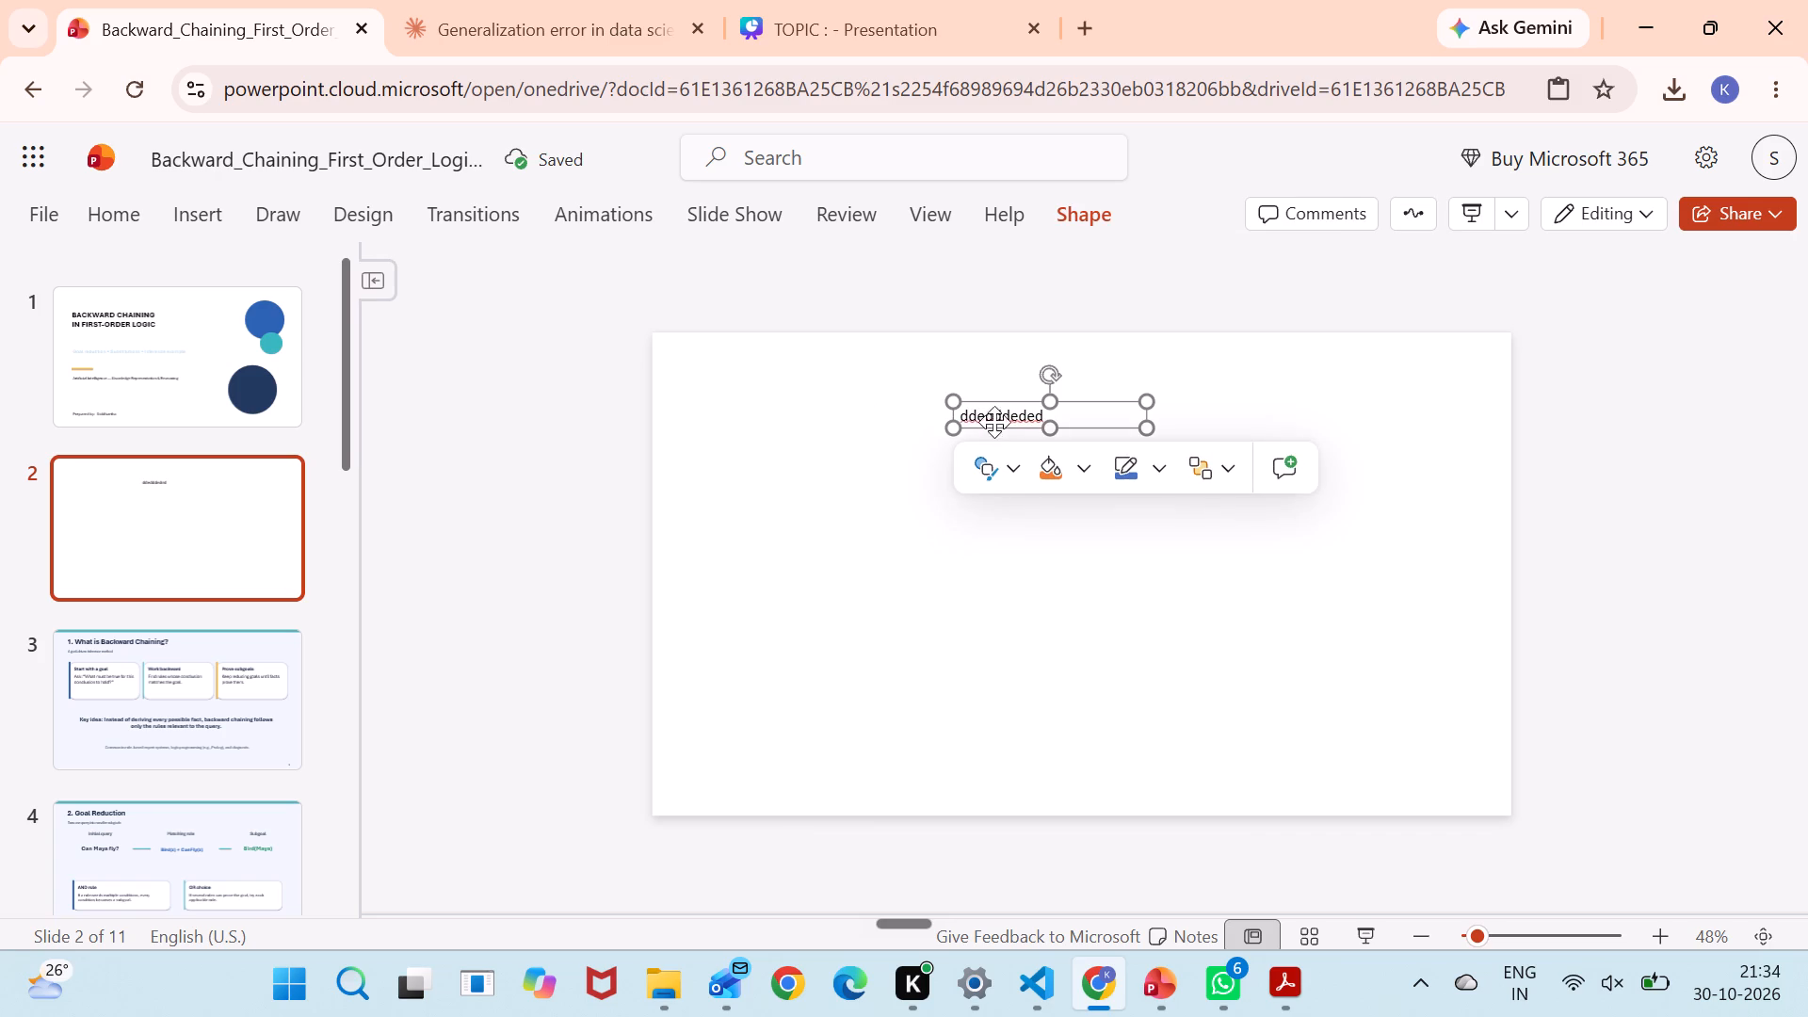
drag(1052, 414, 1039, 412)
drag(1039, 412, 992, 417)
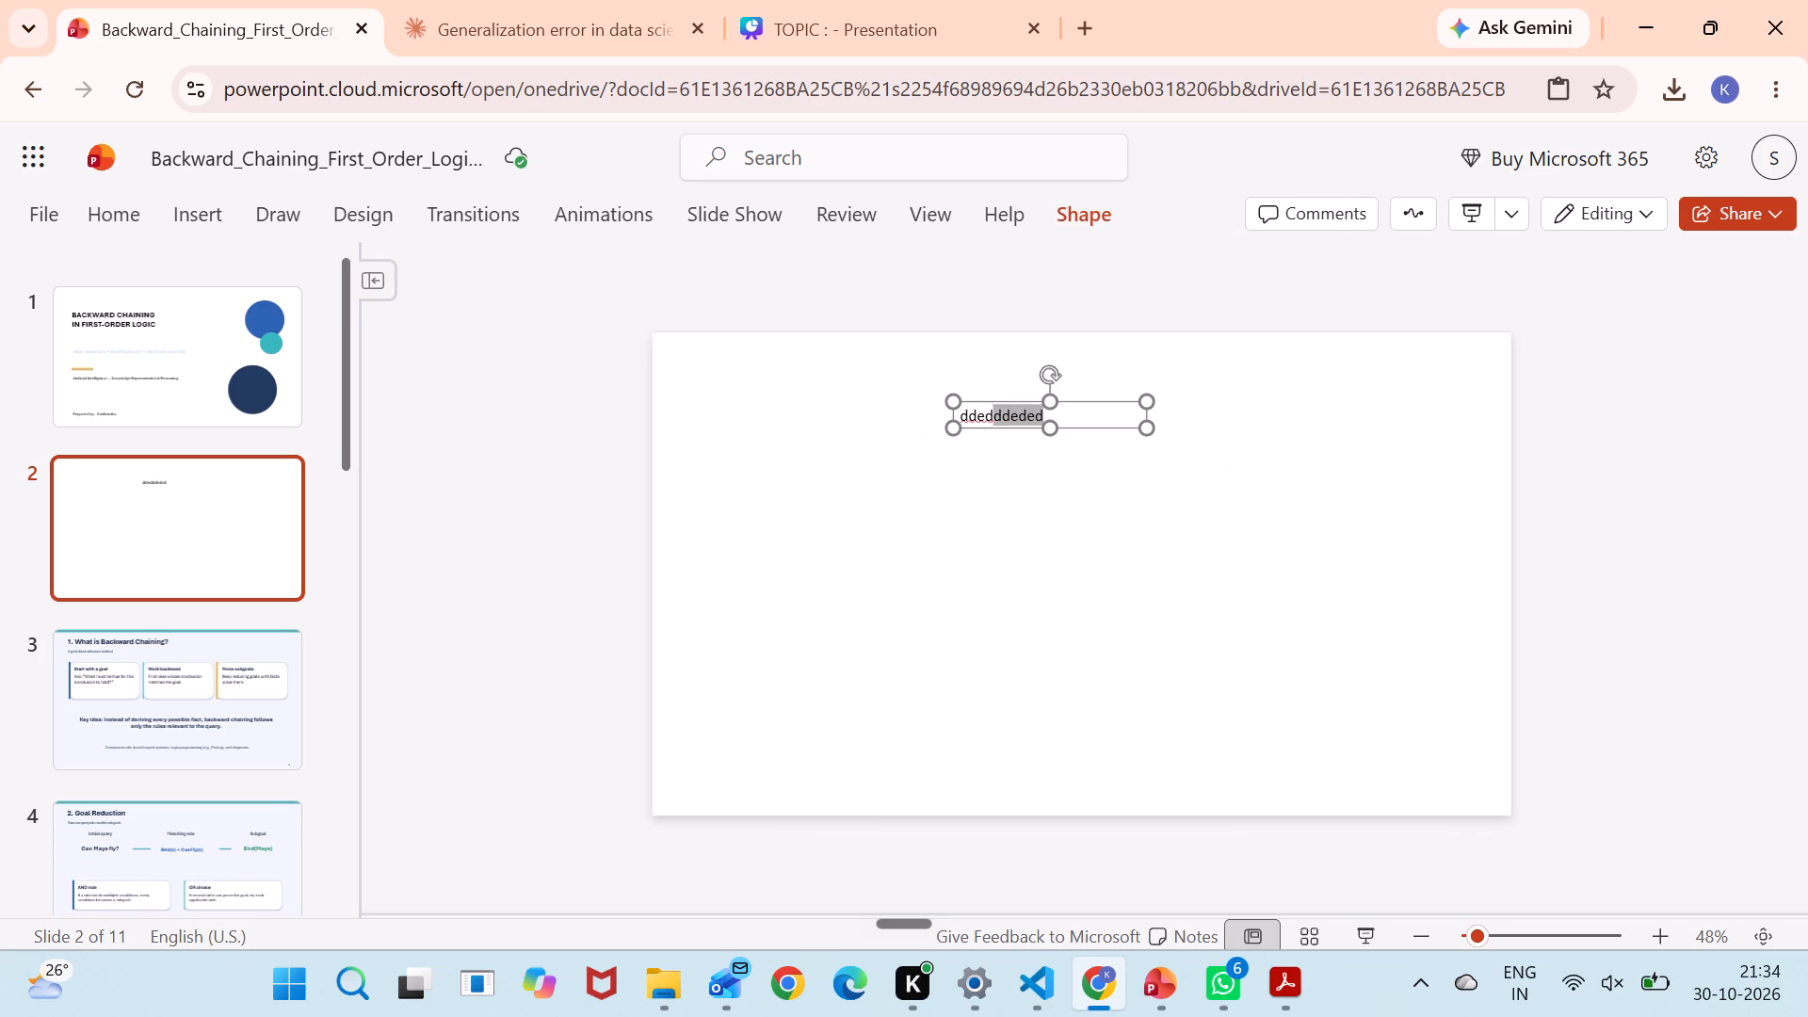
drag(992, 417, 960, 418)
key(BackSpace)
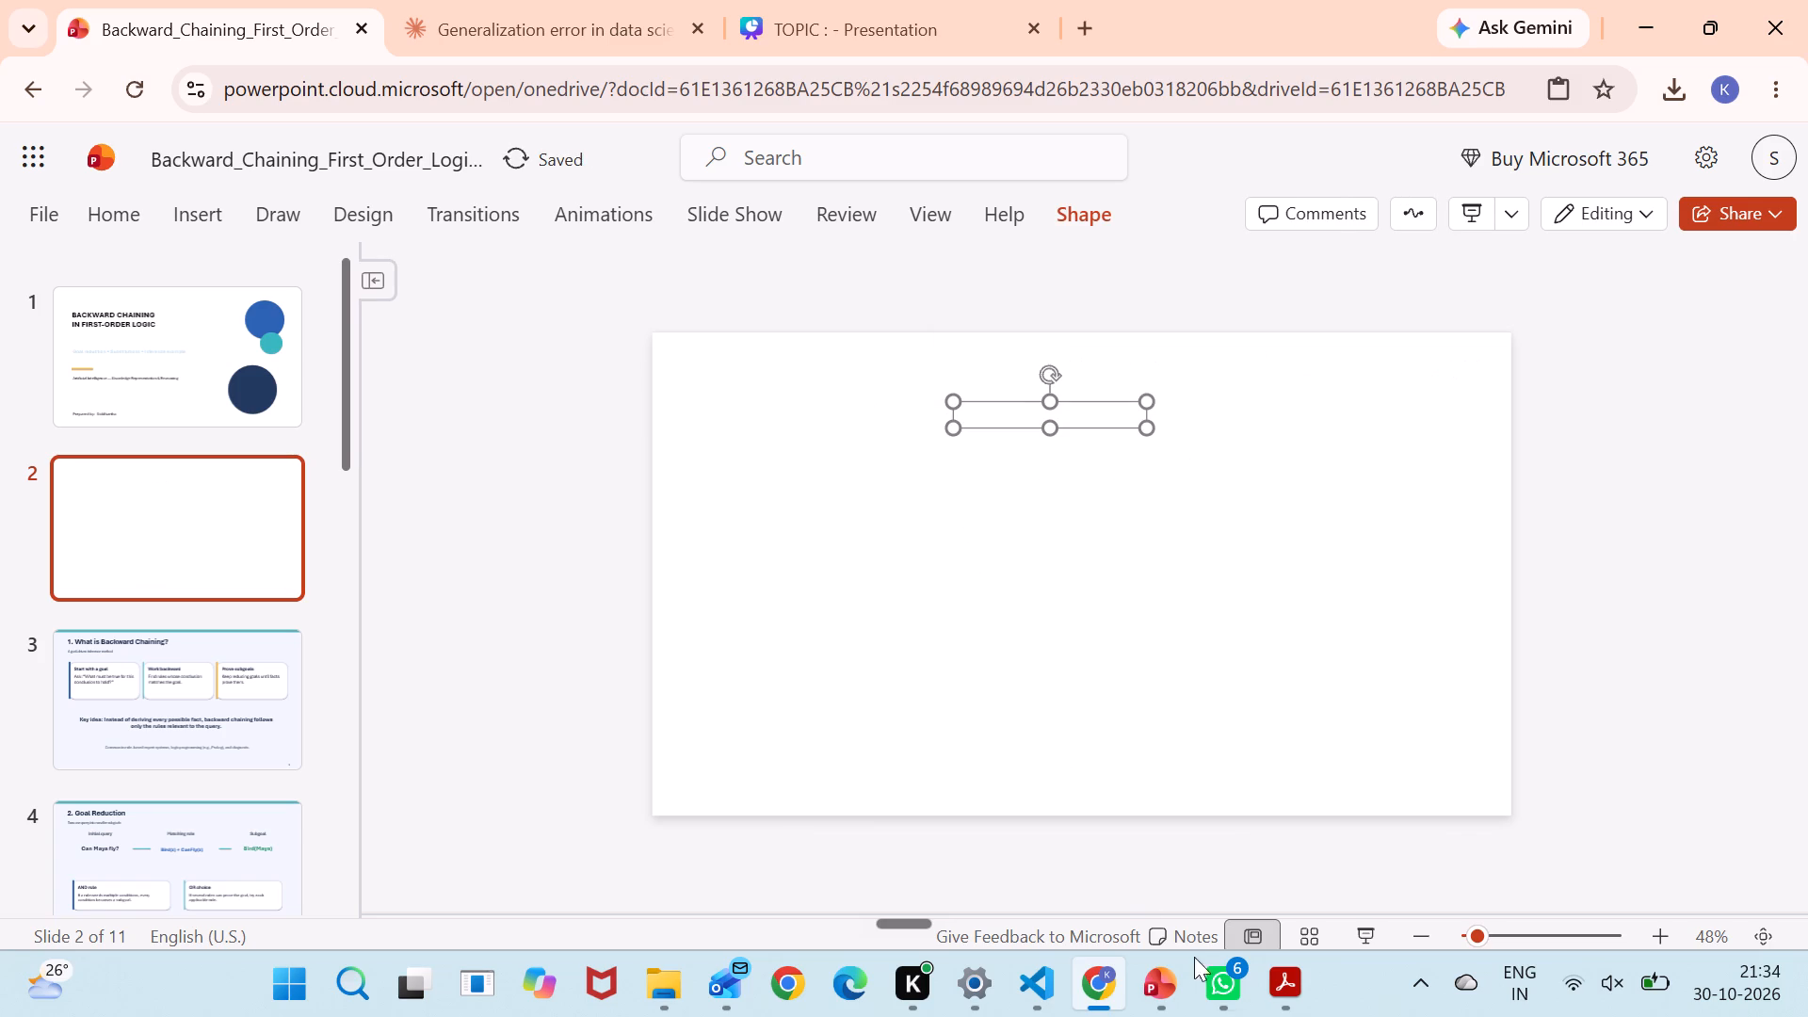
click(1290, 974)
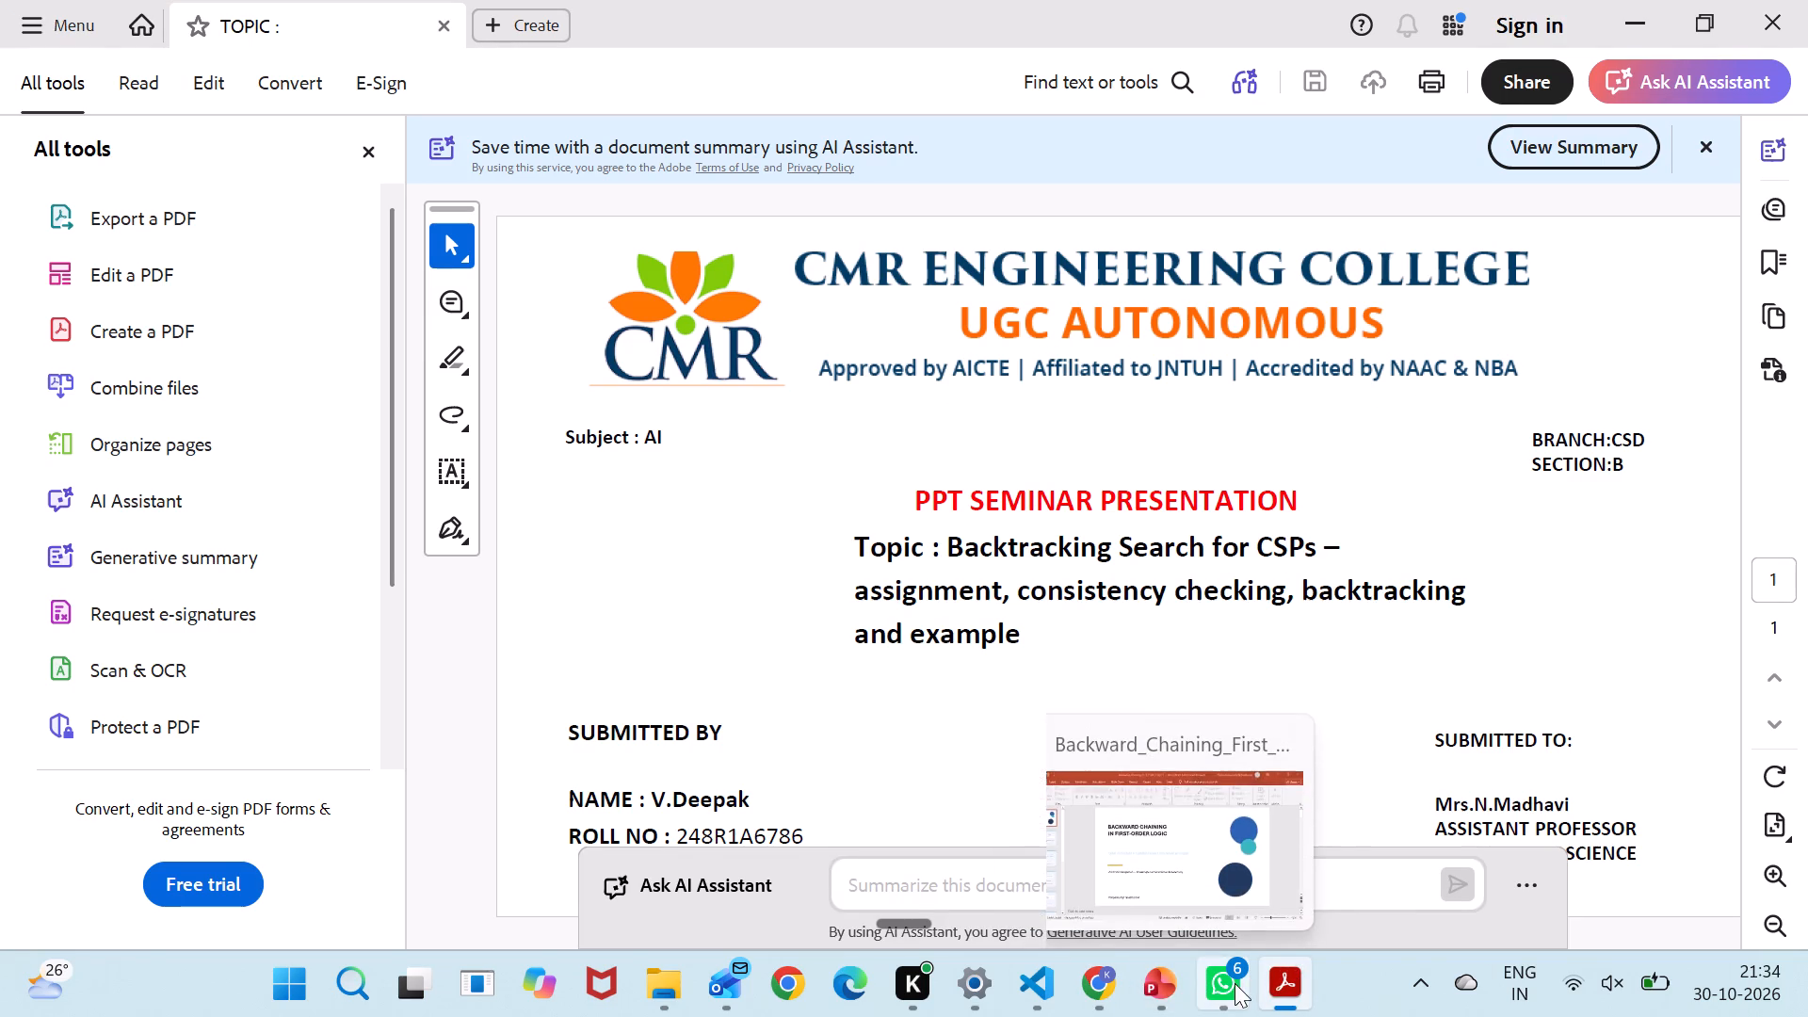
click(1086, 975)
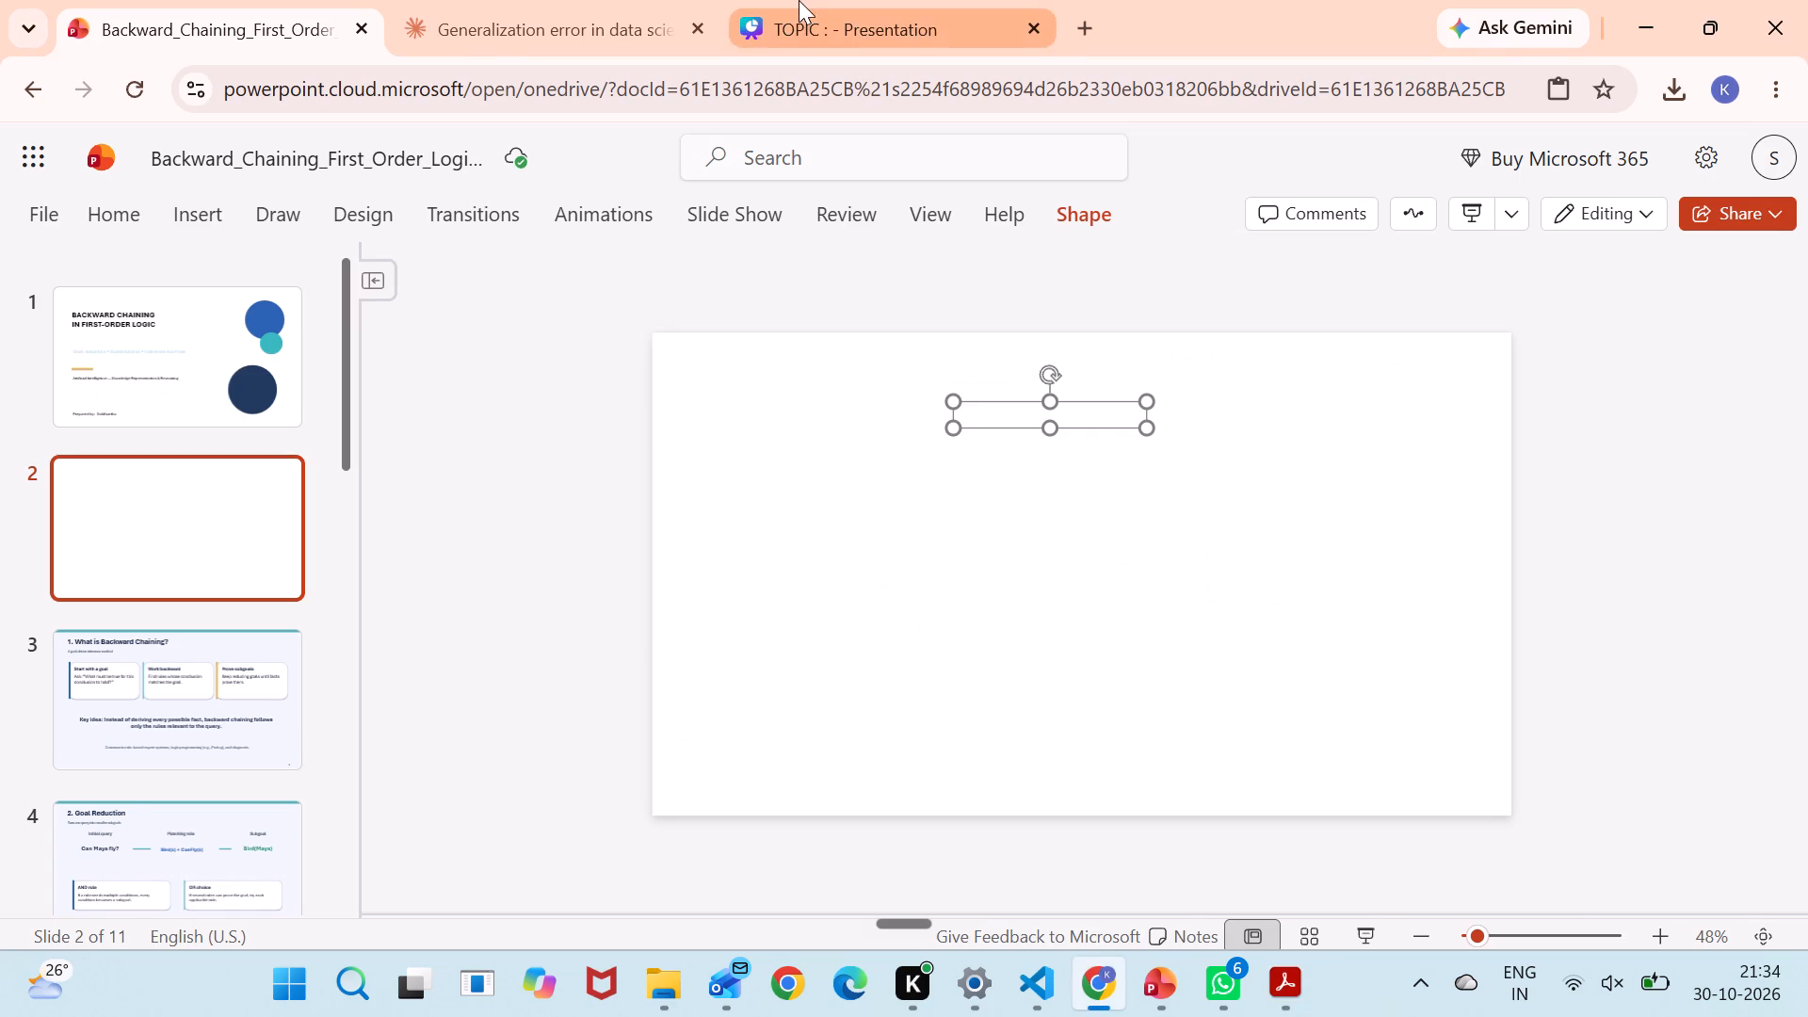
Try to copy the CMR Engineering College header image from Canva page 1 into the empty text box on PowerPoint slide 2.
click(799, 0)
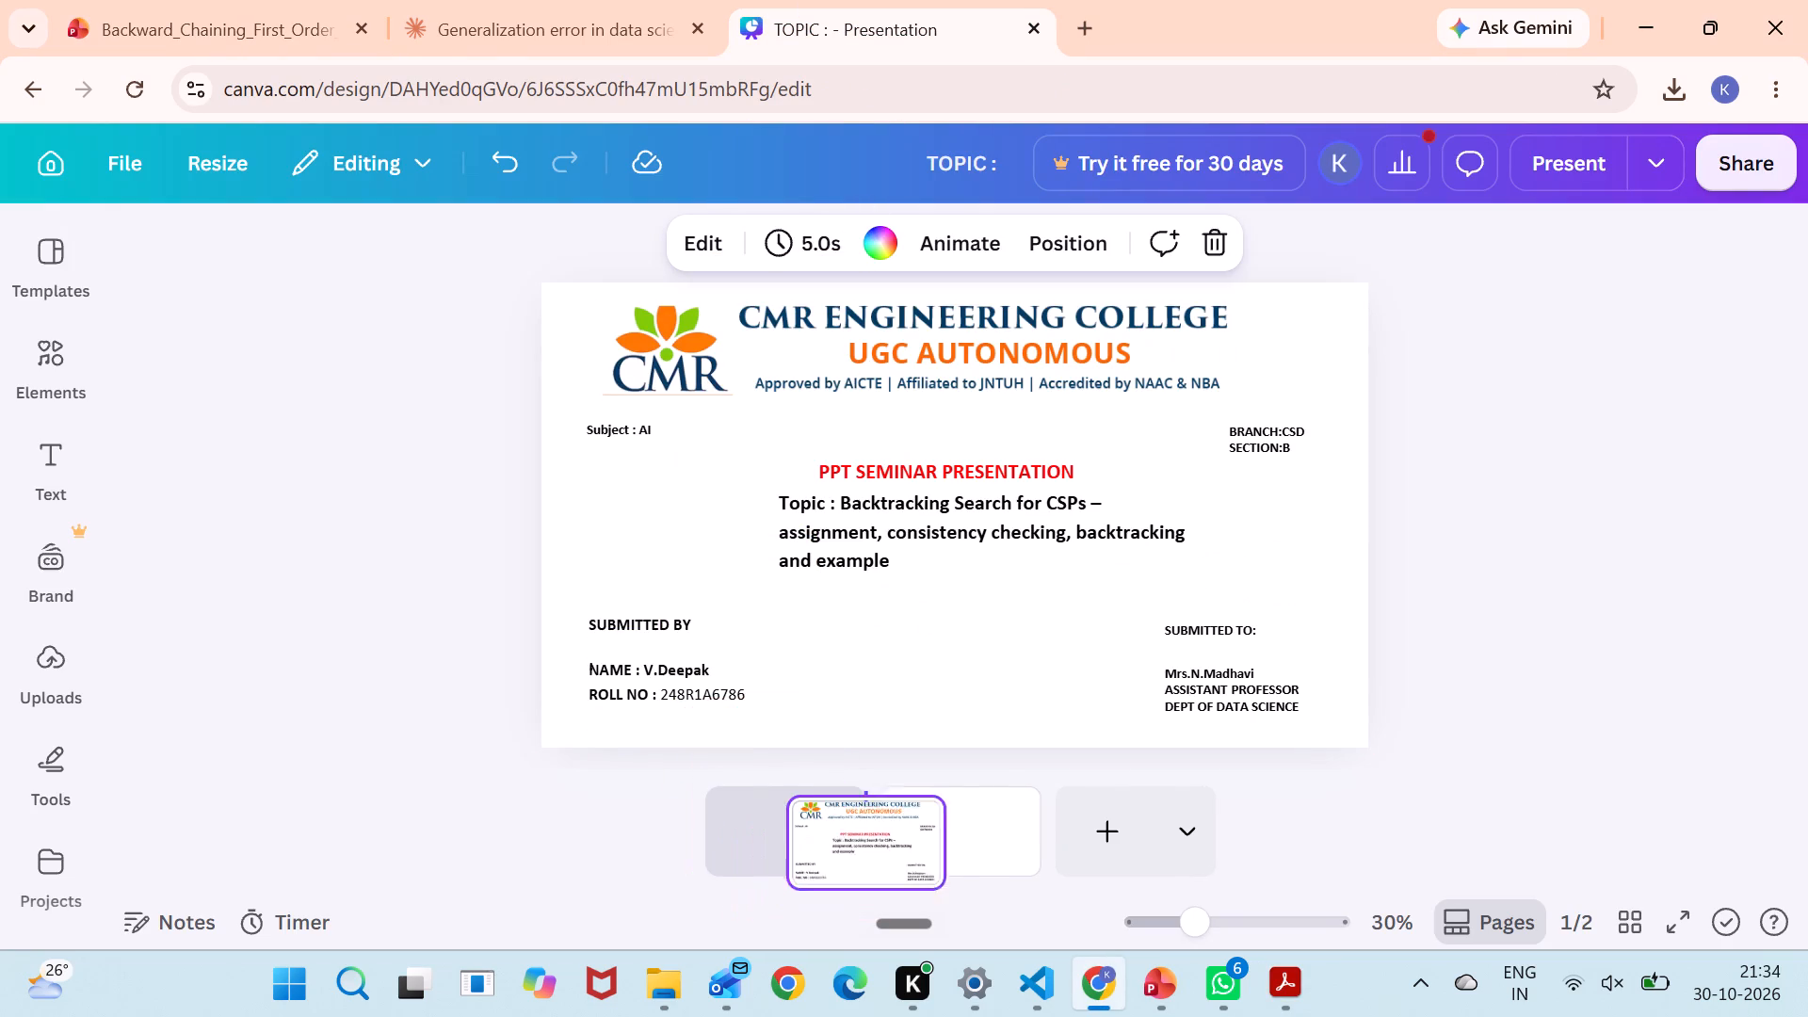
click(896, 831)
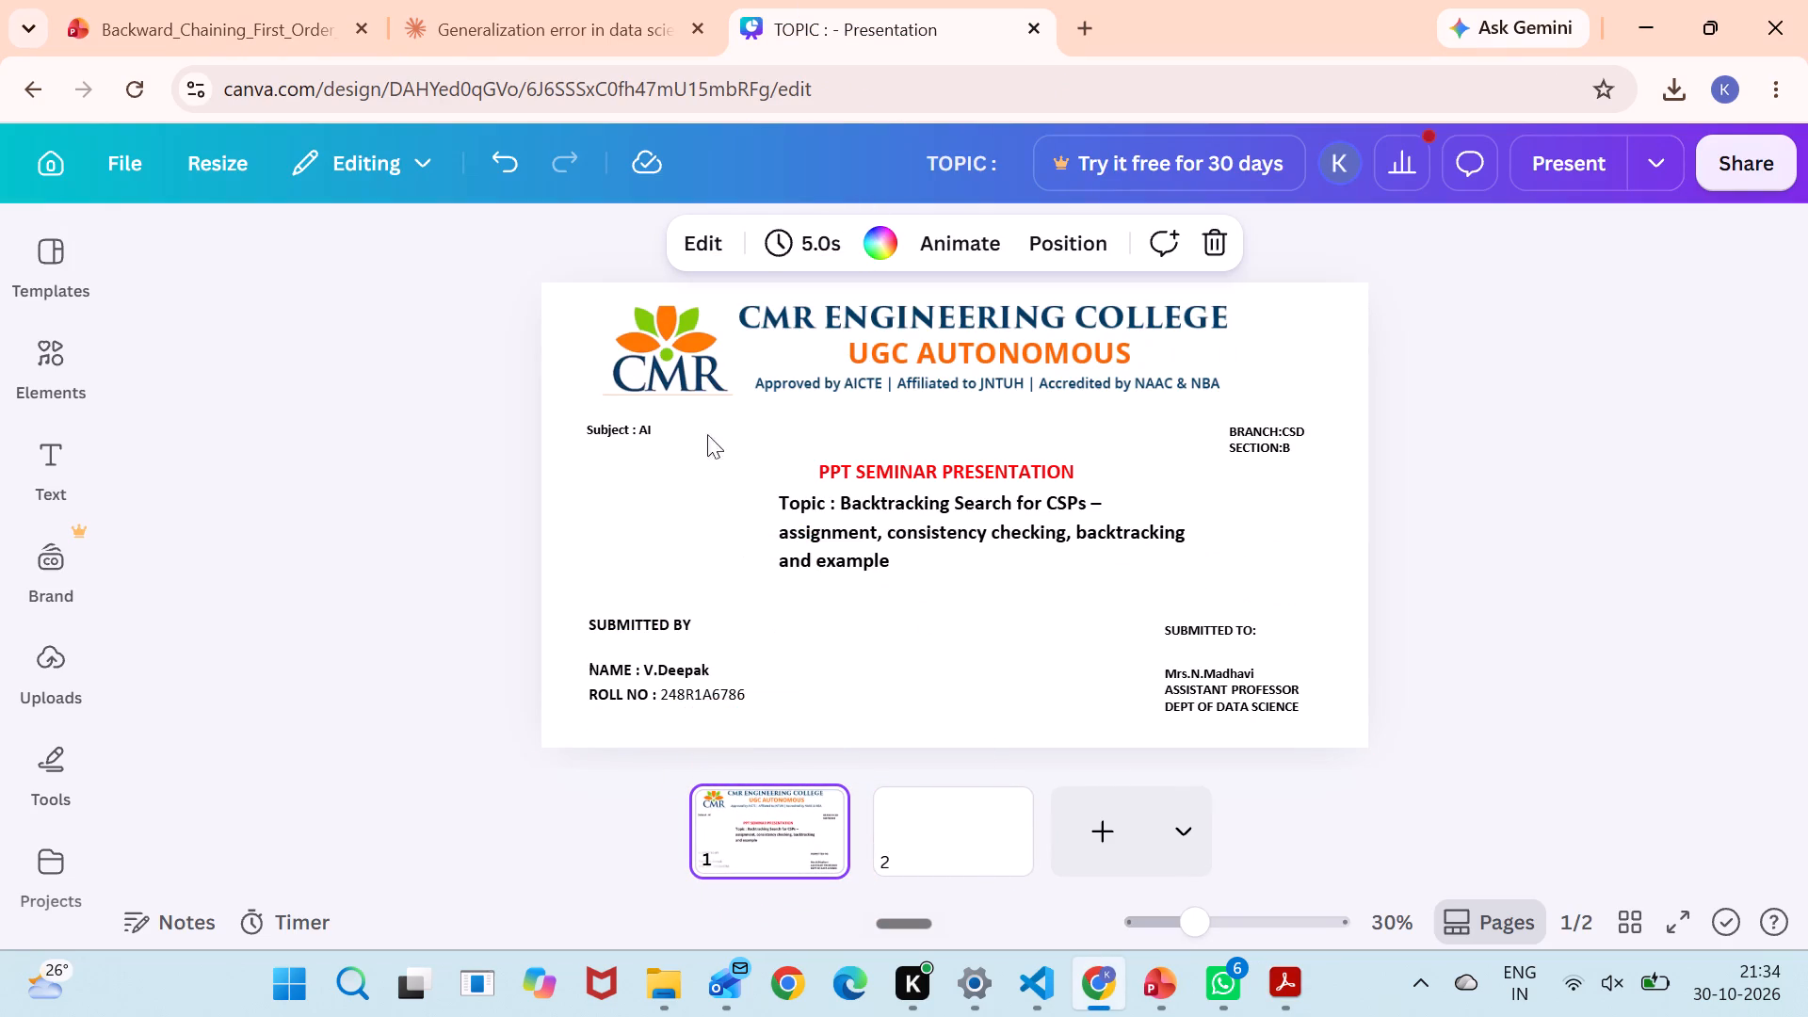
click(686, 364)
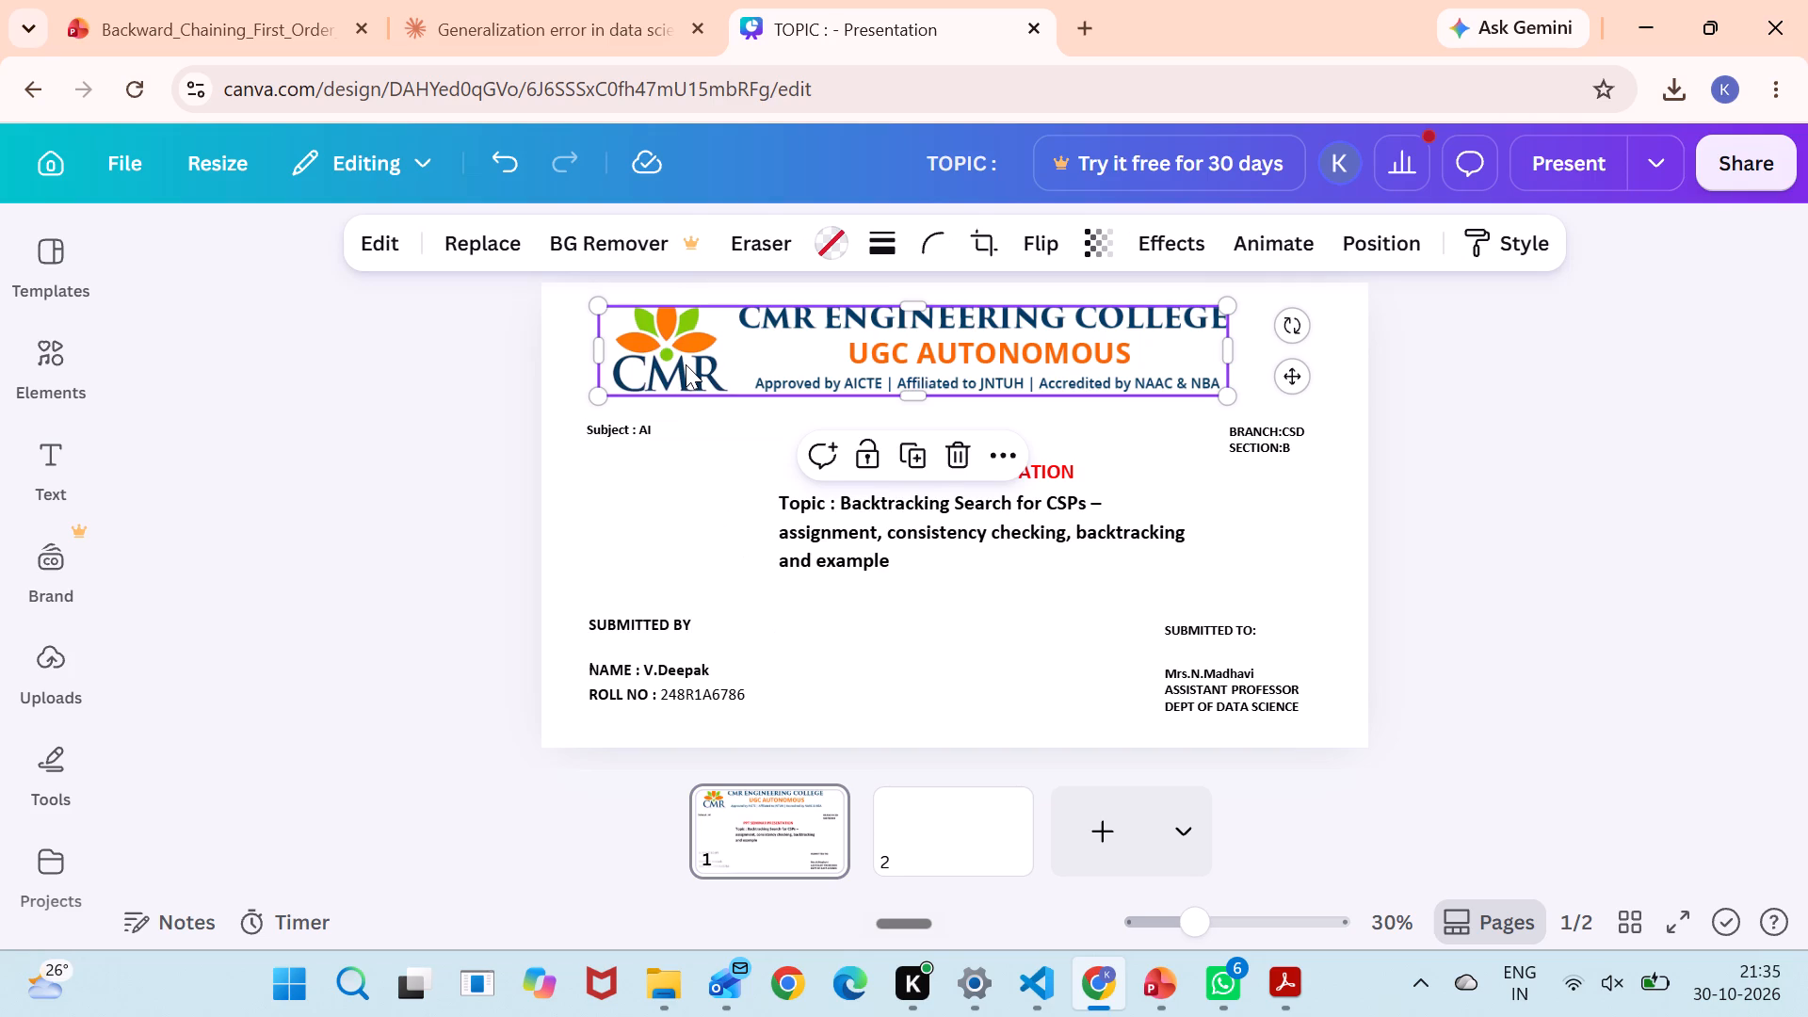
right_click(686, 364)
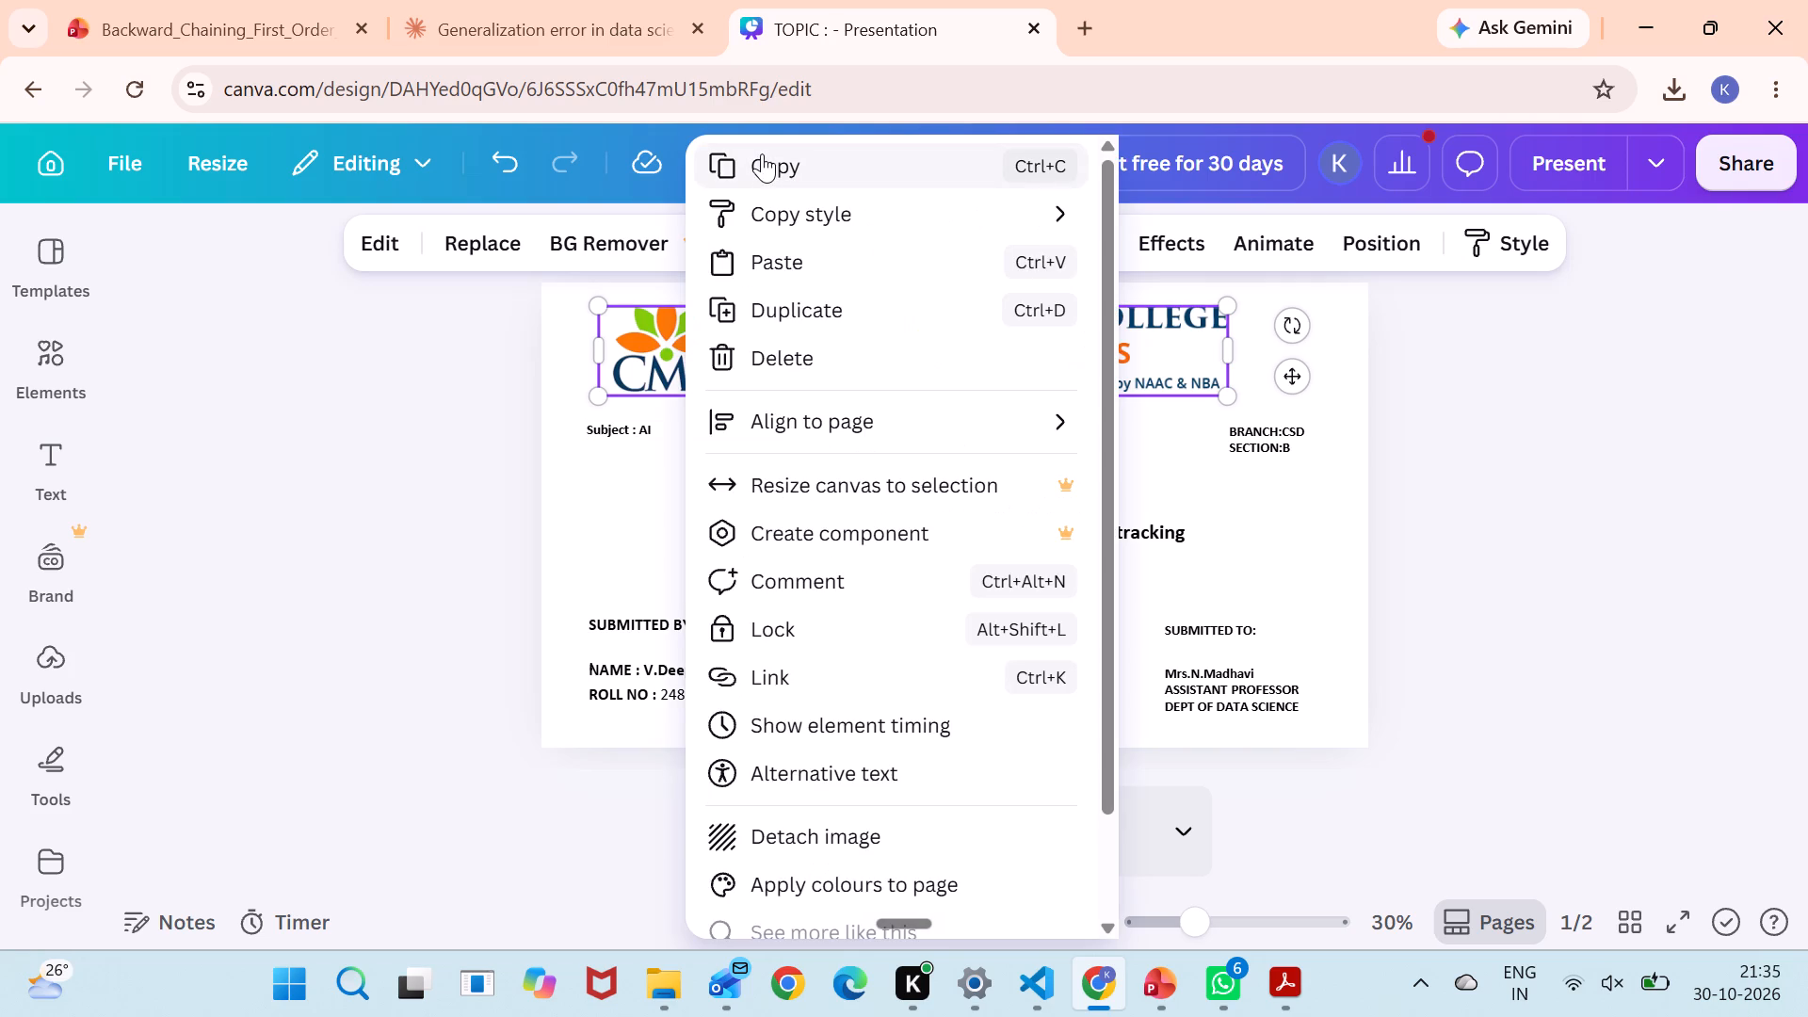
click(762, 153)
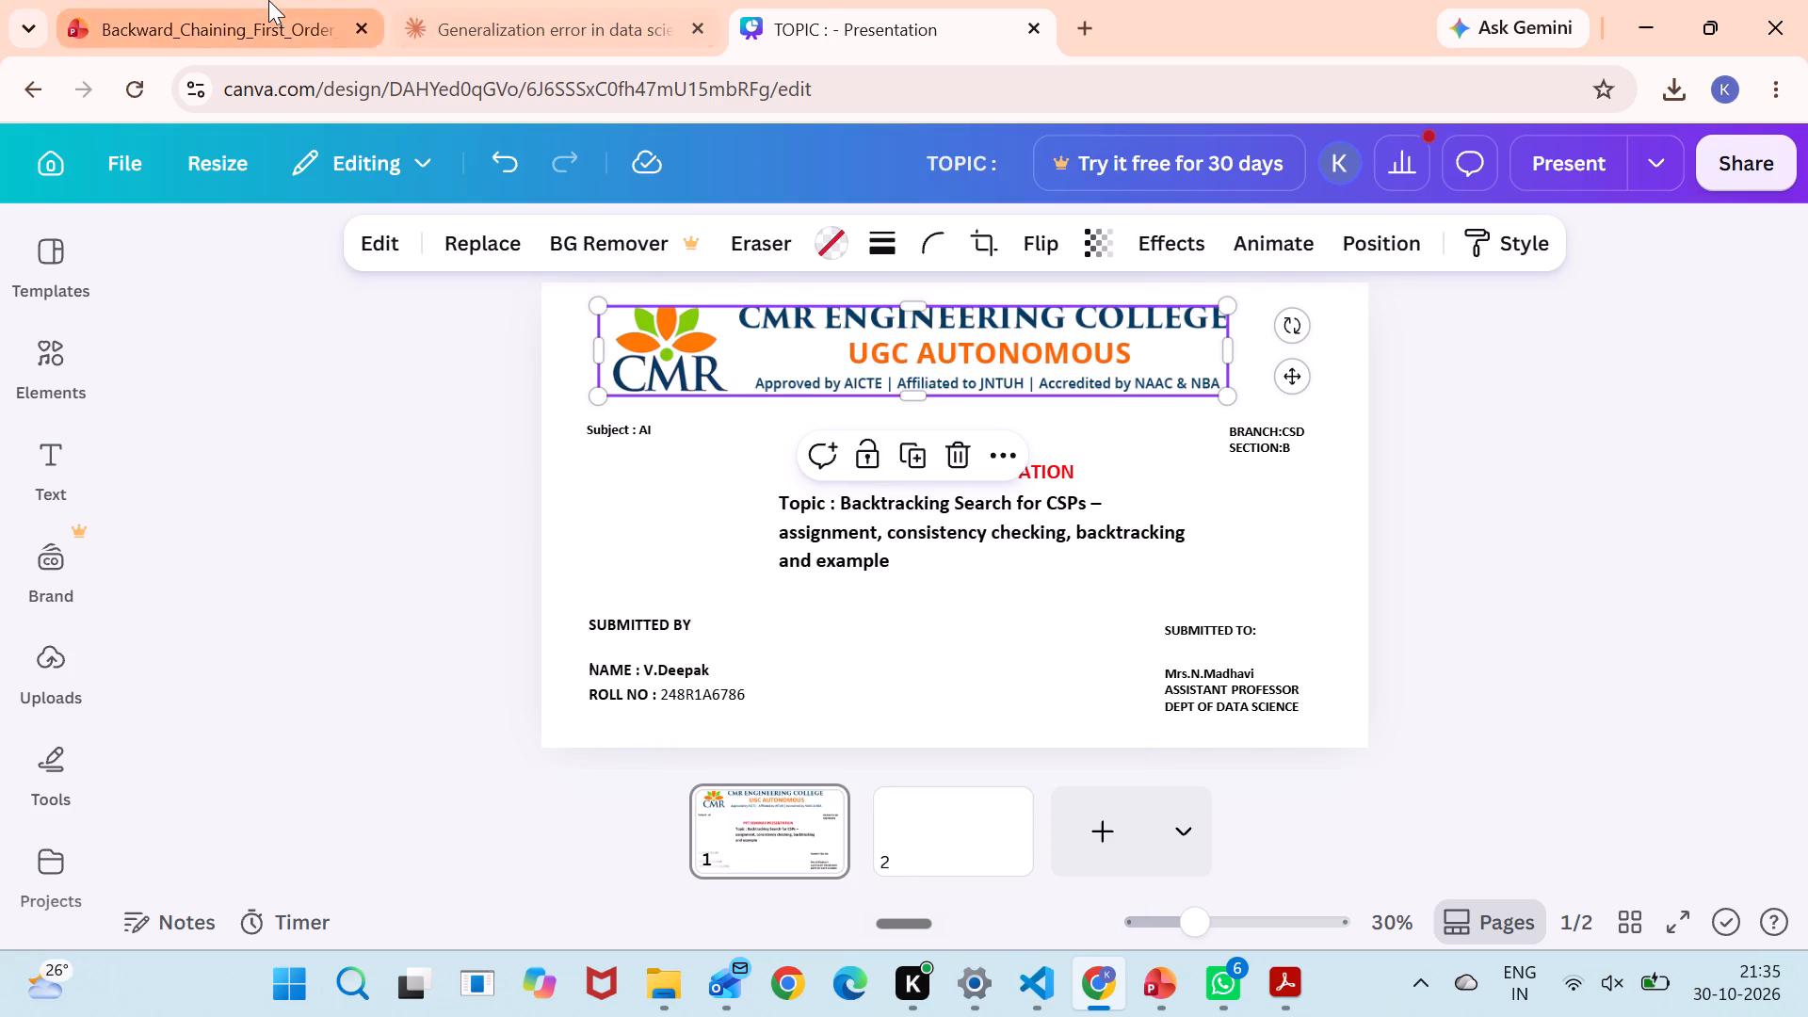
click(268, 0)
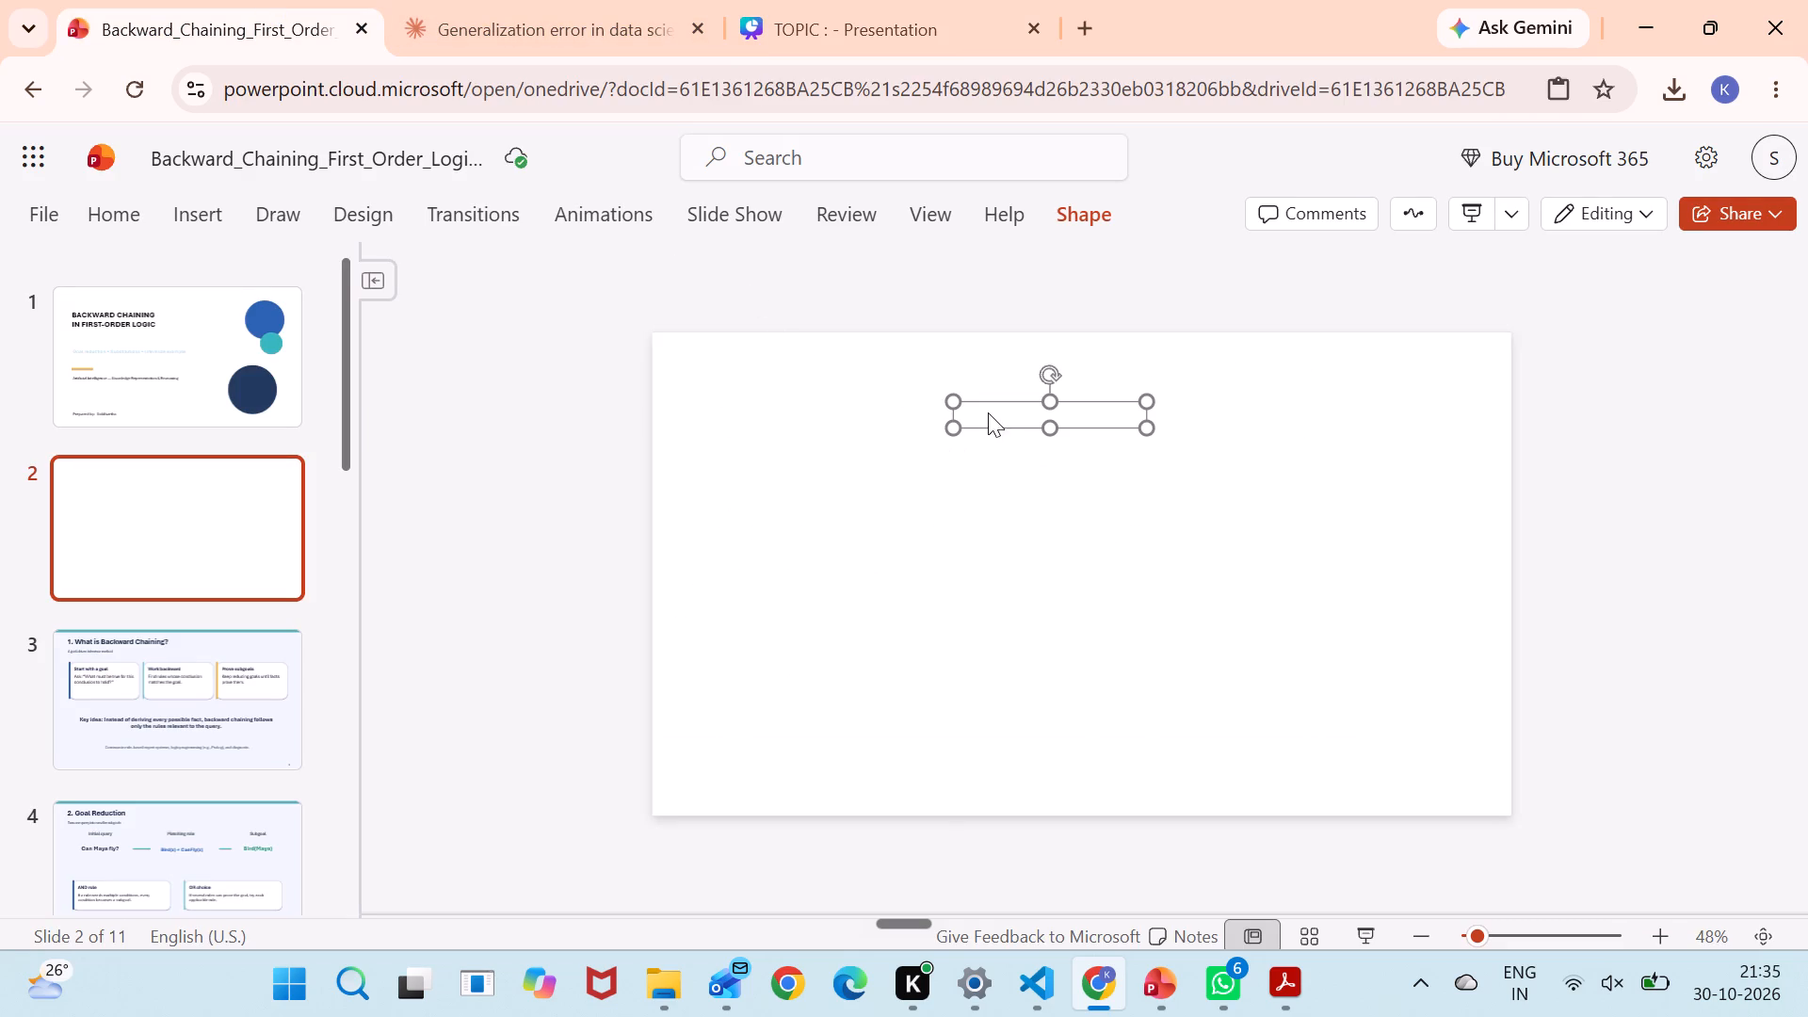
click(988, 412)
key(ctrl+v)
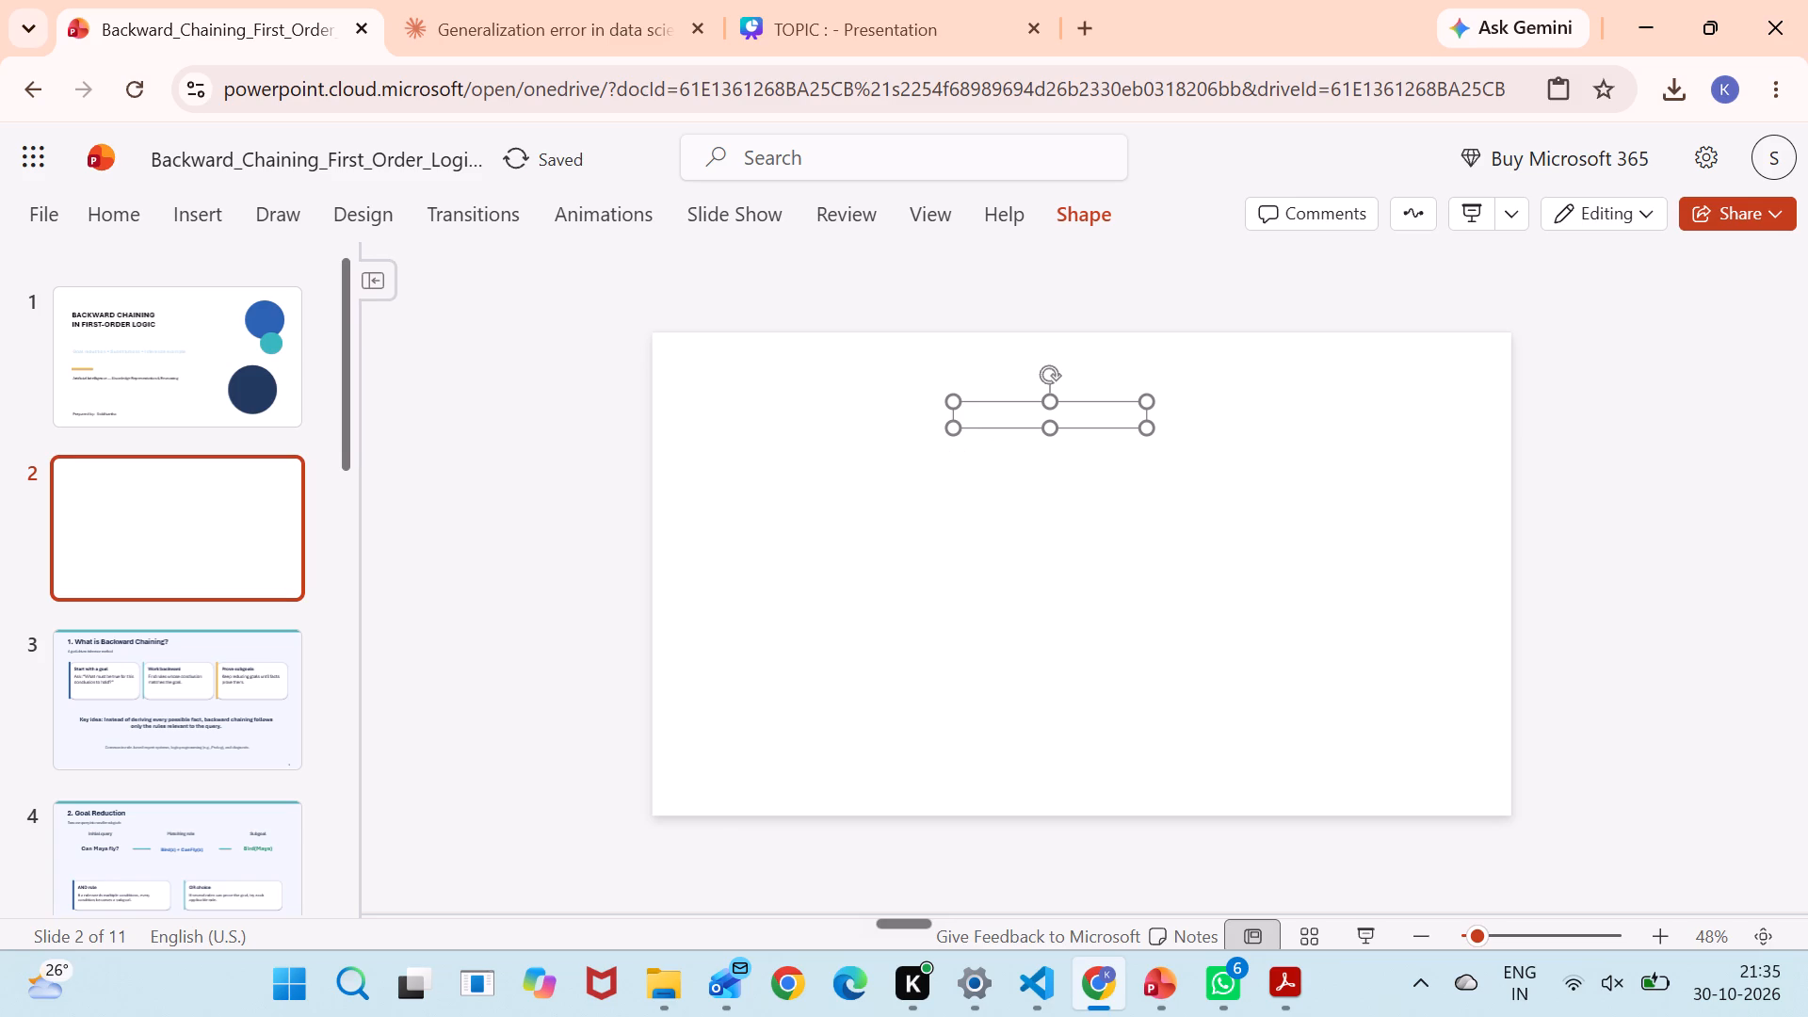
Enlarge the empty text box so it spans most of the width across the top of slide 2.
drag(950, 399, 675, 356)
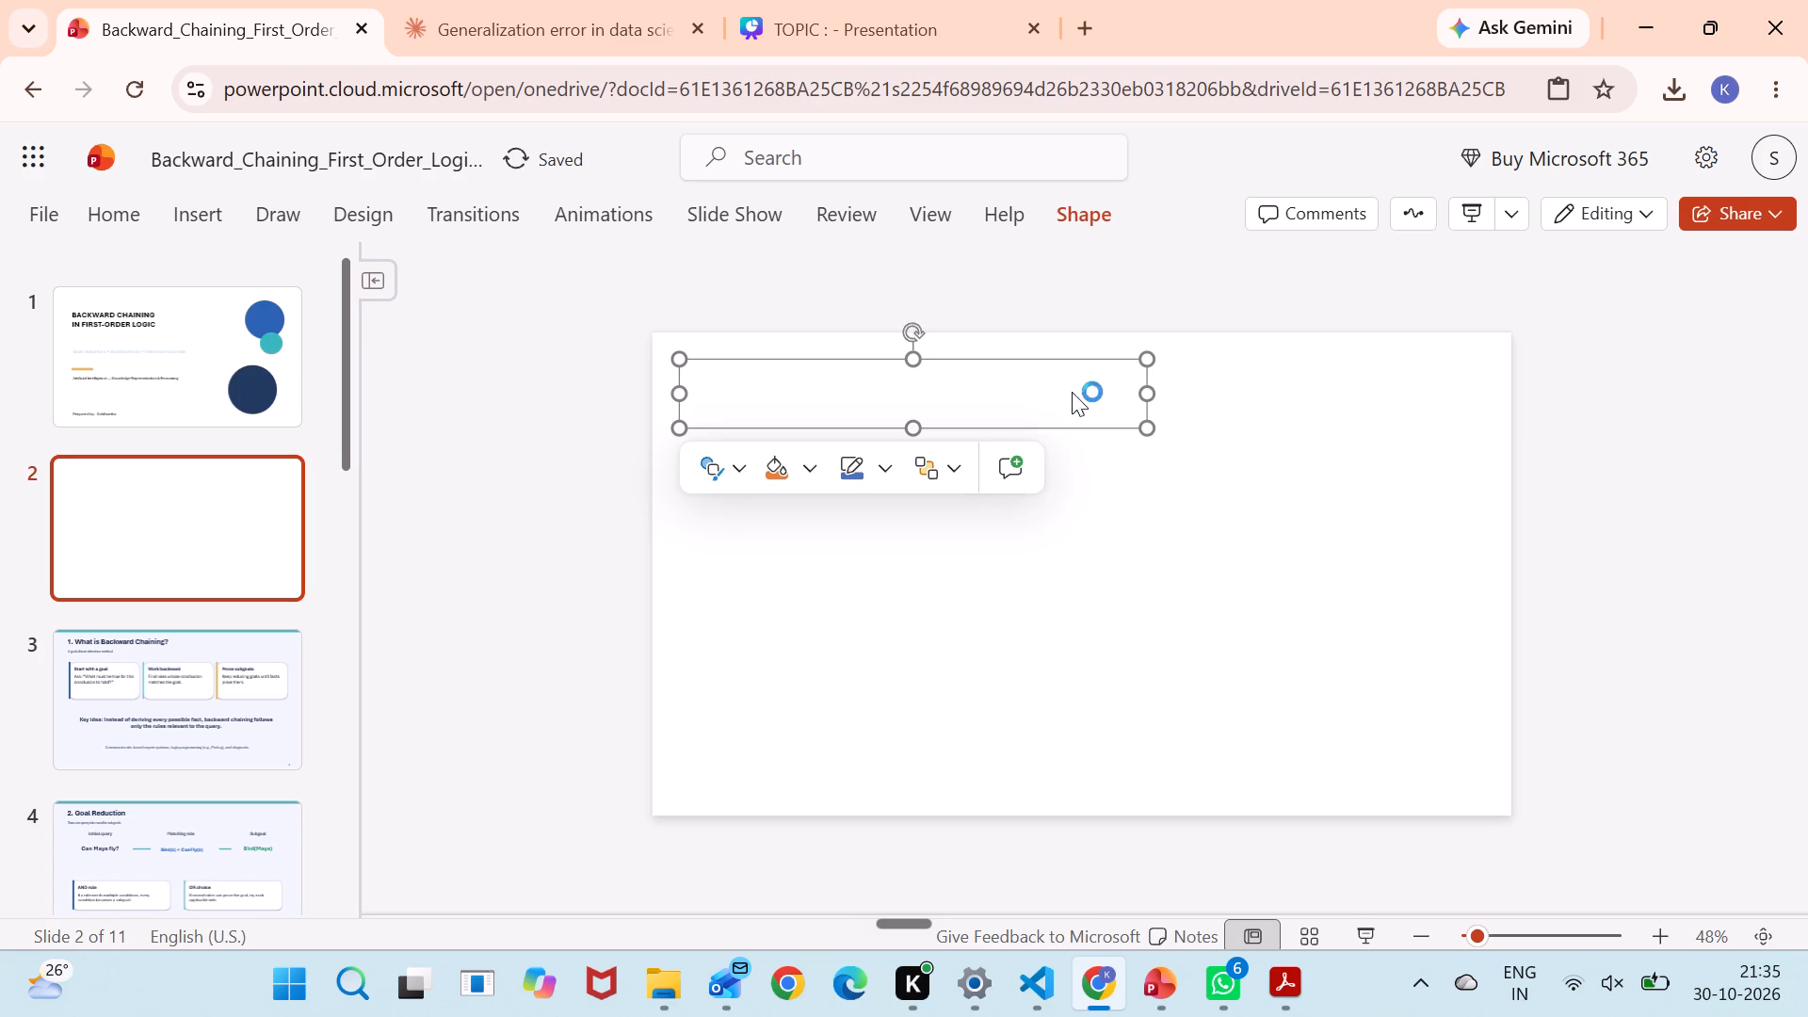
drag(1146, 428, 1450, 490)
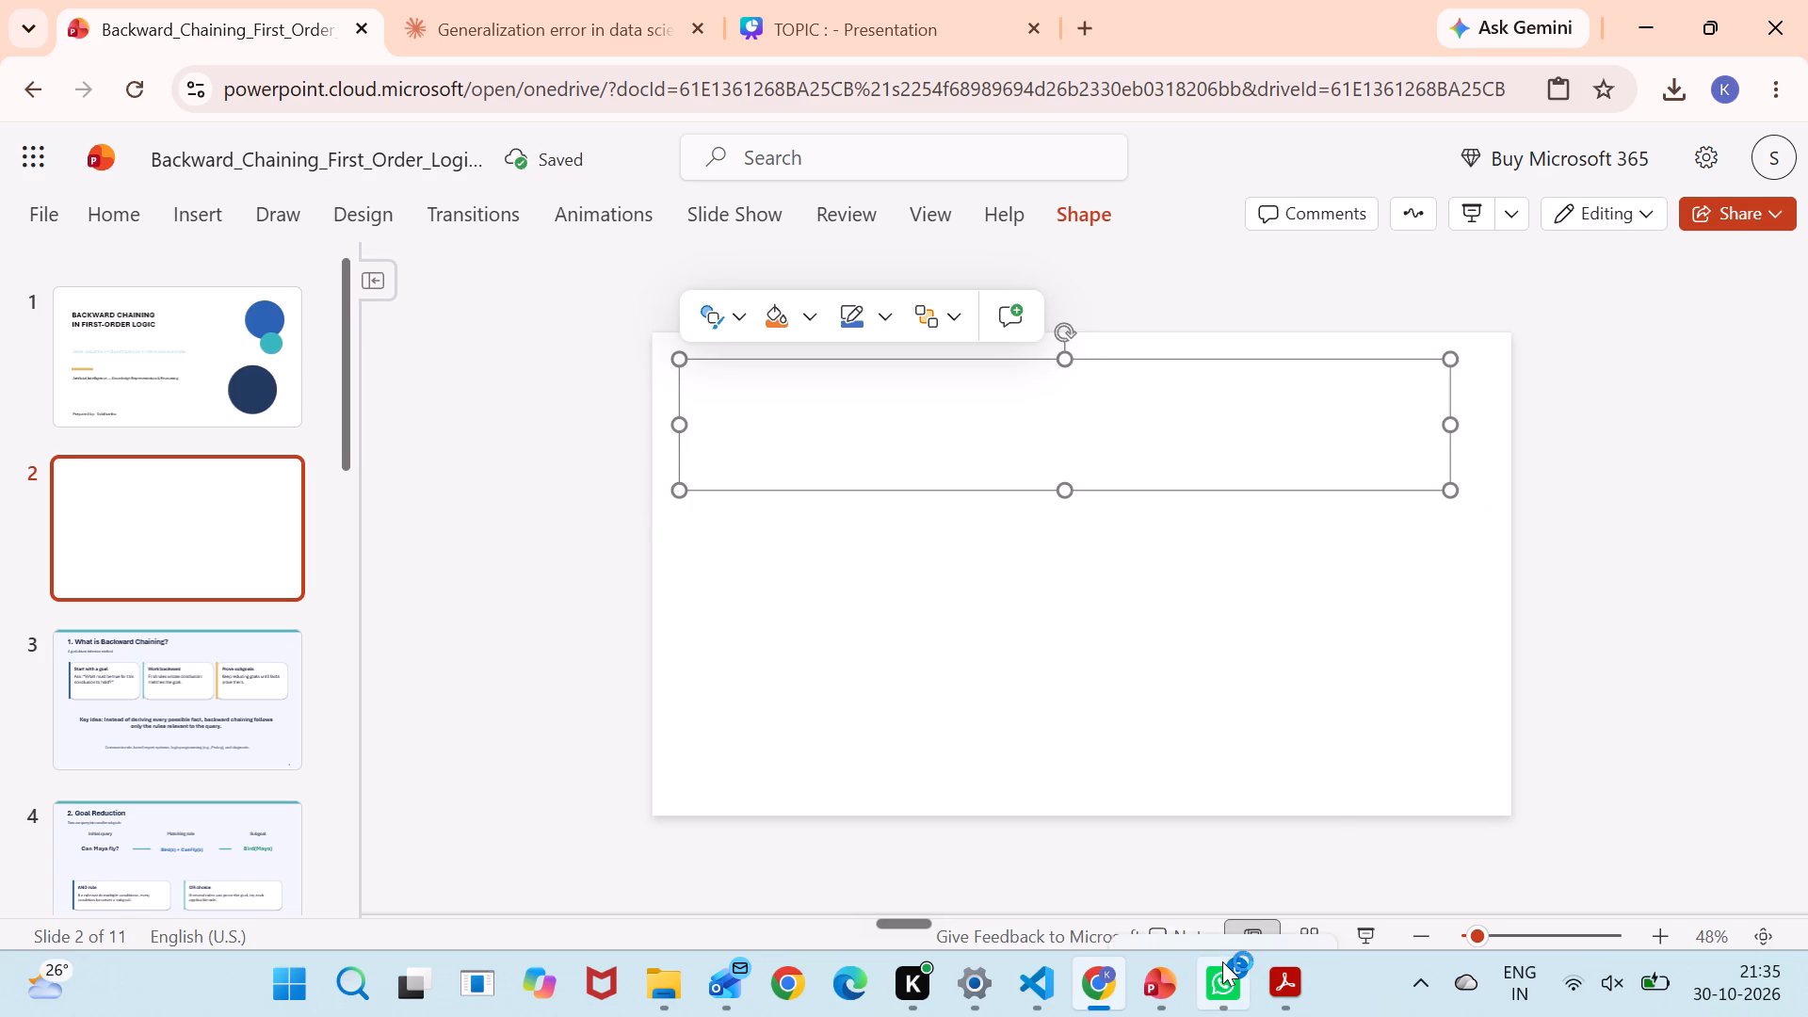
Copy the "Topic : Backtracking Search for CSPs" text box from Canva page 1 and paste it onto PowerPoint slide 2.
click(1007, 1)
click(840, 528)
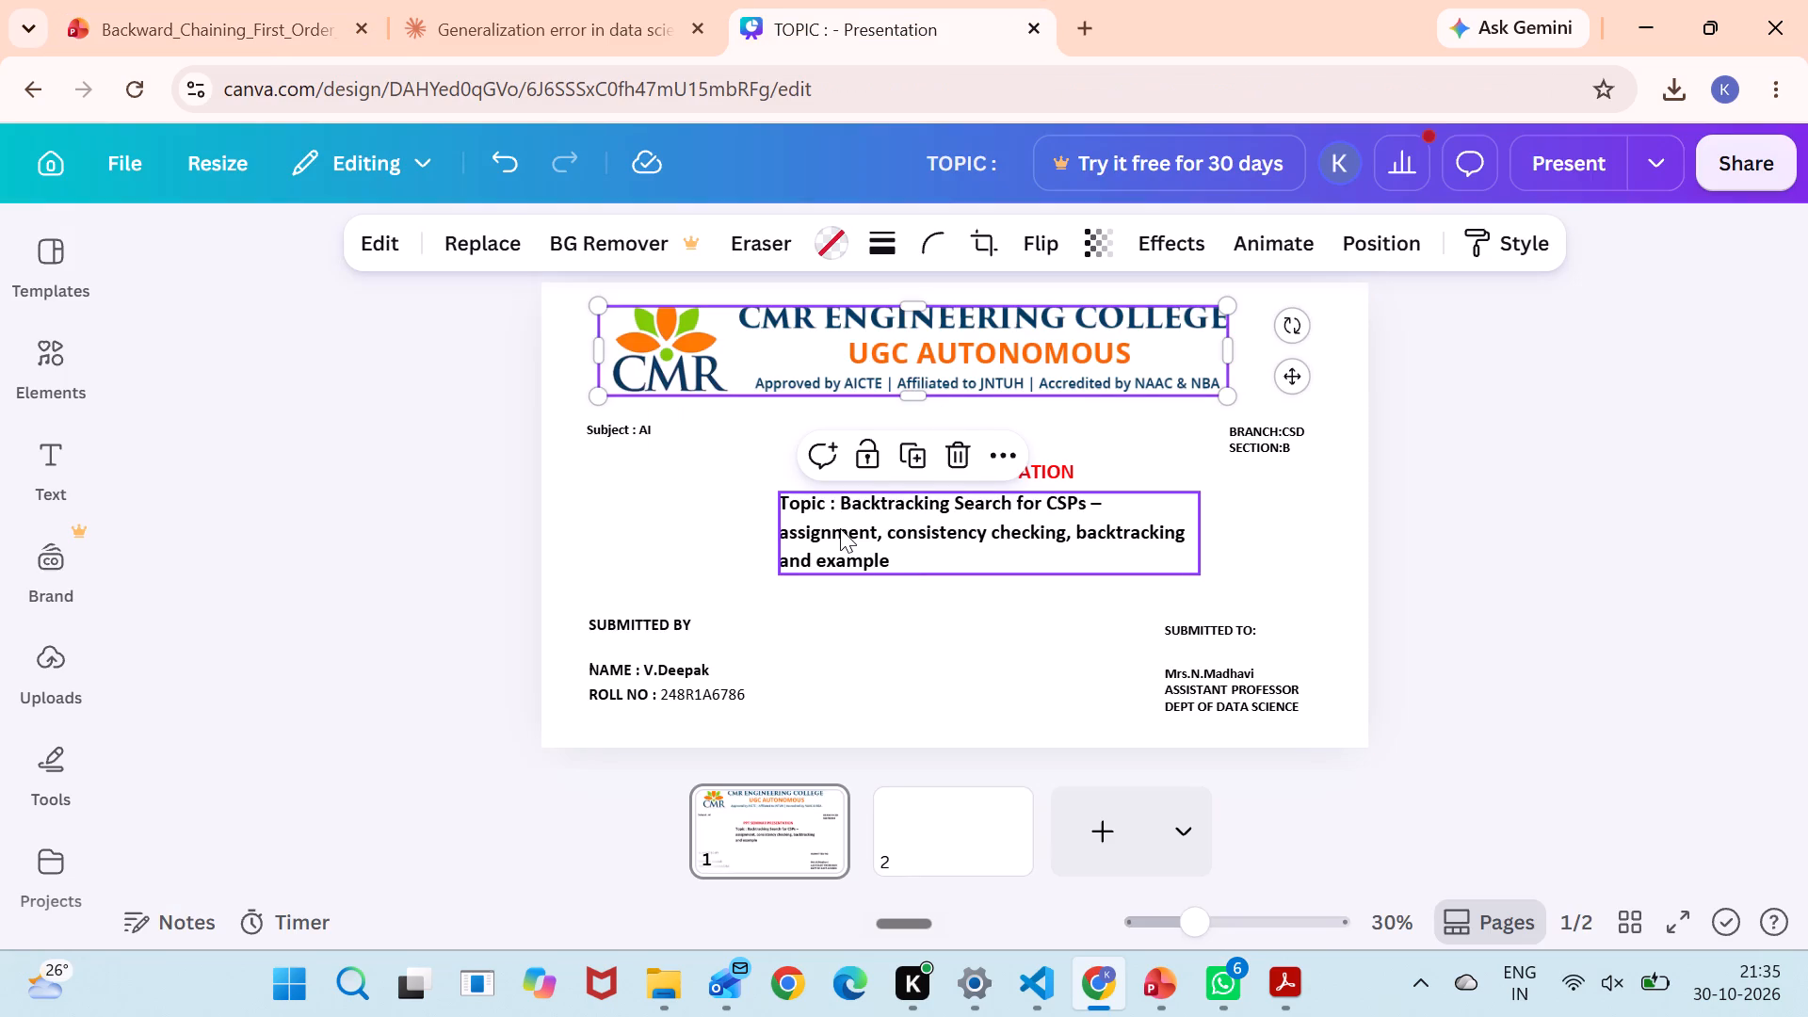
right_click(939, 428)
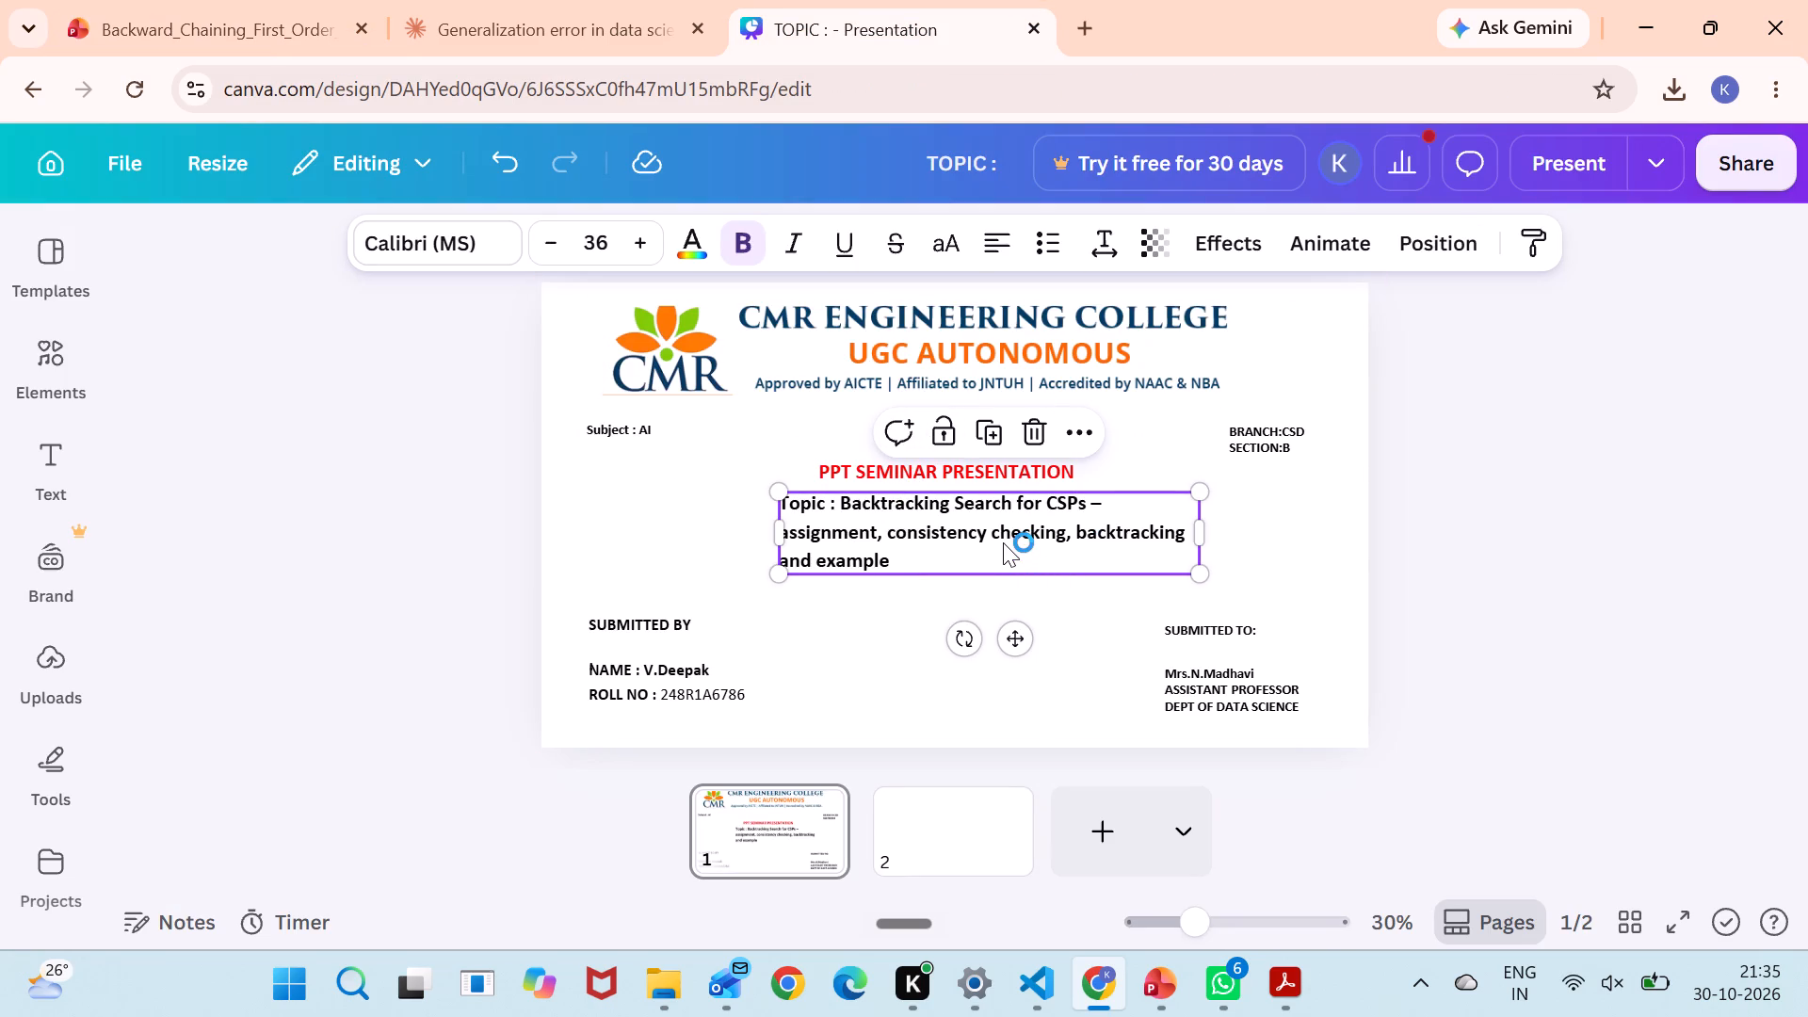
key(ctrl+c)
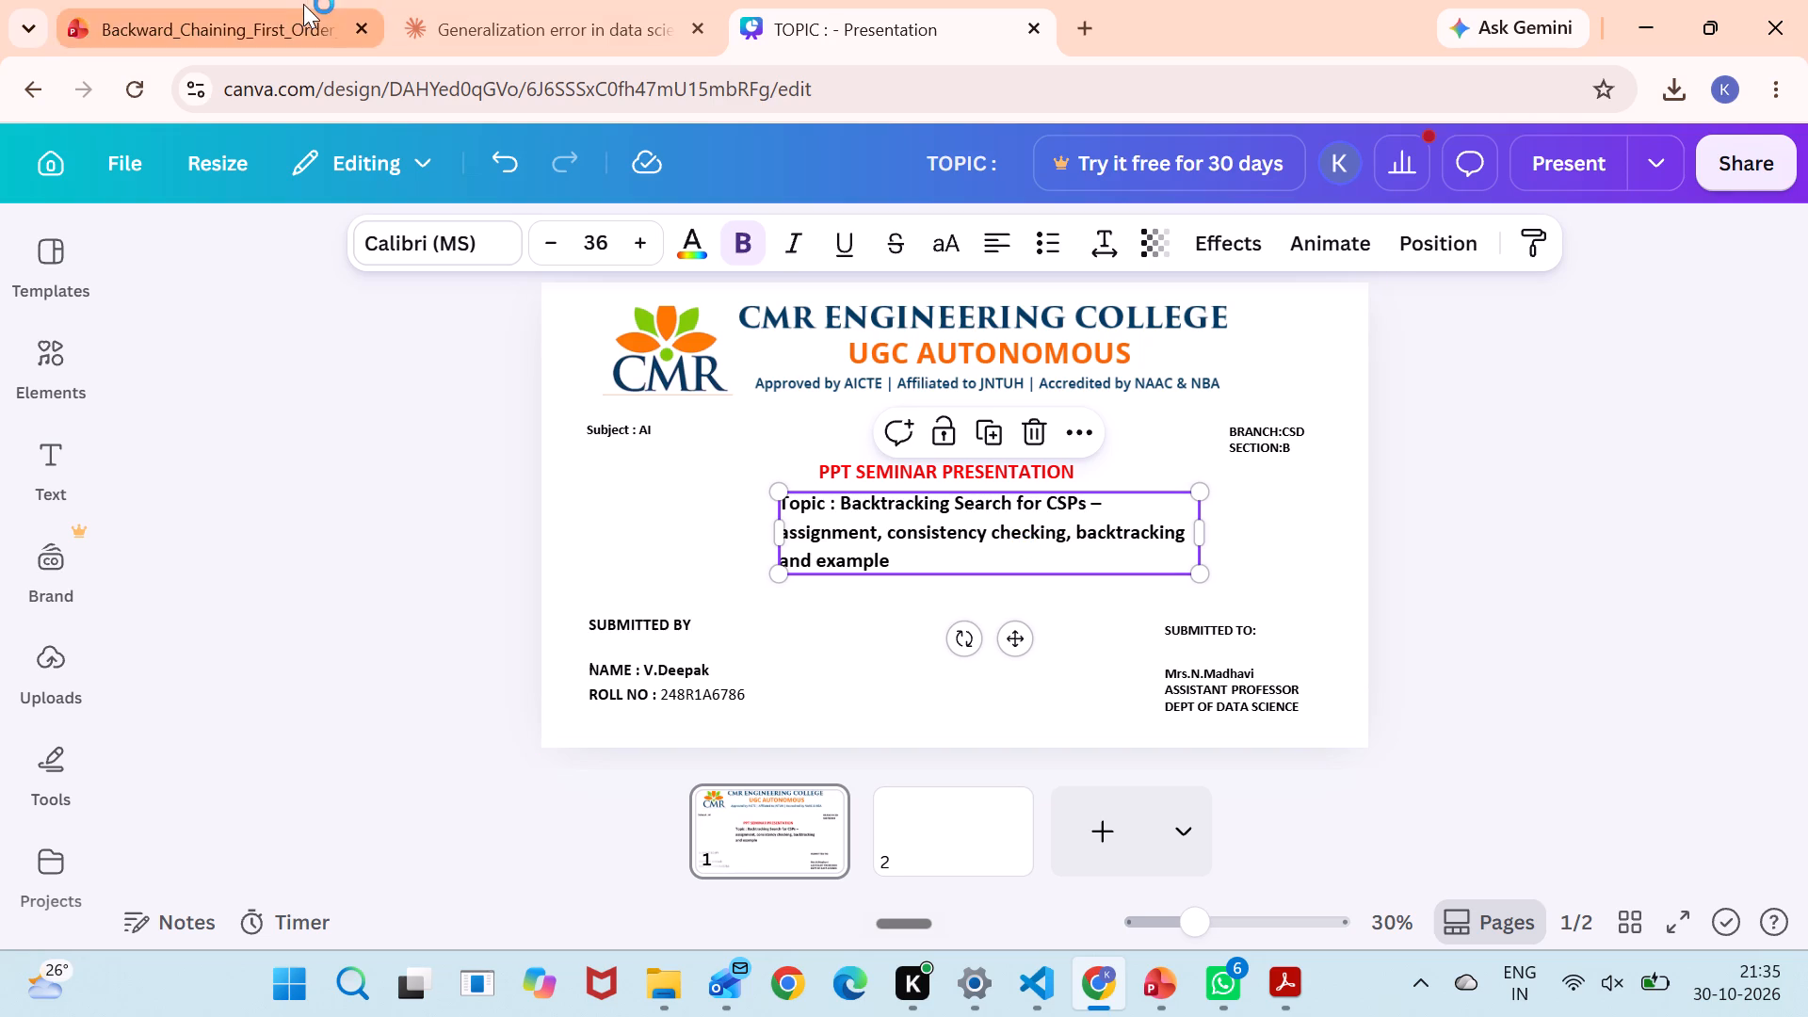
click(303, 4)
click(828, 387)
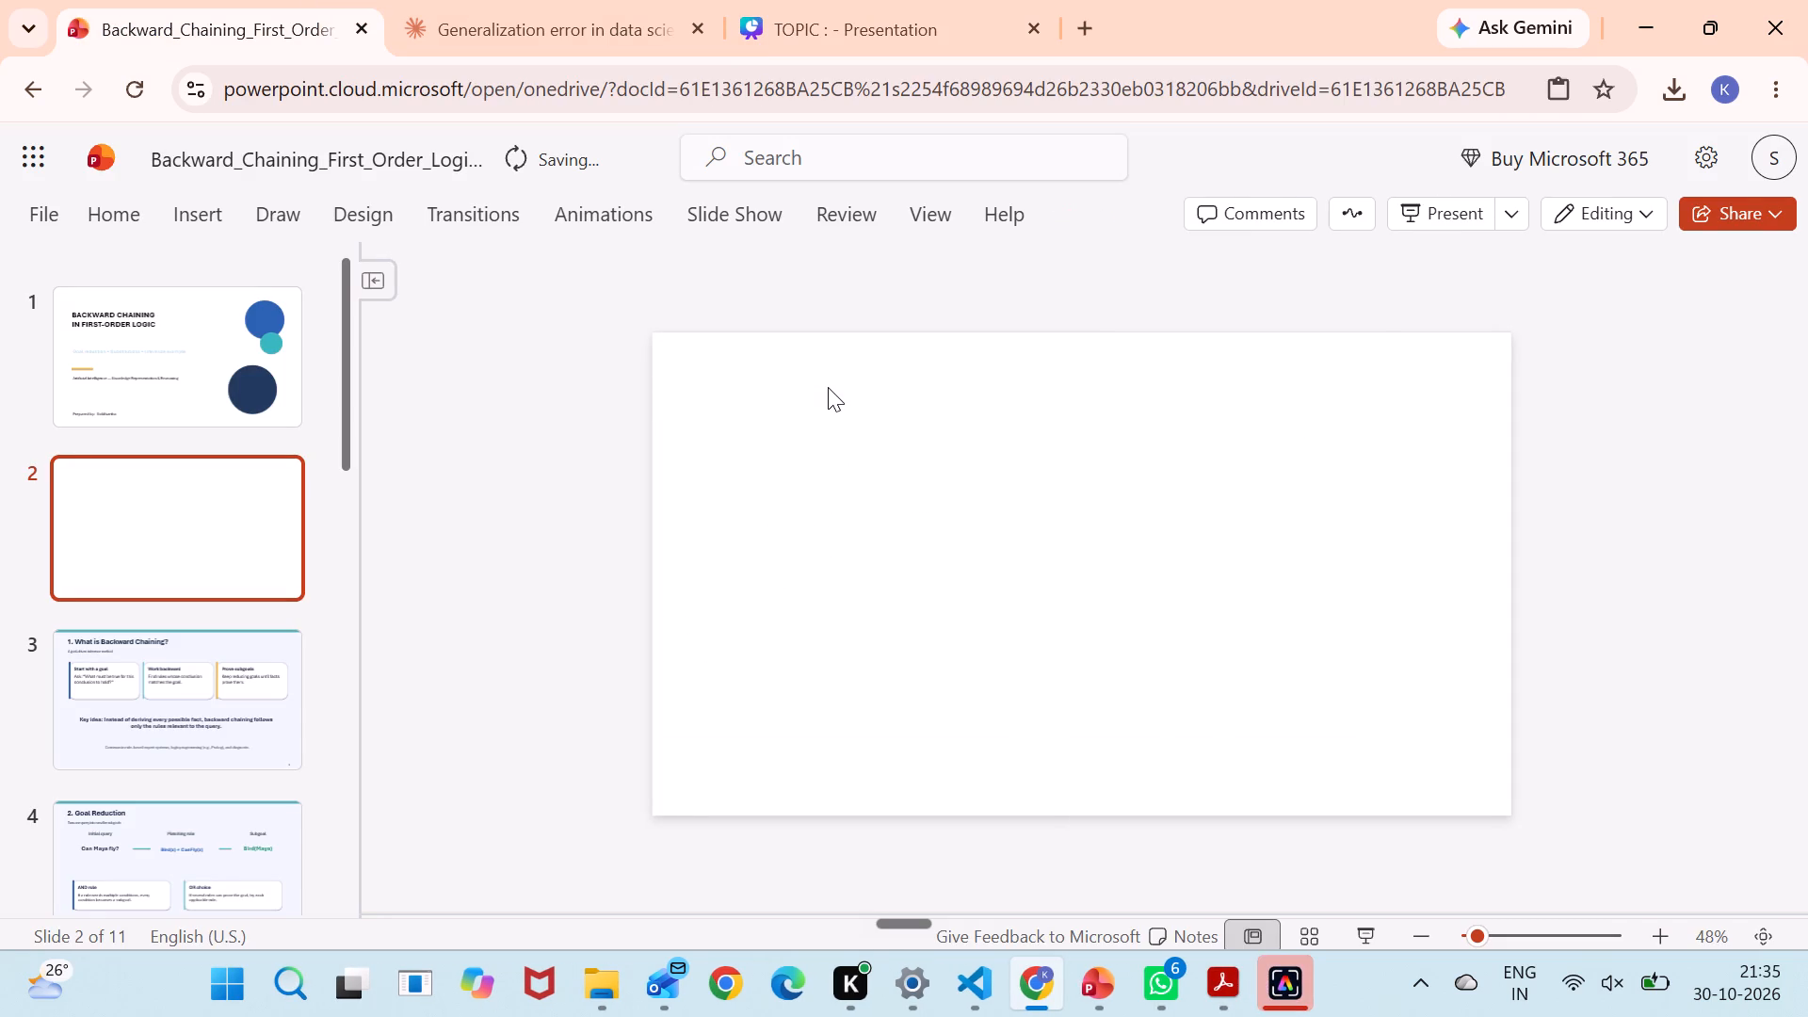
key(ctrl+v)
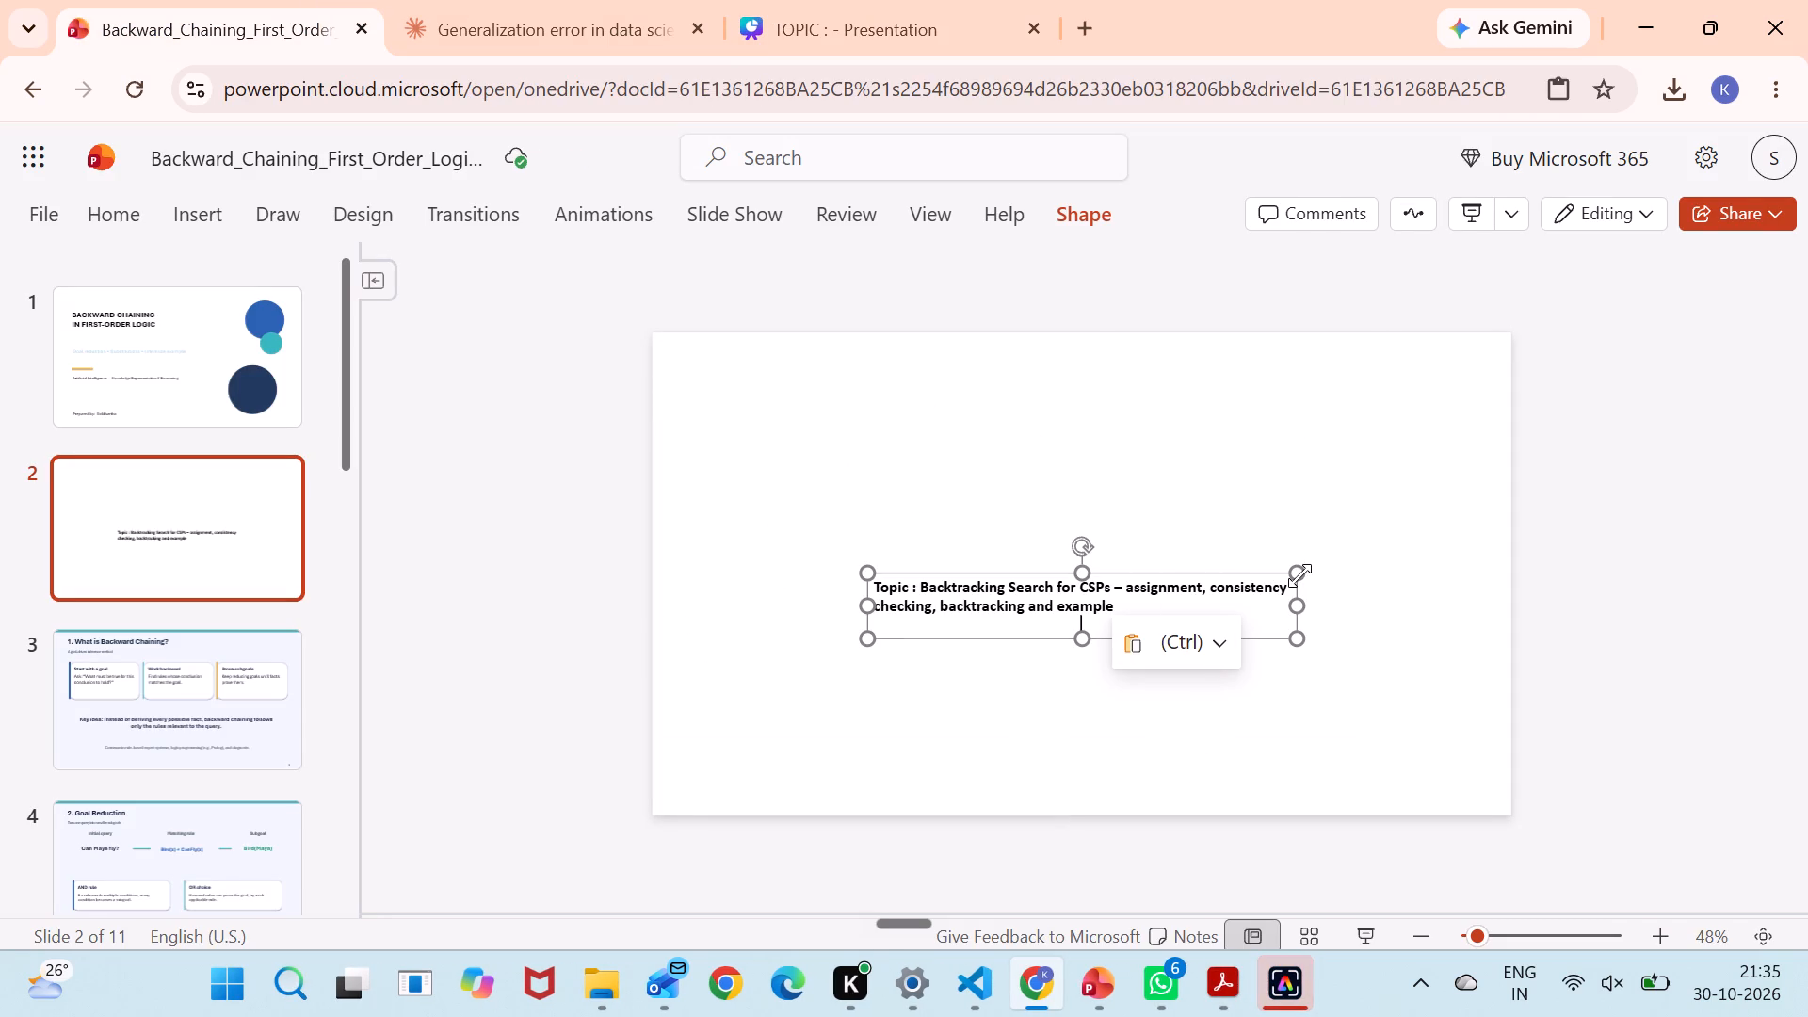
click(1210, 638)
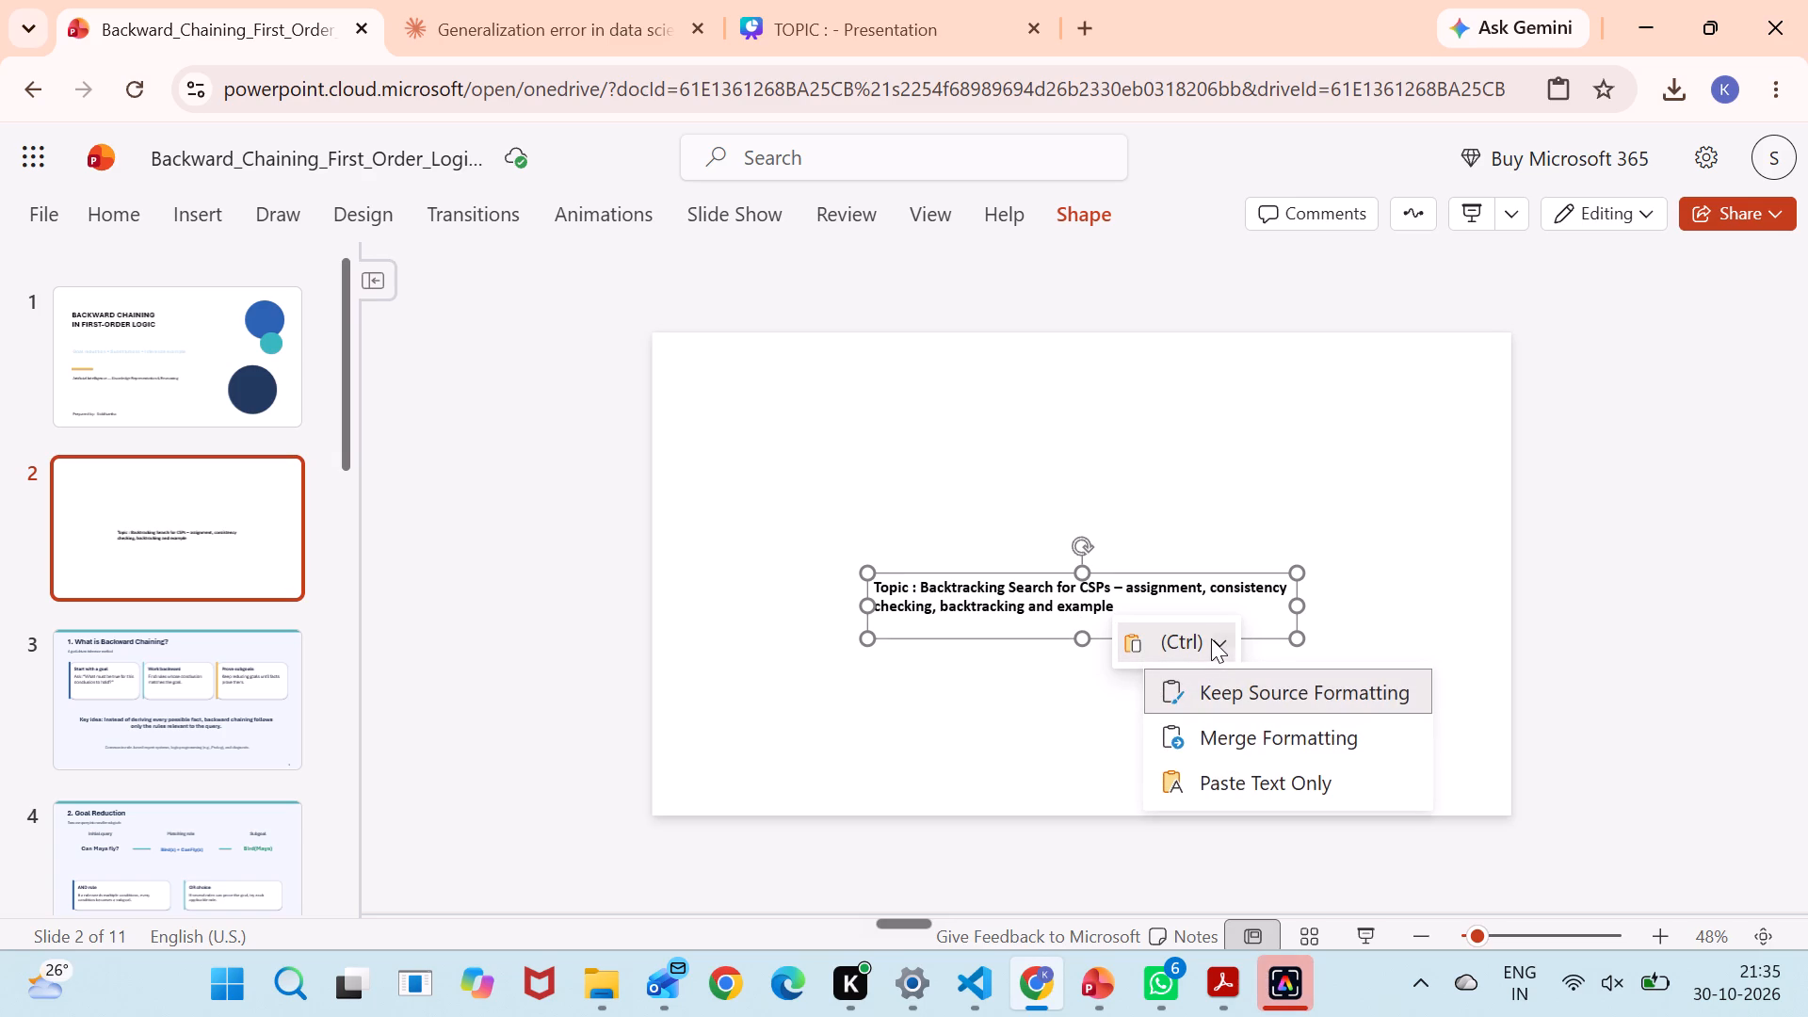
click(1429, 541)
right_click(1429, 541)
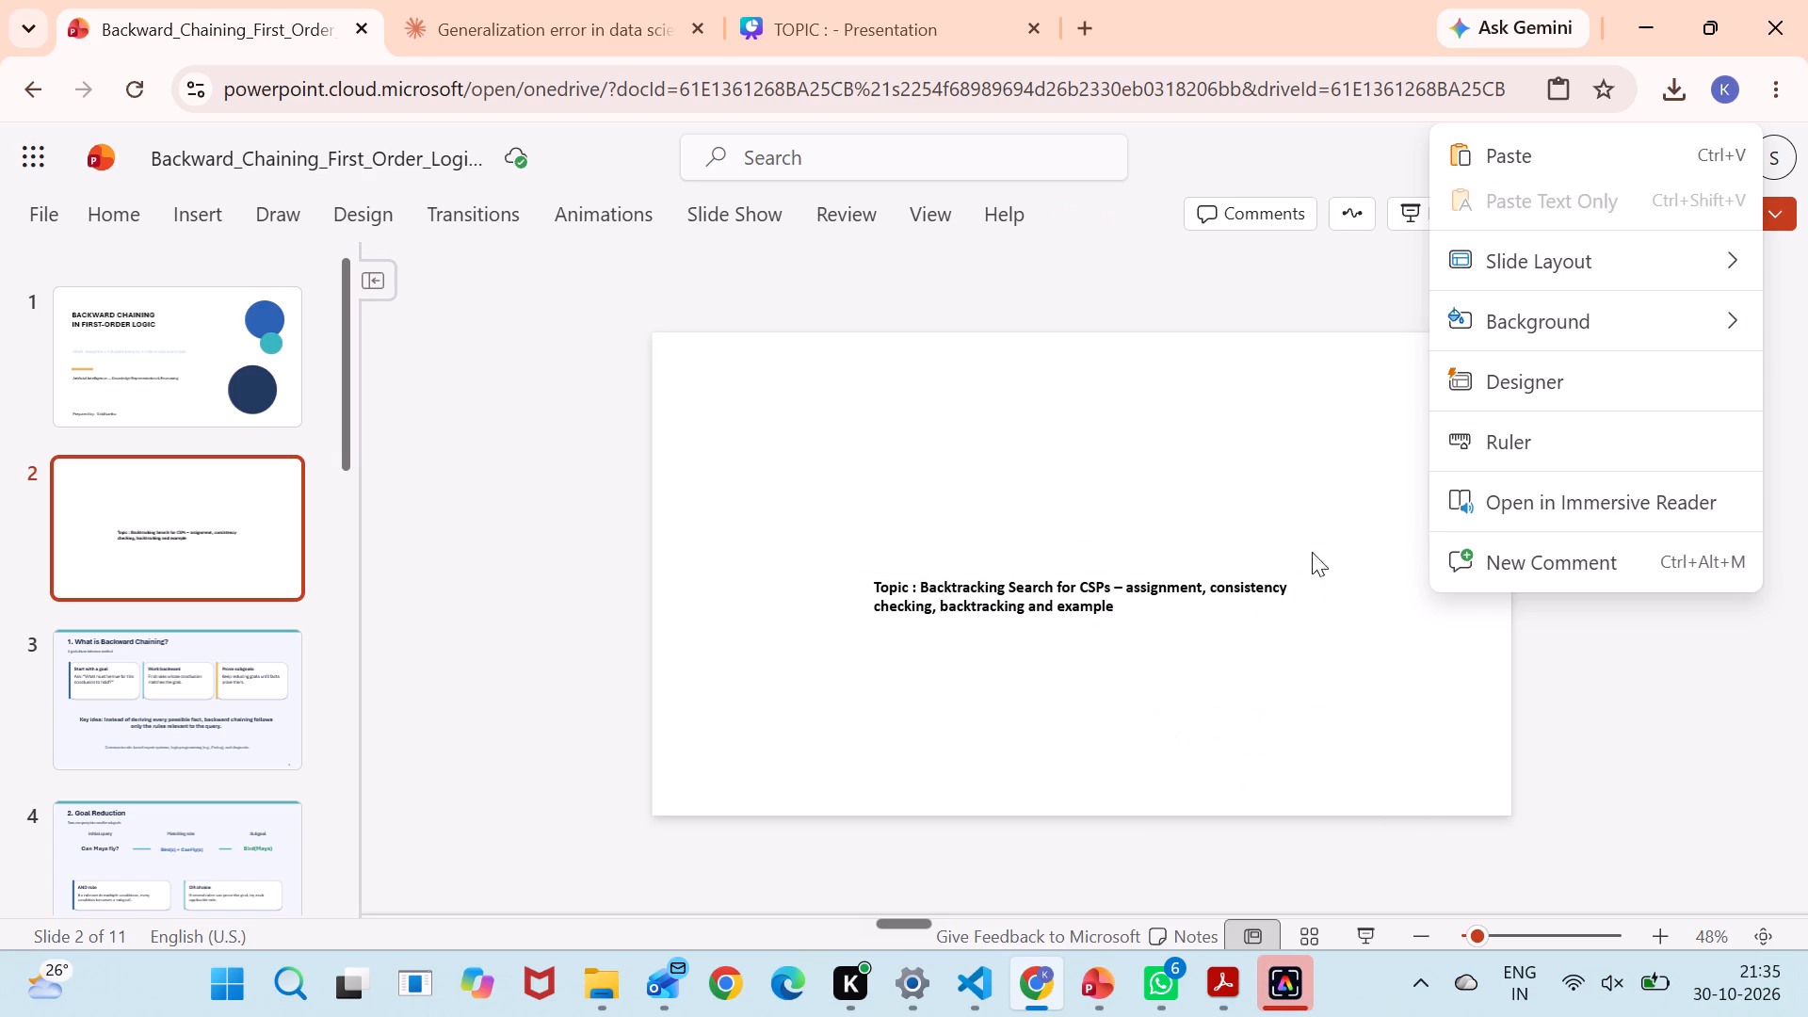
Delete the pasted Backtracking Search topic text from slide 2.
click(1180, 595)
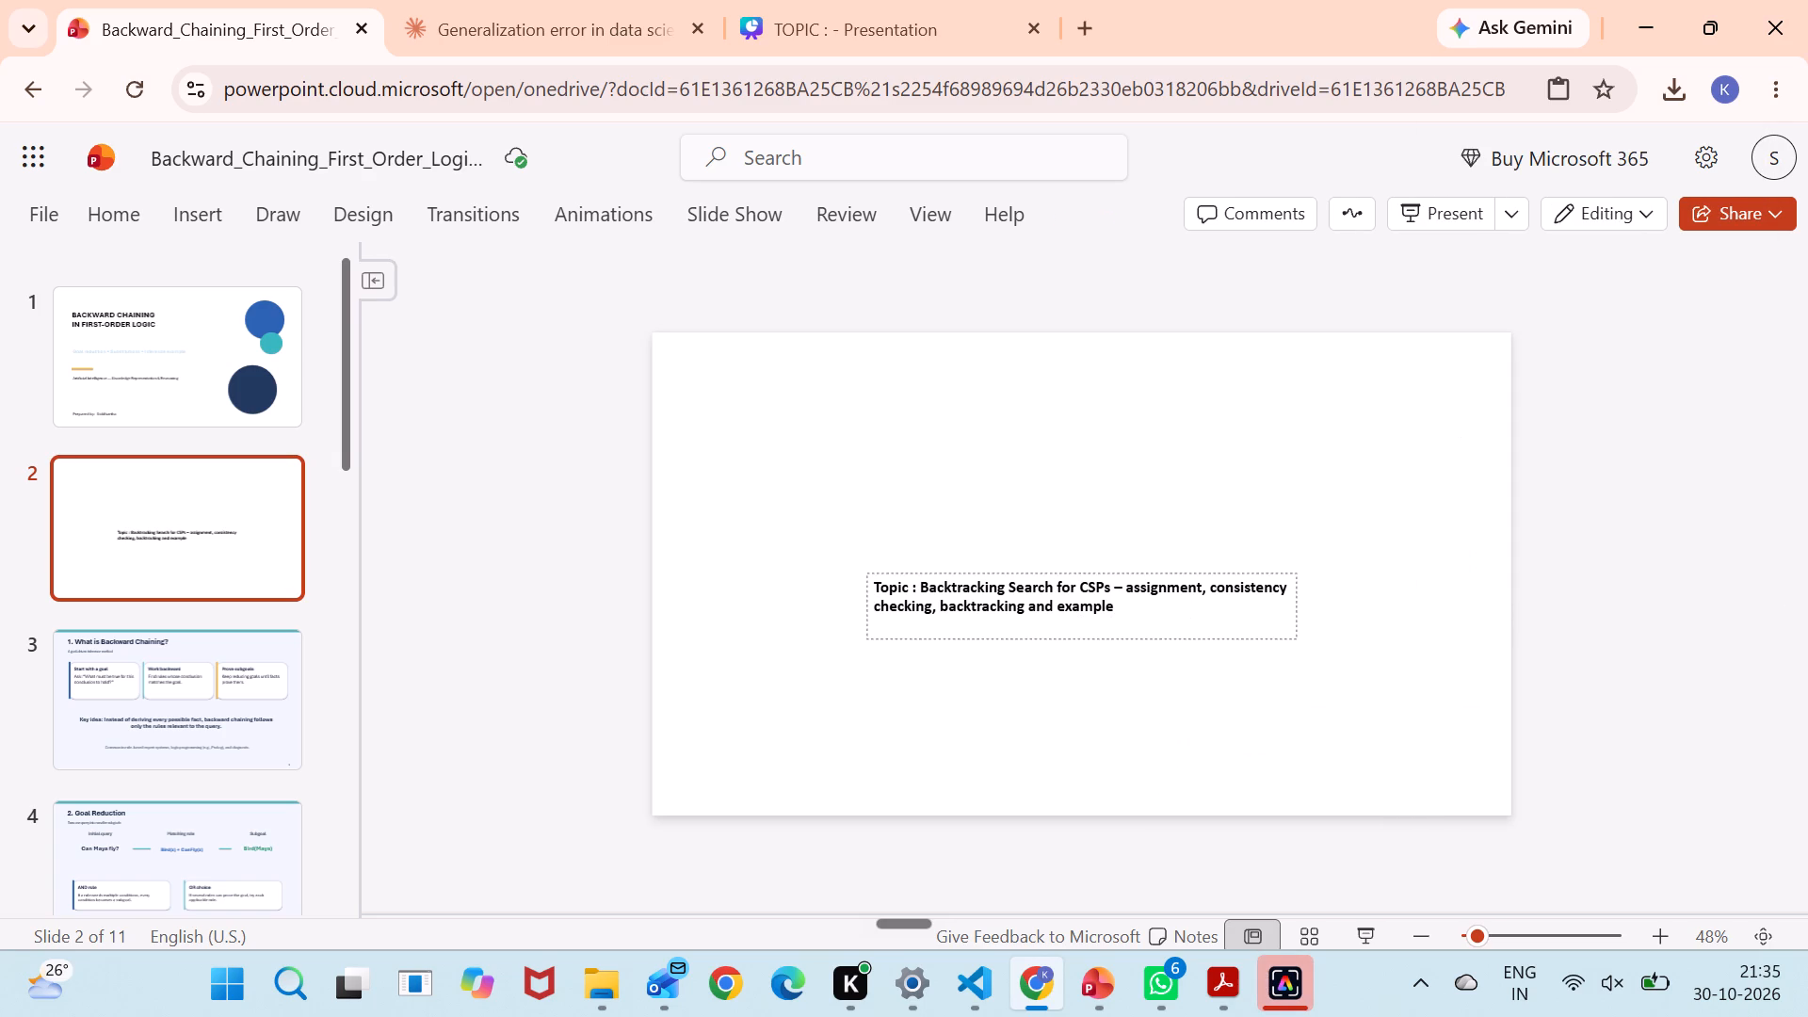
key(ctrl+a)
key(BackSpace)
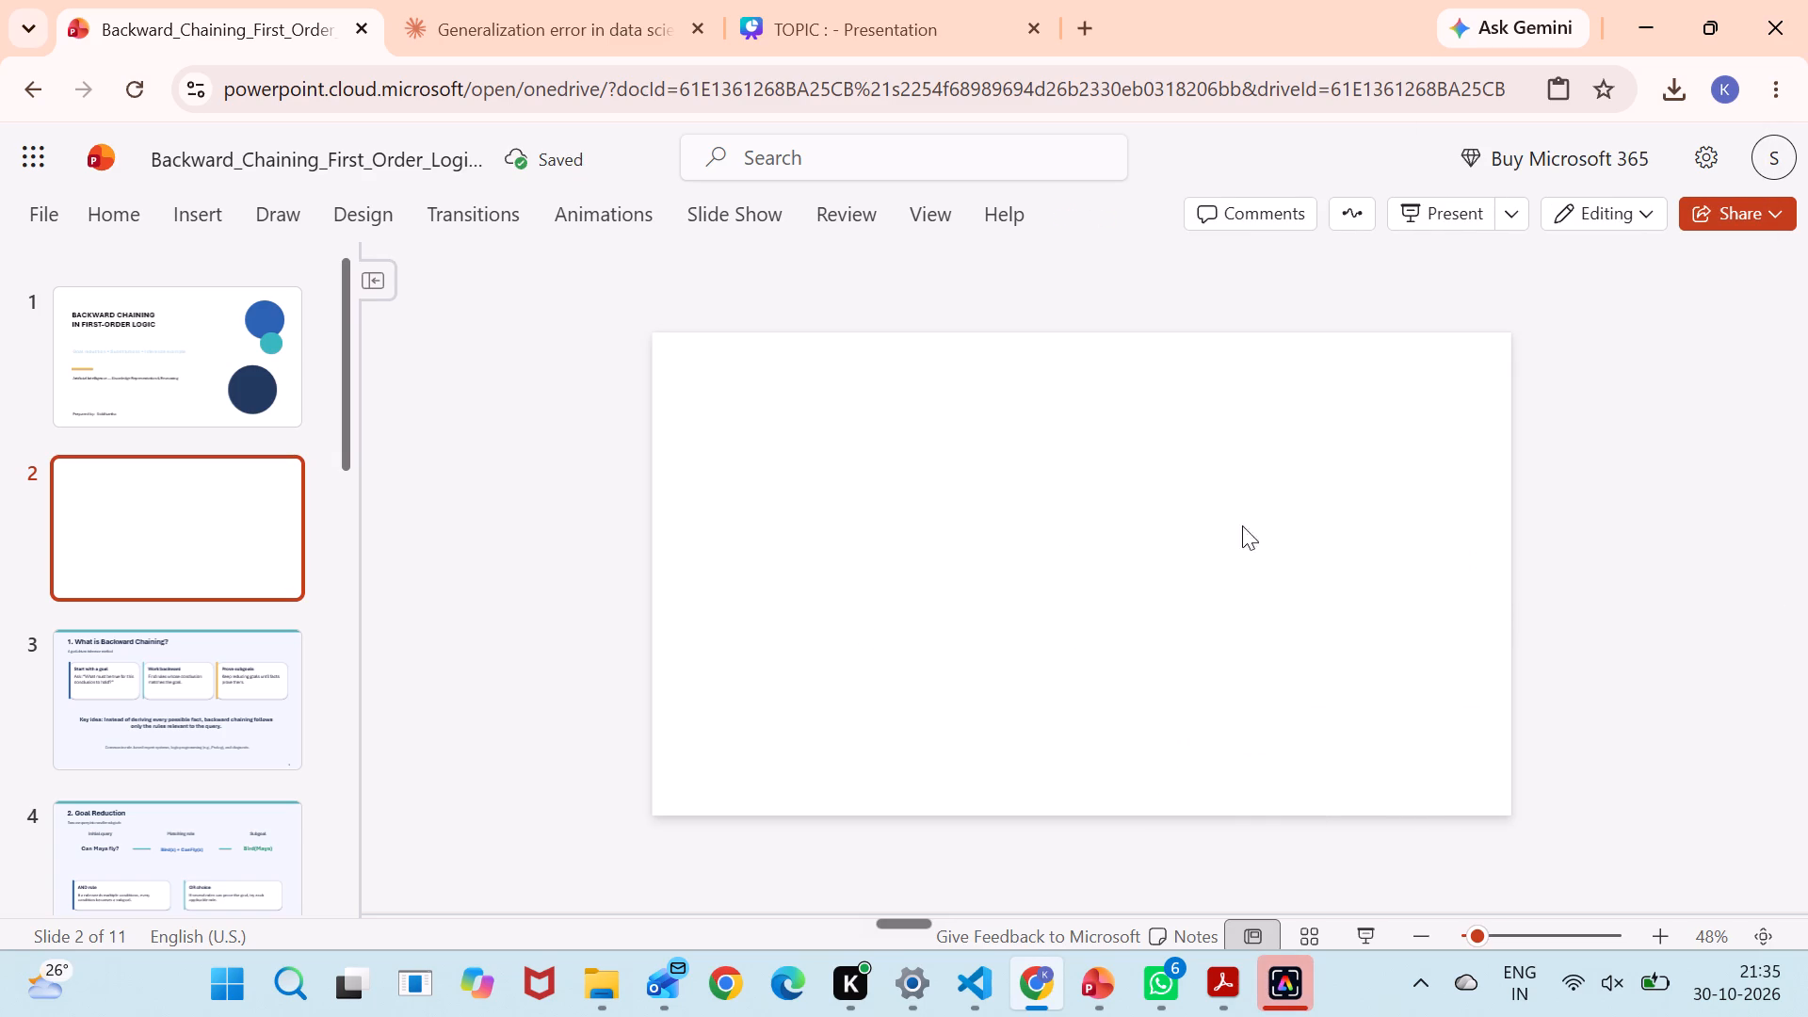
Switch to Adobe Express Photos and complete its first-run setup, making it the default app for .png files.
click(1276, 980)
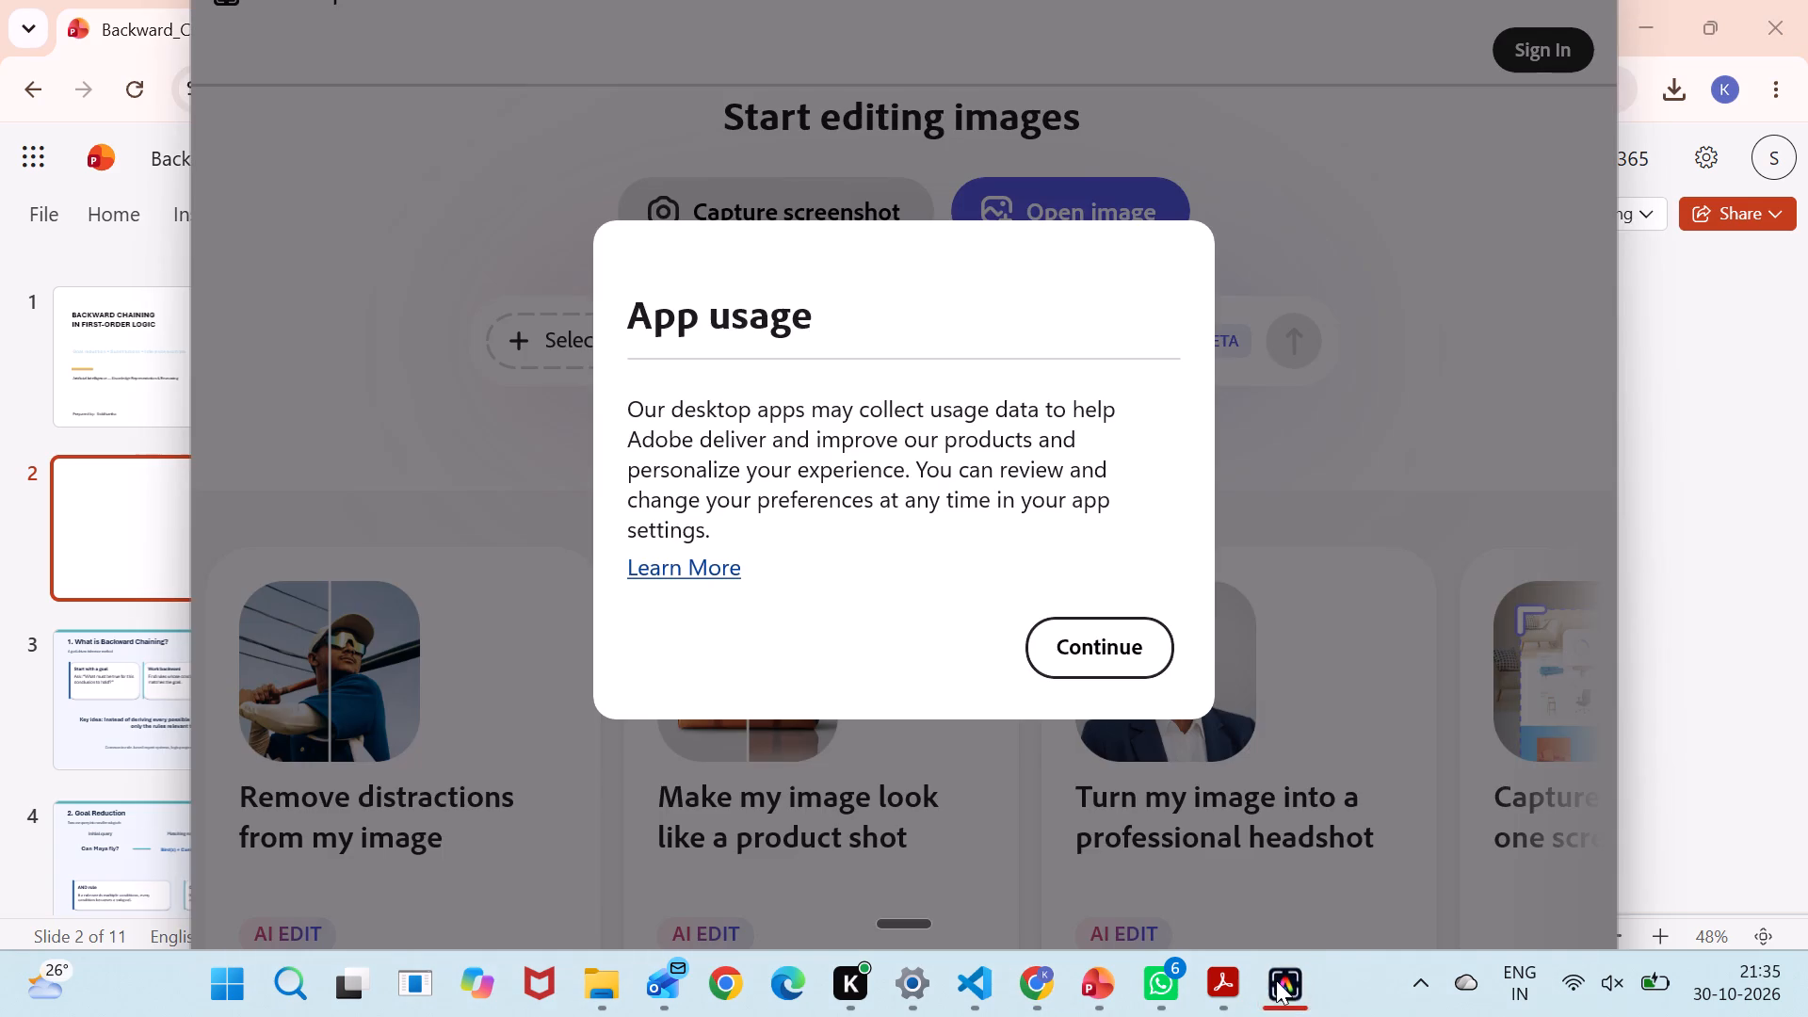
click(1076, 638)
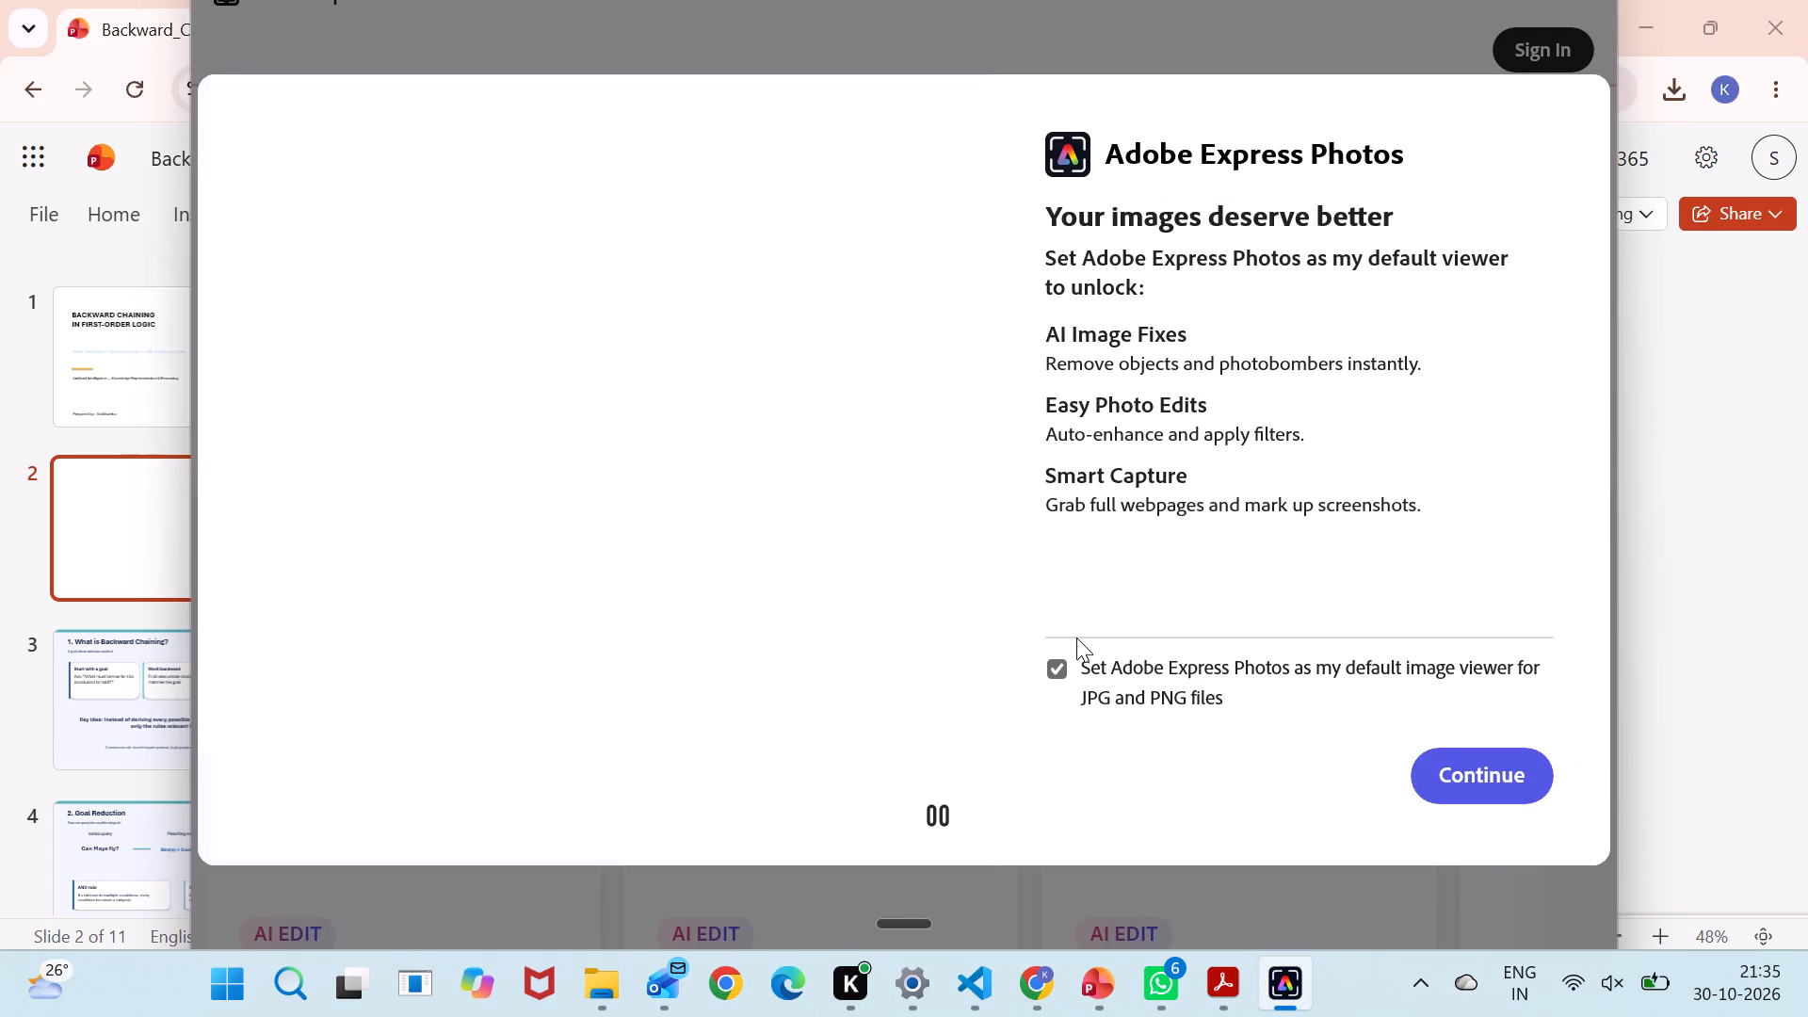
click(1484, 766)
click(1484, 766)
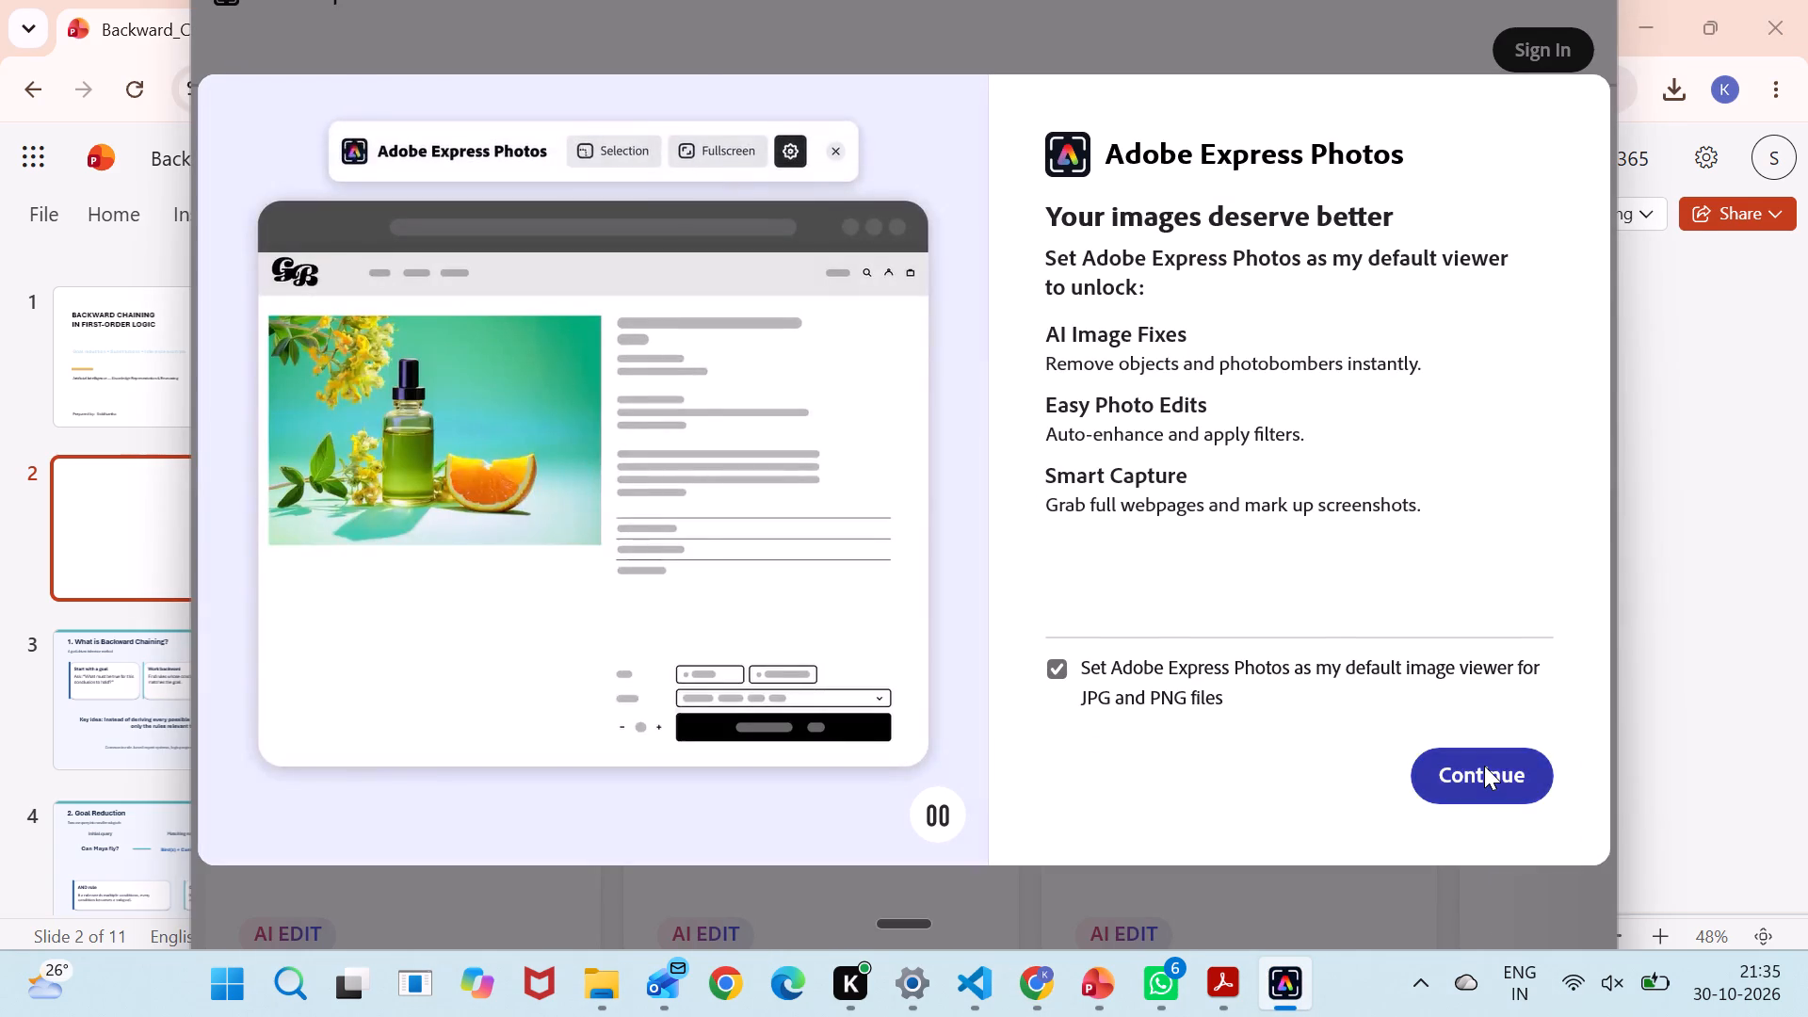
key(space)
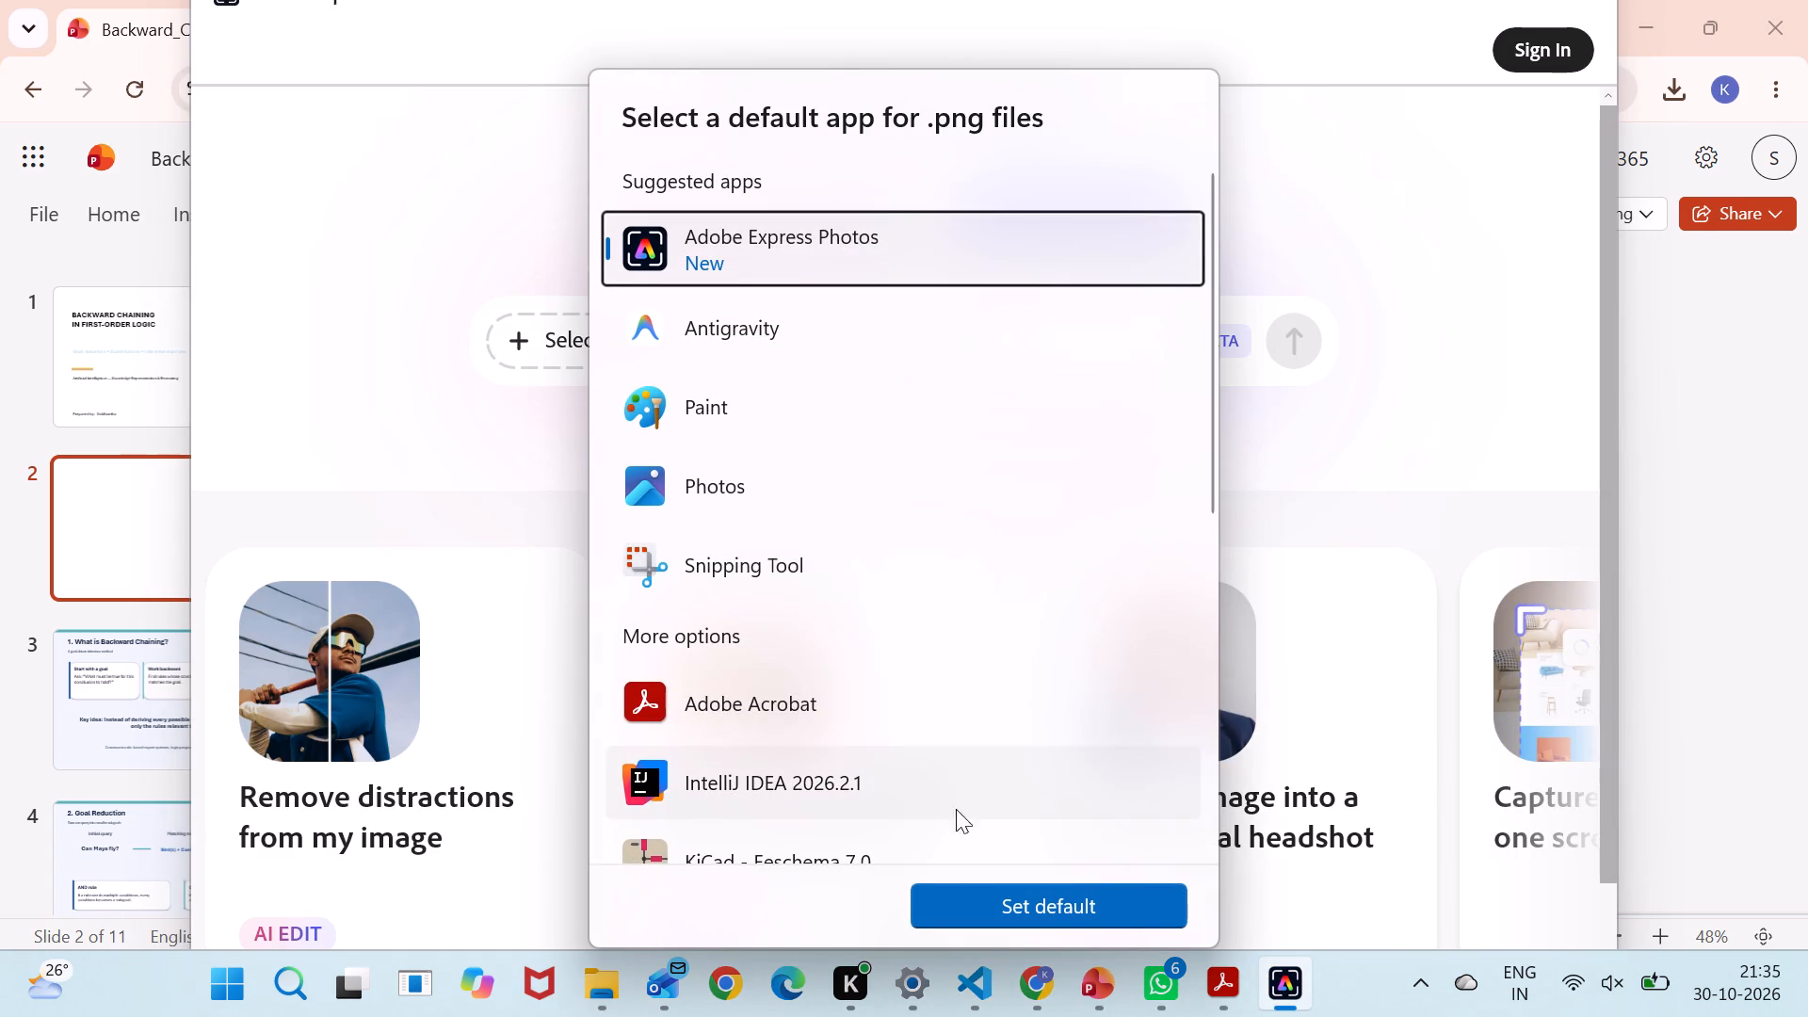
click(1128, 922)
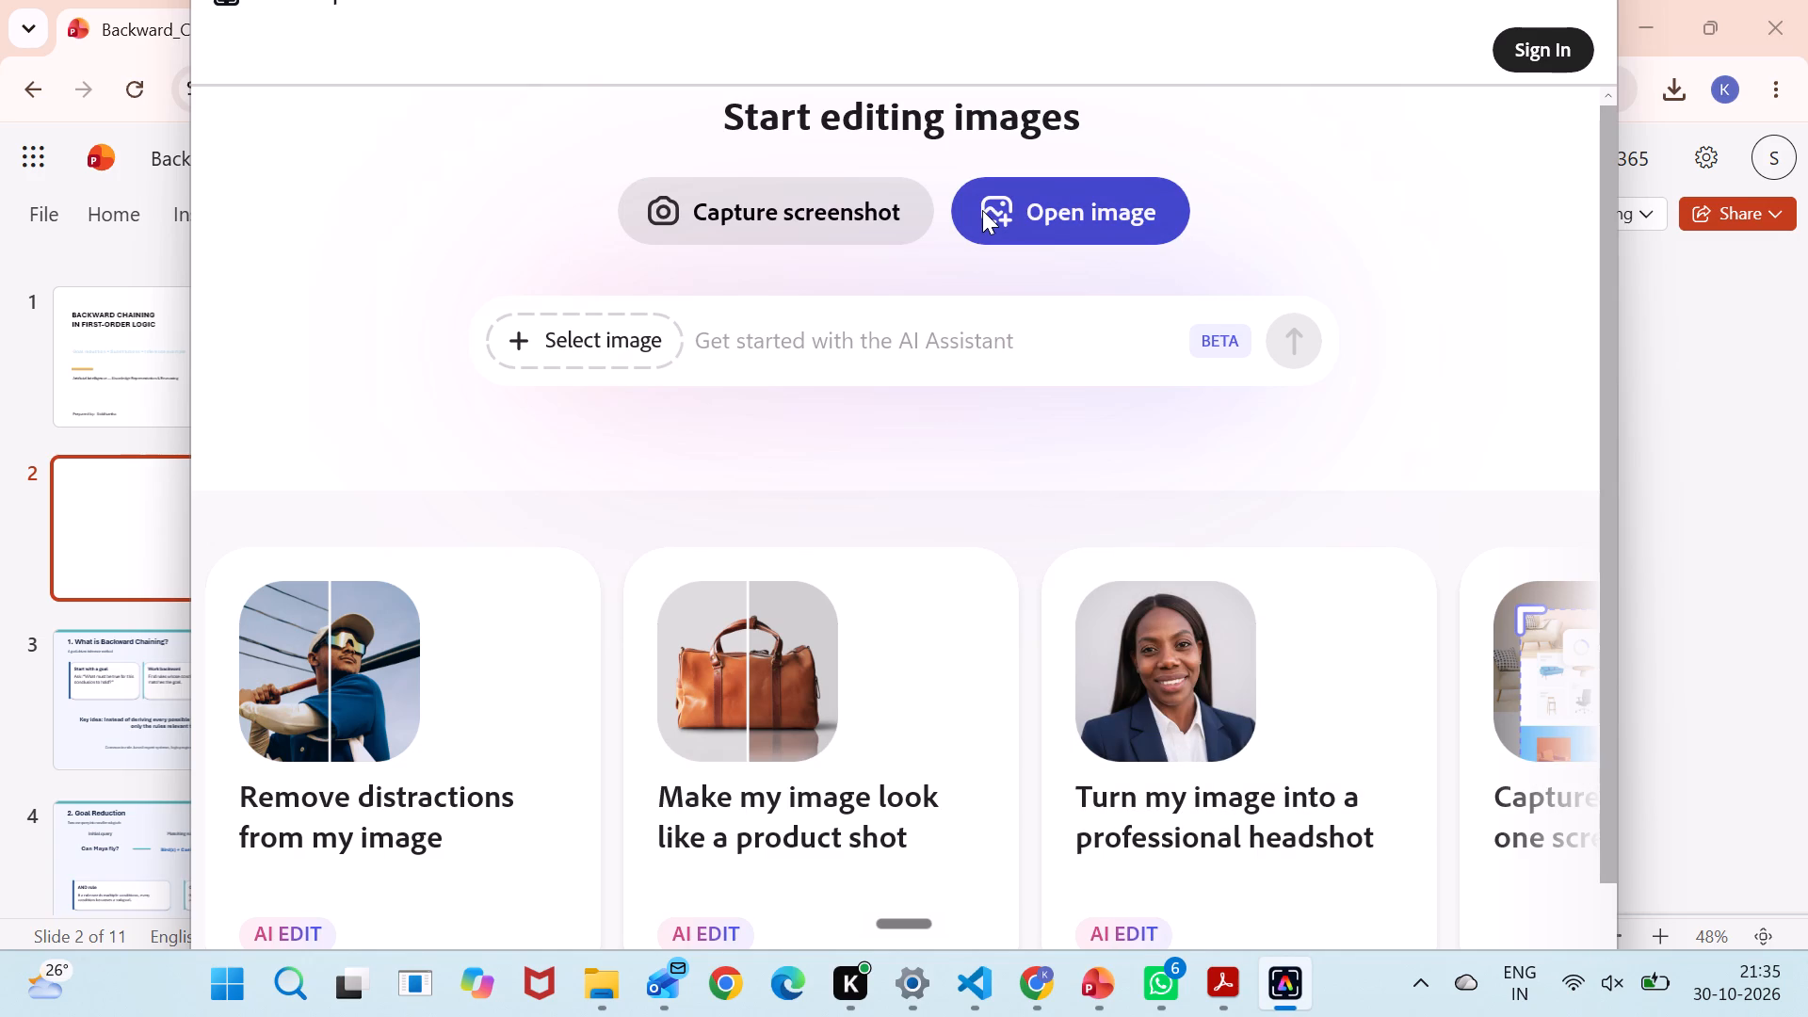
Switch from Adobe Express Photos back to the Backward Chaining presentation in PowerPoint, open on slide 2.
click(1743, 490)
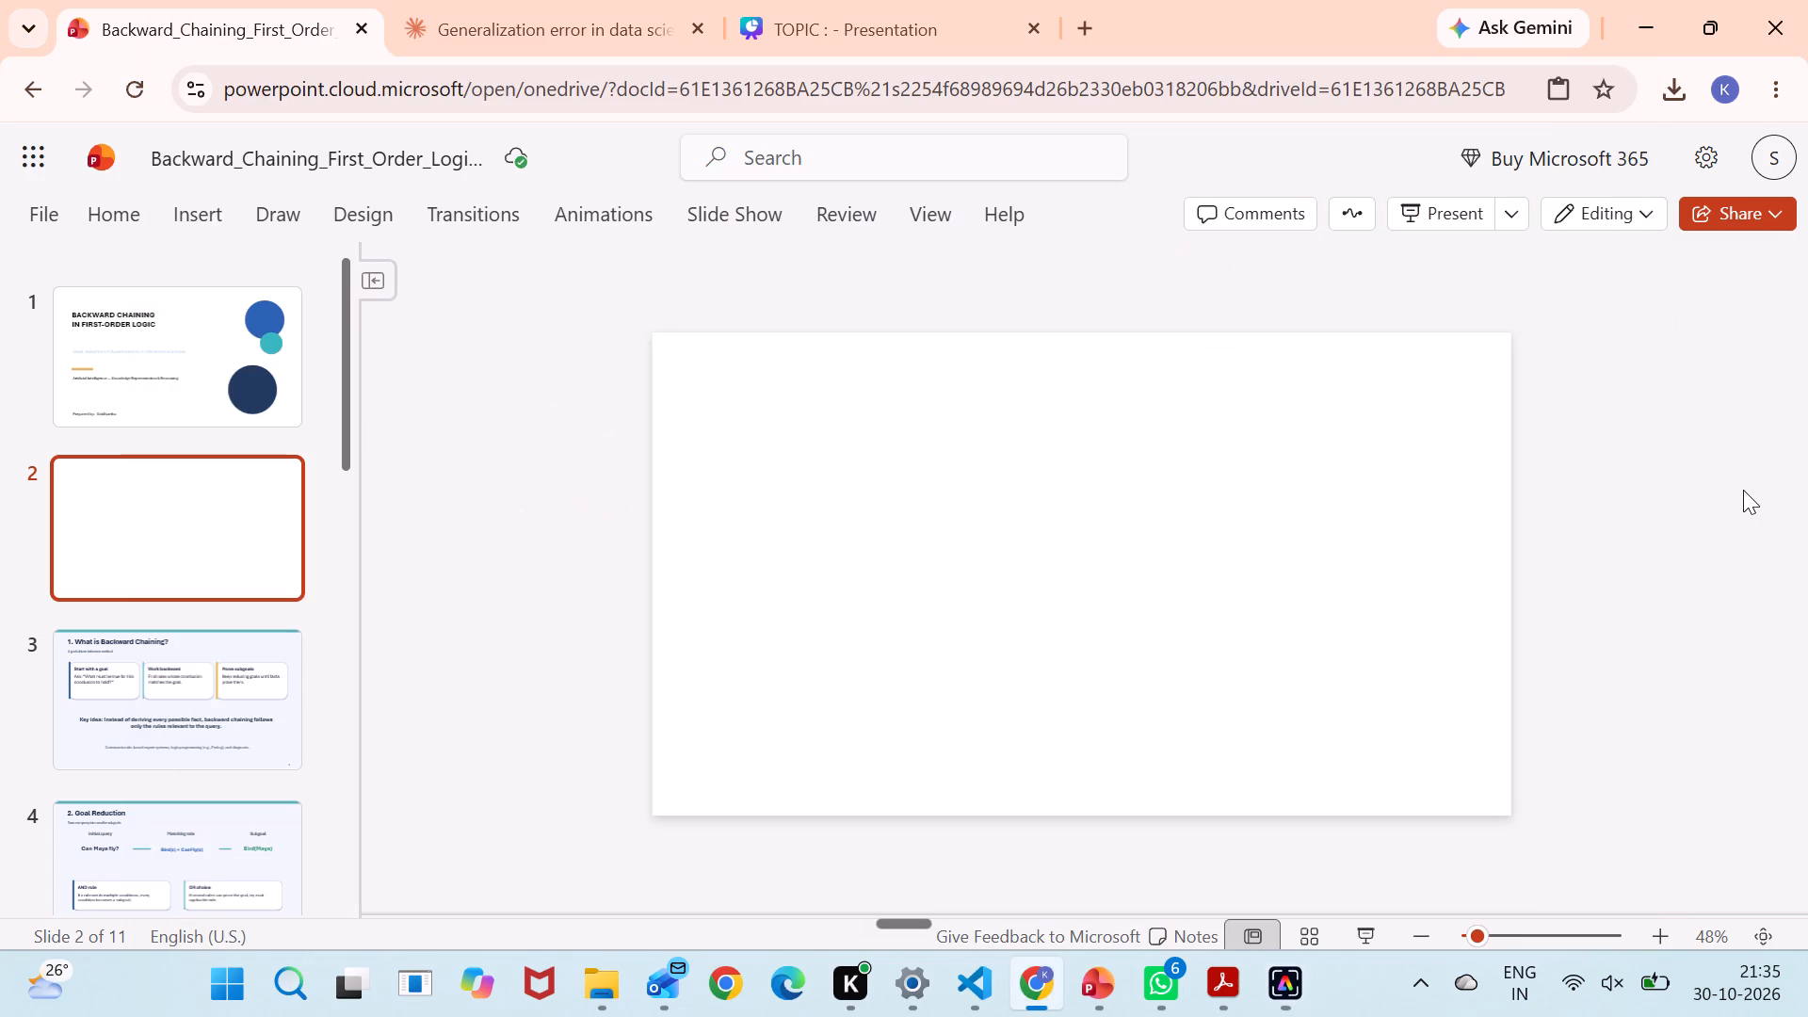
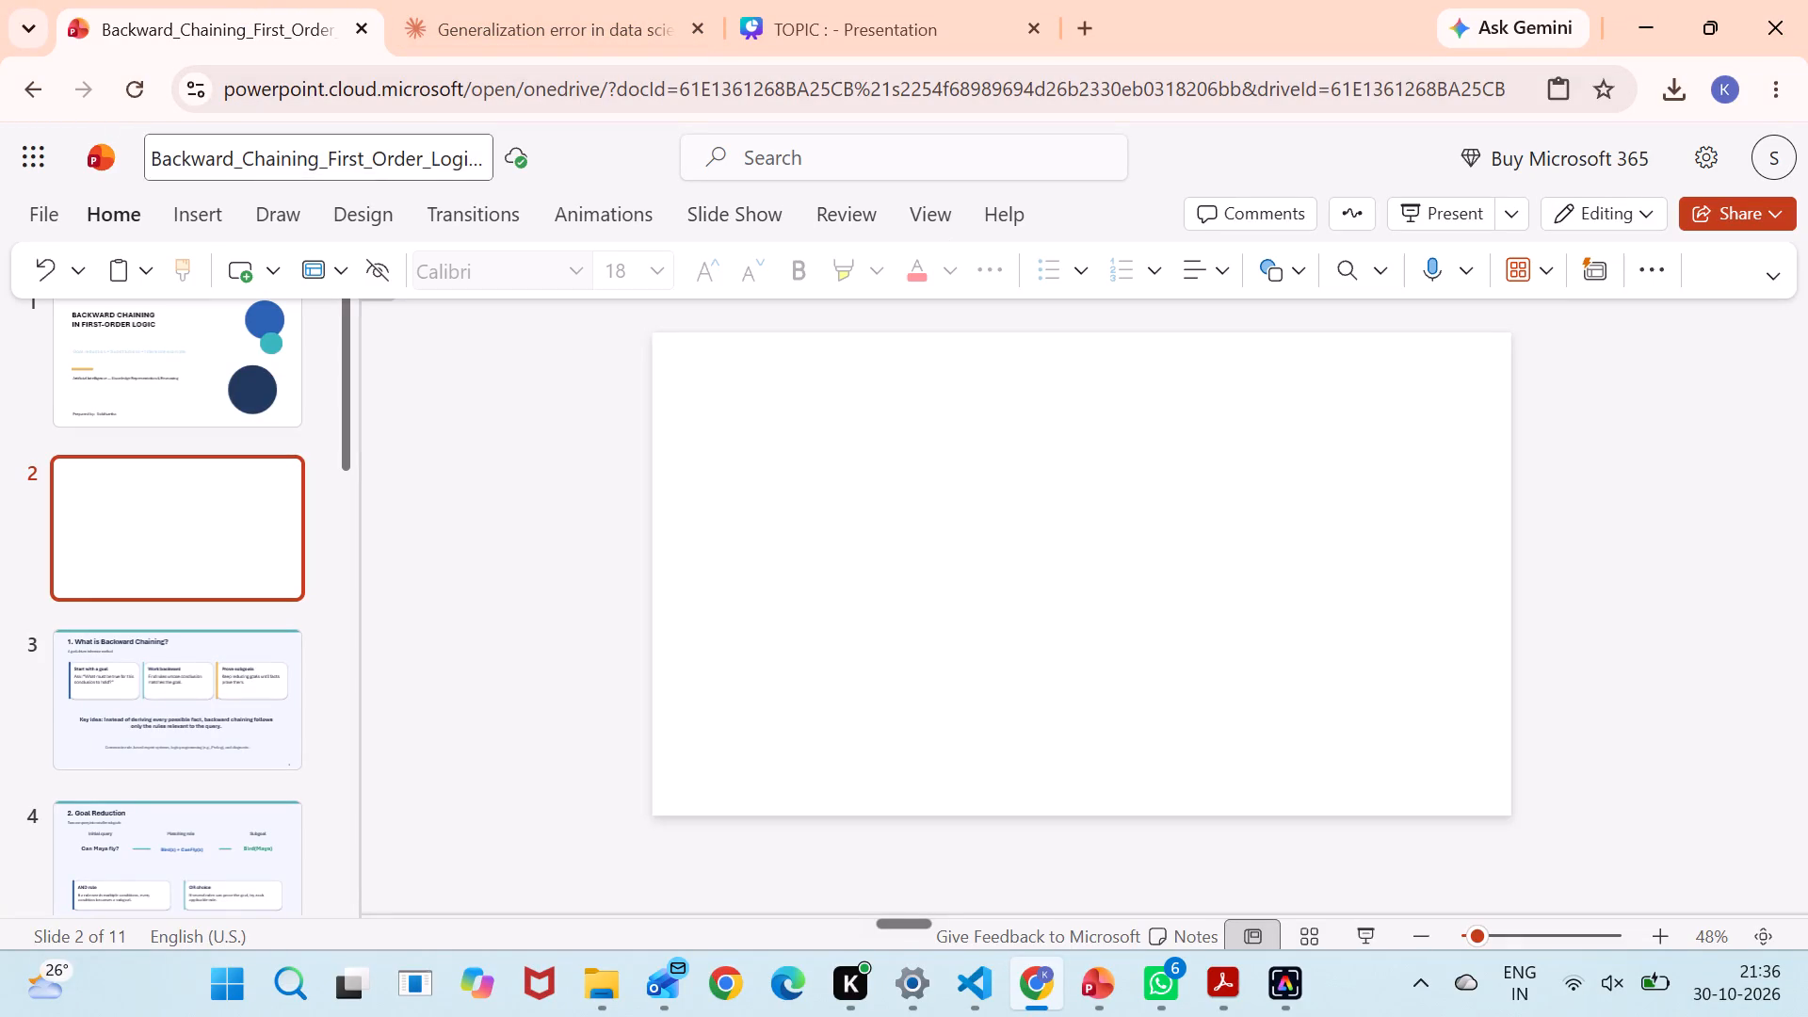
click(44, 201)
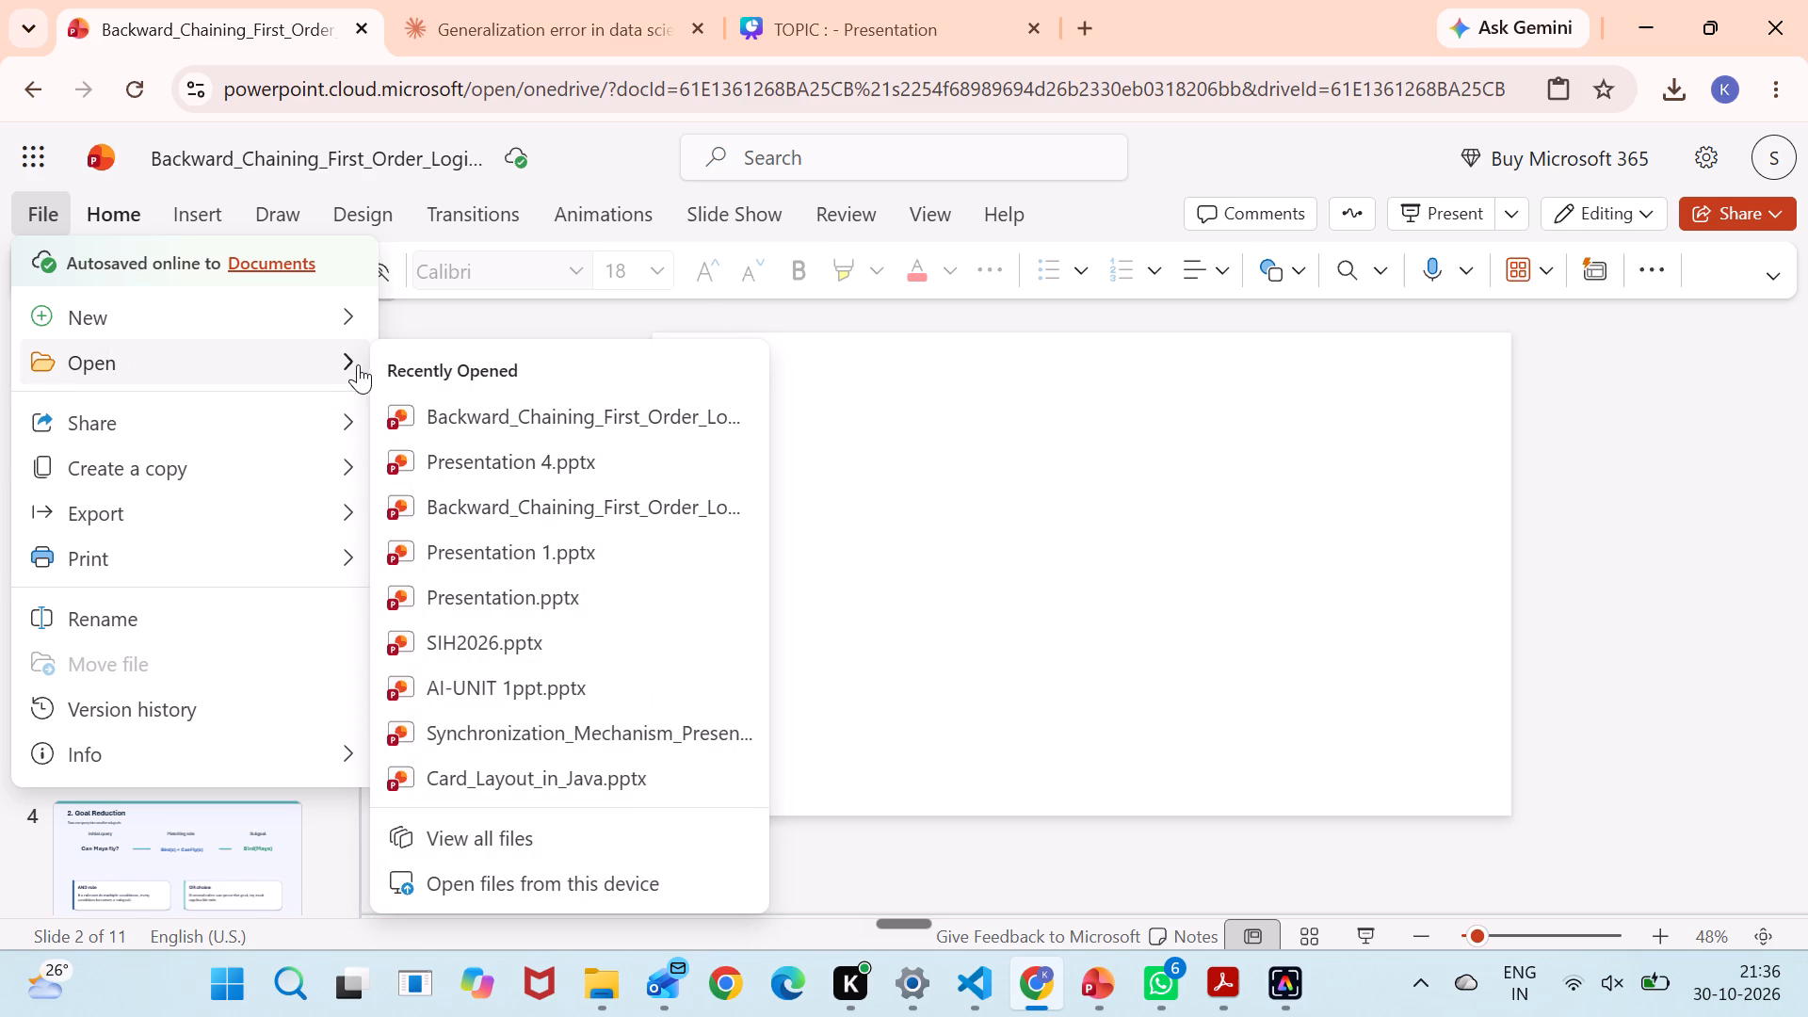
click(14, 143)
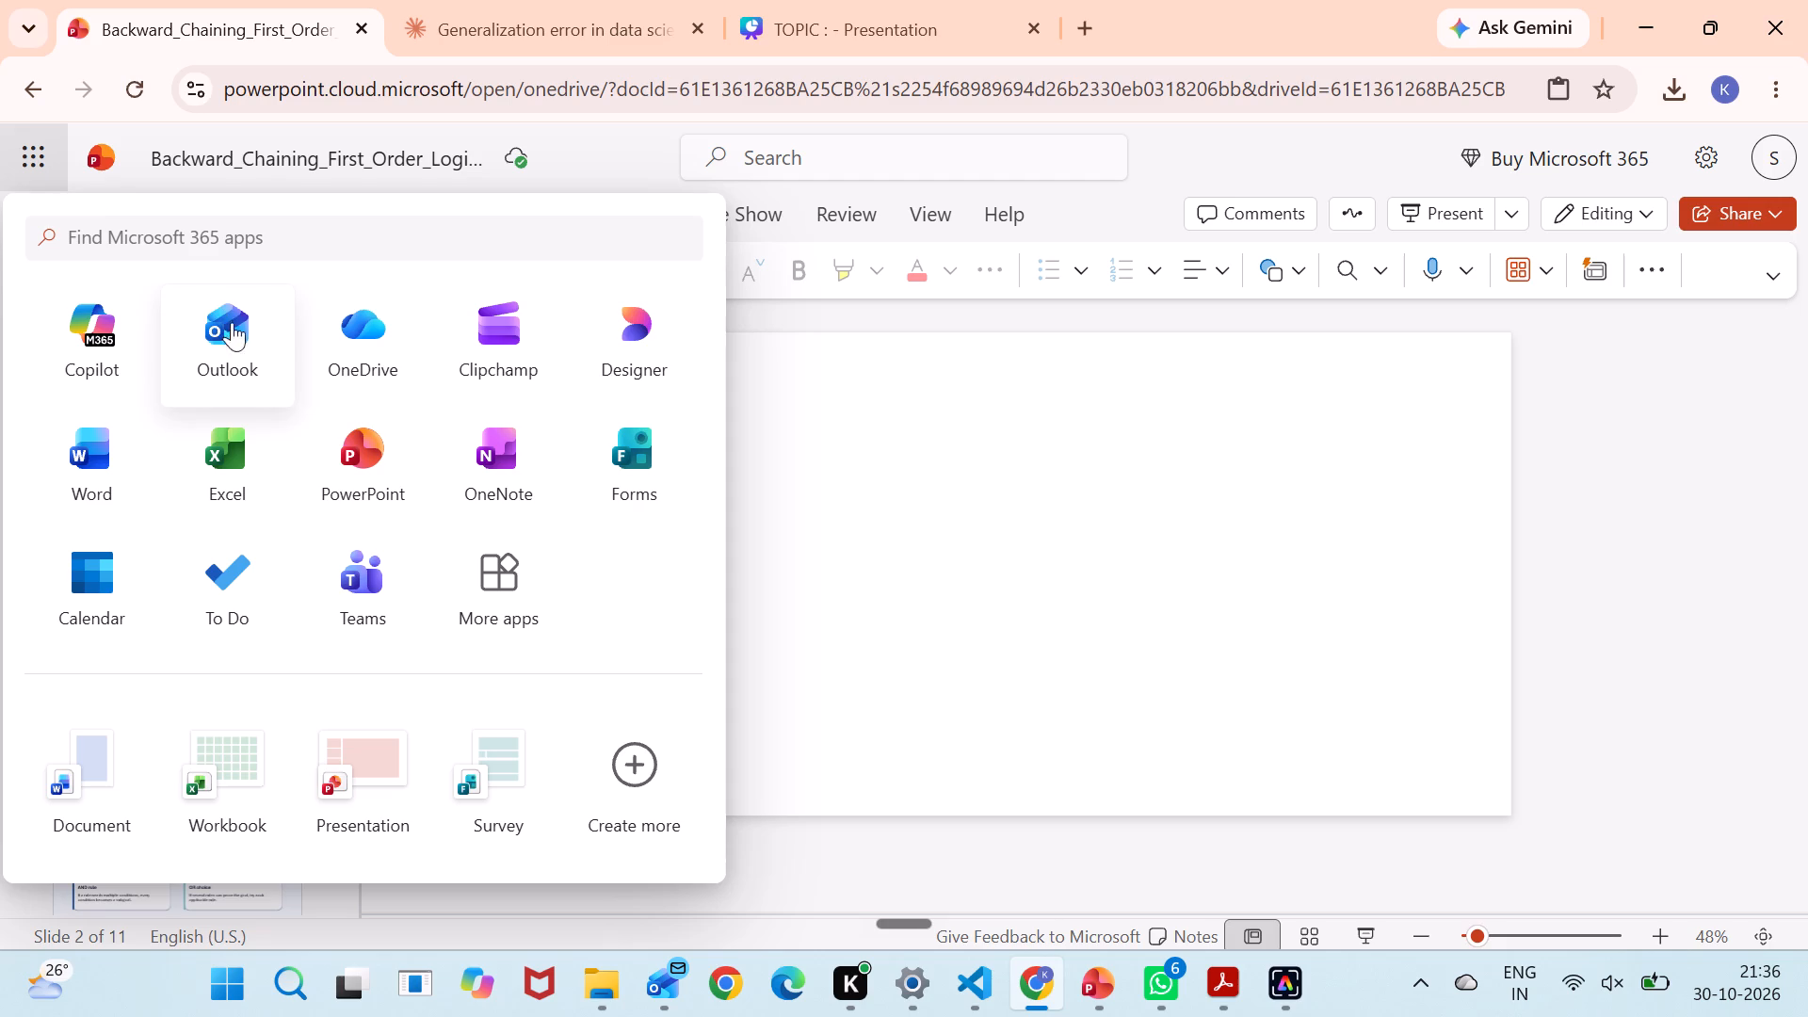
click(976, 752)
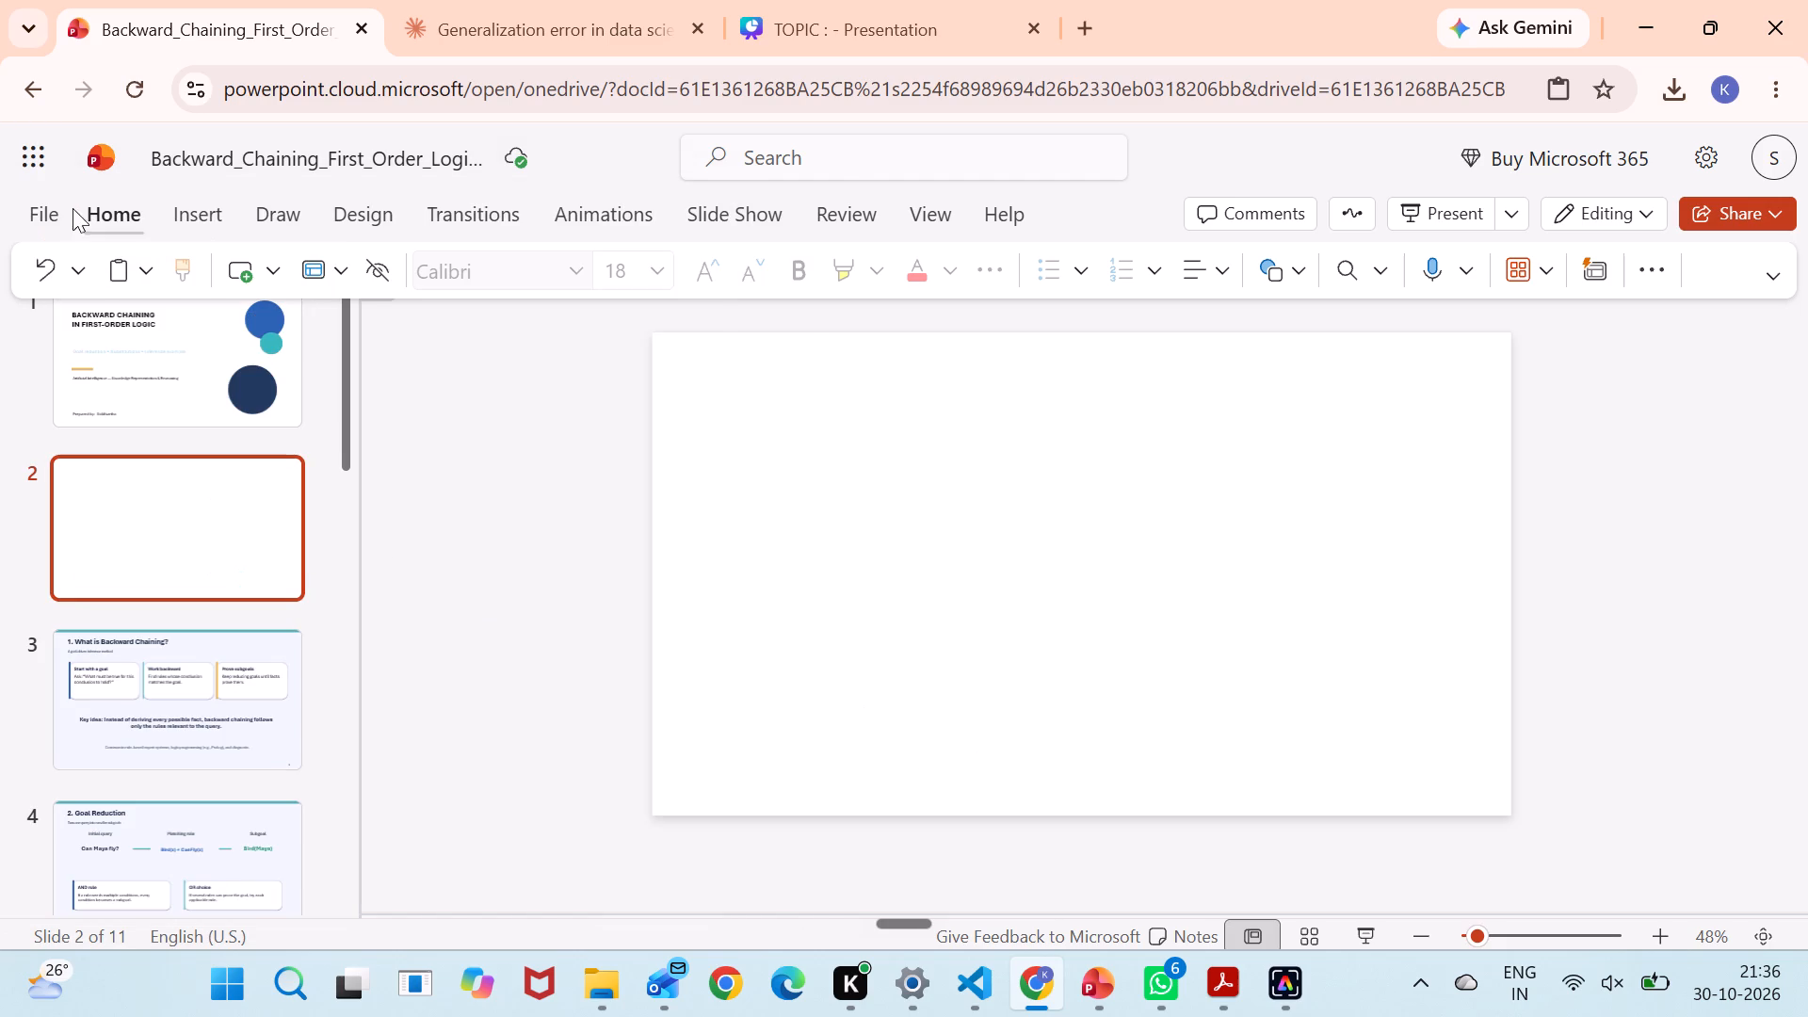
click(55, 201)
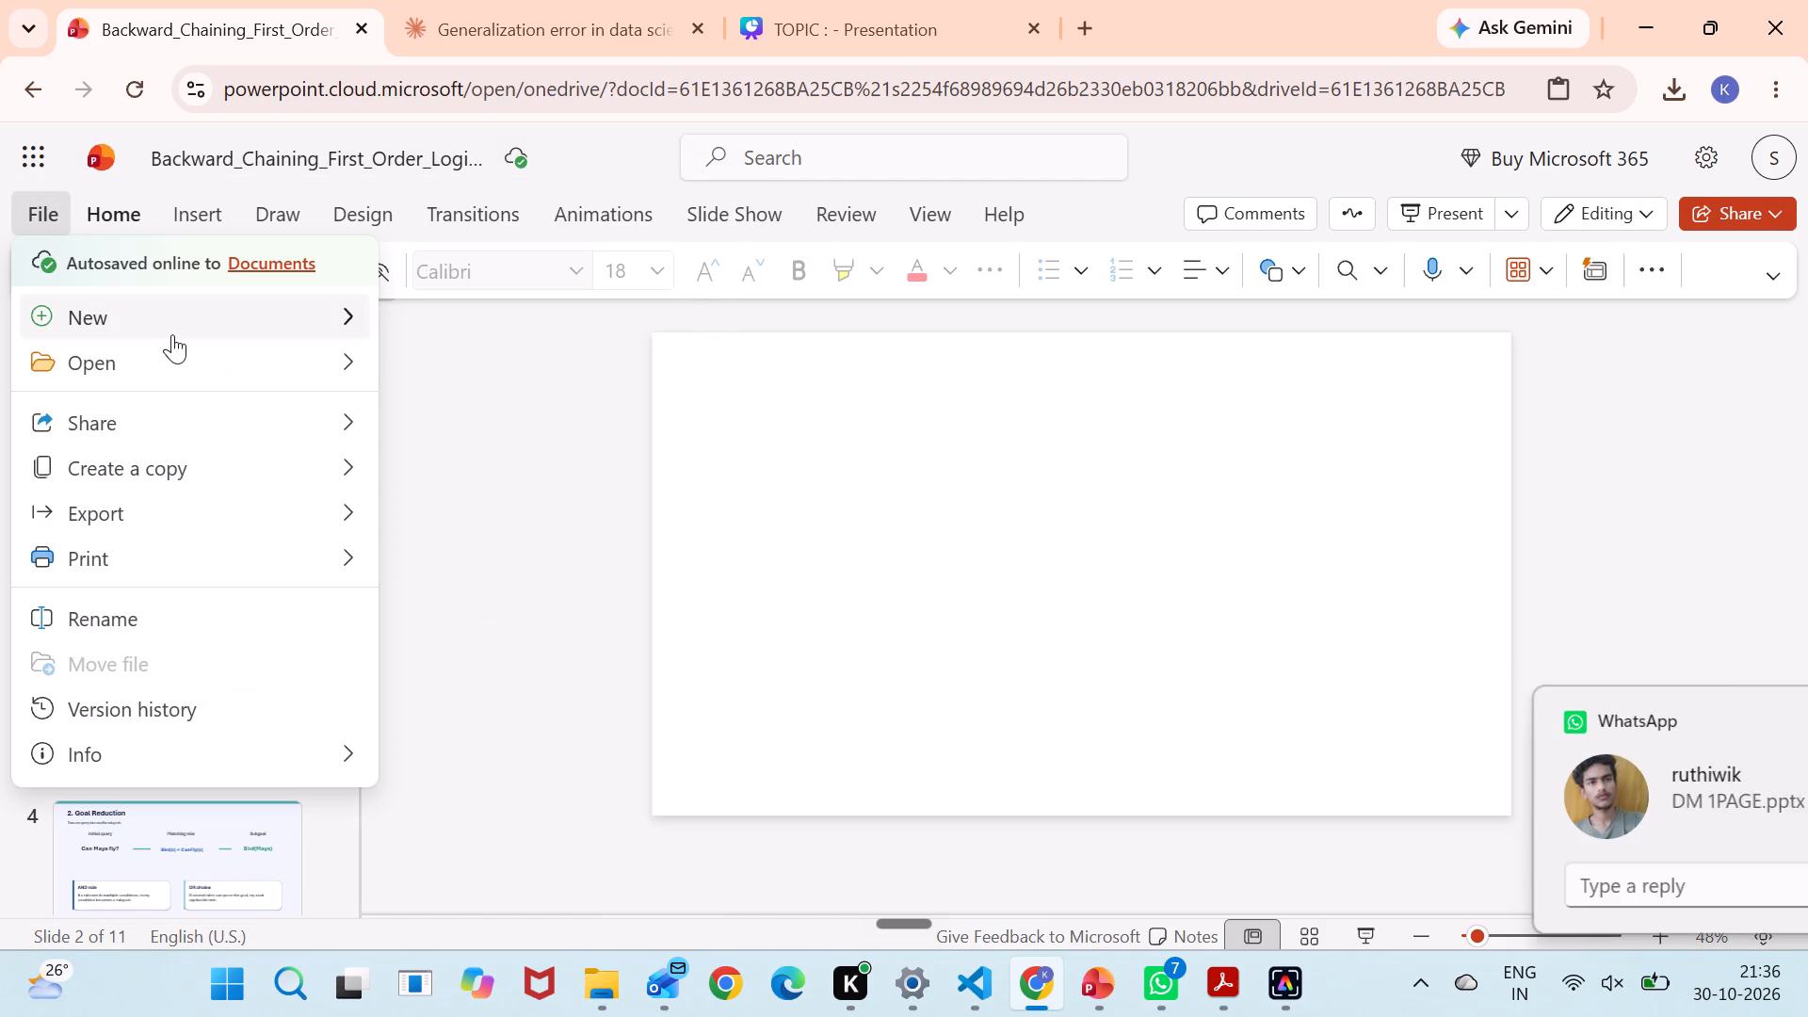
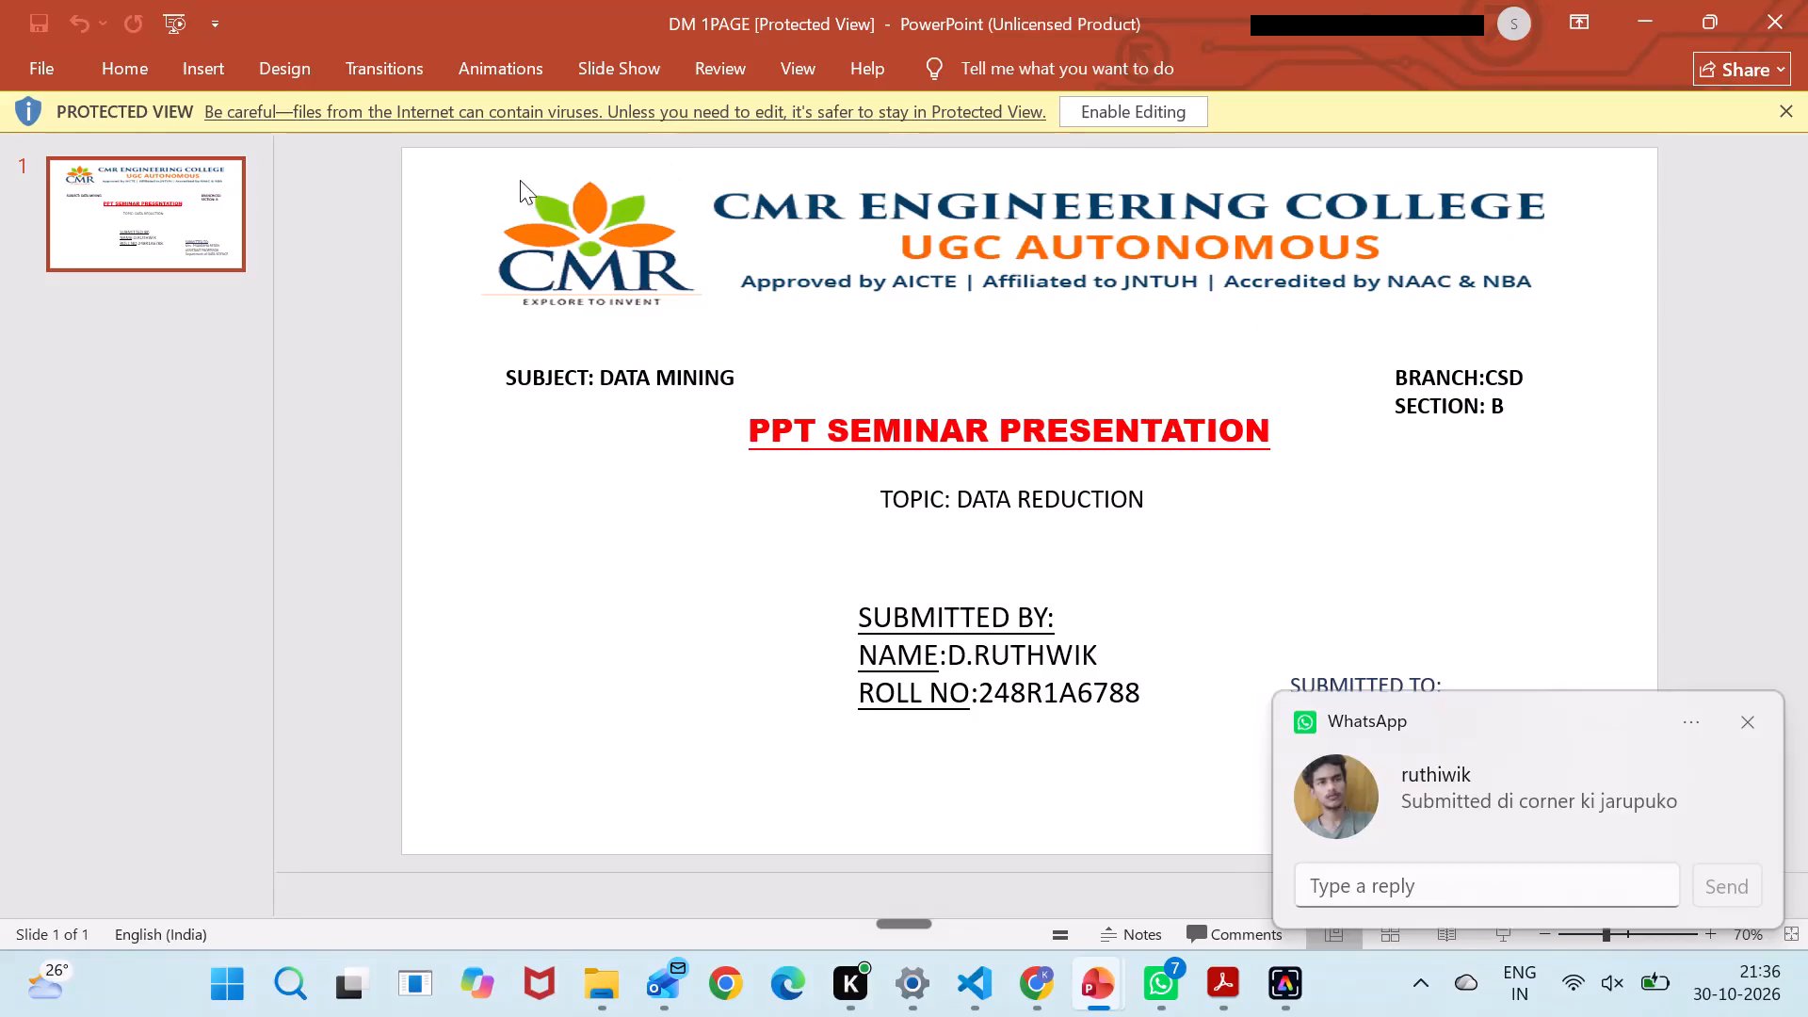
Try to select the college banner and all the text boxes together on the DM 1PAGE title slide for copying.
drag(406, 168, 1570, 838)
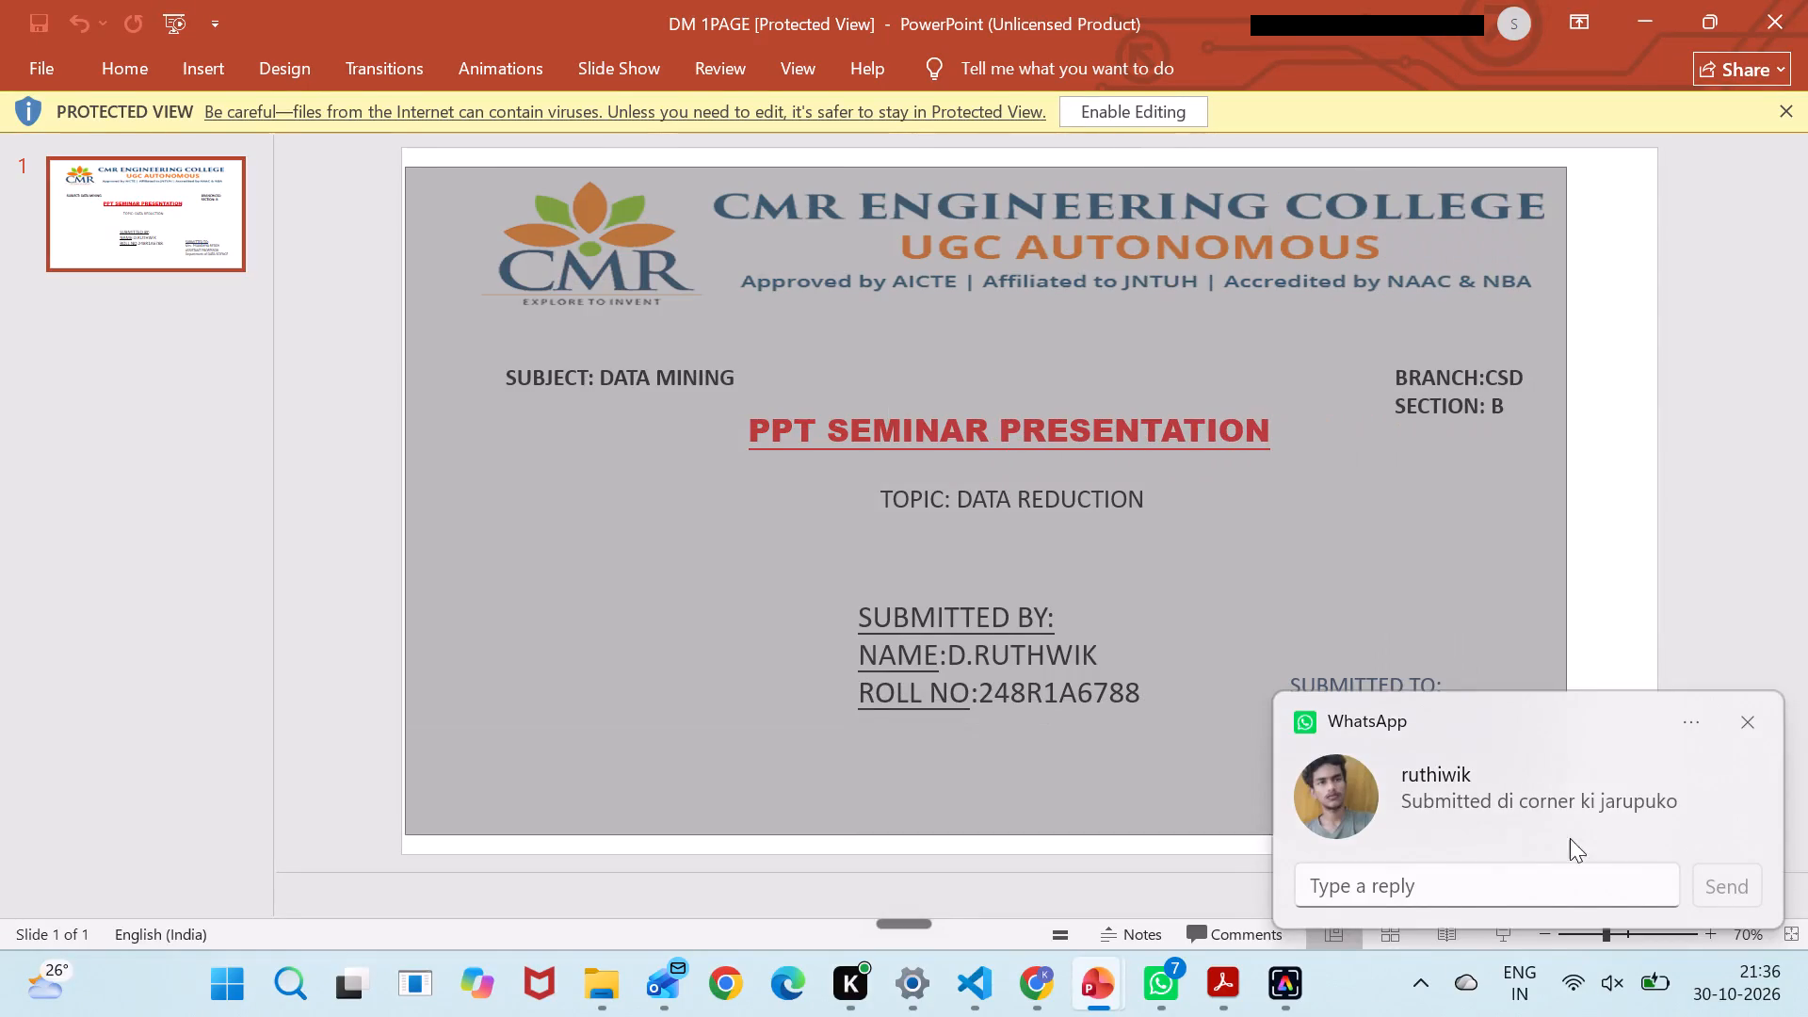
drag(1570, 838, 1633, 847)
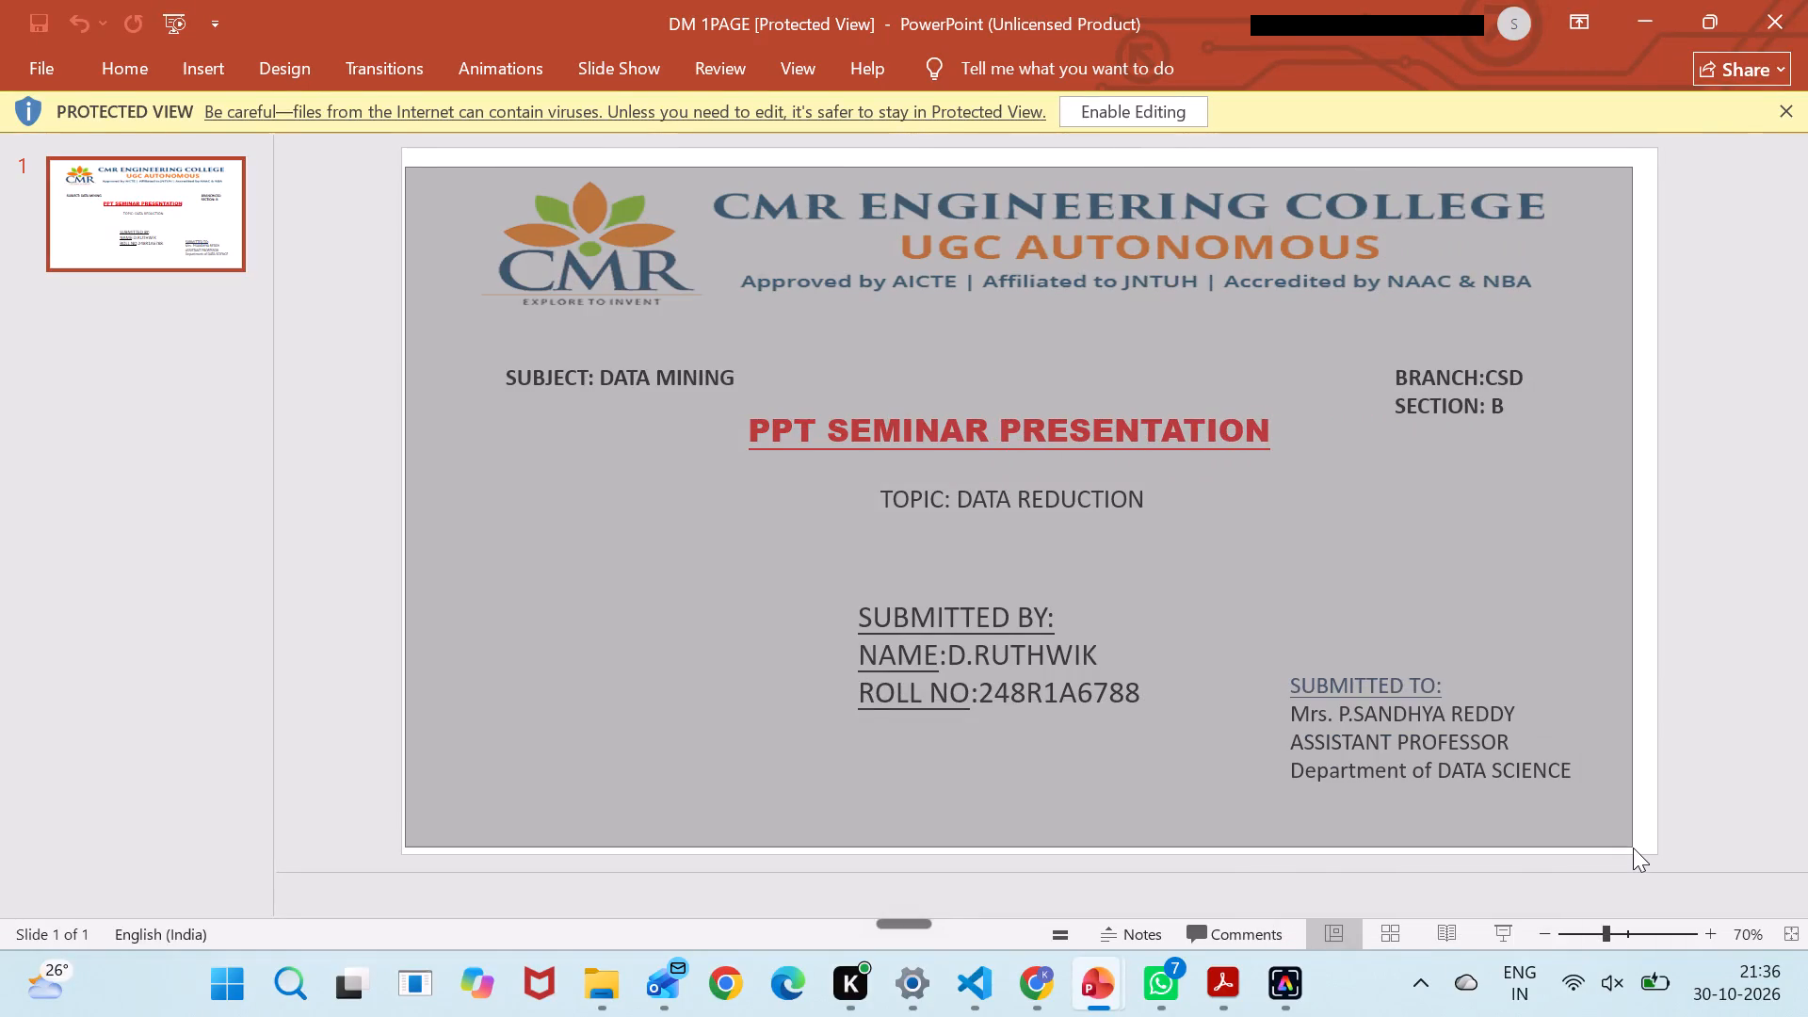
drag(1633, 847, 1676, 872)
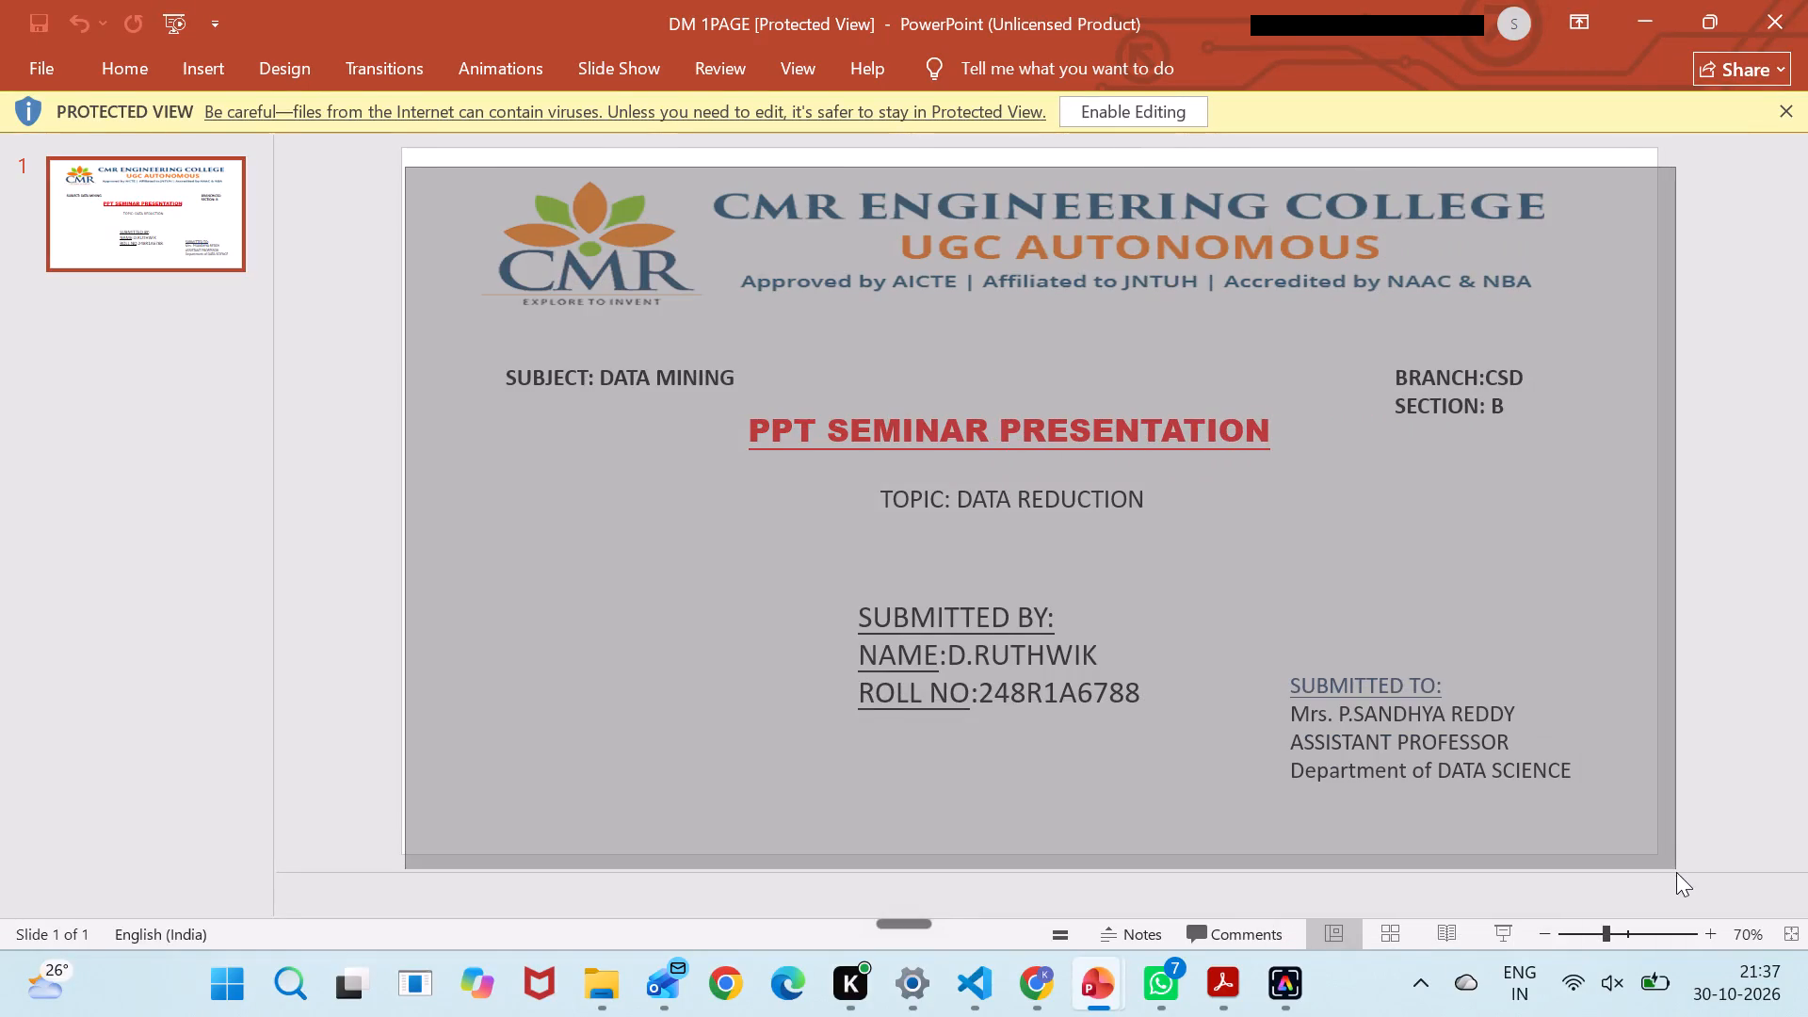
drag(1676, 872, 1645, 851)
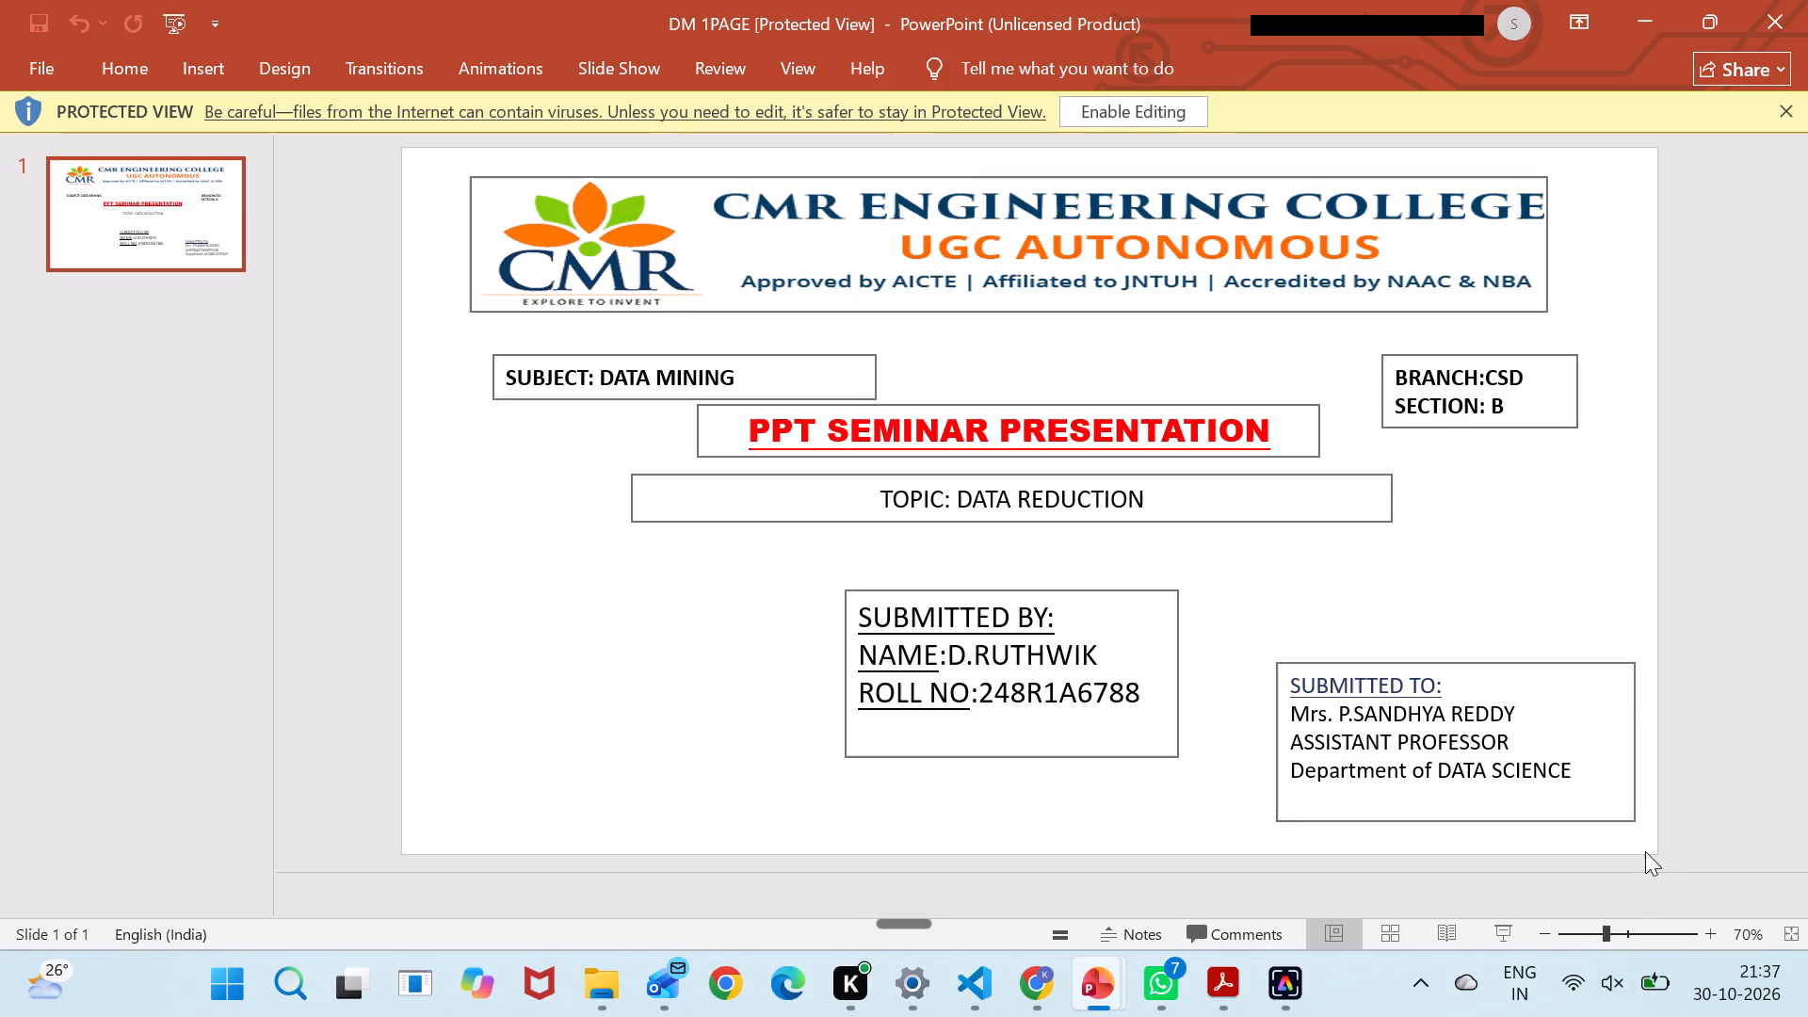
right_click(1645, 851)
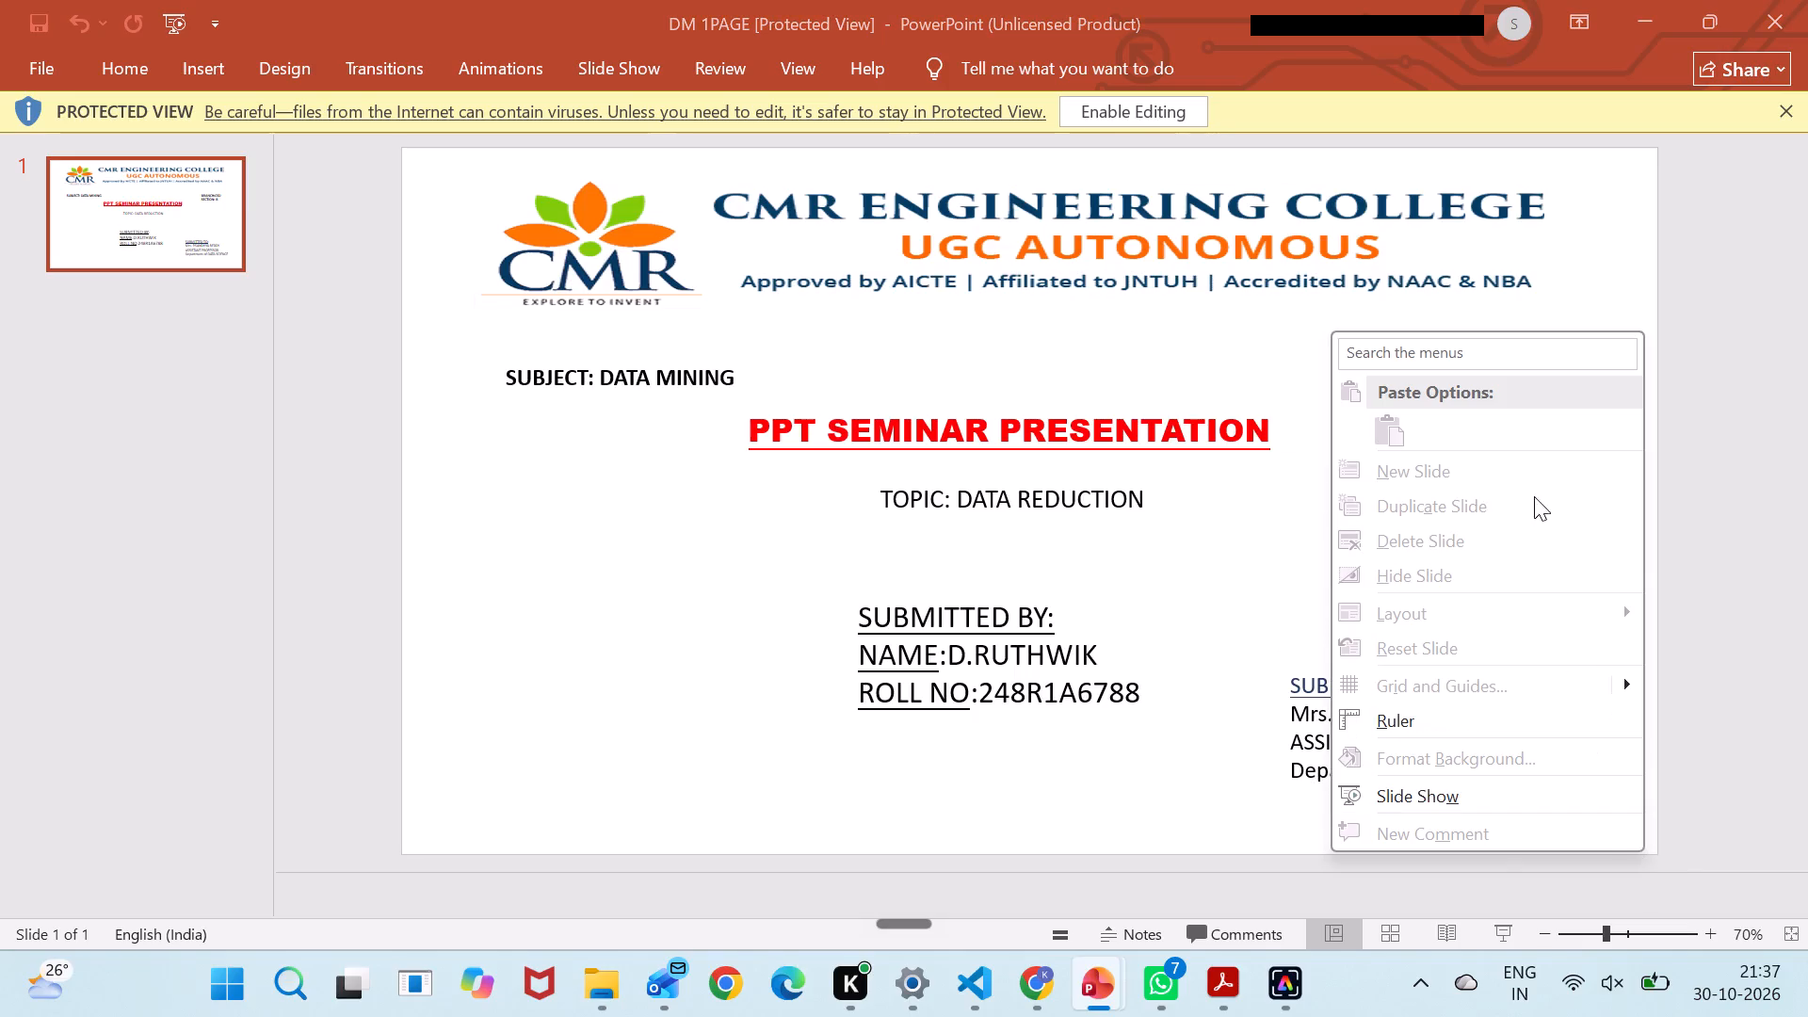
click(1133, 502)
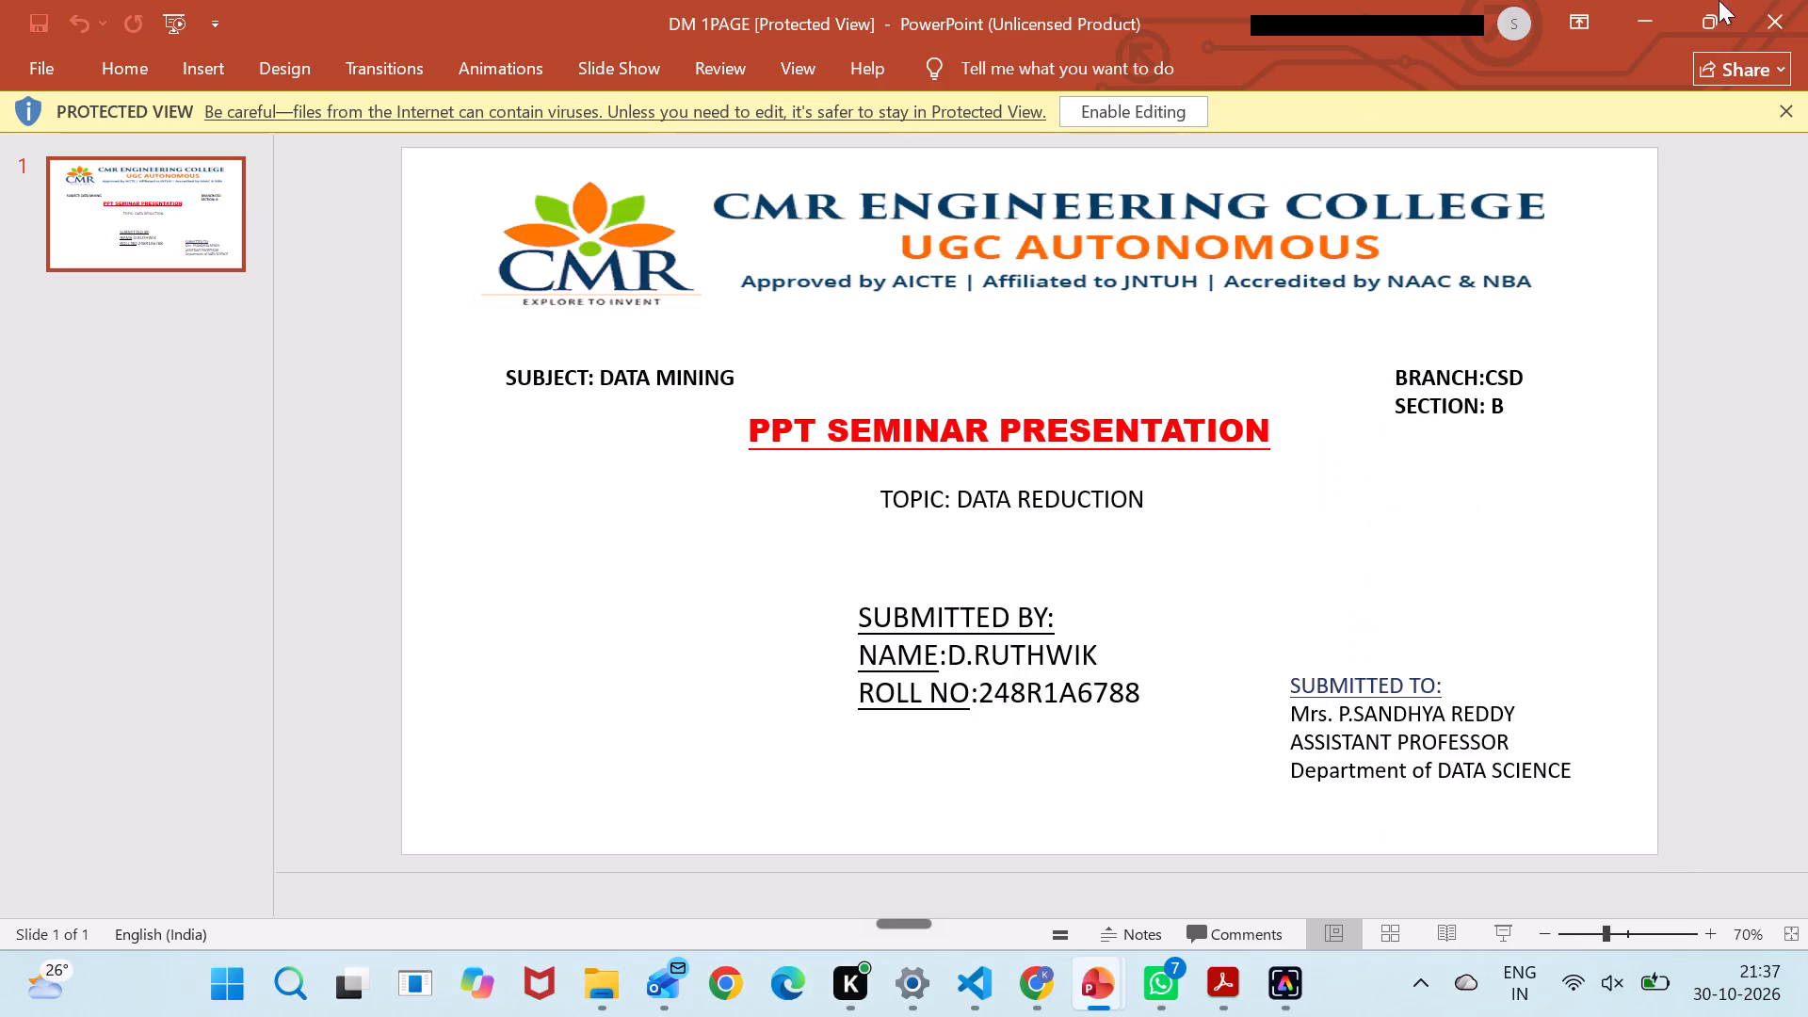
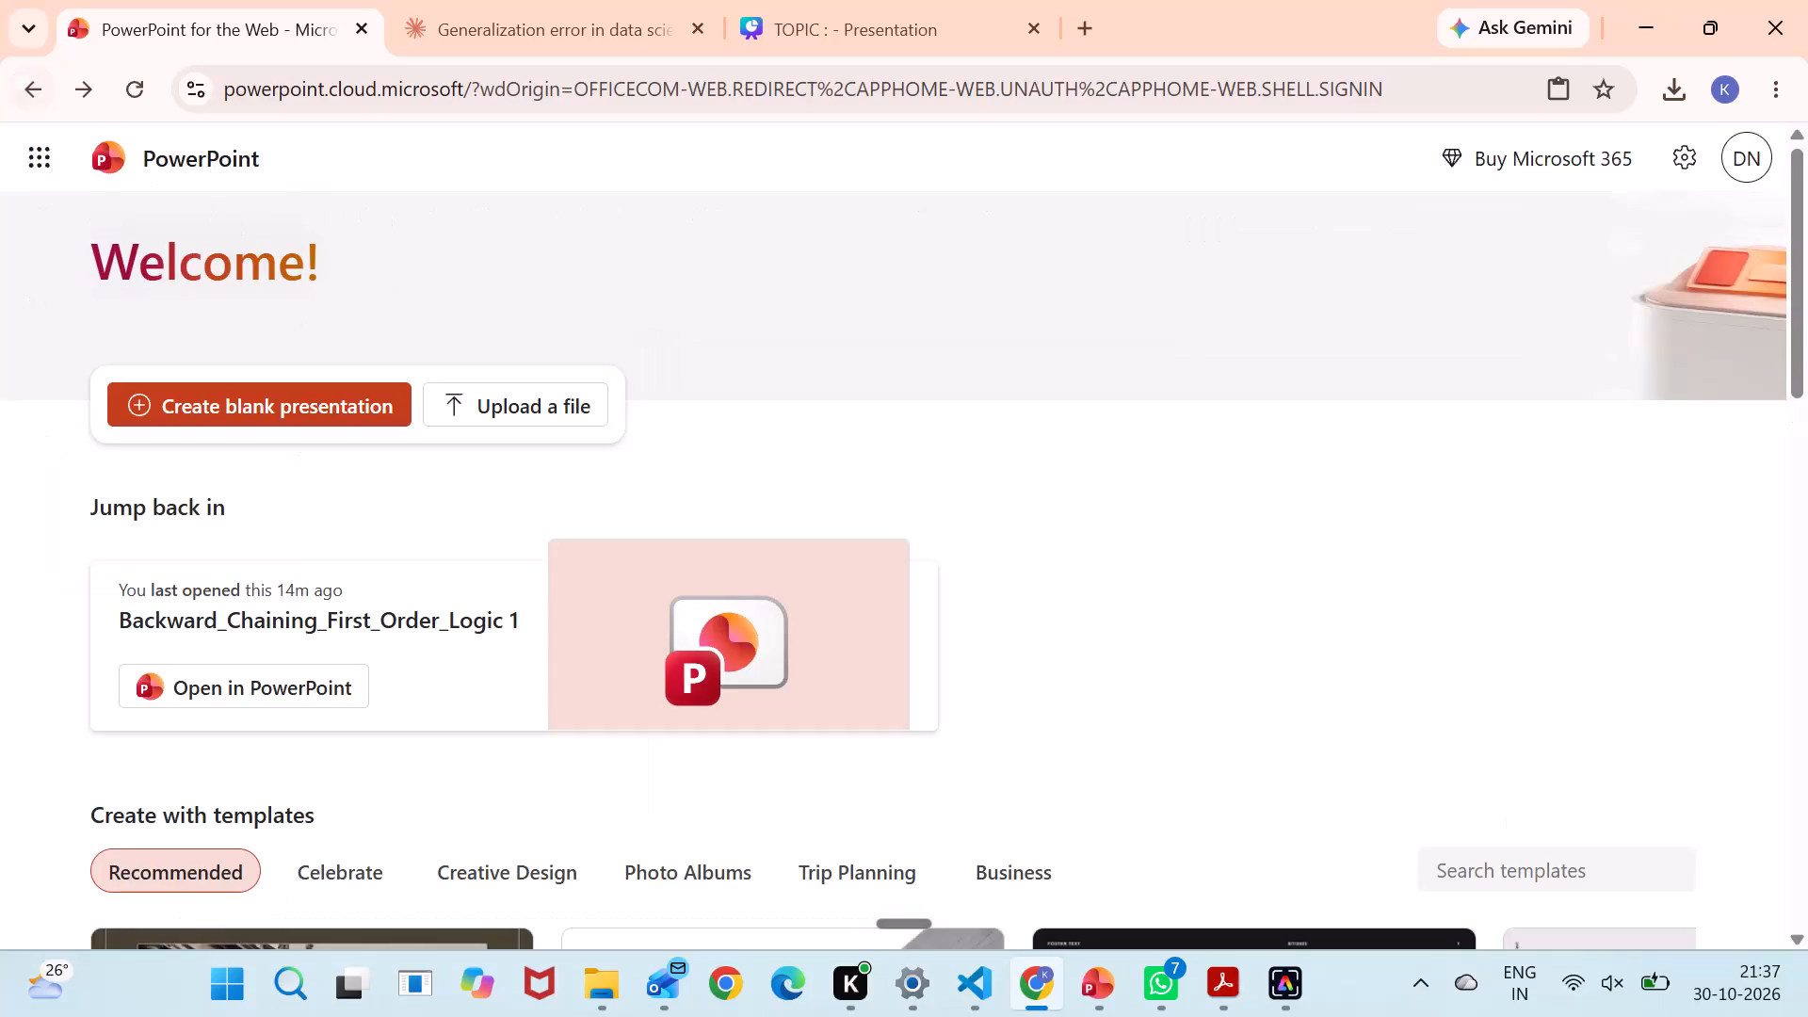
Start a file upload from the PowerPoint for the web home page, opening the file picker.
click(450, 393)
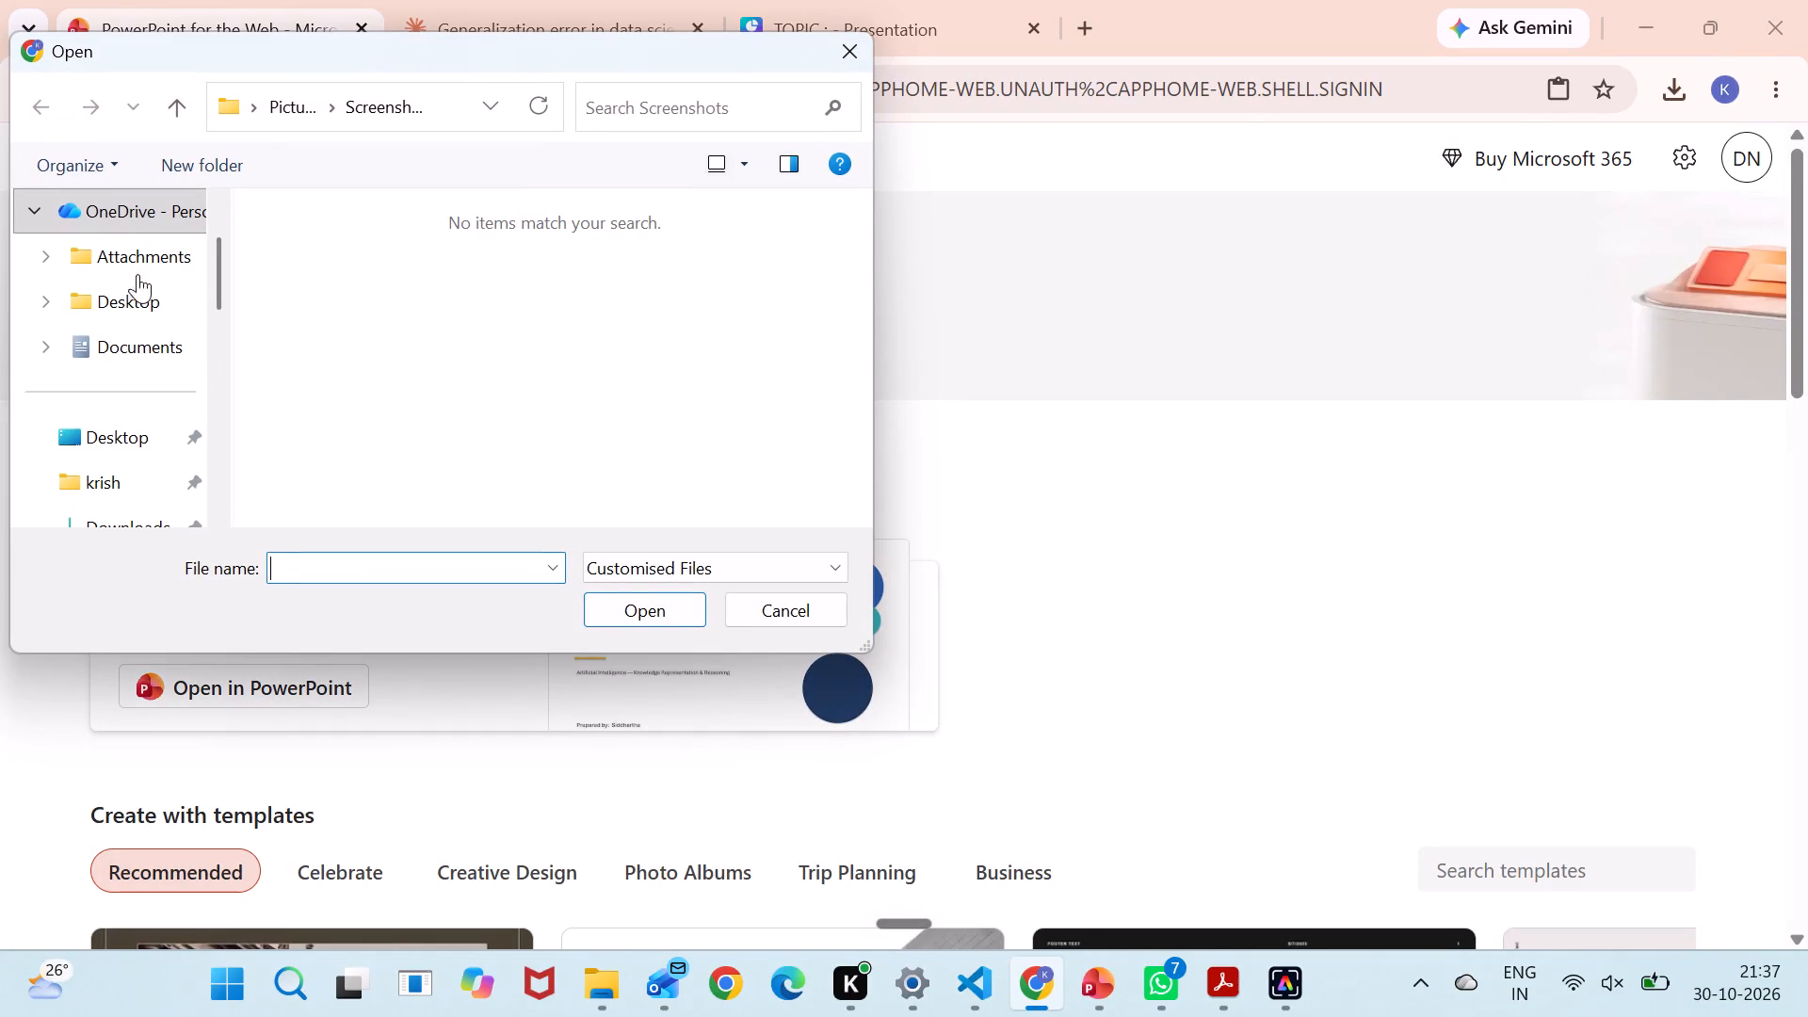
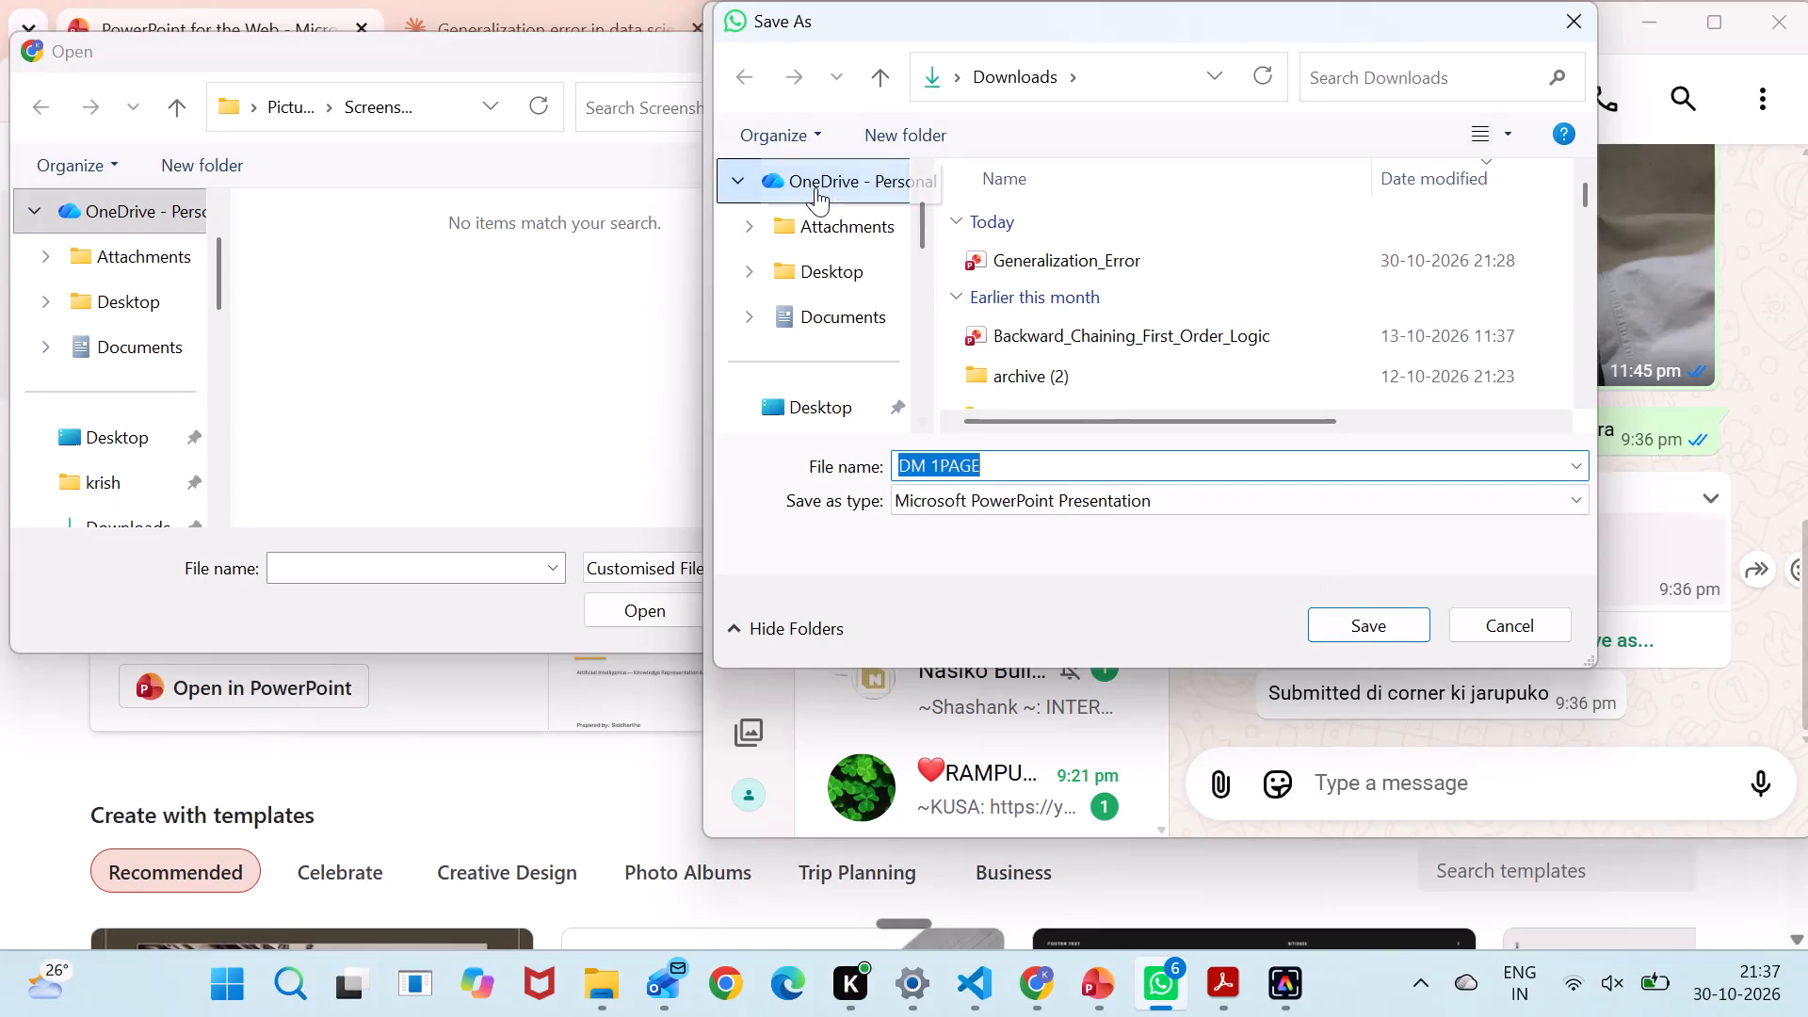
Choose the Downloads folder as the destination for saving the DM 1PAGE PowerPoint presentation from the WhatsApp chat.
scroll(815, 331, down, 1)
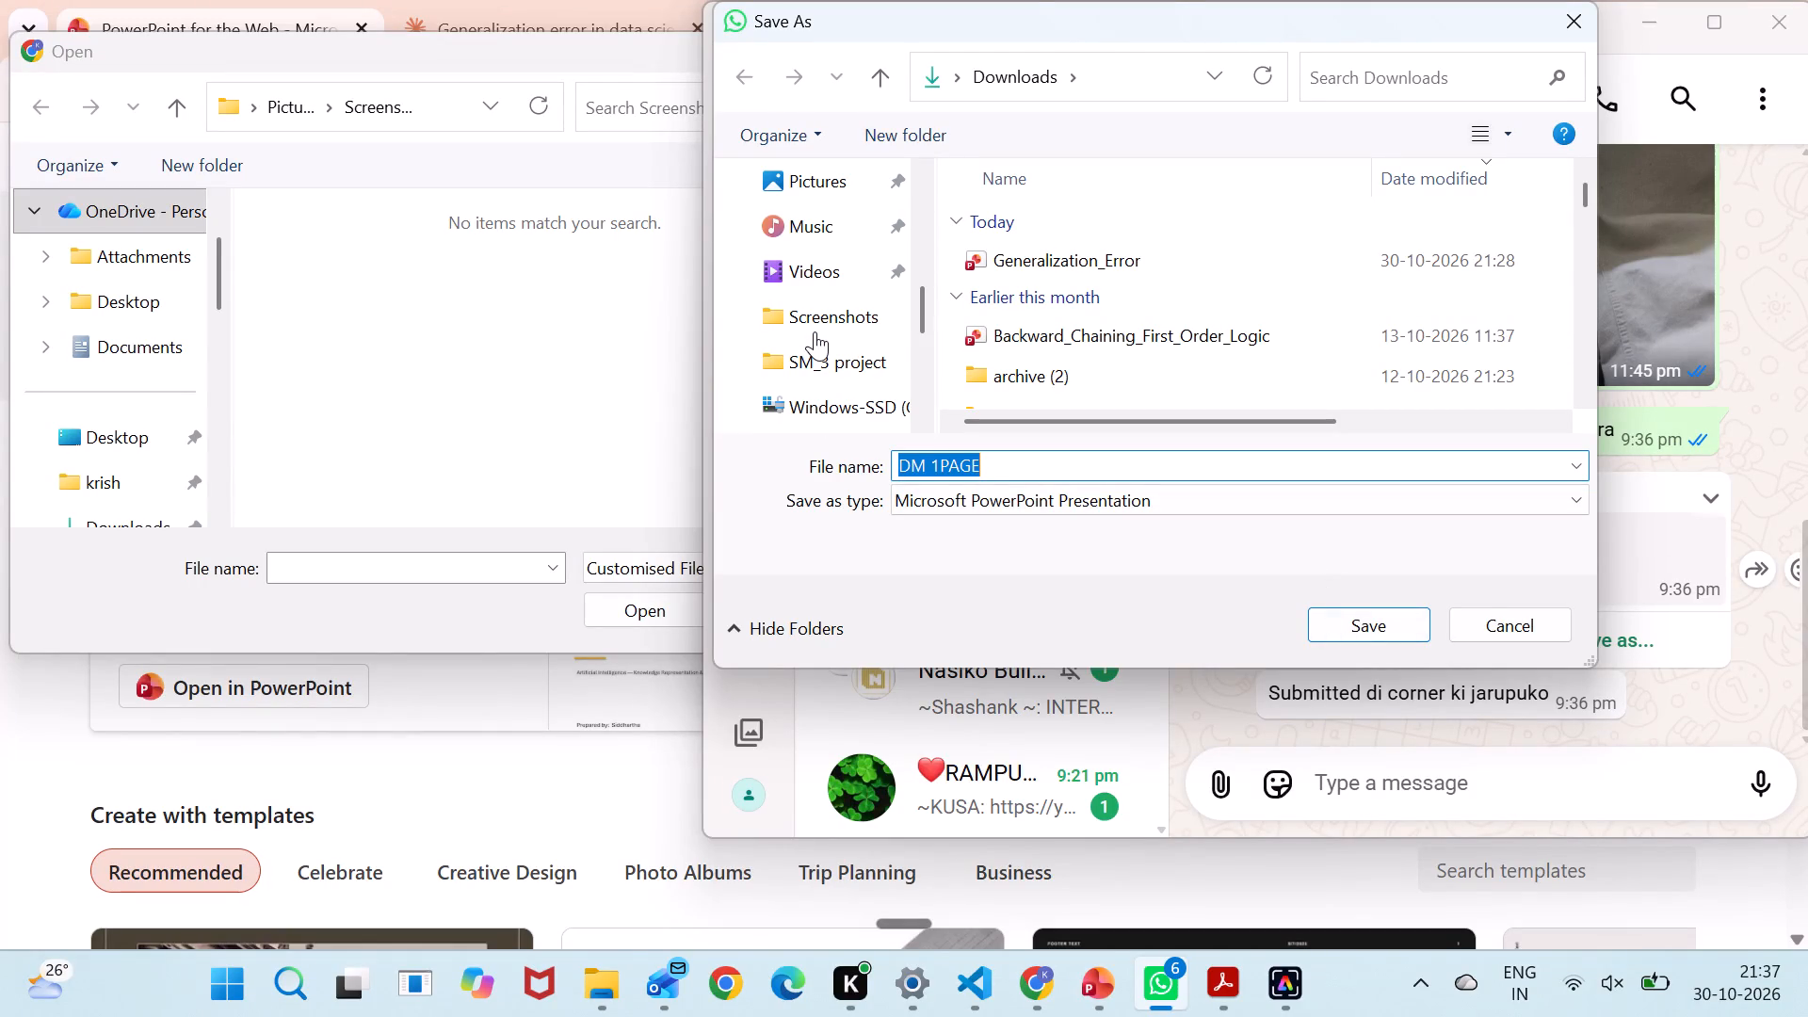
scroll(818, 260, up, 1)
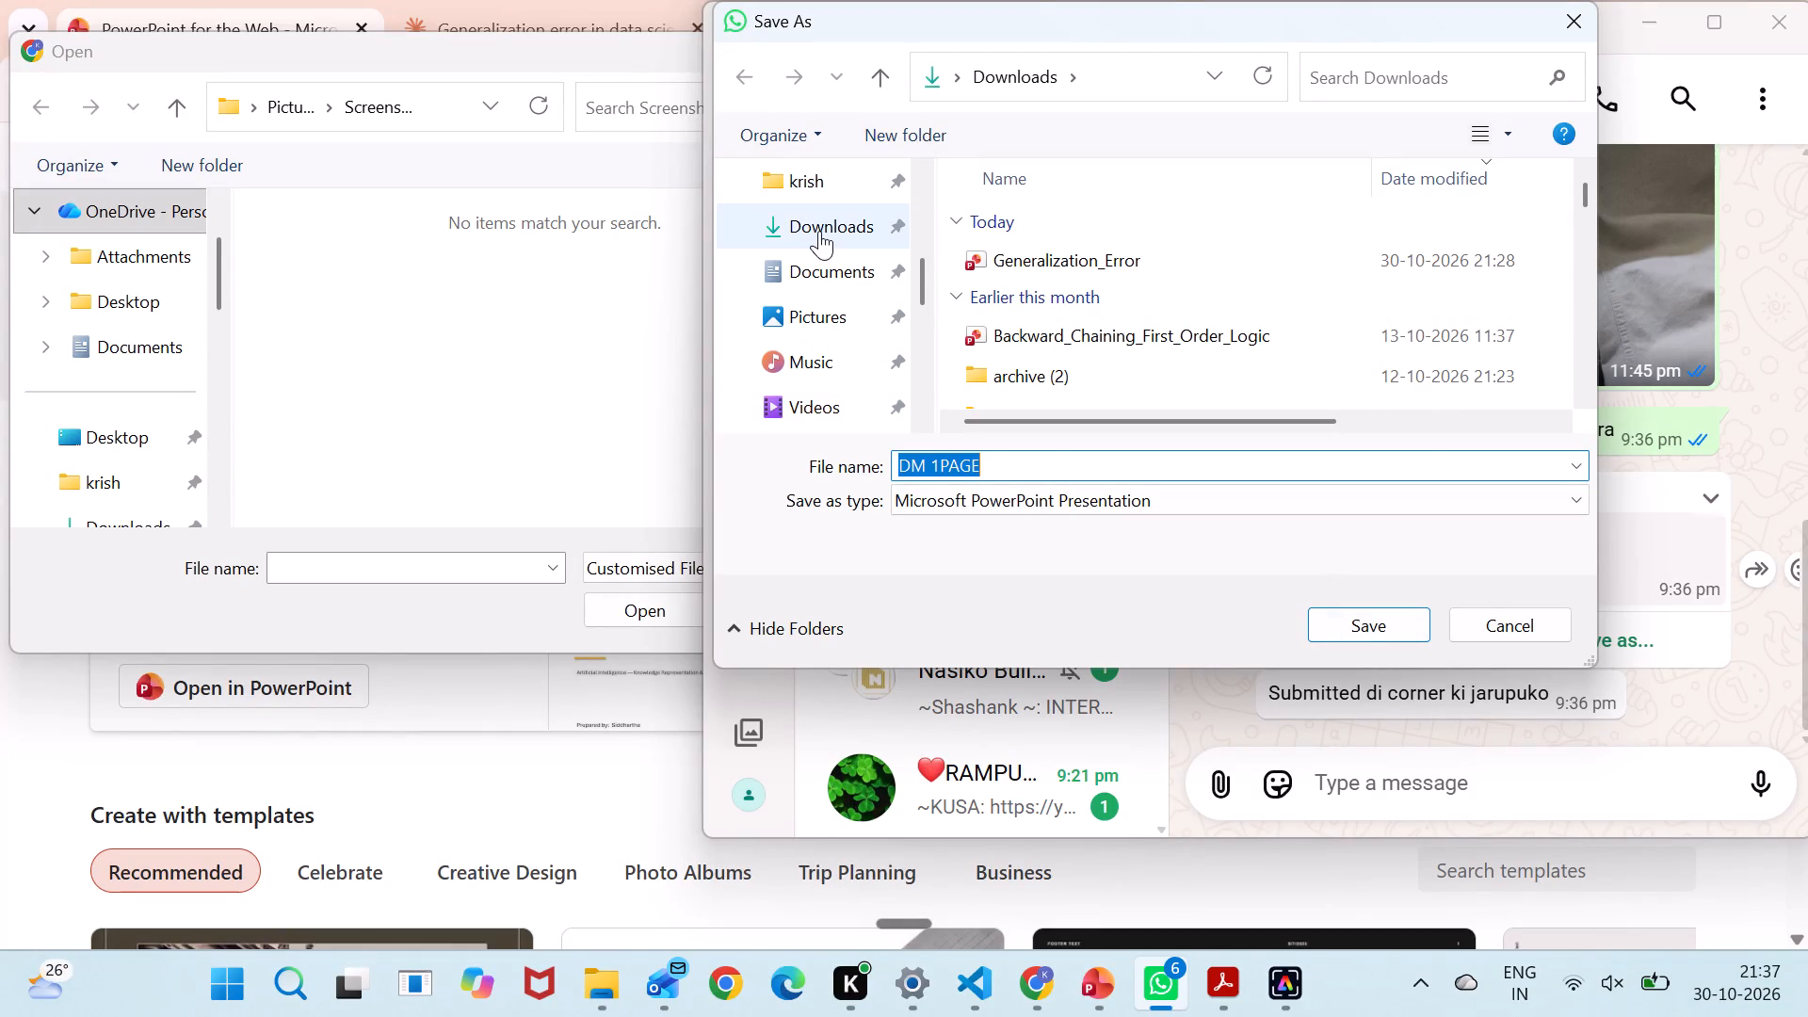
click(819, 231)
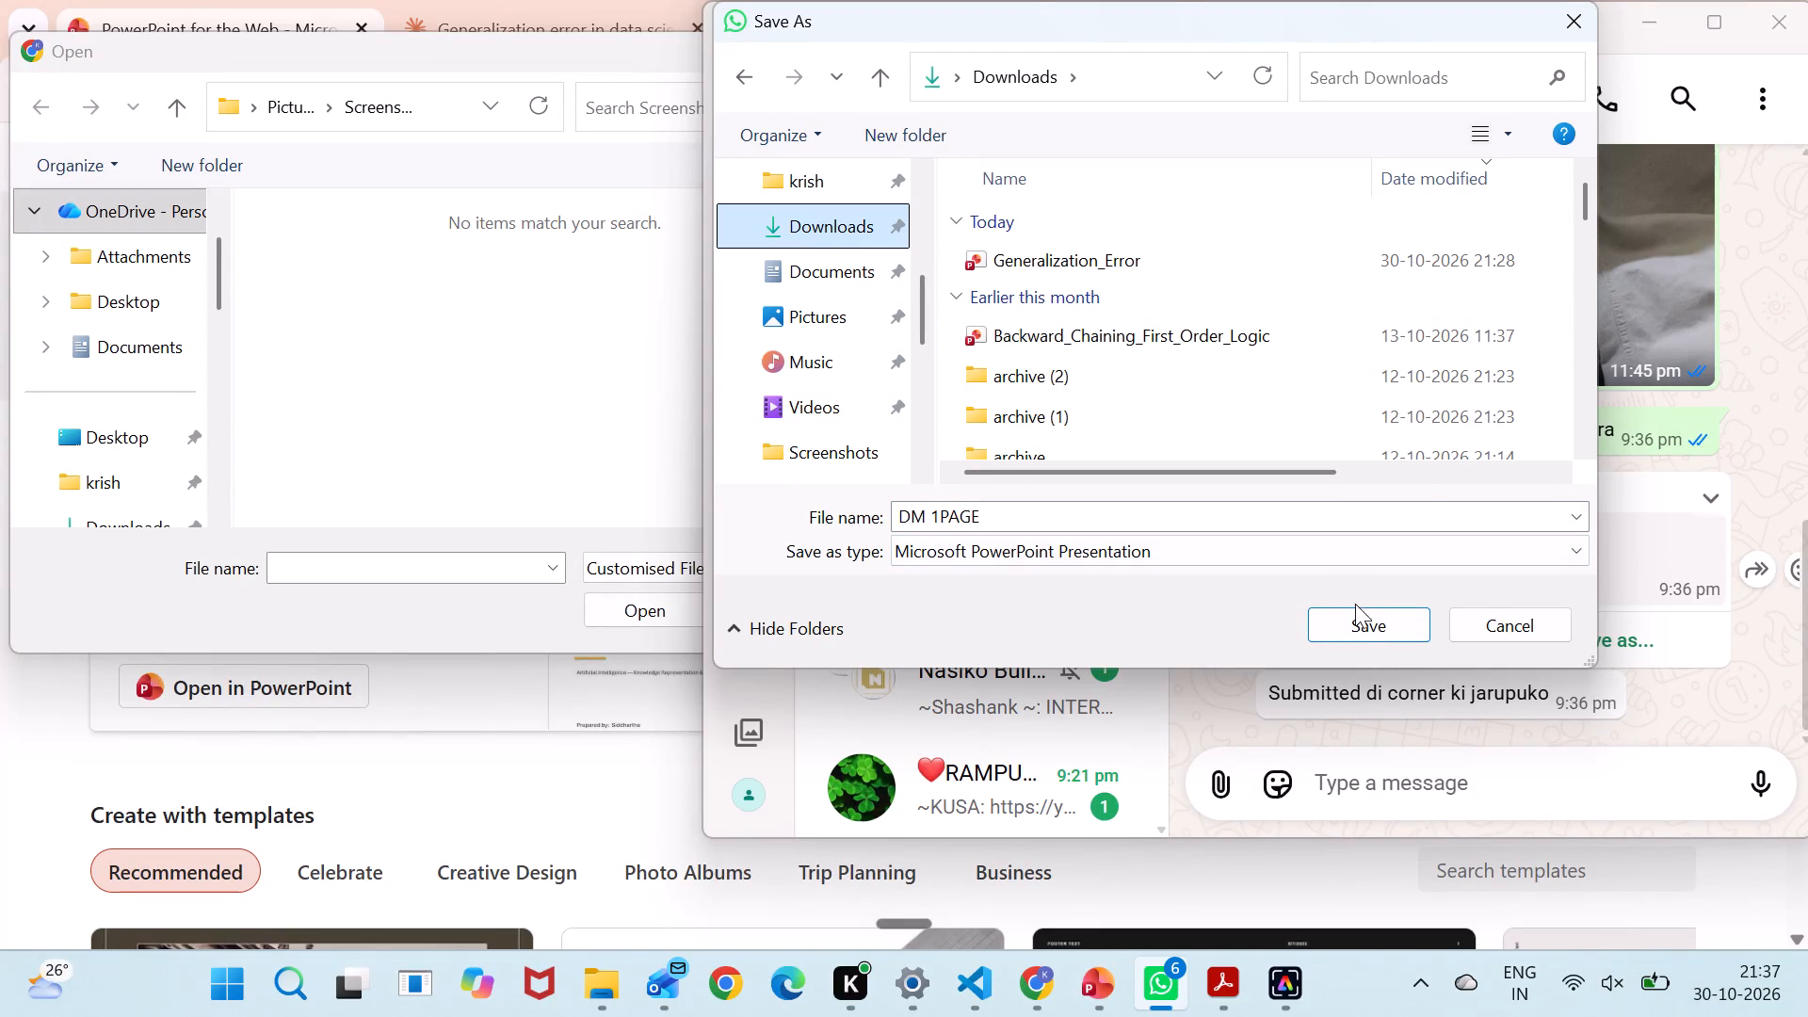
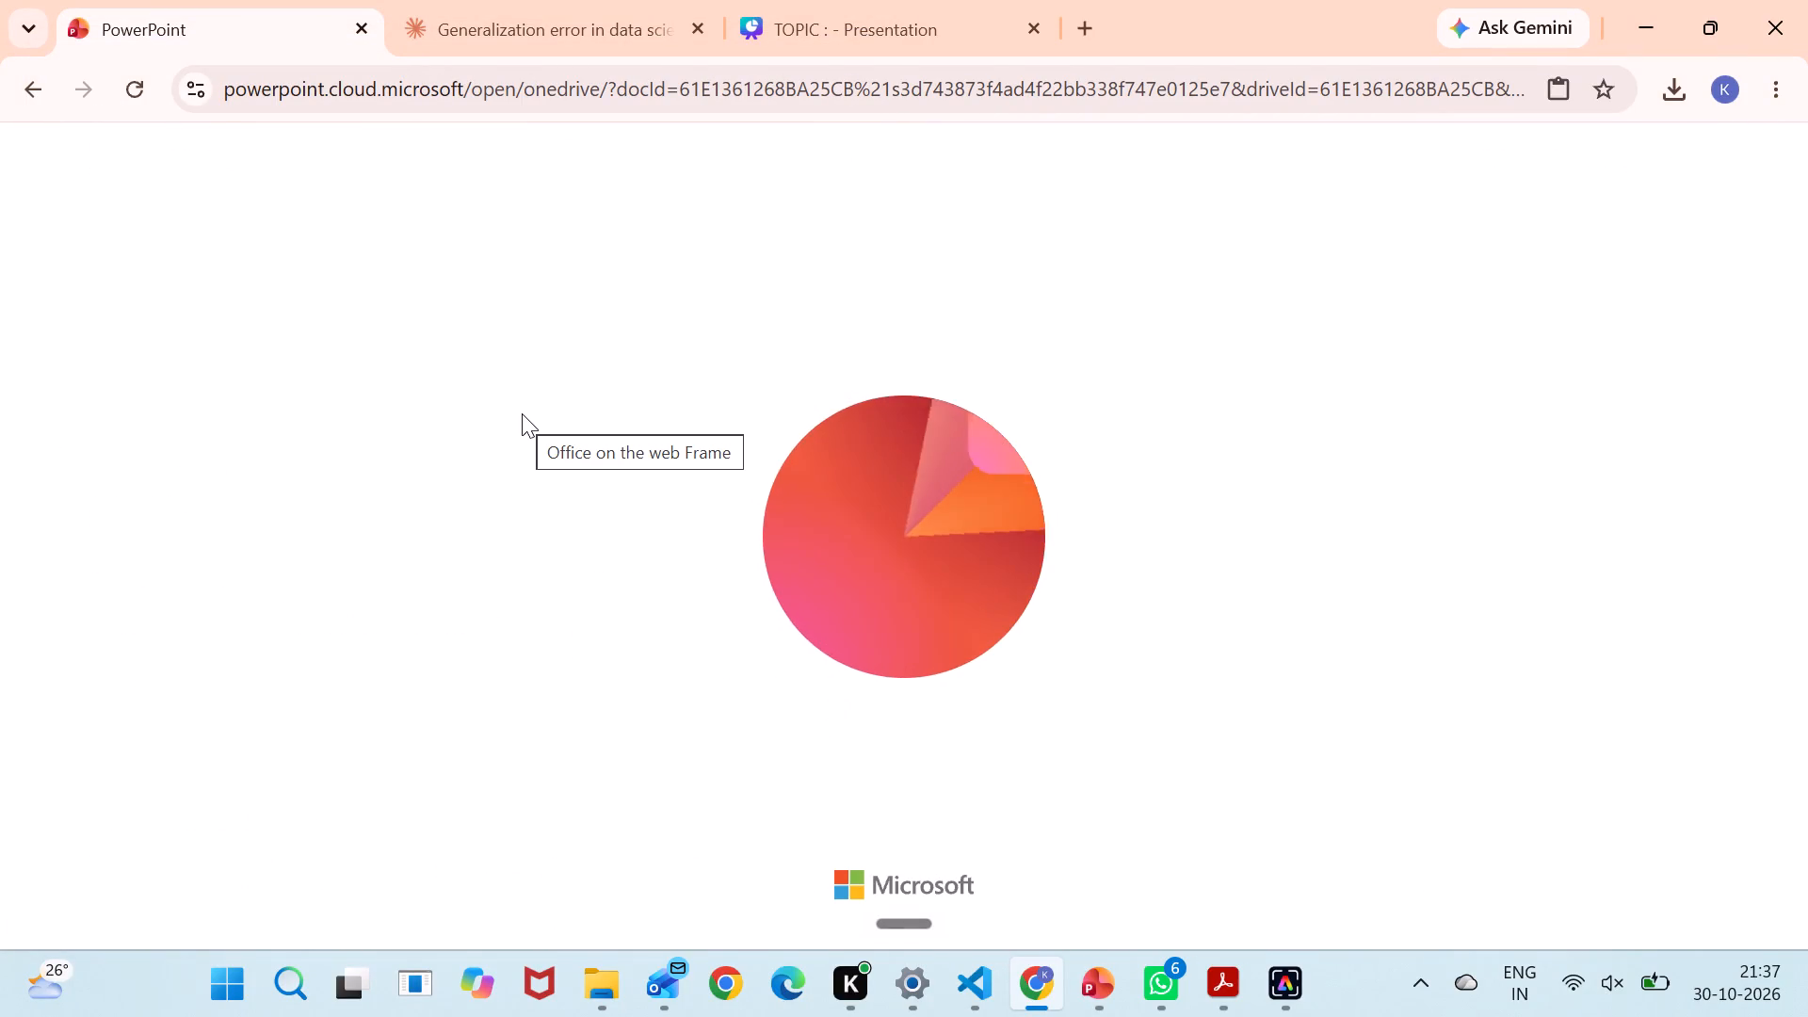
Open a new blank browser tab alongside the DM 1PAGE presentation.
click(1069, 24)
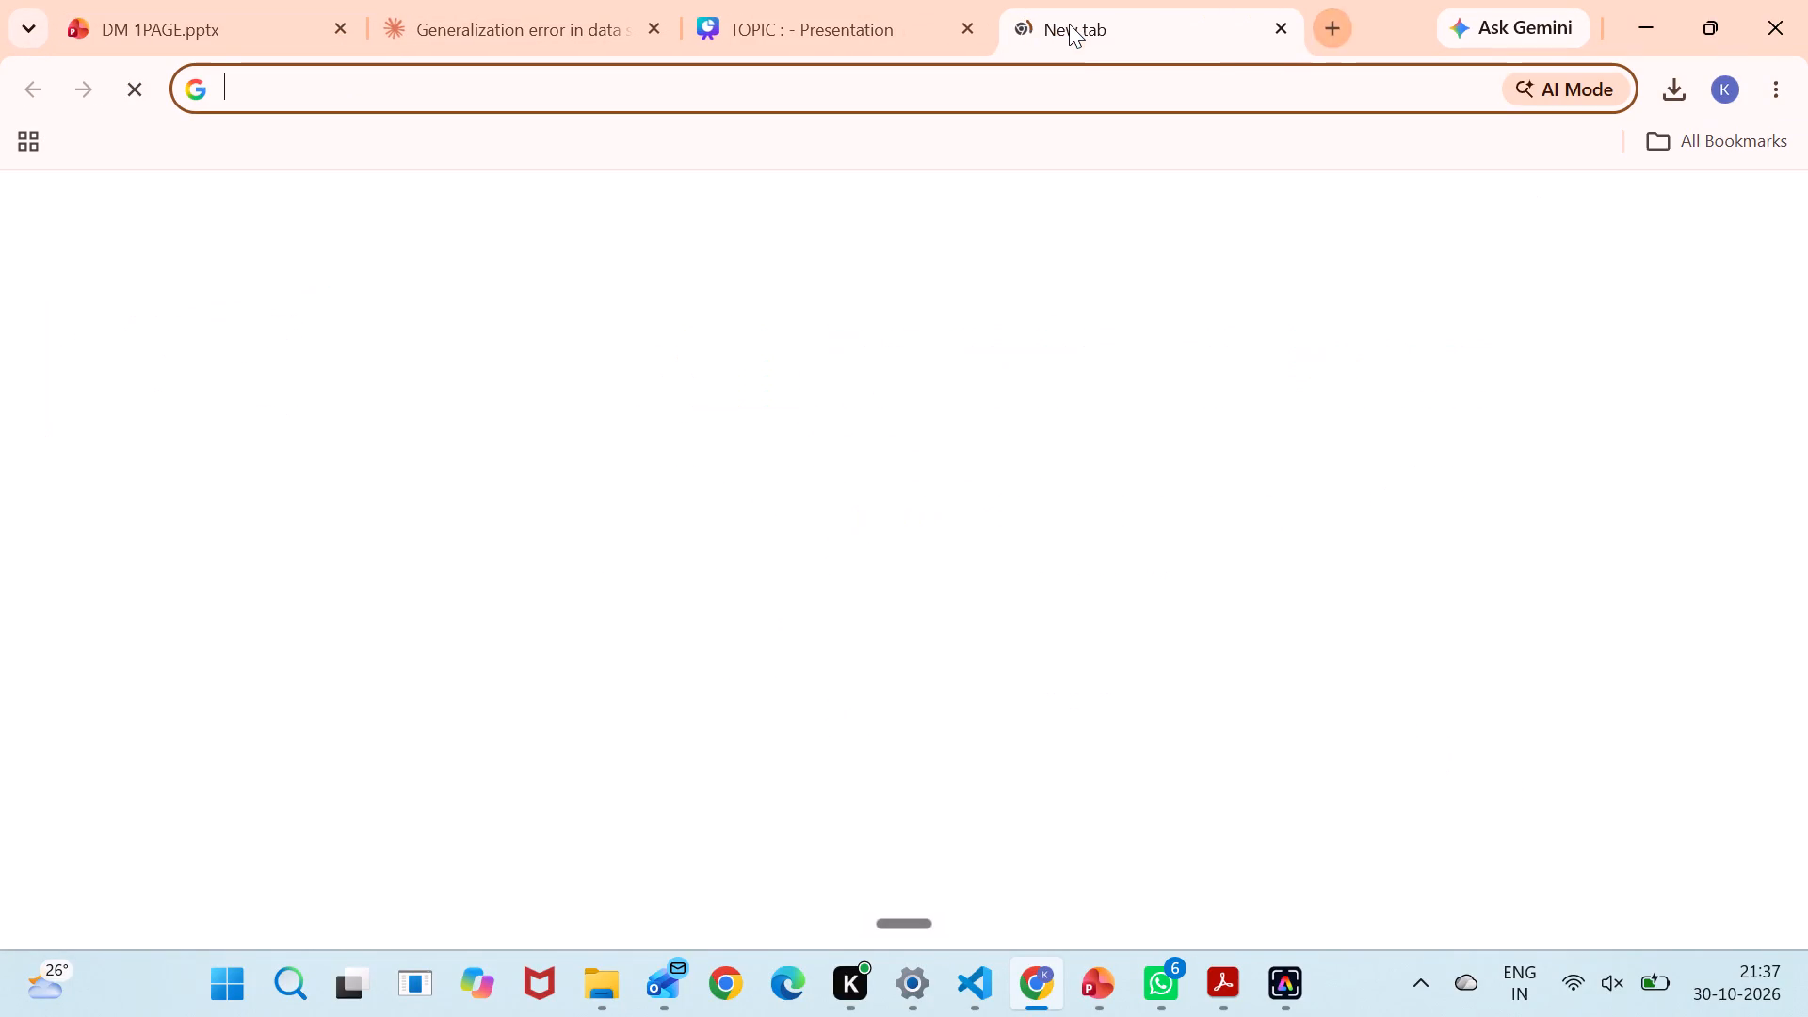
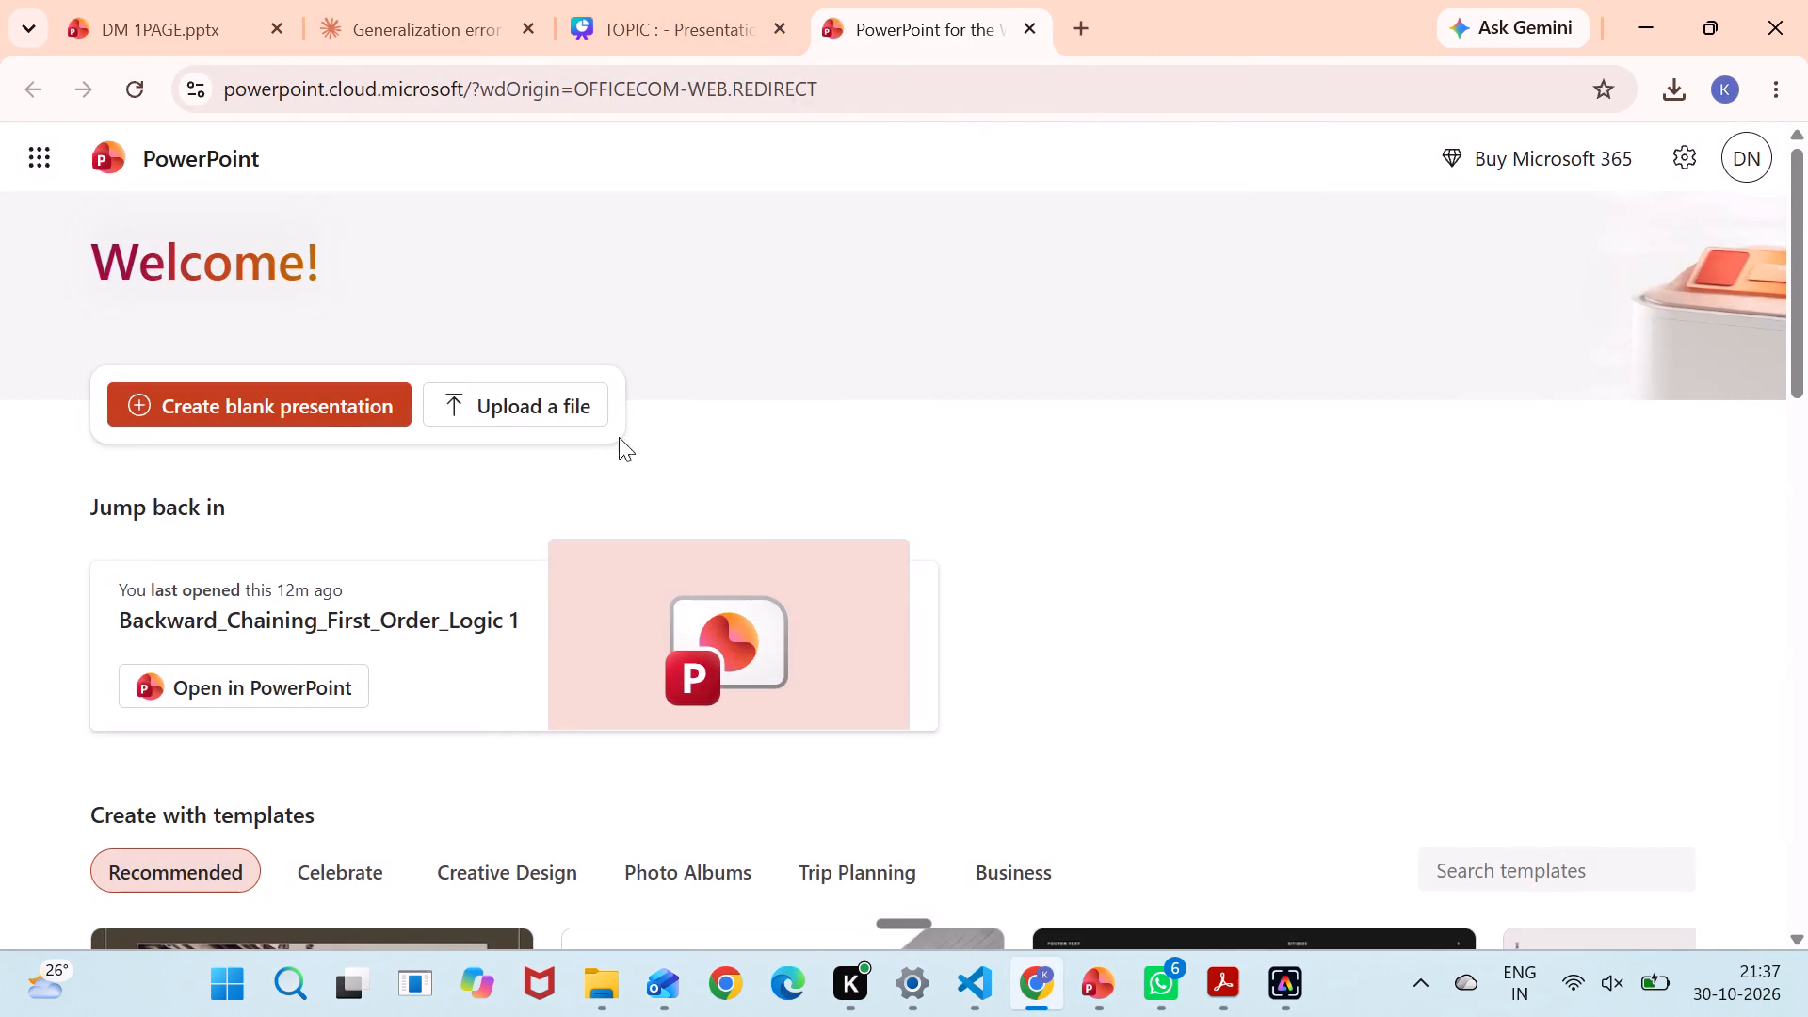
Open the recent Backward_Chaining_First_Order_Logic 1 presentation.
click(751, 668)
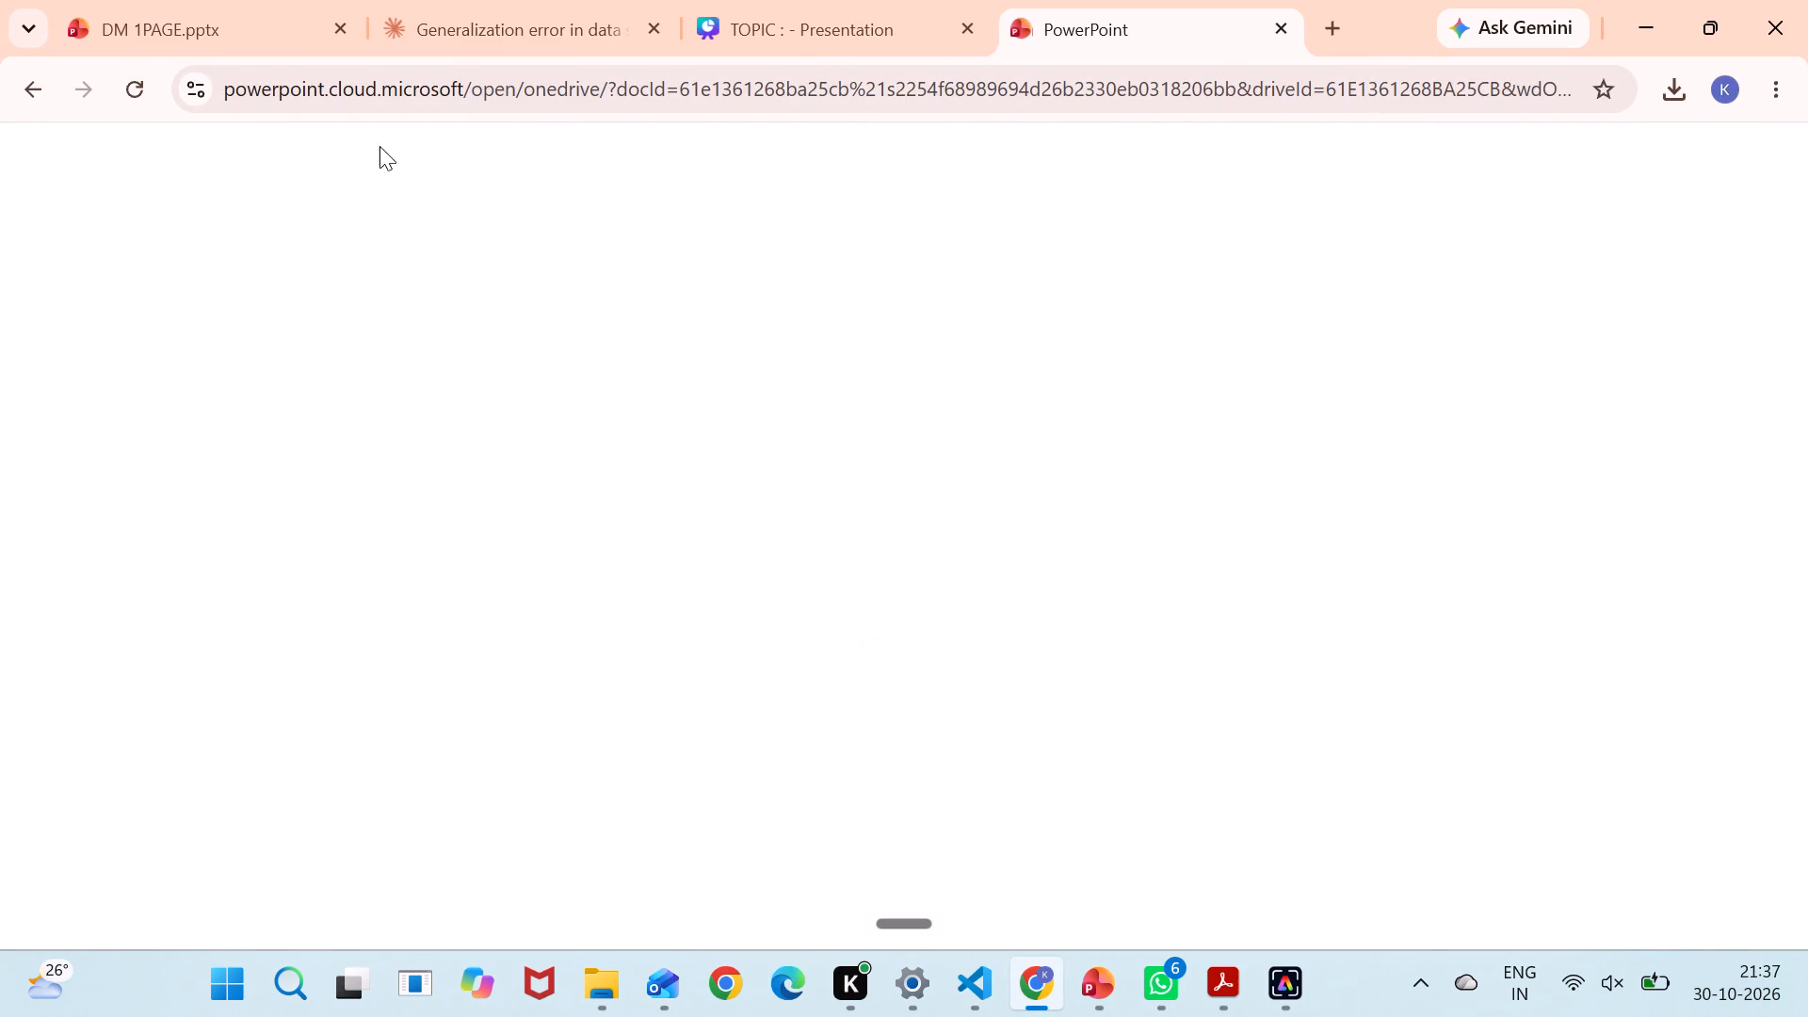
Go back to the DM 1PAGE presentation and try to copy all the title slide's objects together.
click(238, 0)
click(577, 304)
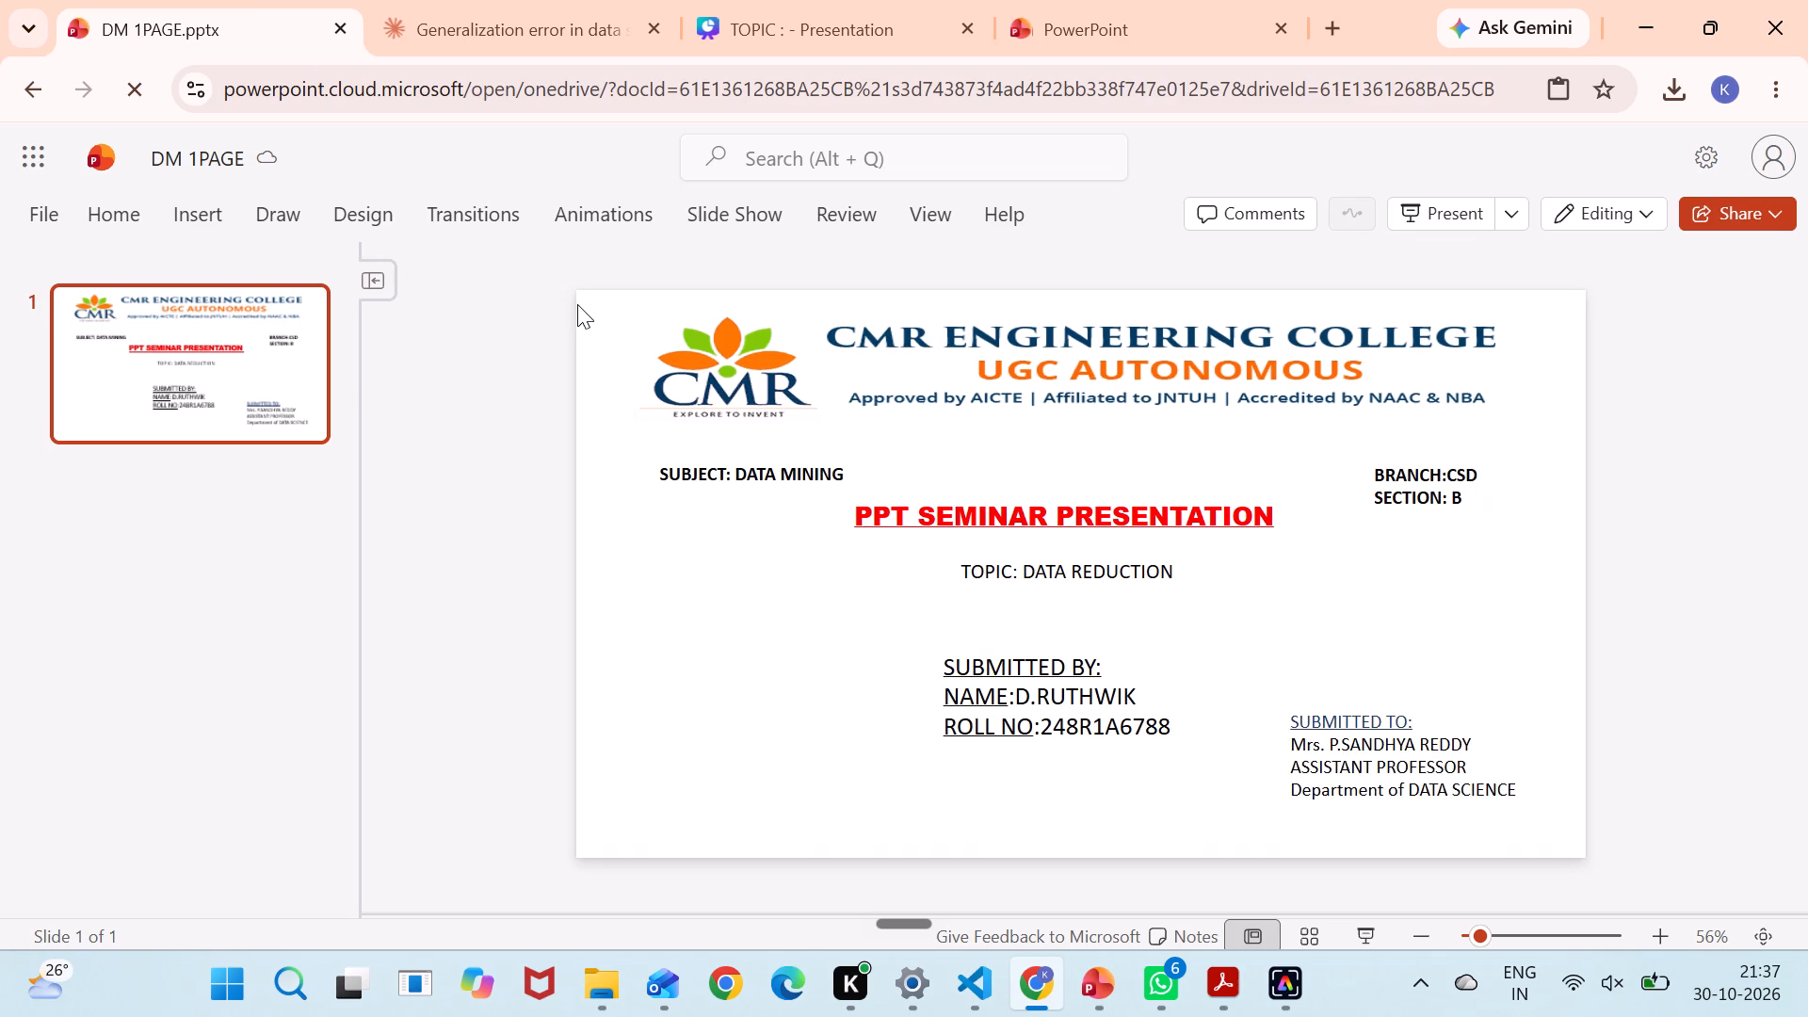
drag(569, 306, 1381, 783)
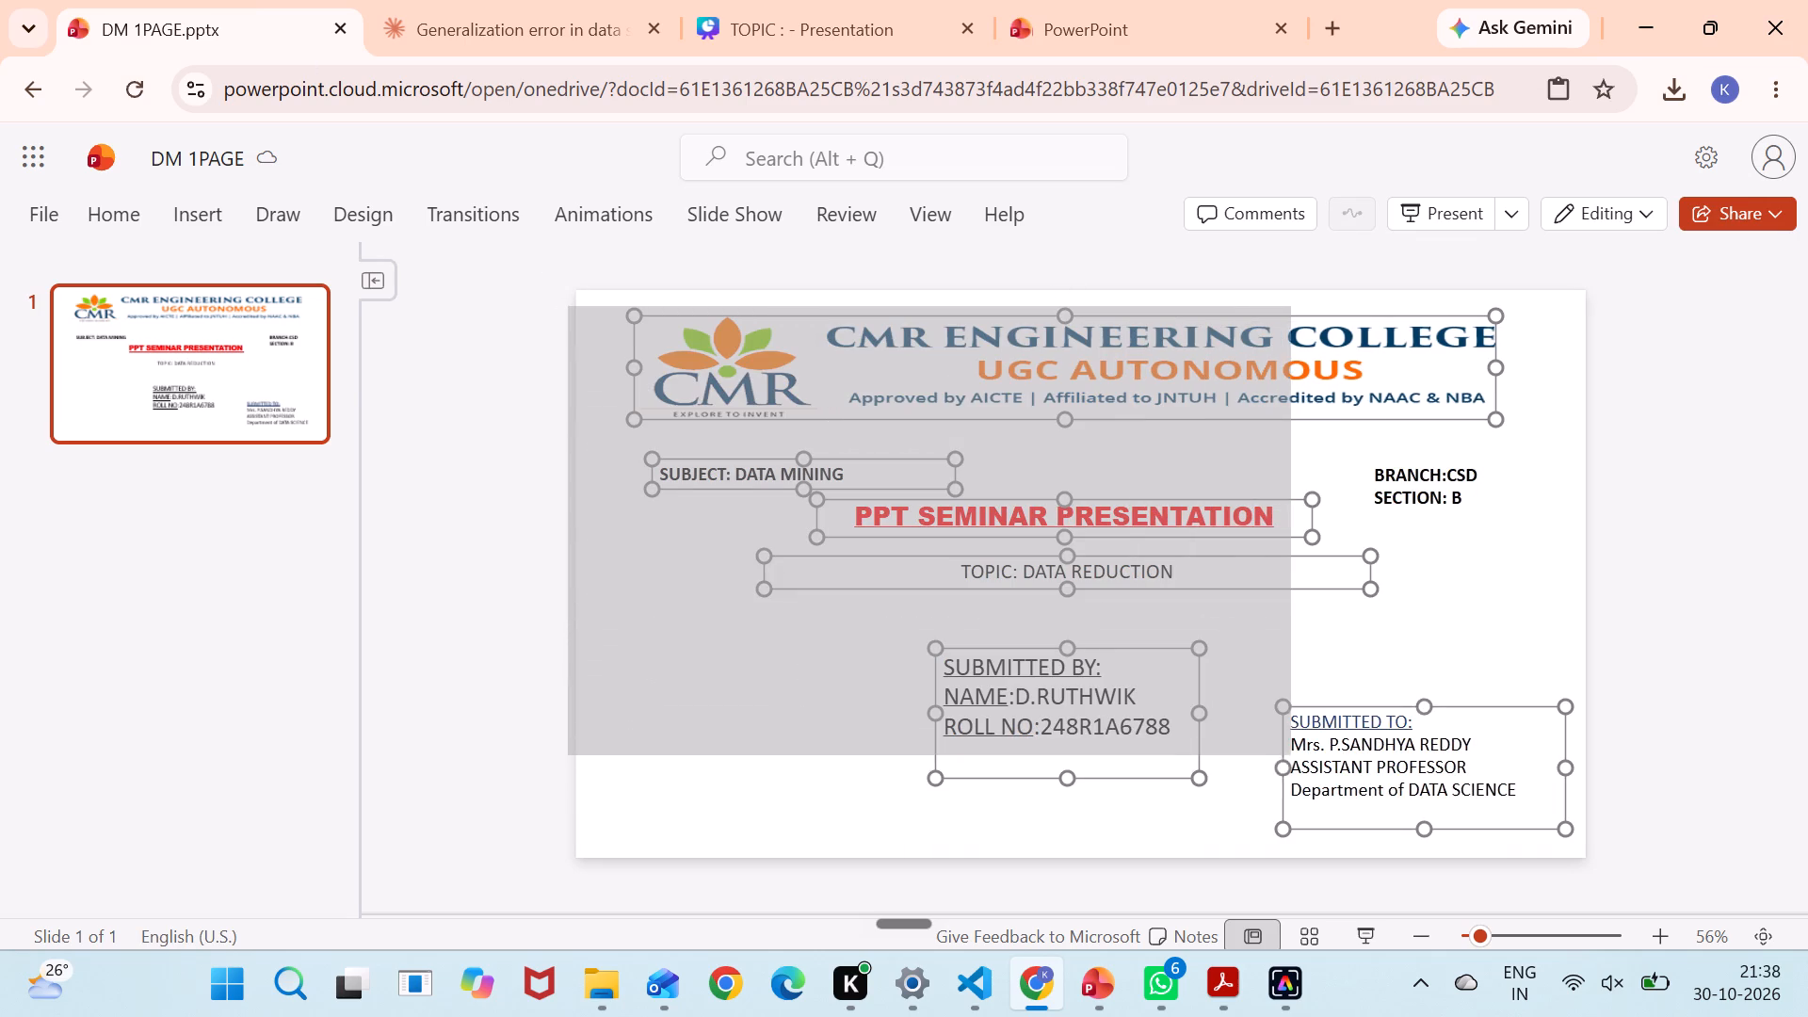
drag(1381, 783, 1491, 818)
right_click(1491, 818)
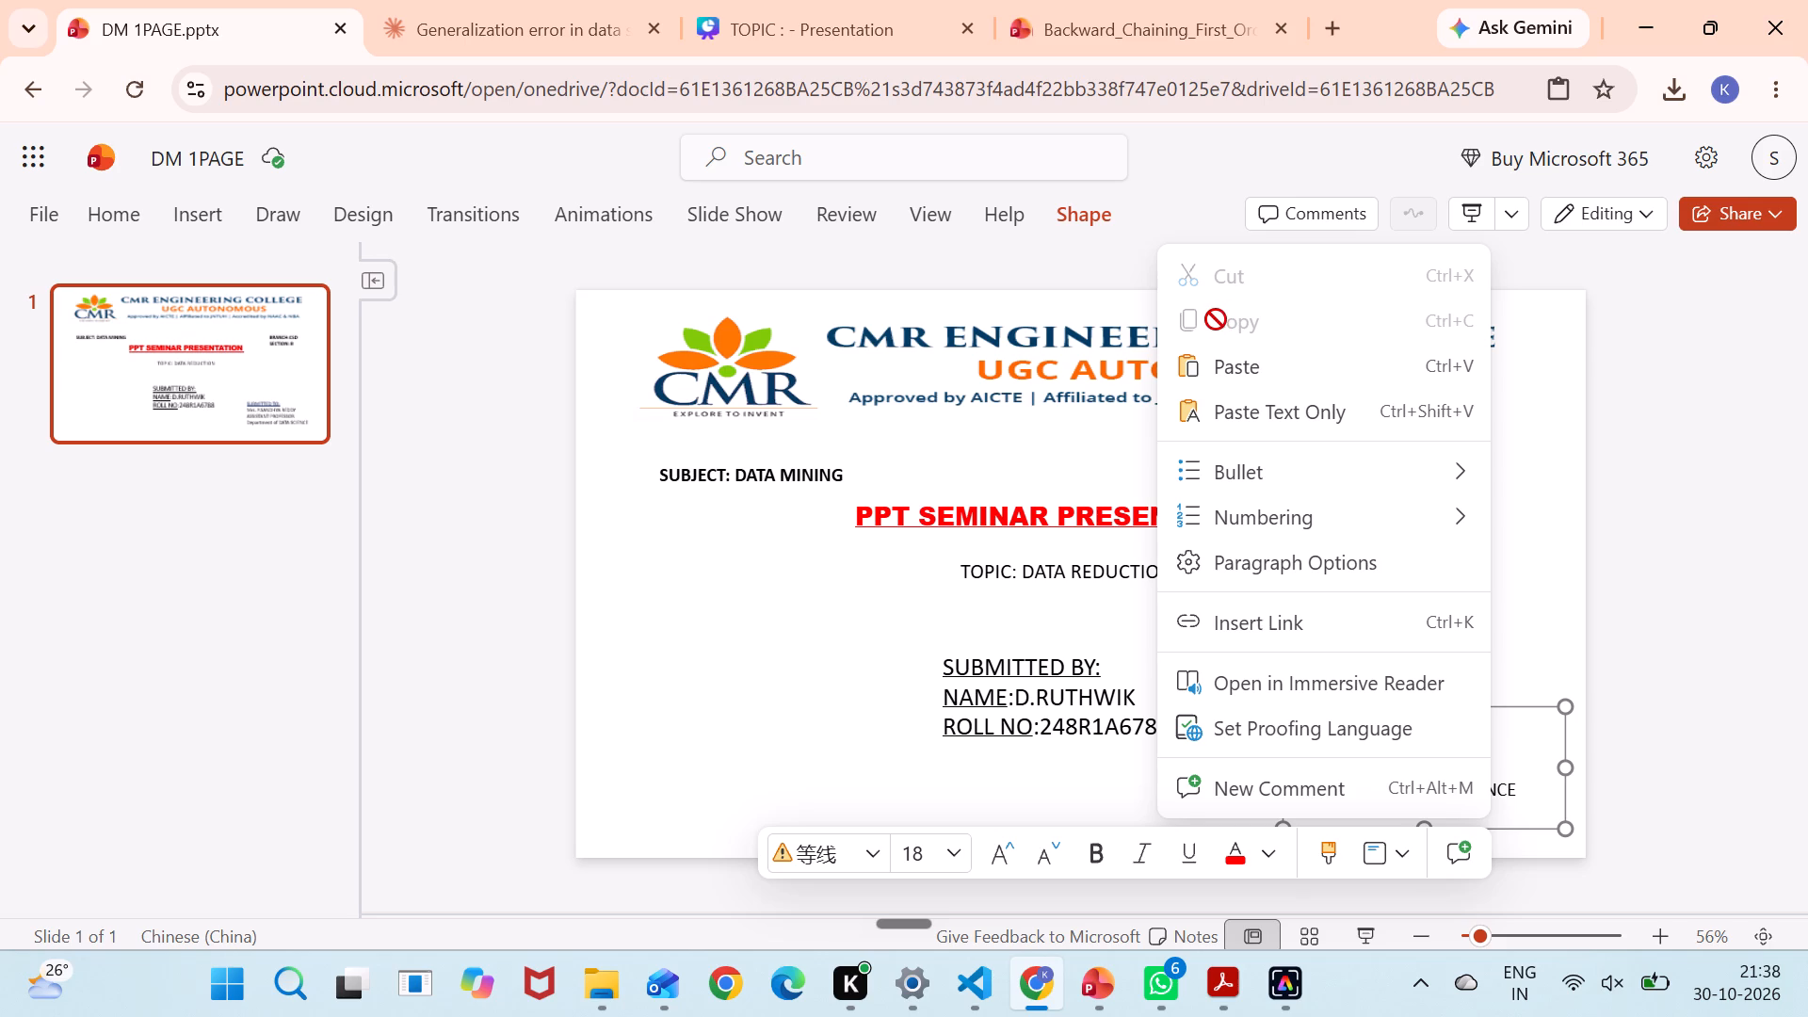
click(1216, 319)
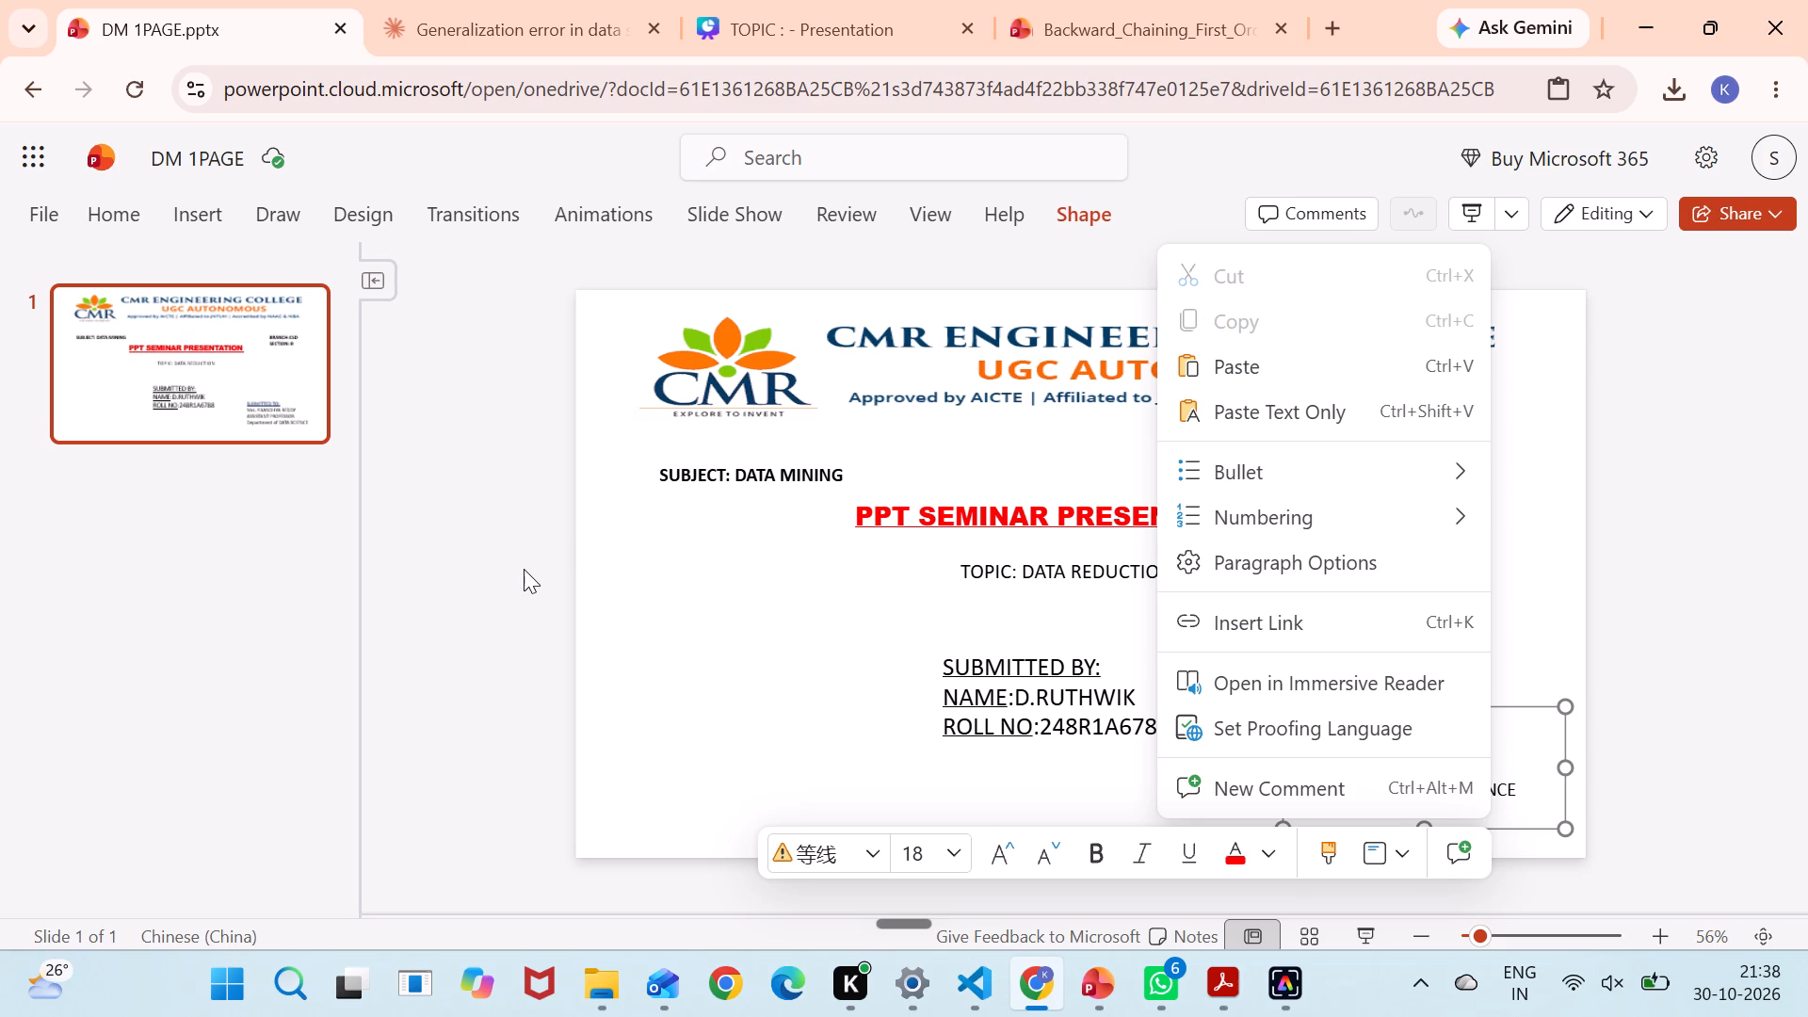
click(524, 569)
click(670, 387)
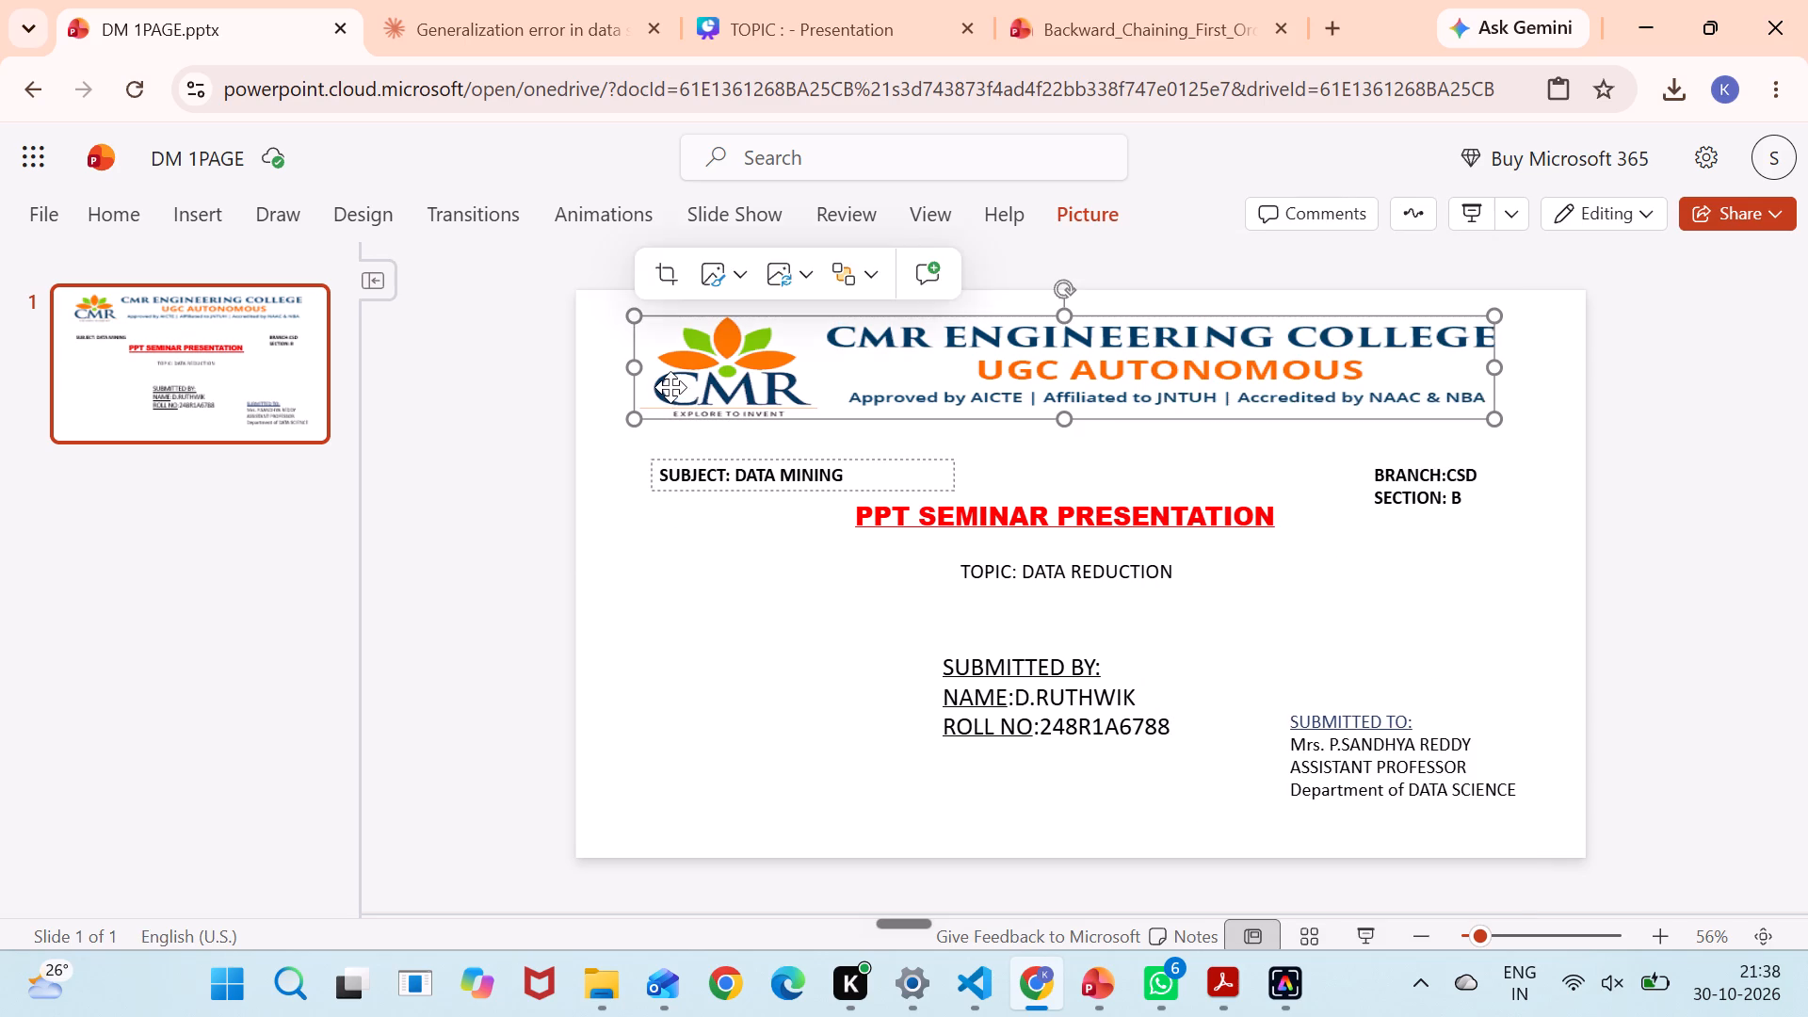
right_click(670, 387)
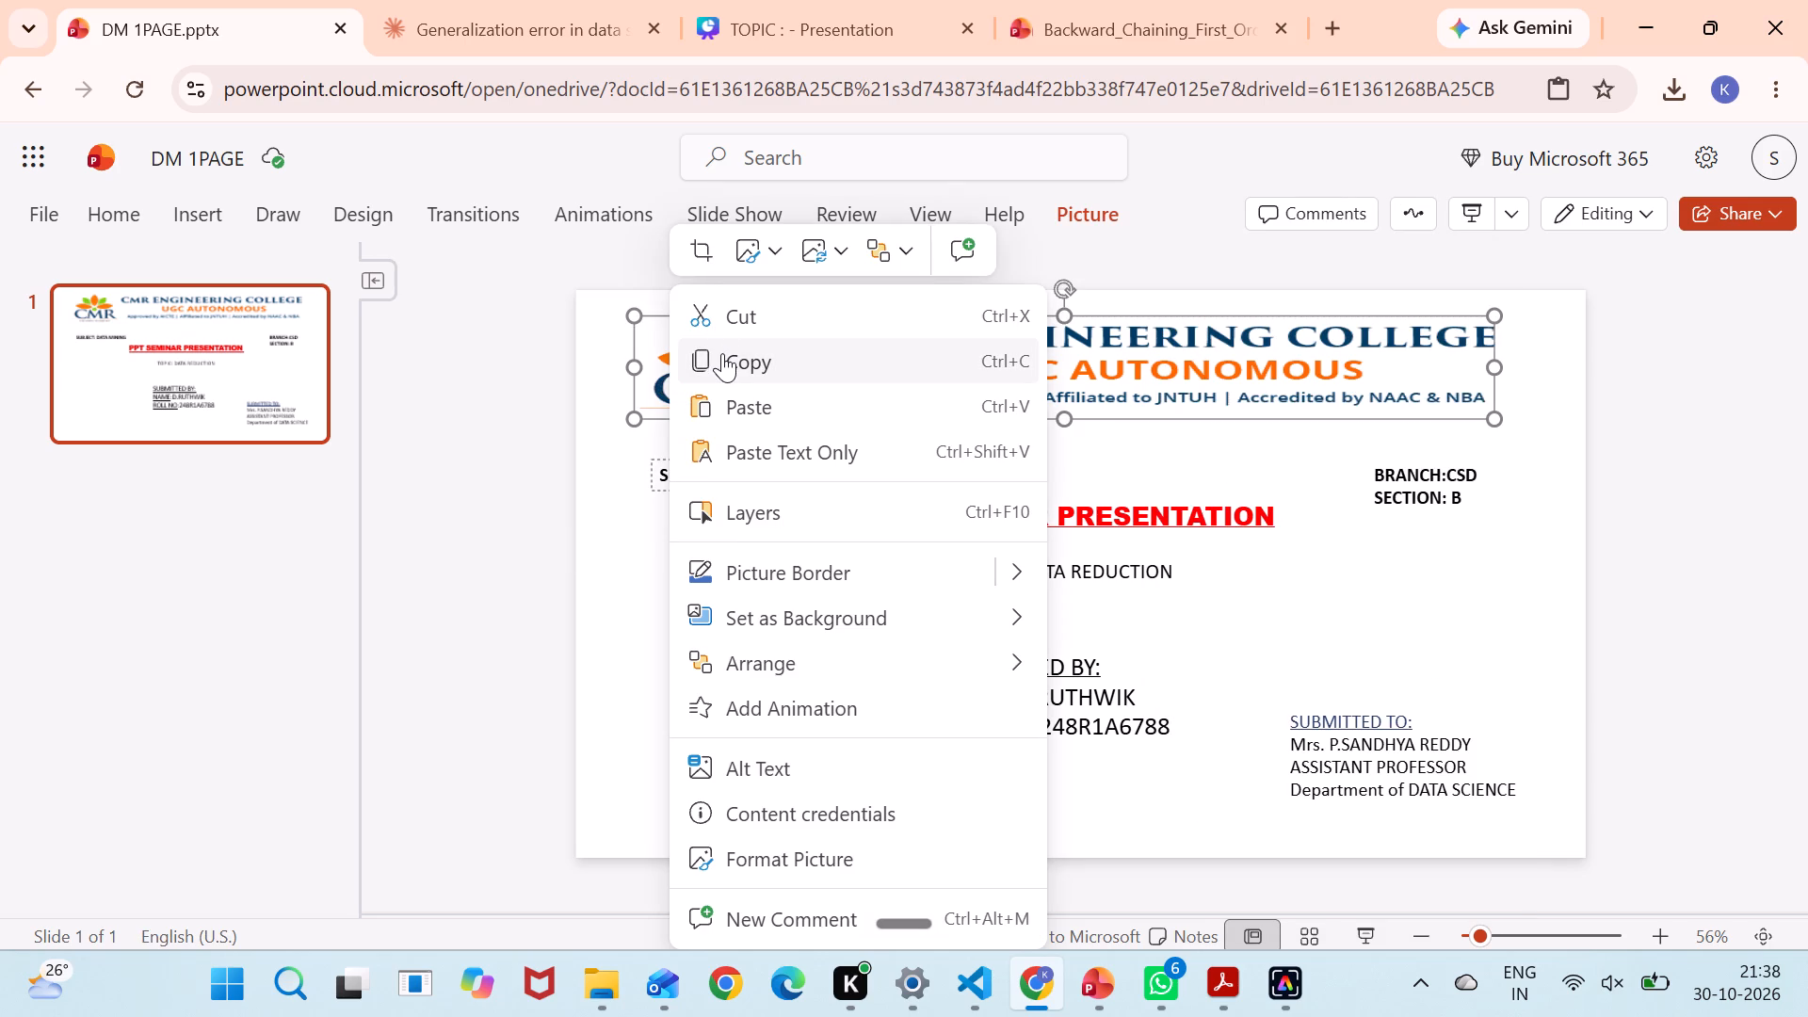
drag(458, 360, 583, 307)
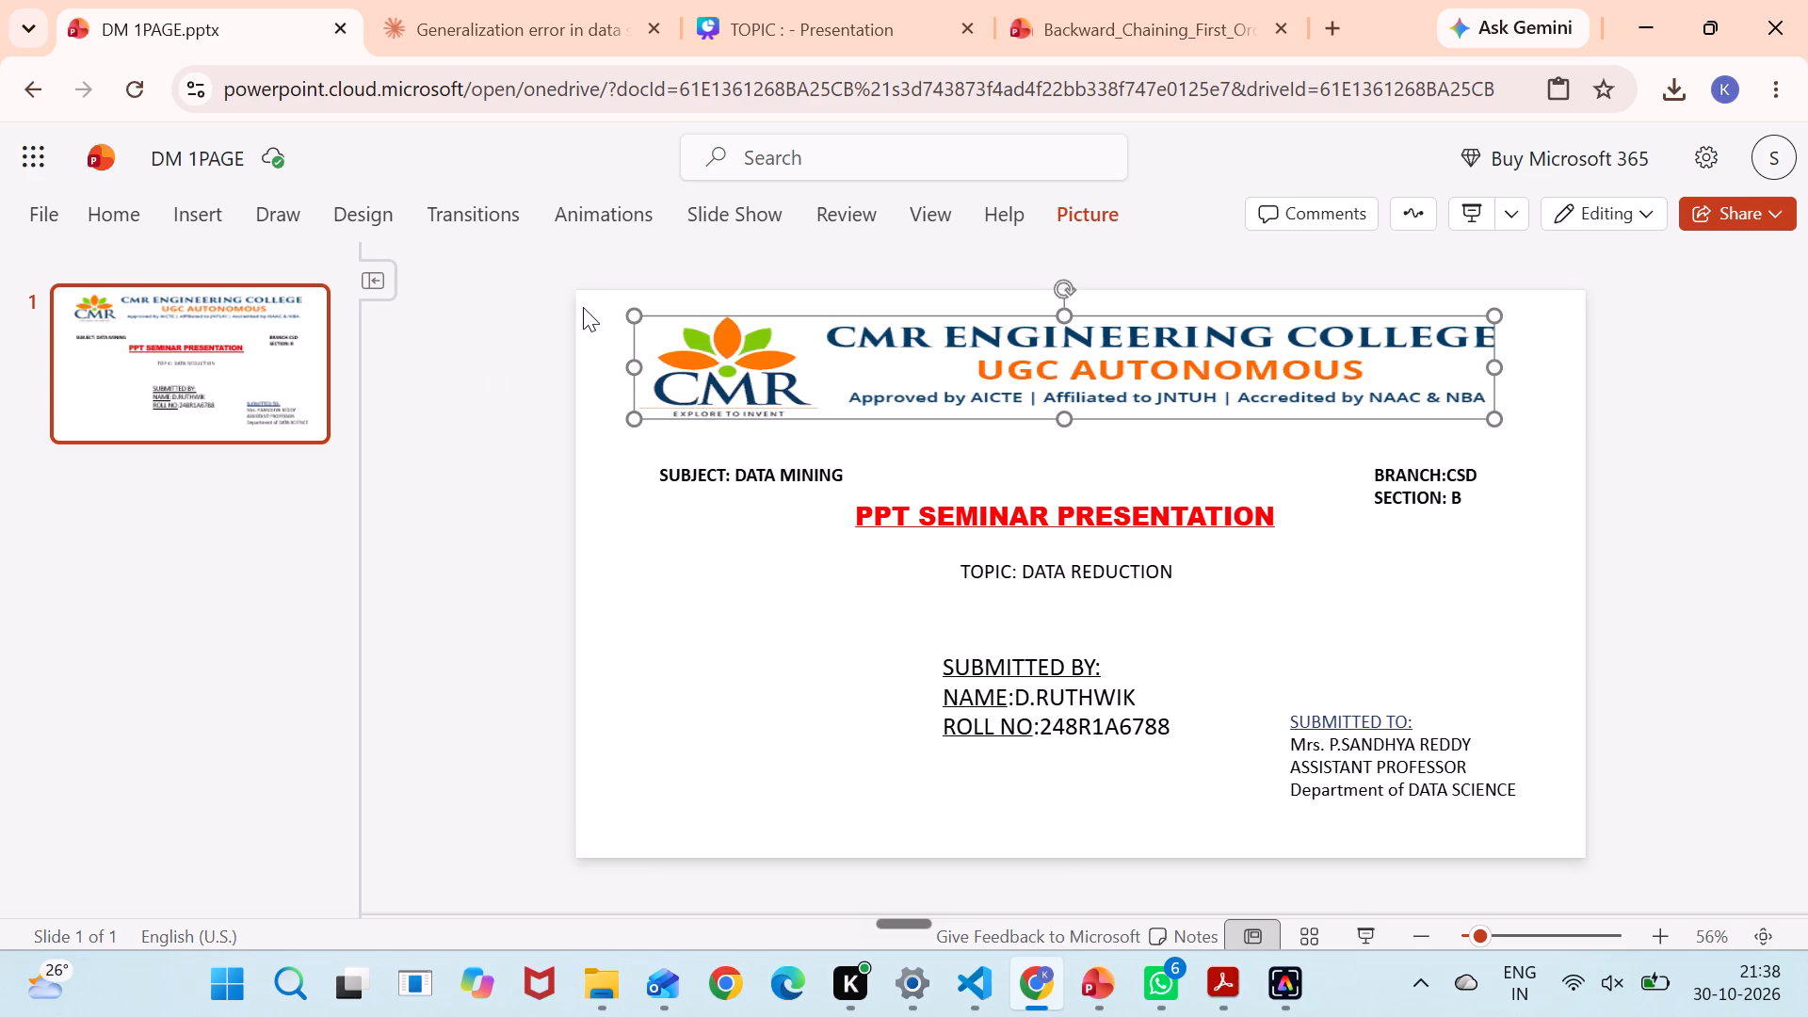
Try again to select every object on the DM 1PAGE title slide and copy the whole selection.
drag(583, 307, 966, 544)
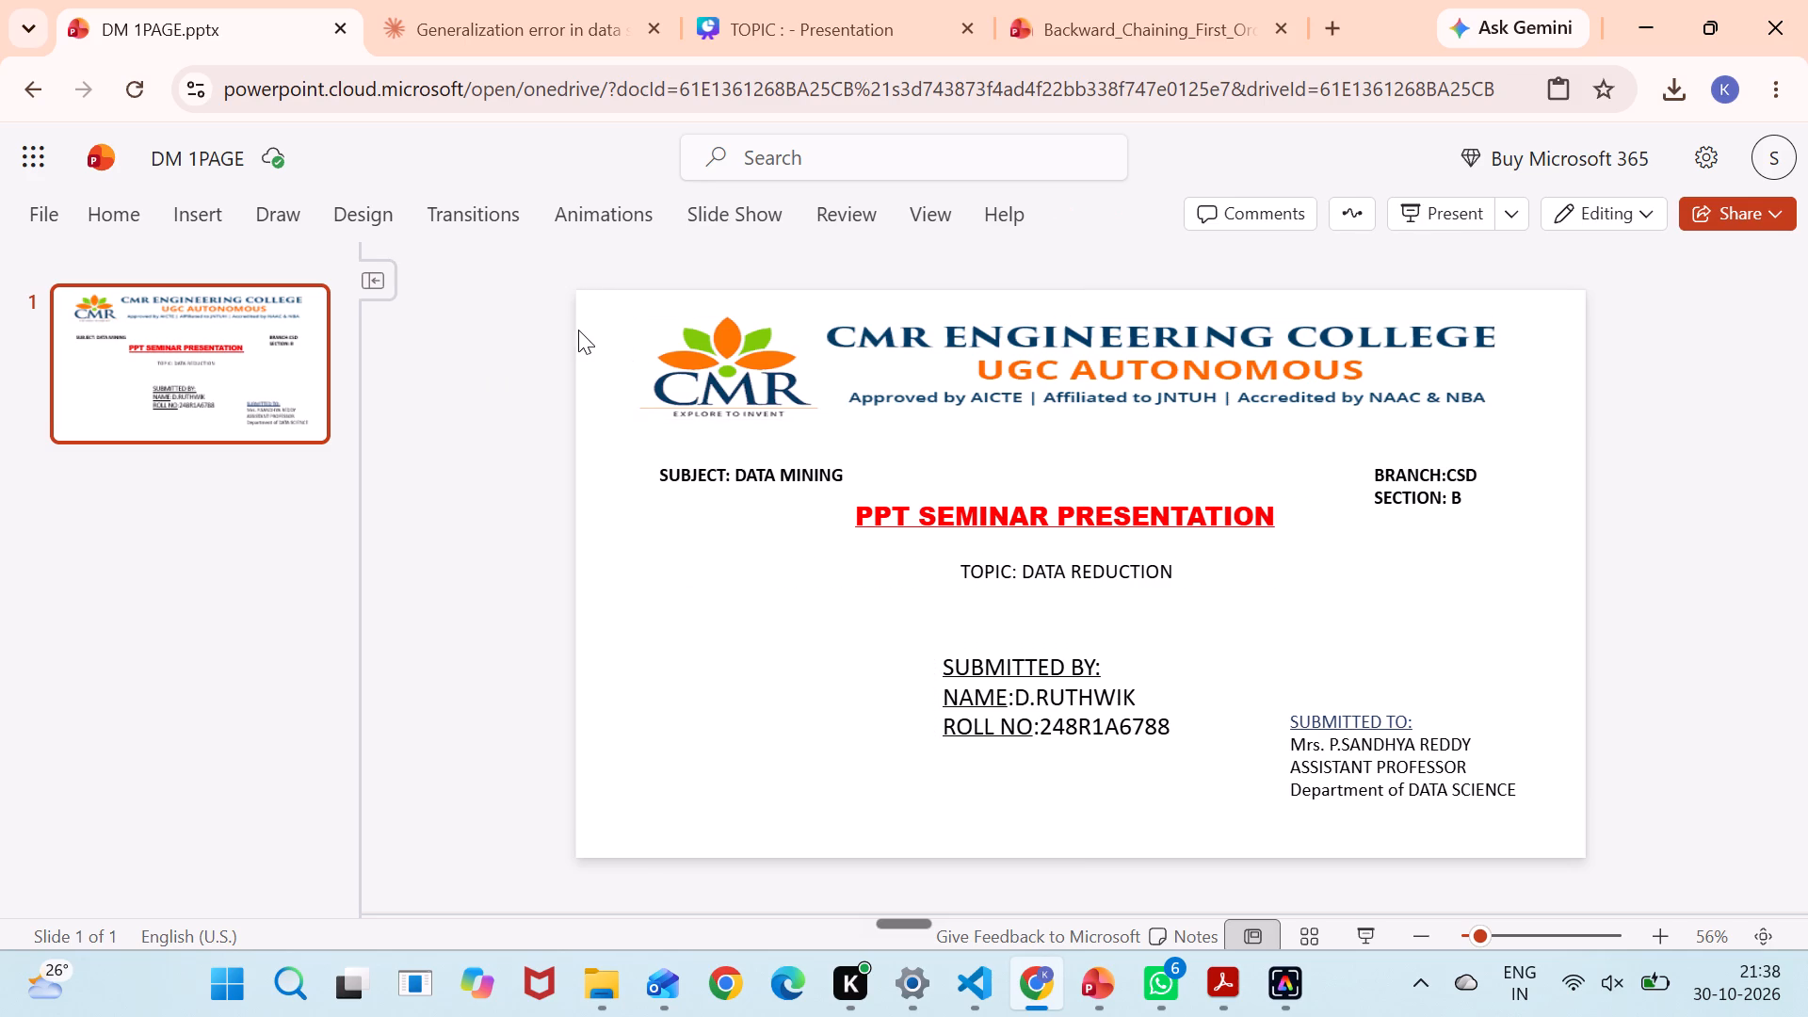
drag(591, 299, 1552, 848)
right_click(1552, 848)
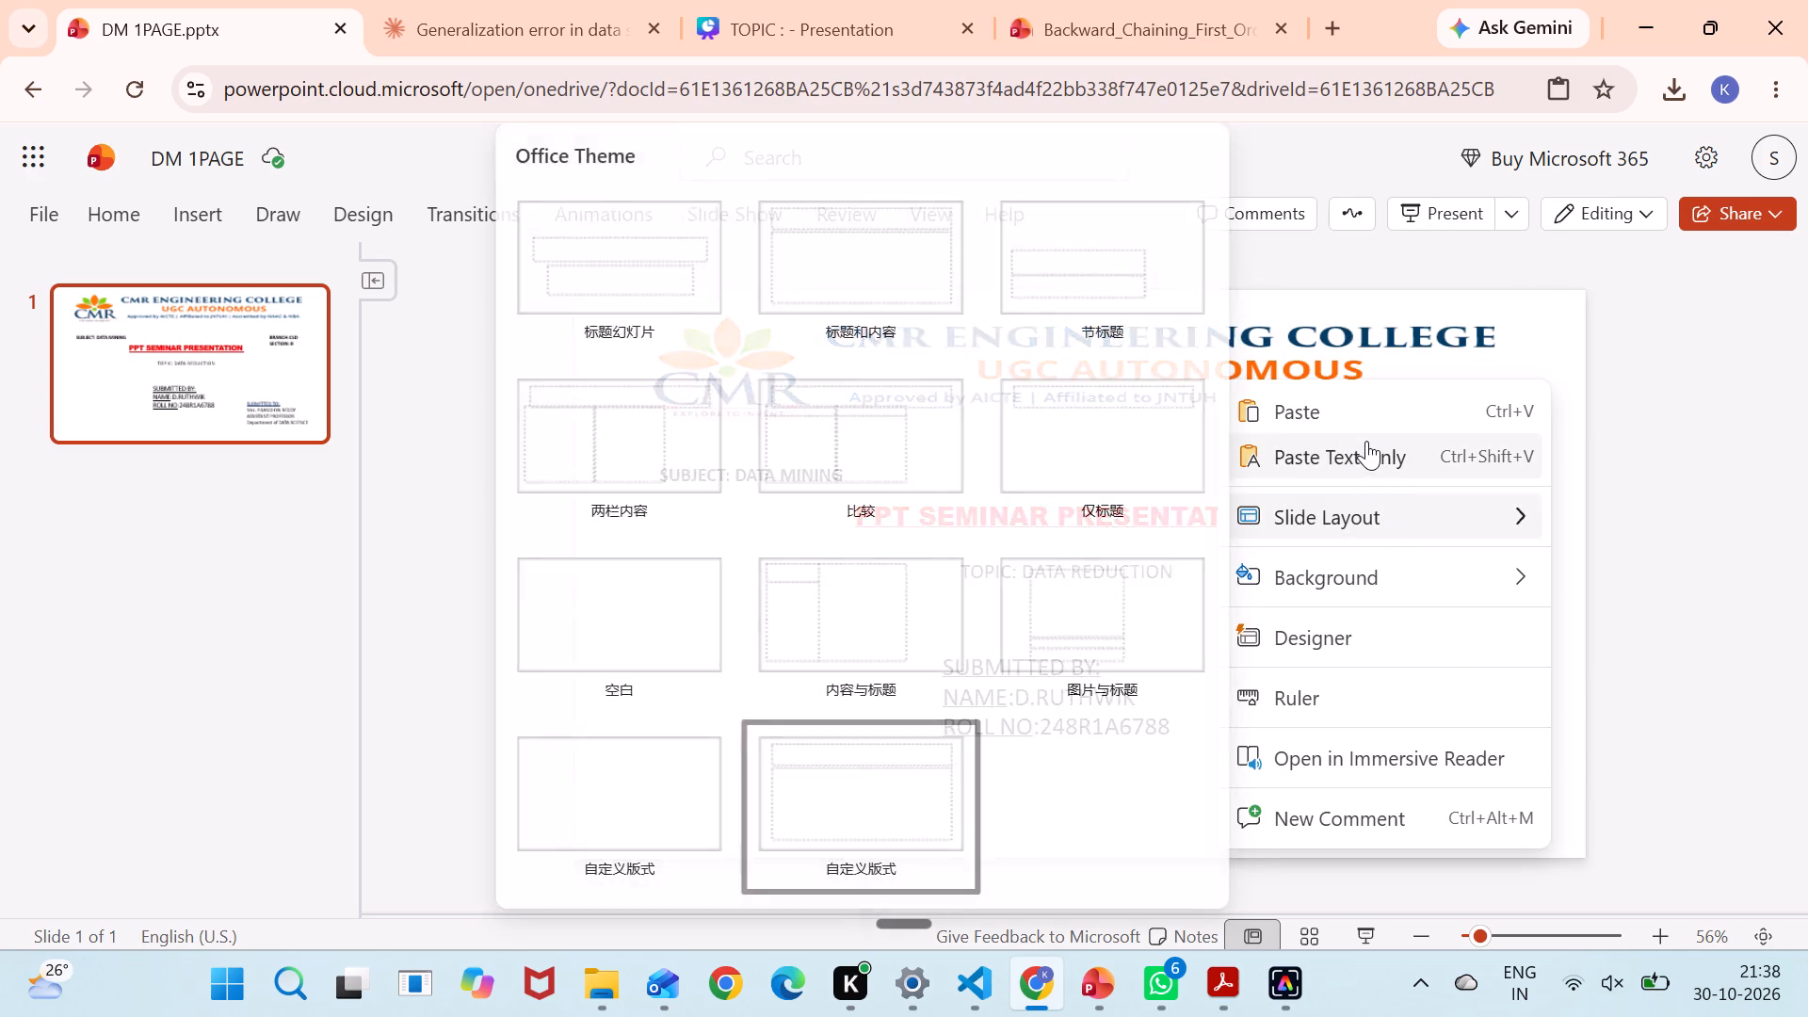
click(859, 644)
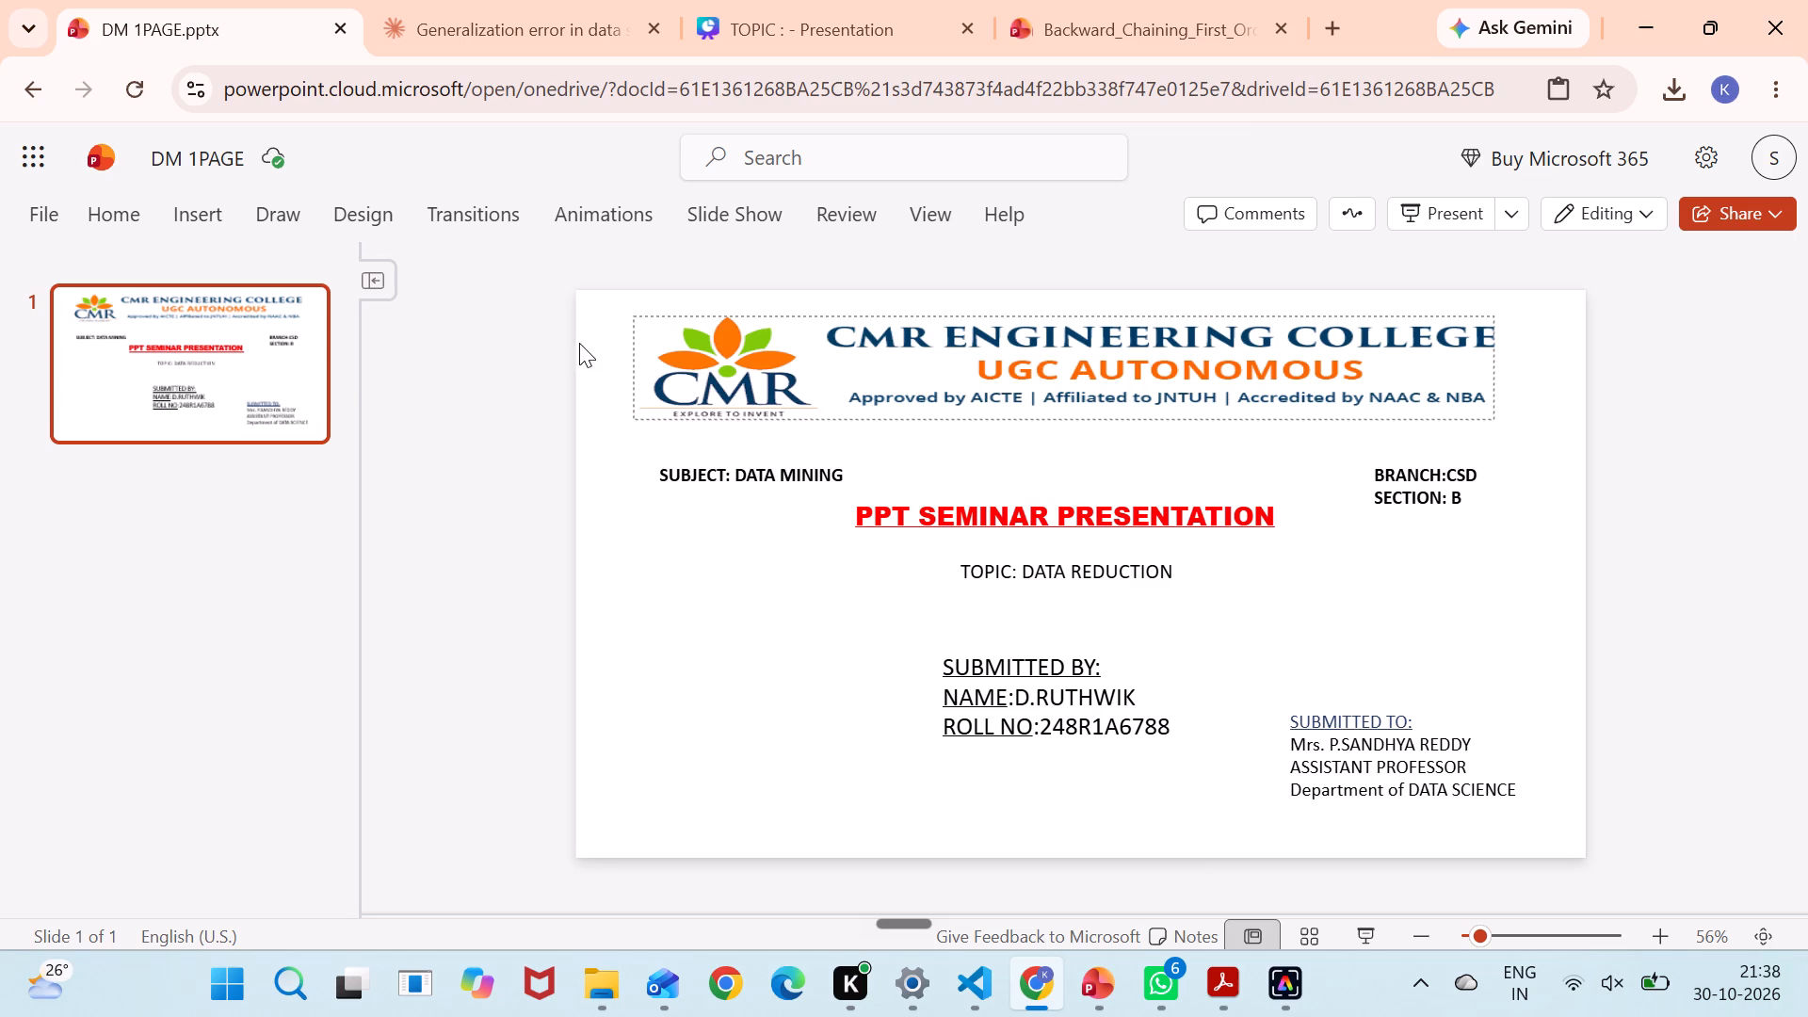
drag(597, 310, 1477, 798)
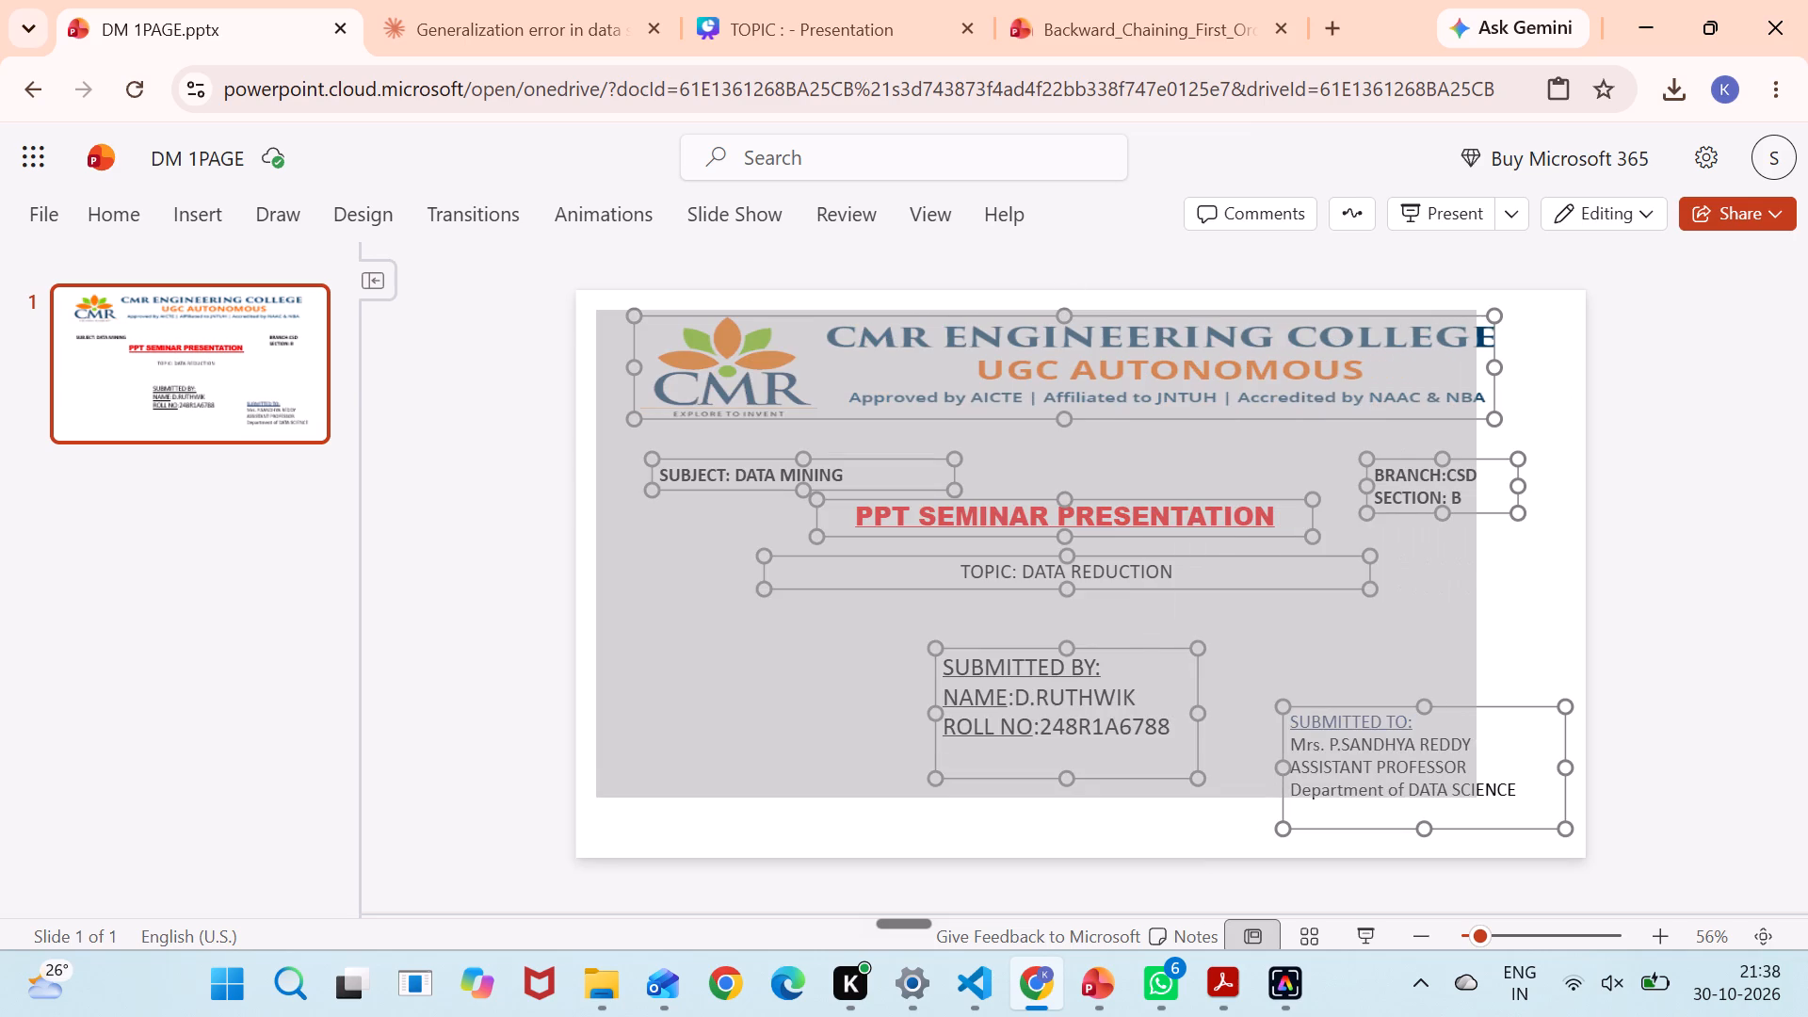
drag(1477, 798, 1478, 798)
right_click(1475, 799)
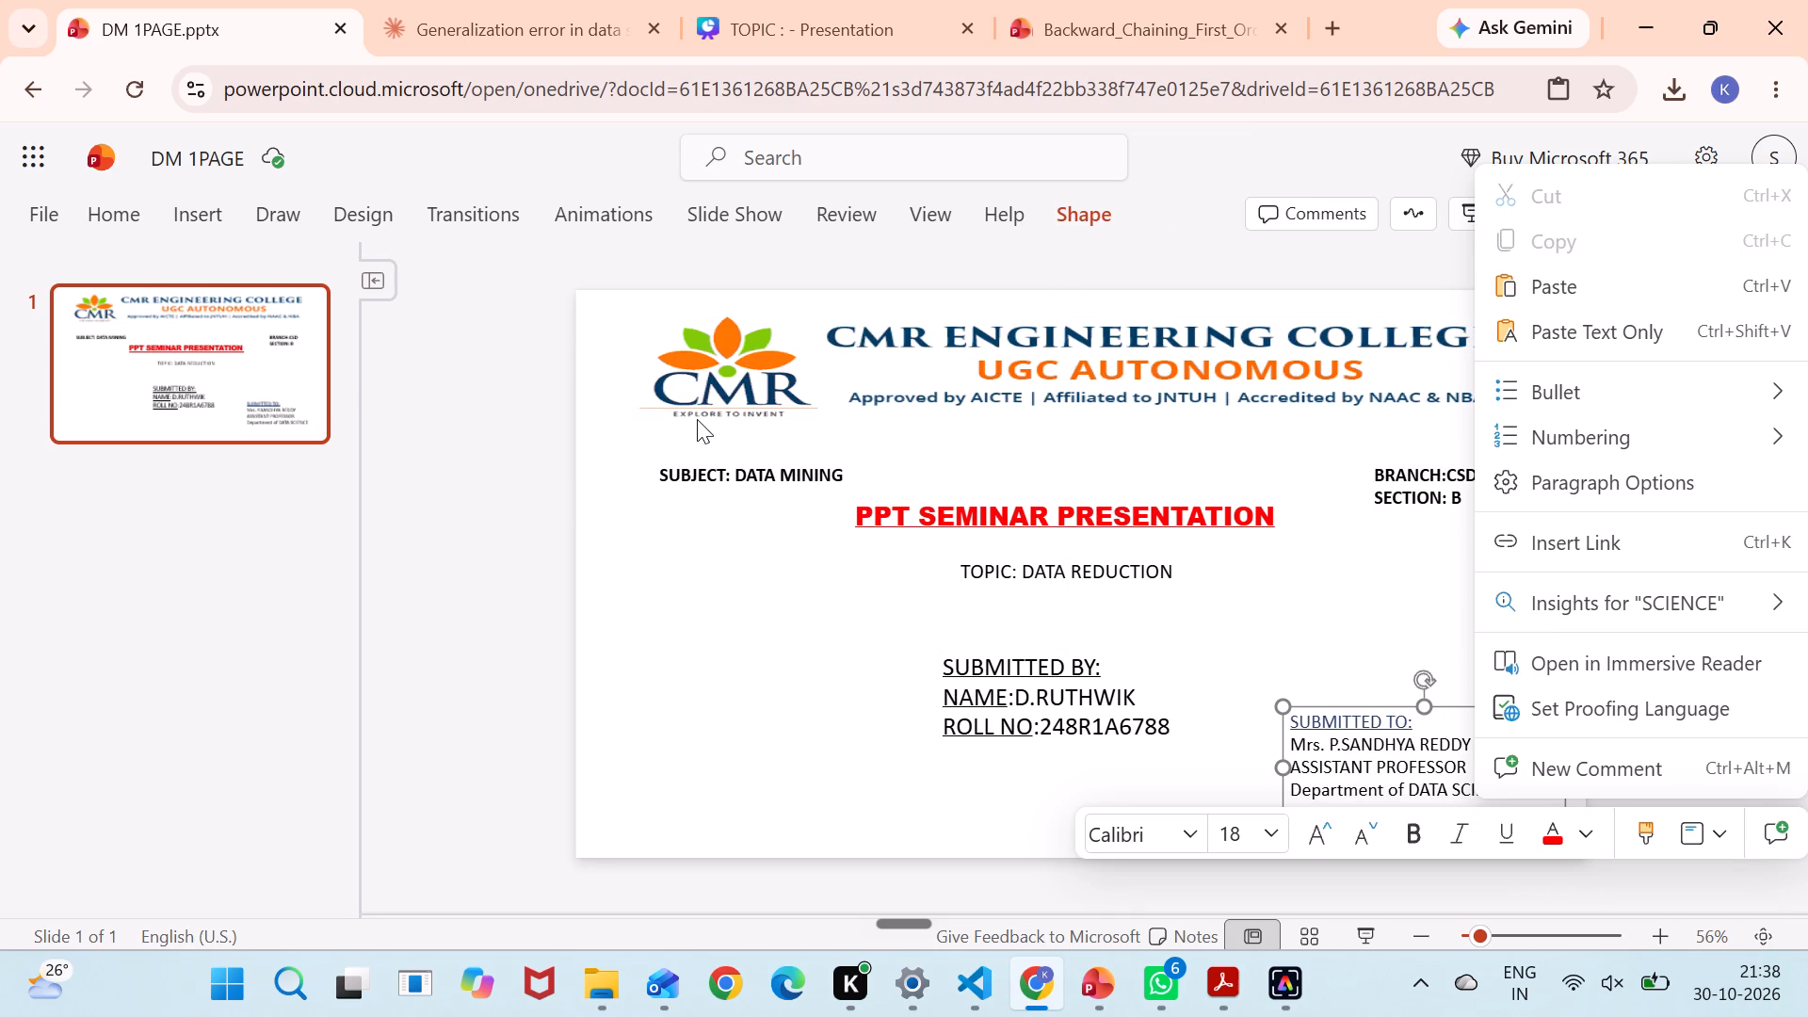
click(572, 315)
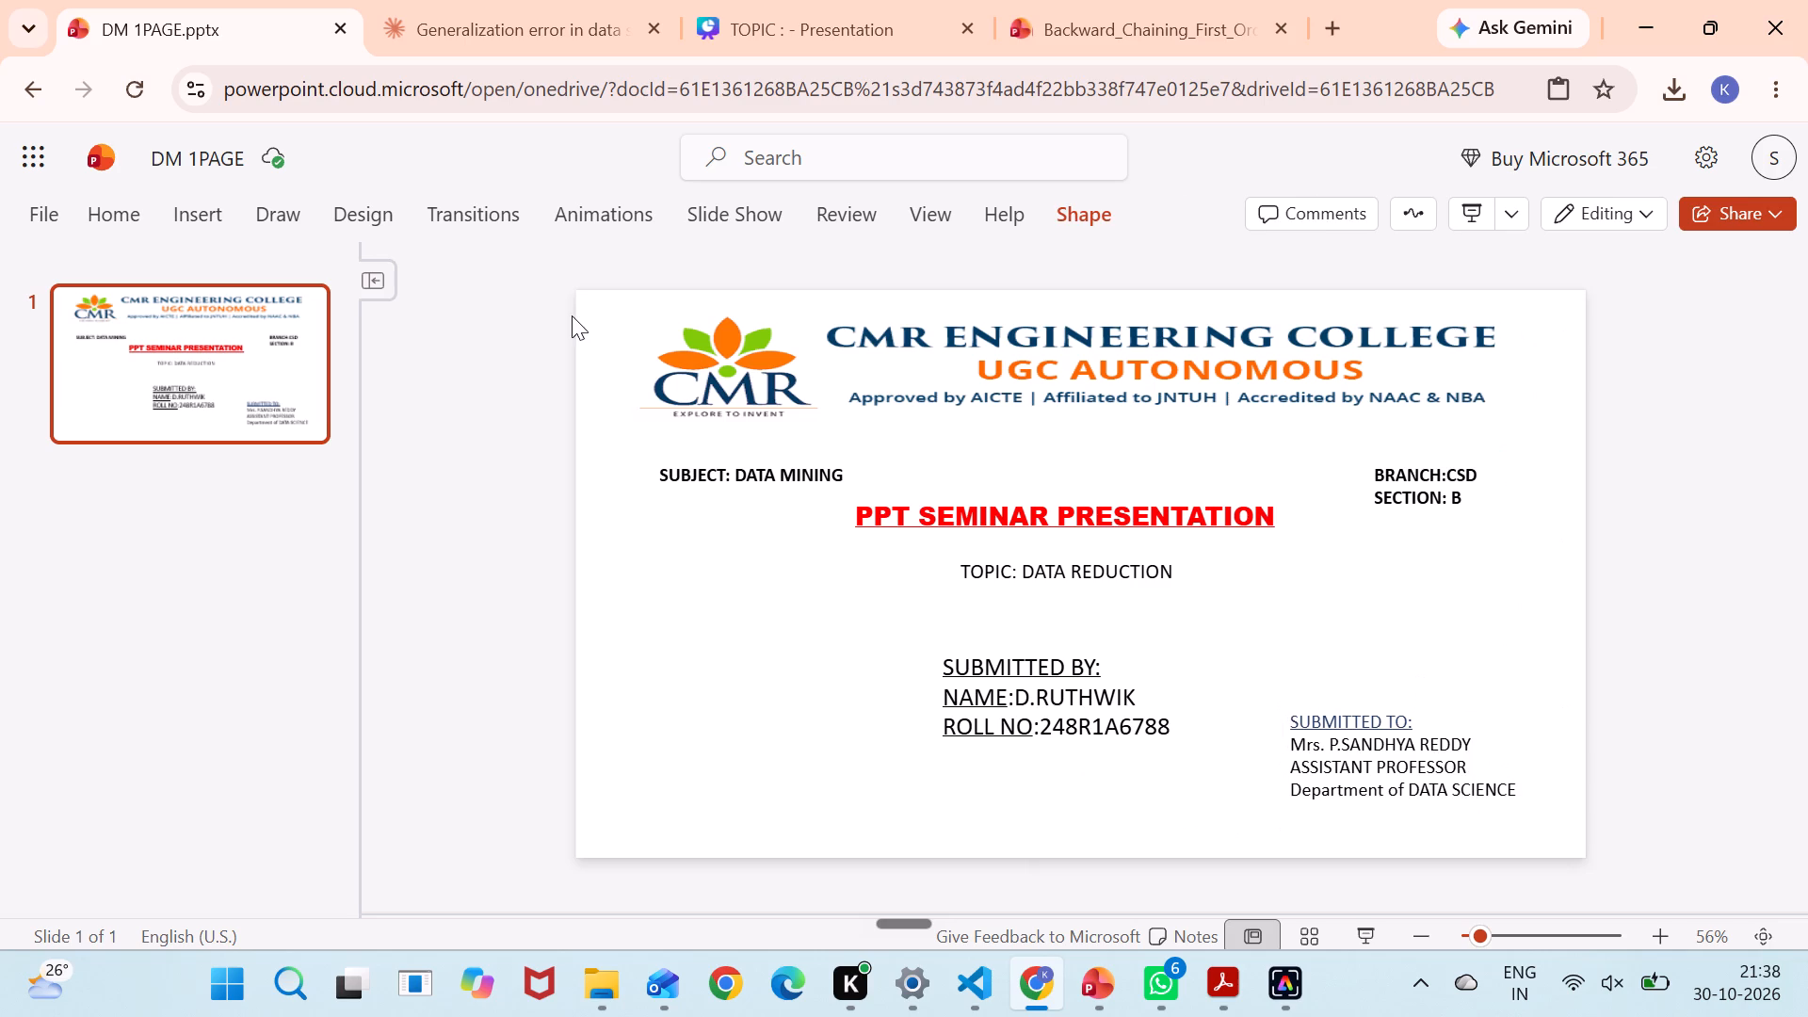
Copy the CMR Engineering College banner picture from DM 1PAGE onto blank slide 2 of the Backward Chaining presentation.
drag(638, 323, 1025, 526)
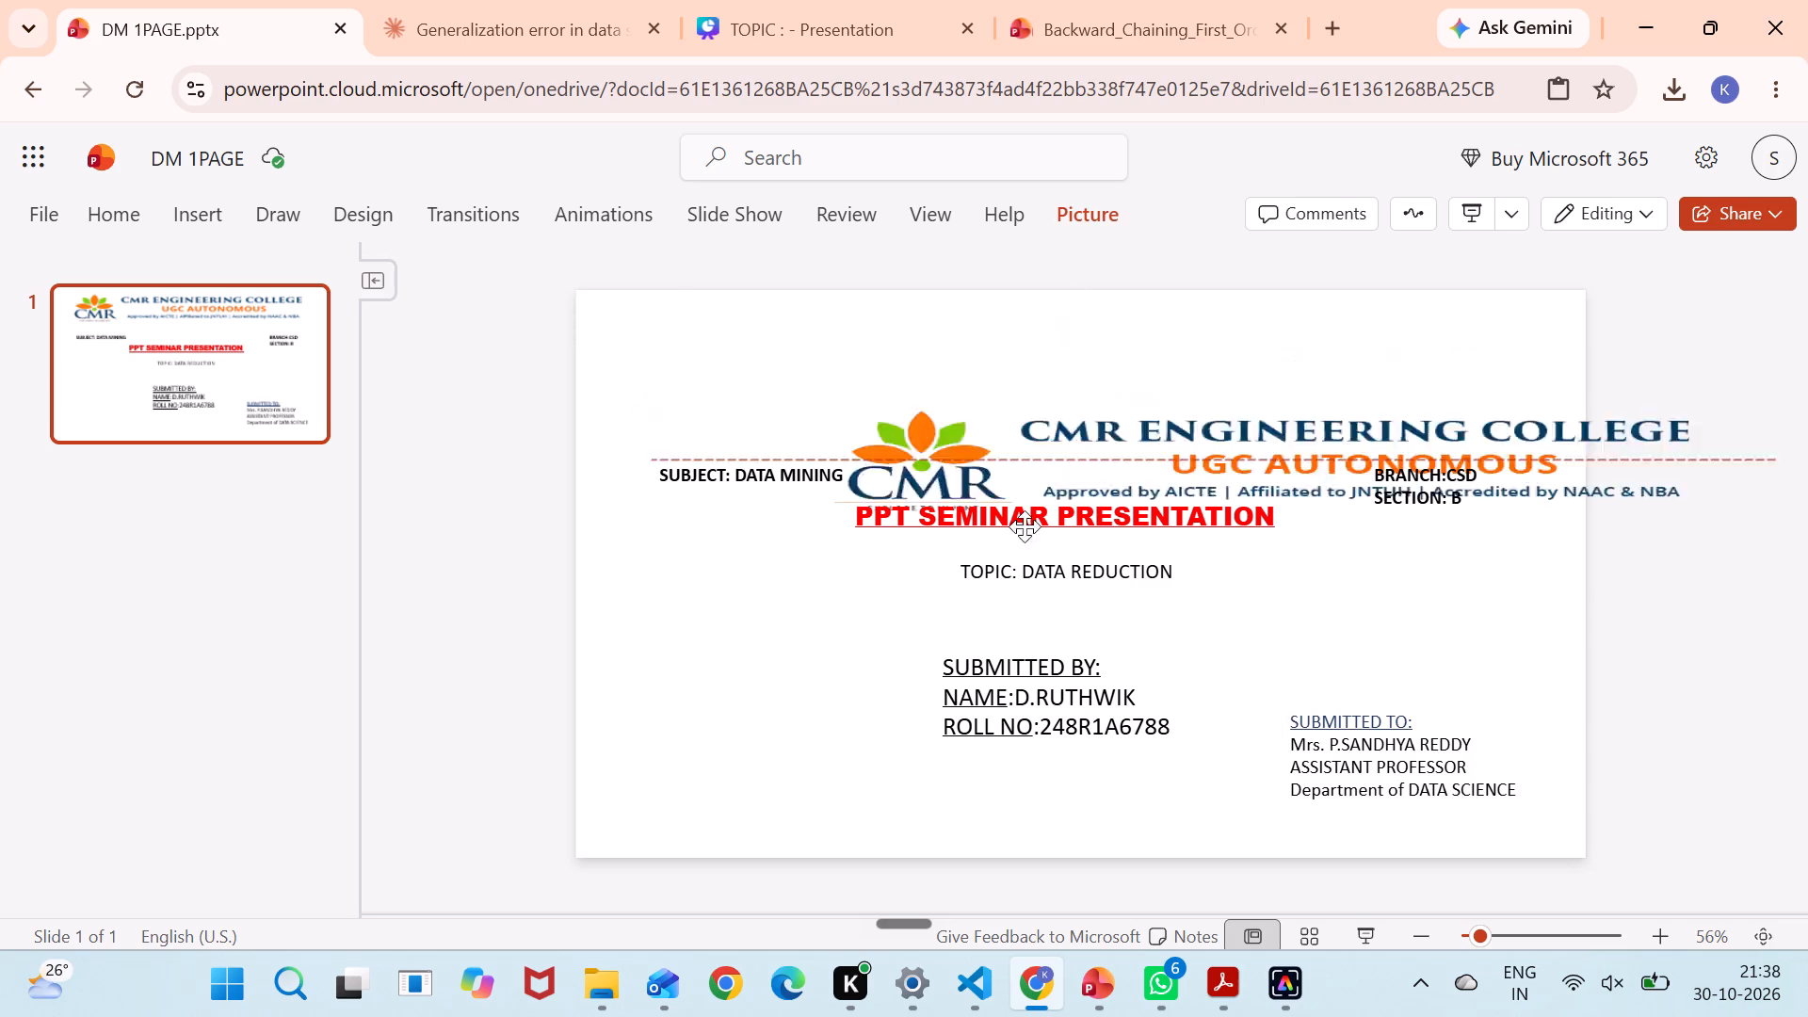
drag(1025, 526, 970, 81)
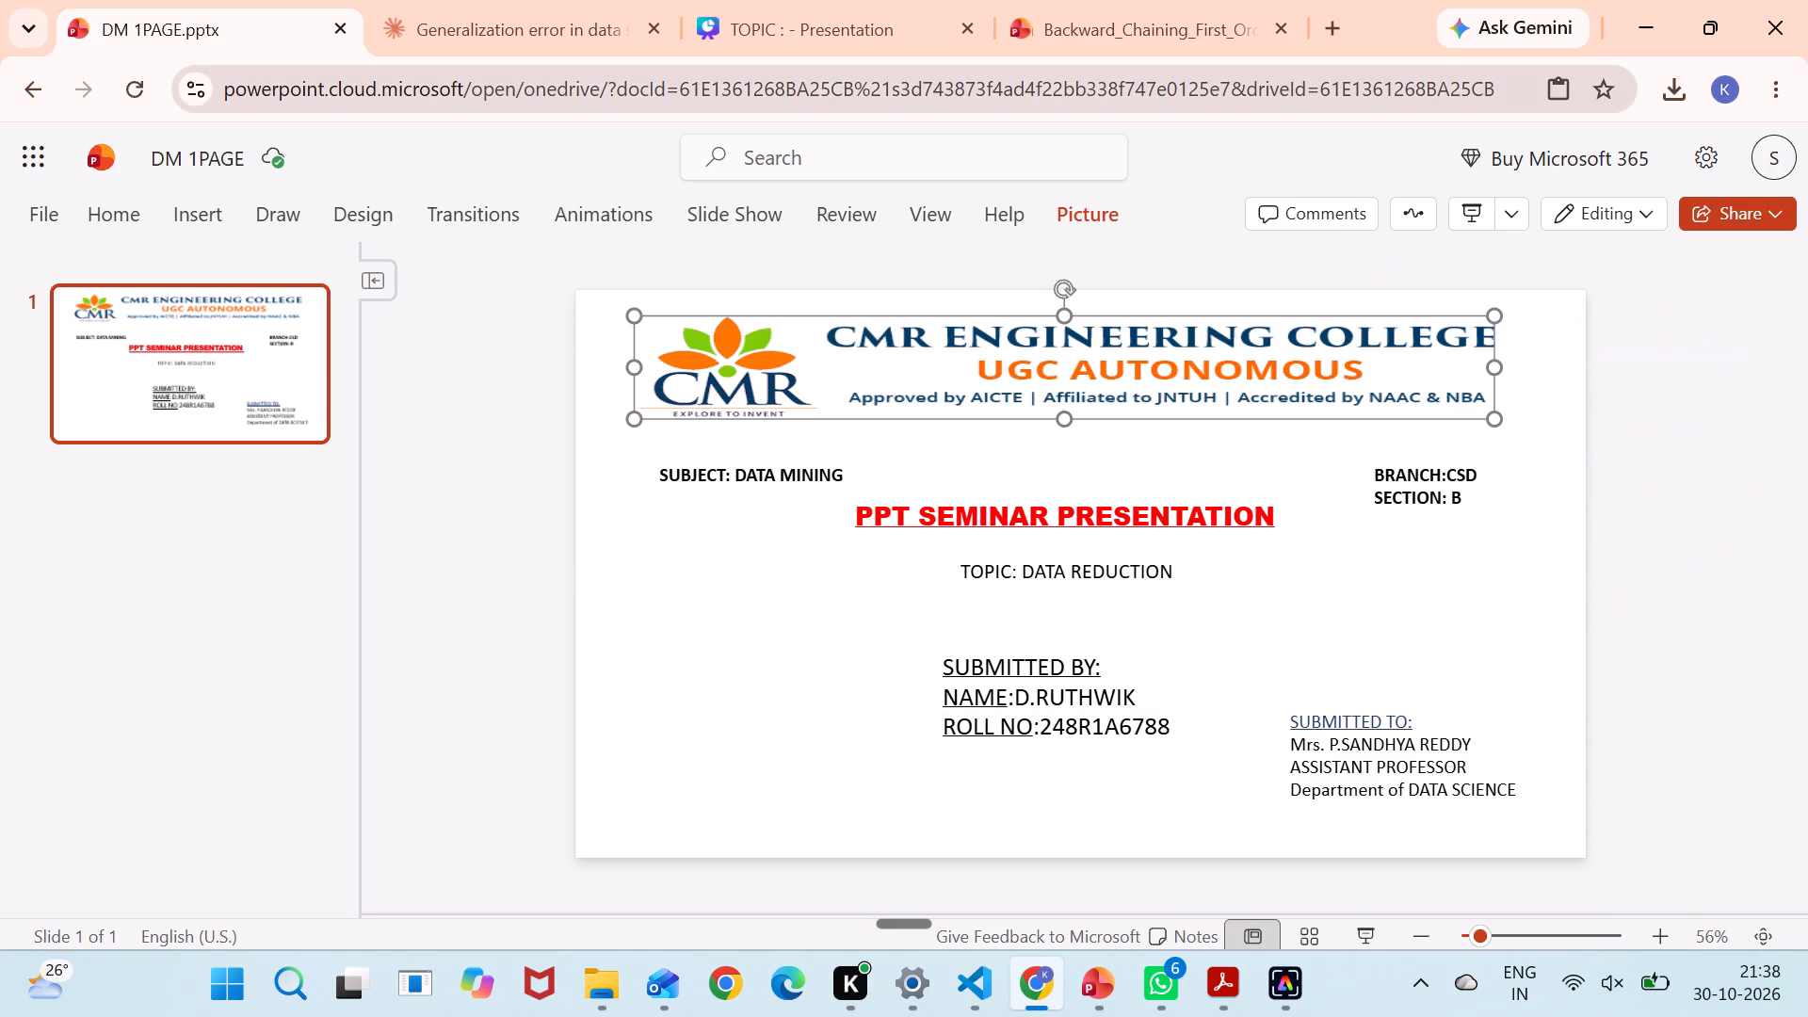
right_click(1077, 358)
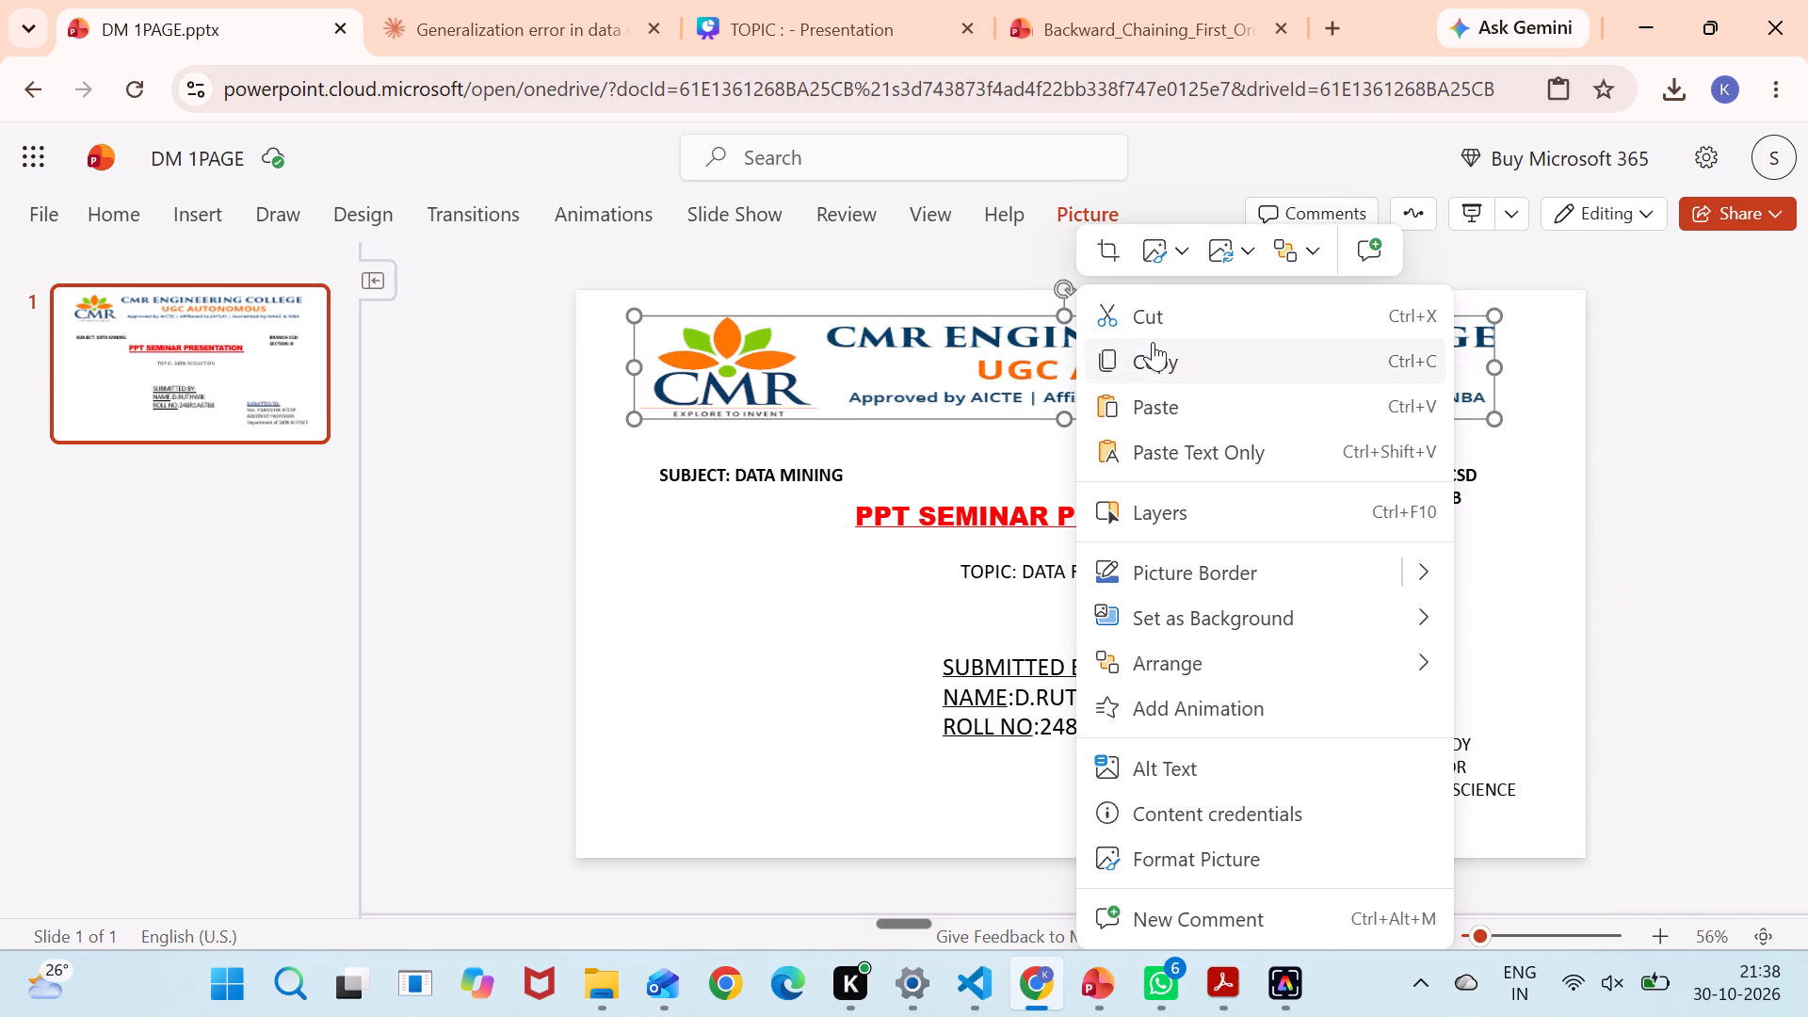
click(1157, 342)
click(1047, 0)
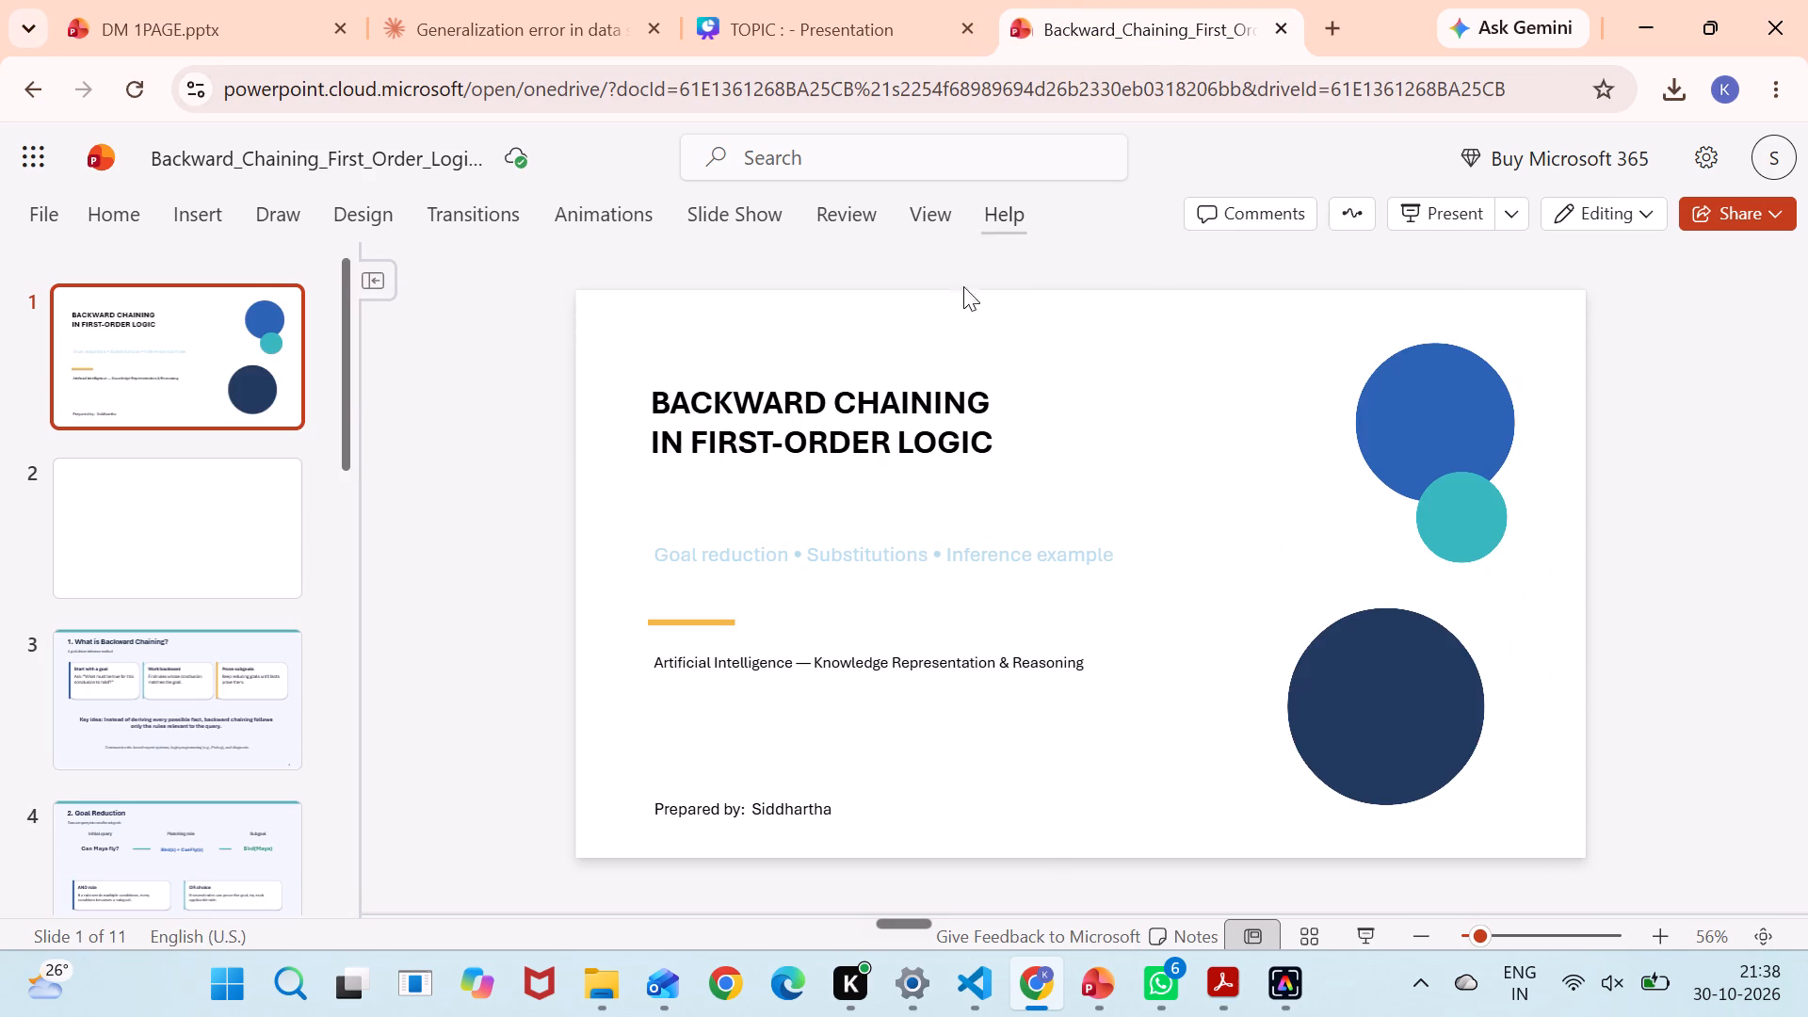
click(248, 483)
click(772, 335)
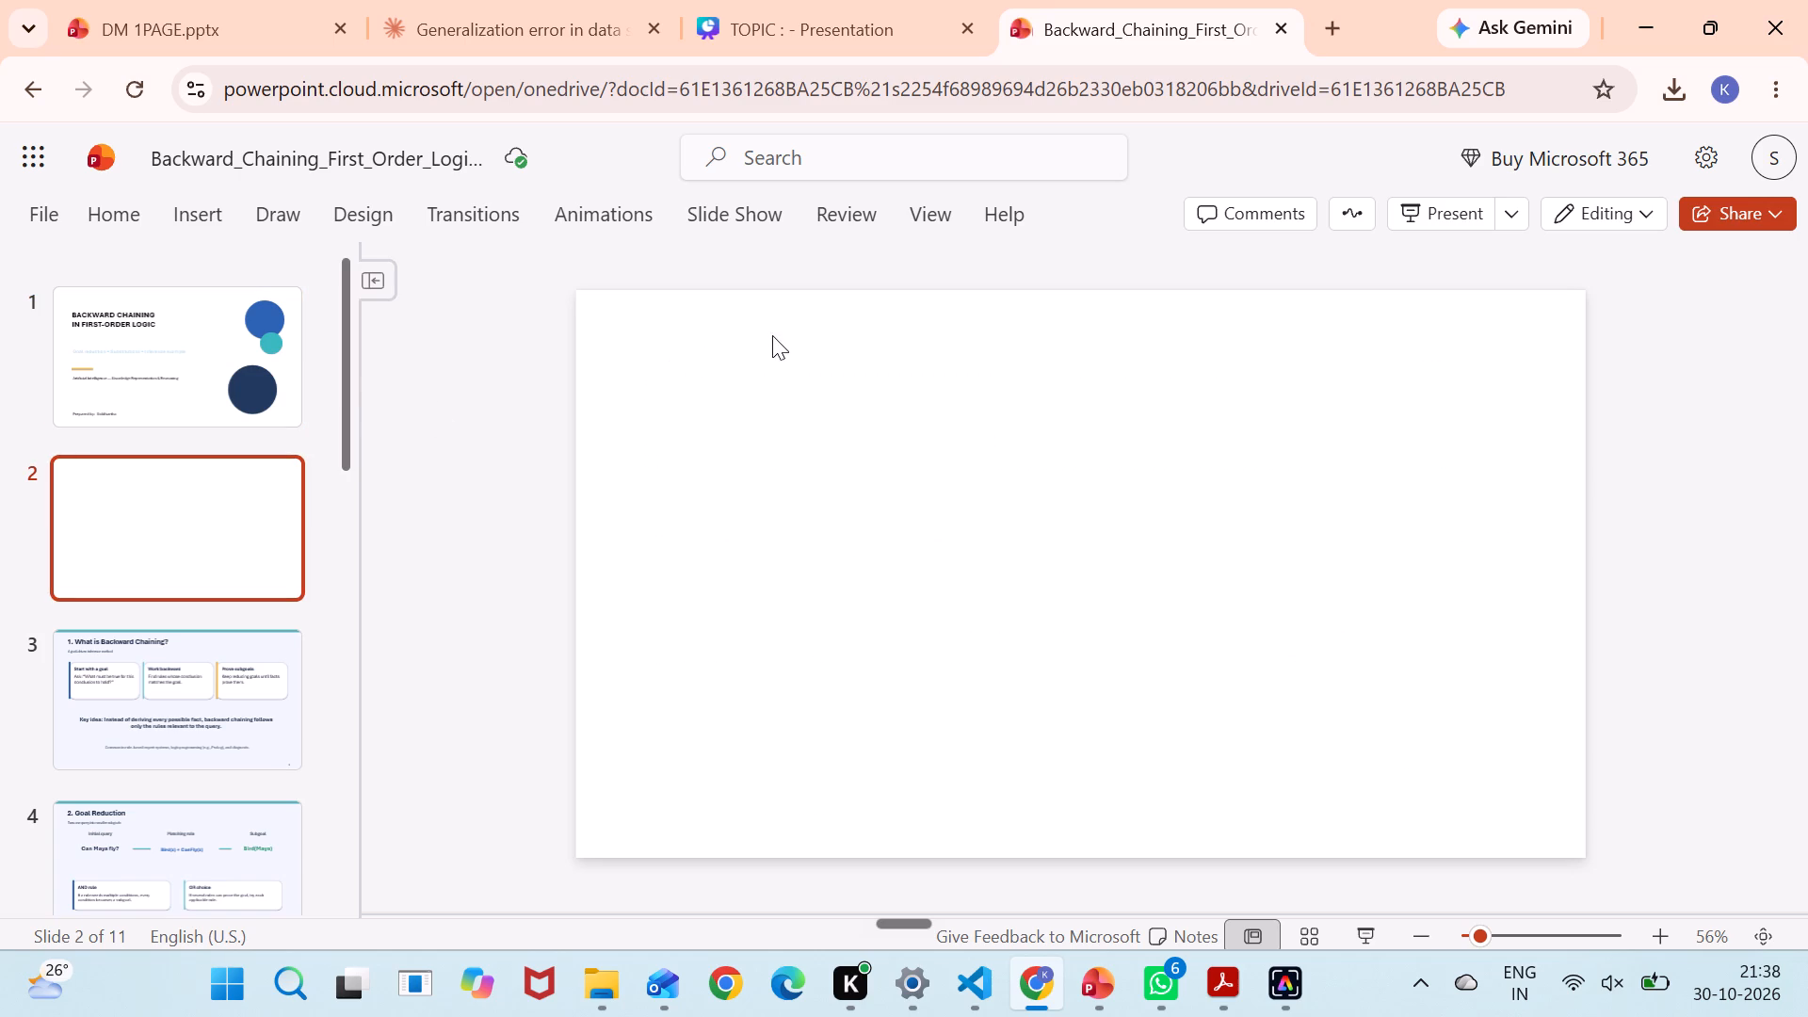
key(ctrl+v)
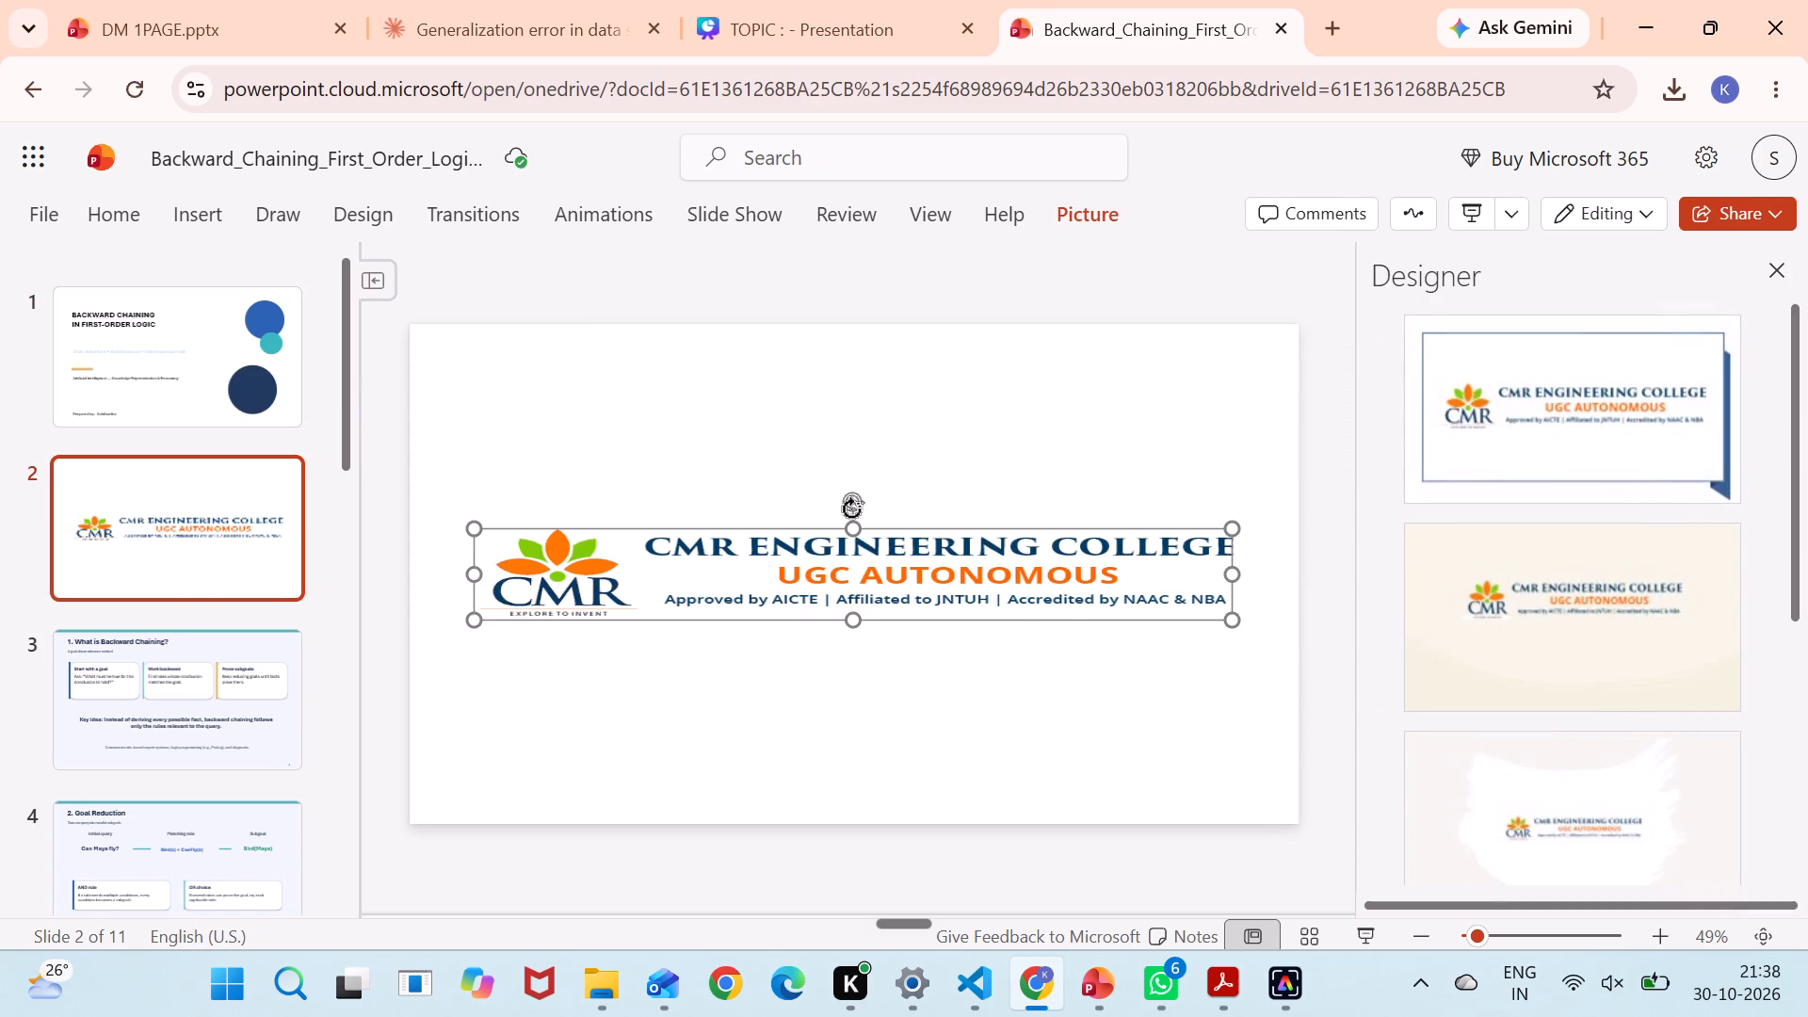
Move the pasted college banner to the top of slide 2, roughly centred across its width.
drag(826, 562, 943, 382)
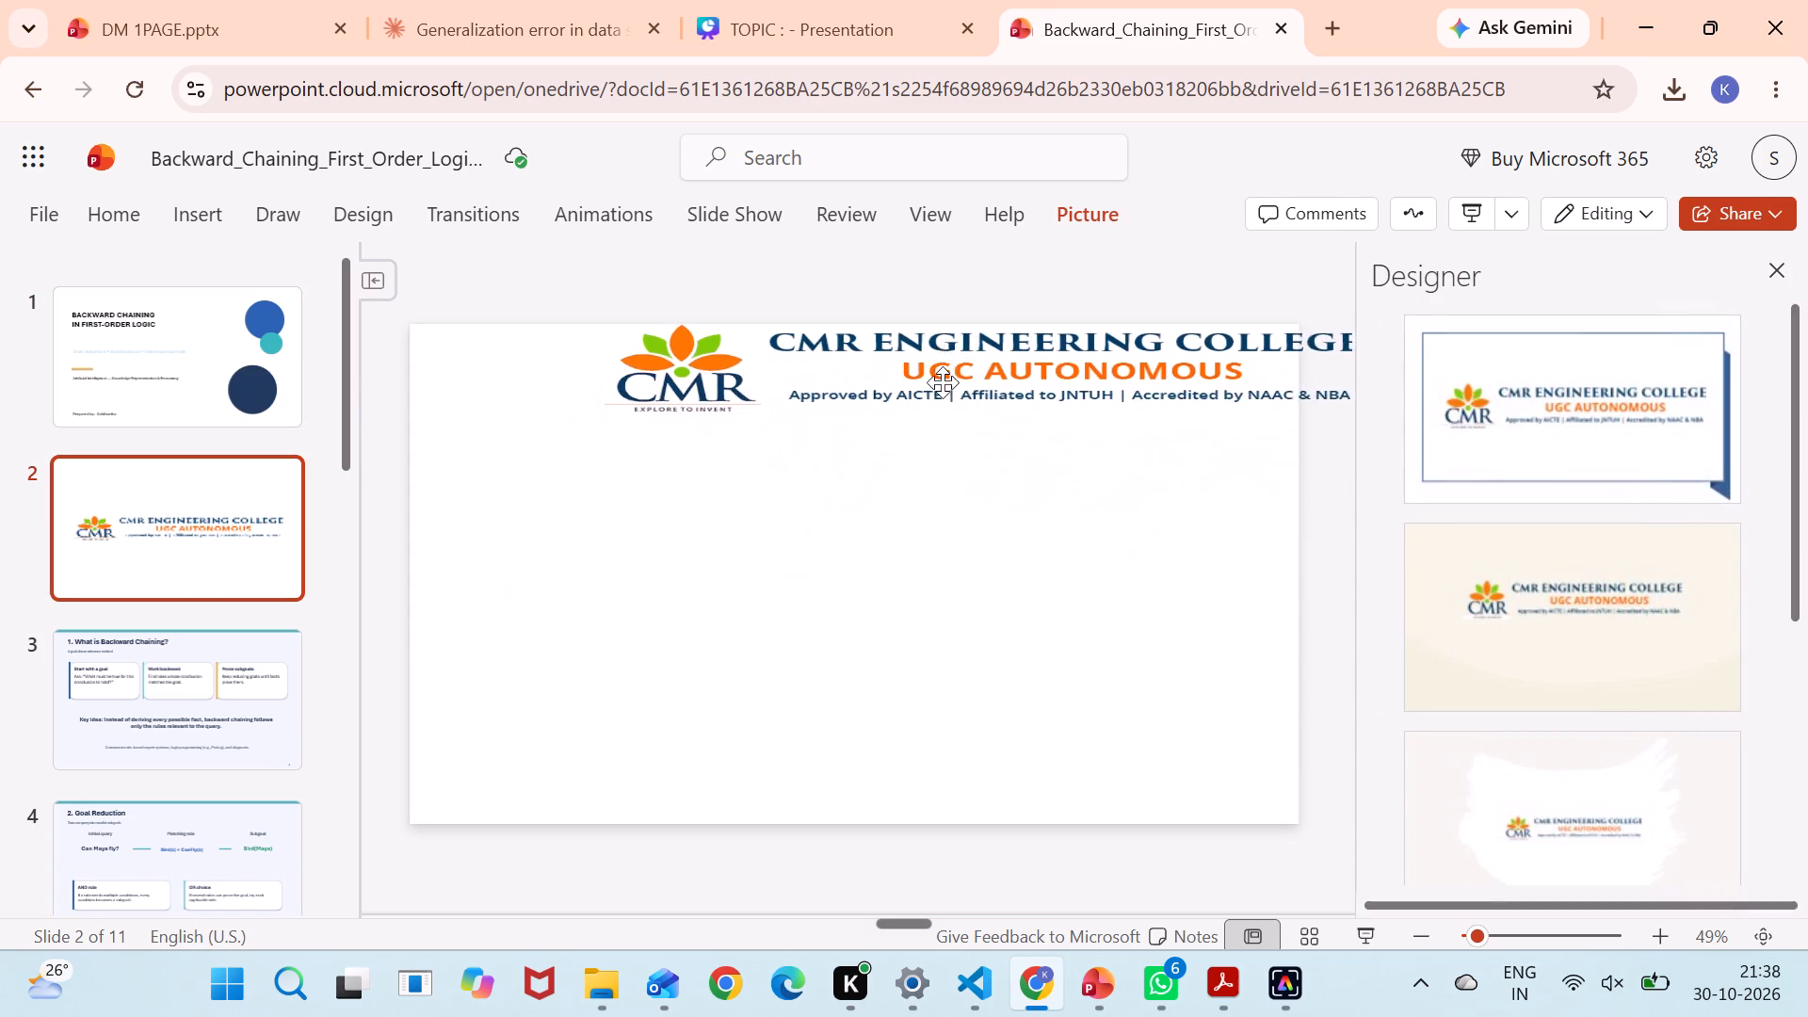
drag(943, 382, 845, 399)
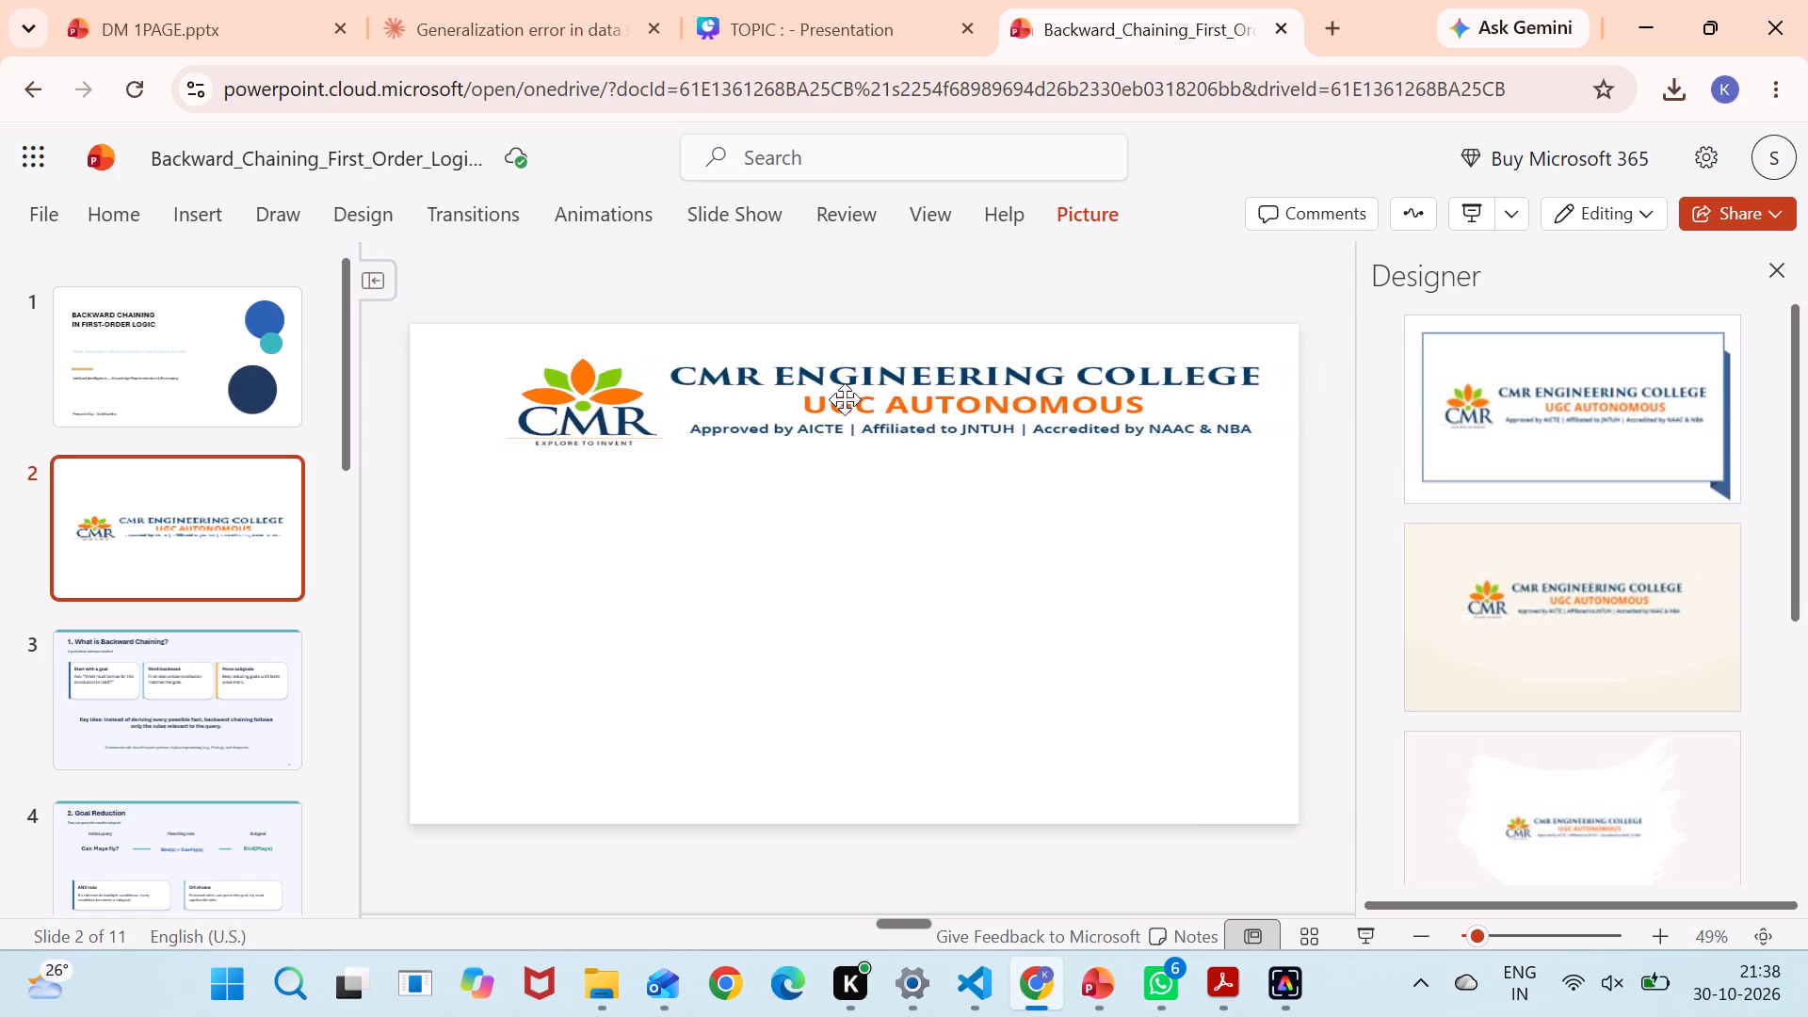
drag(845, 399, 804, 399)
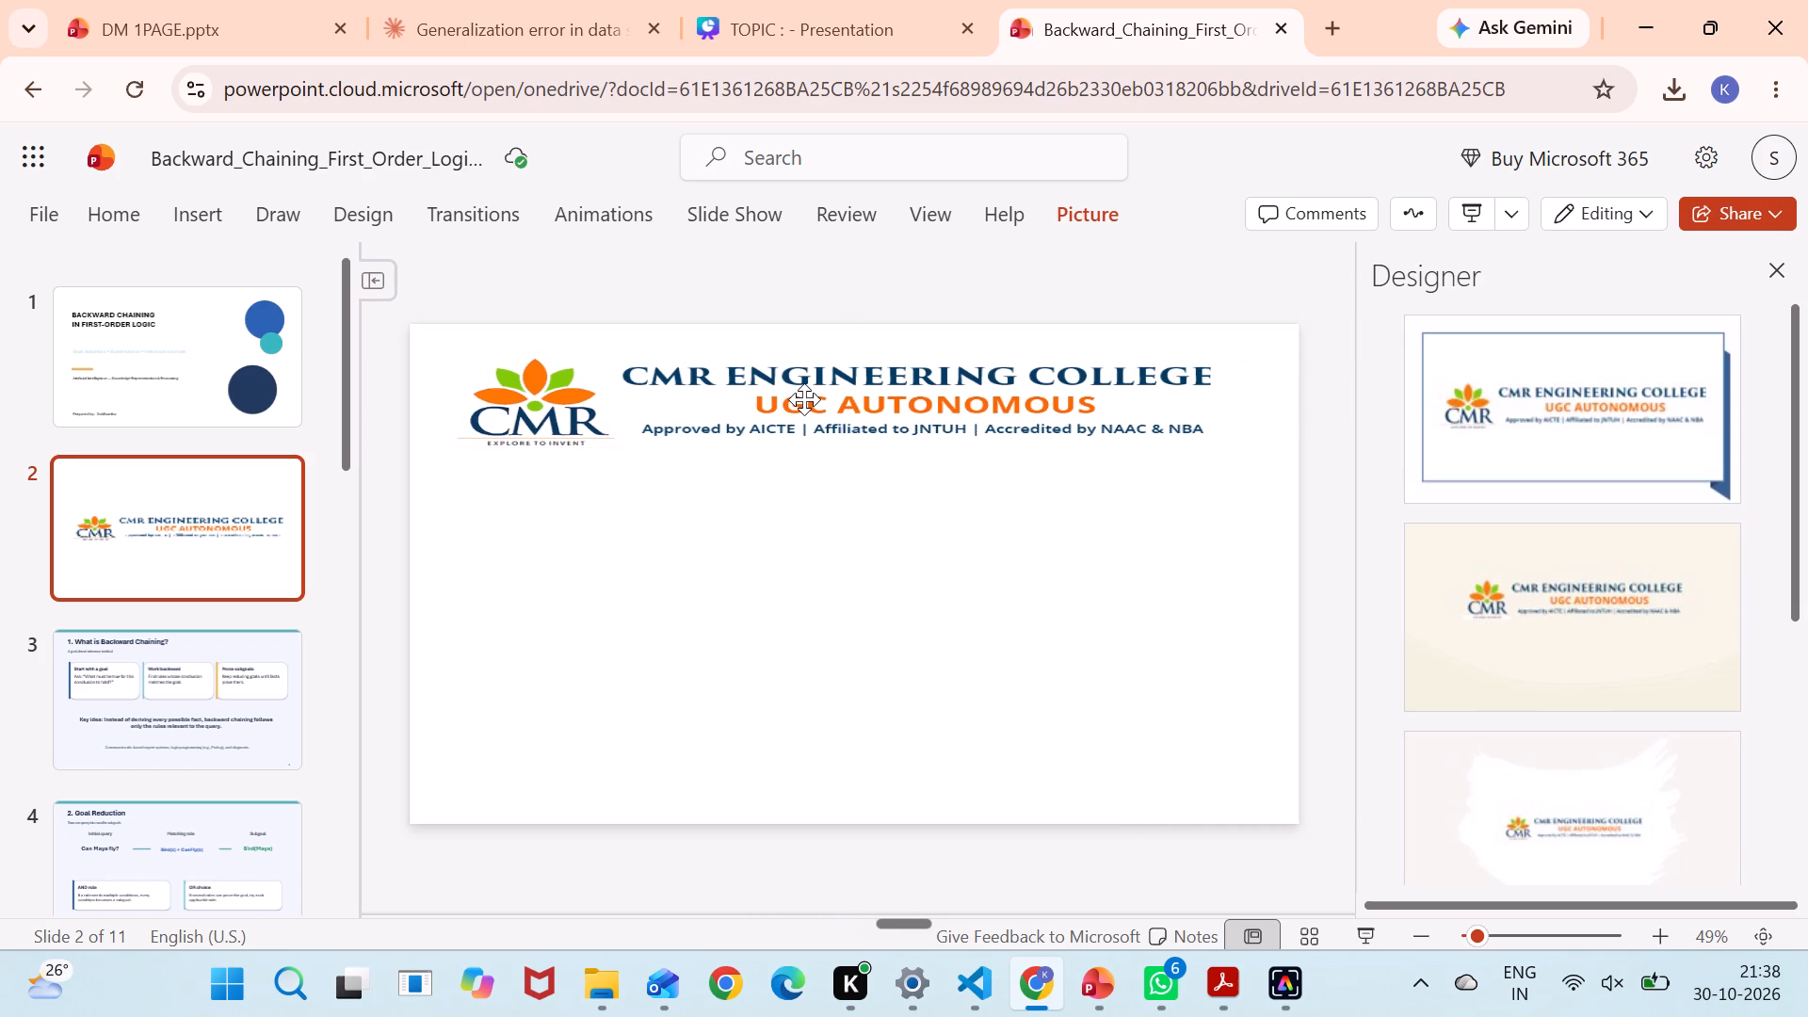
drag(804, 399, 810, 397)
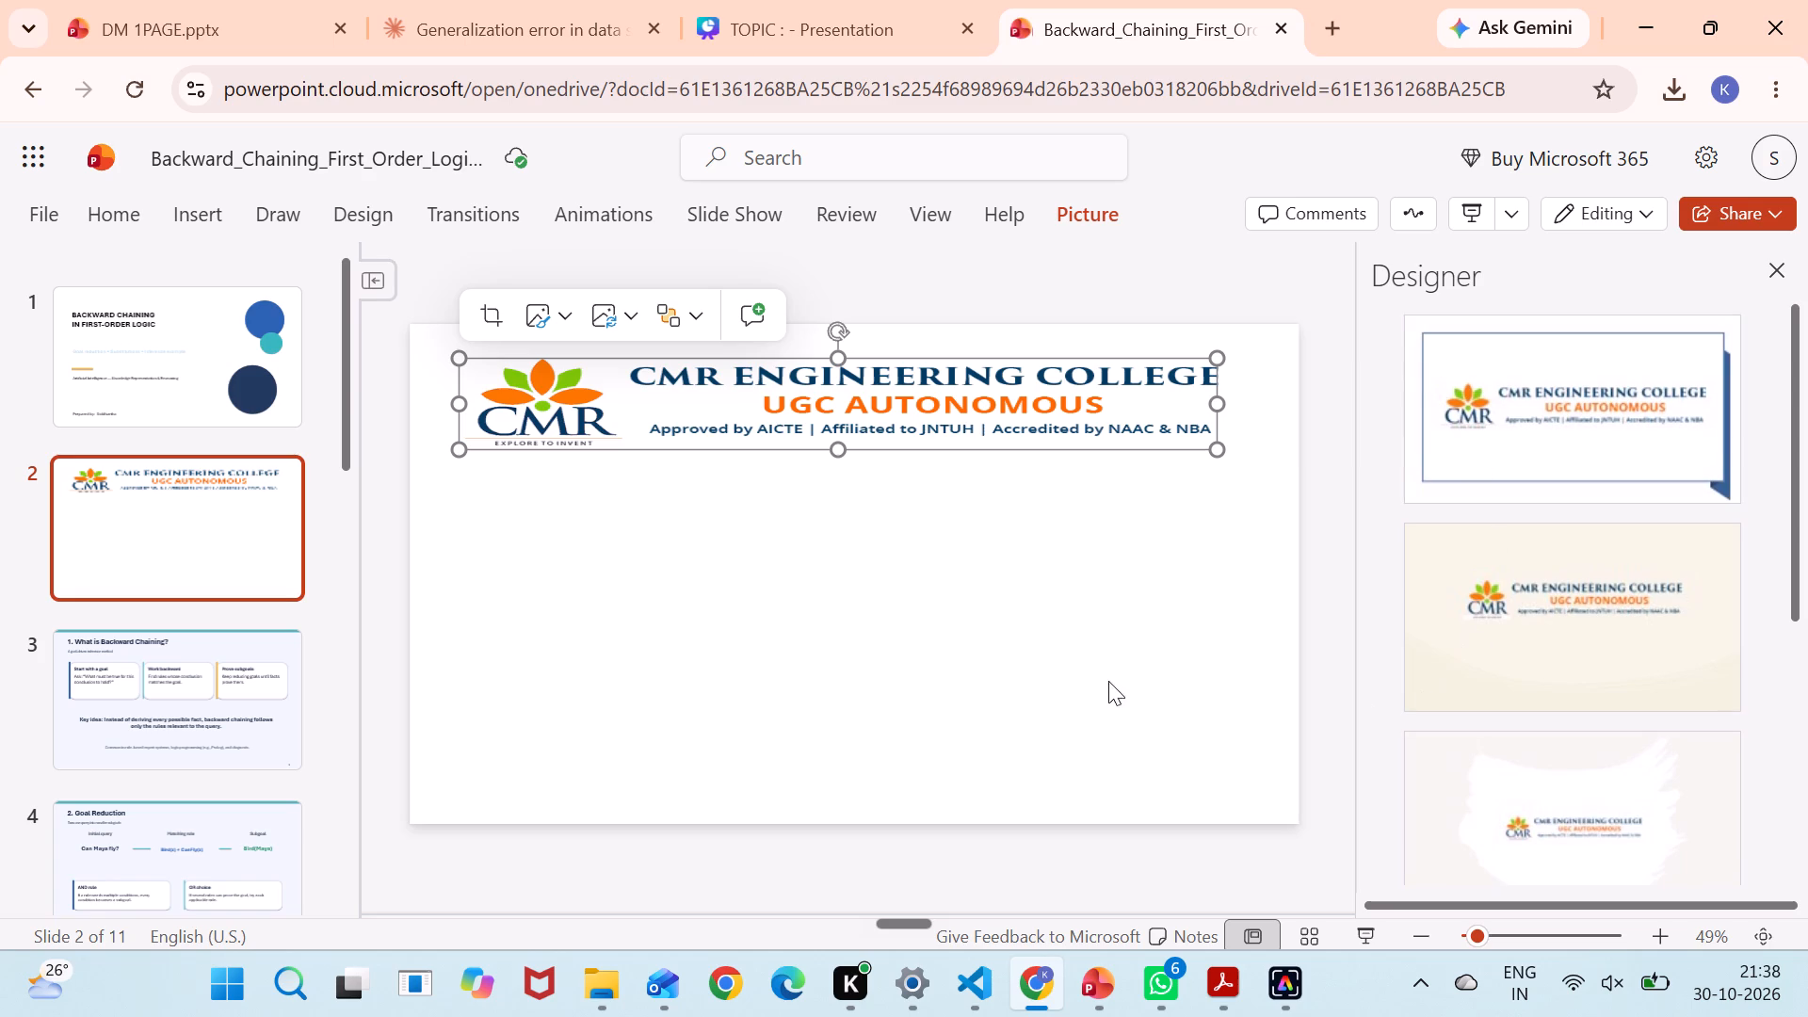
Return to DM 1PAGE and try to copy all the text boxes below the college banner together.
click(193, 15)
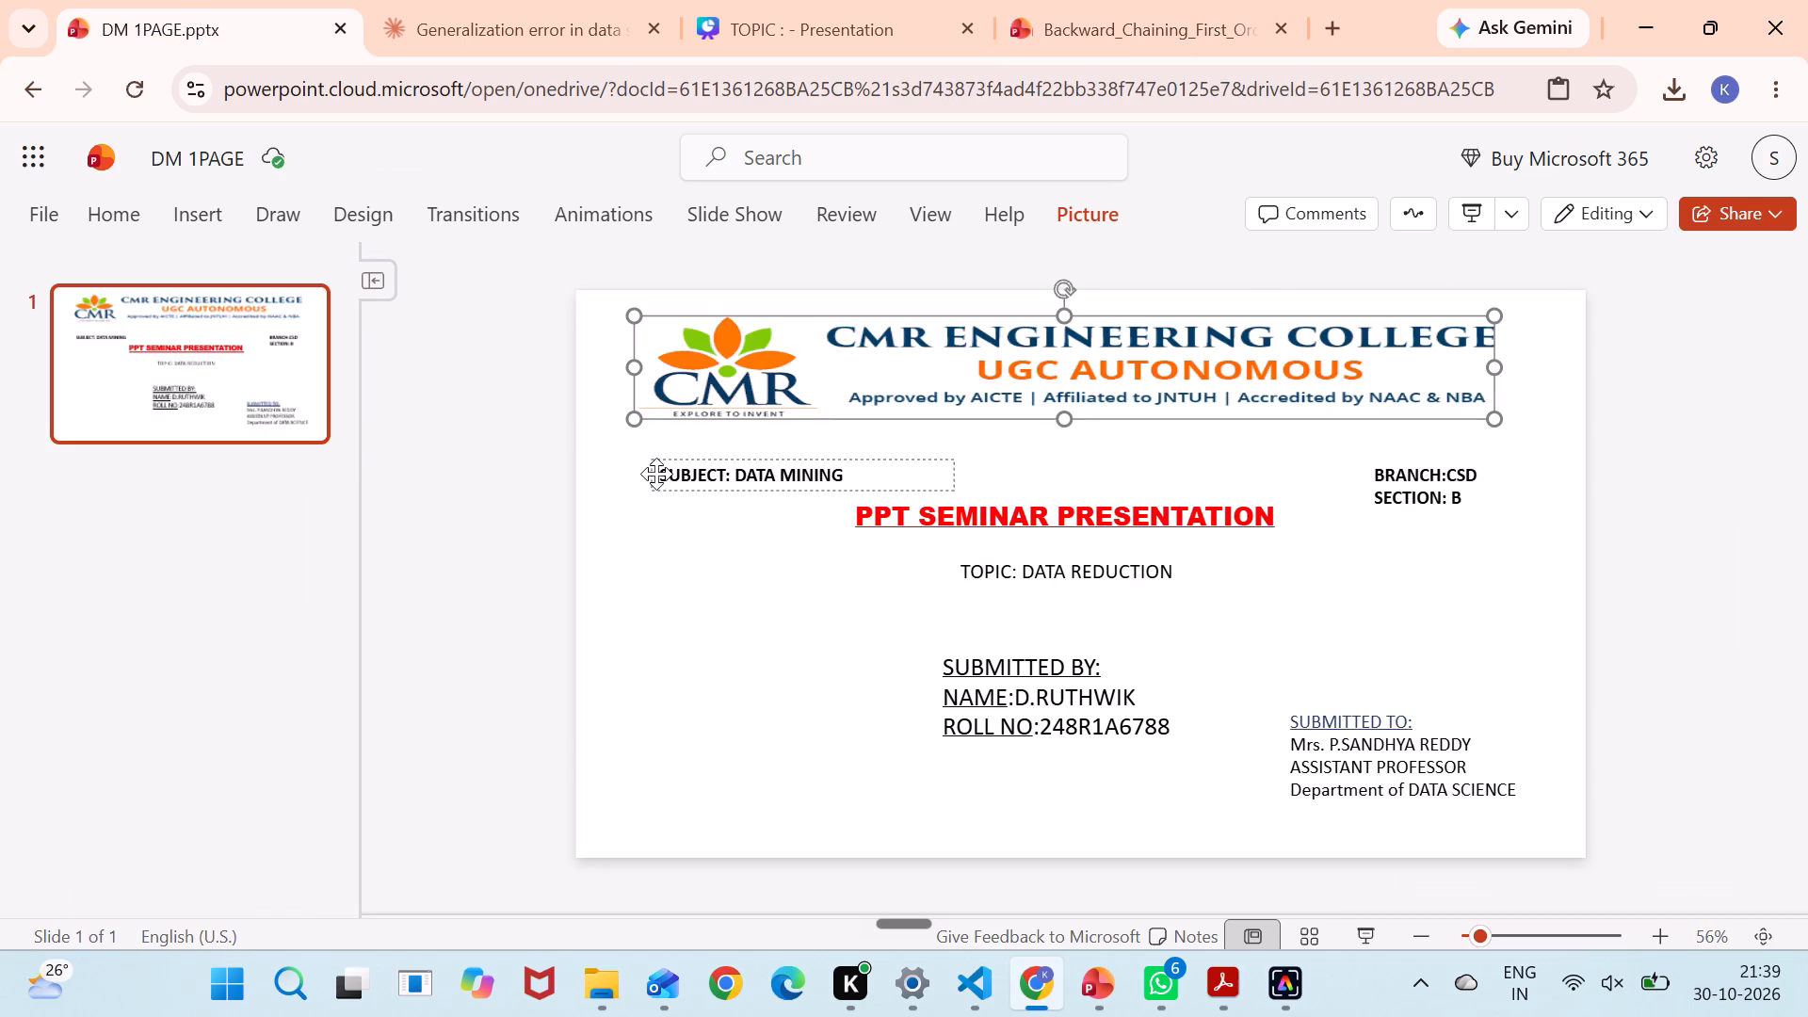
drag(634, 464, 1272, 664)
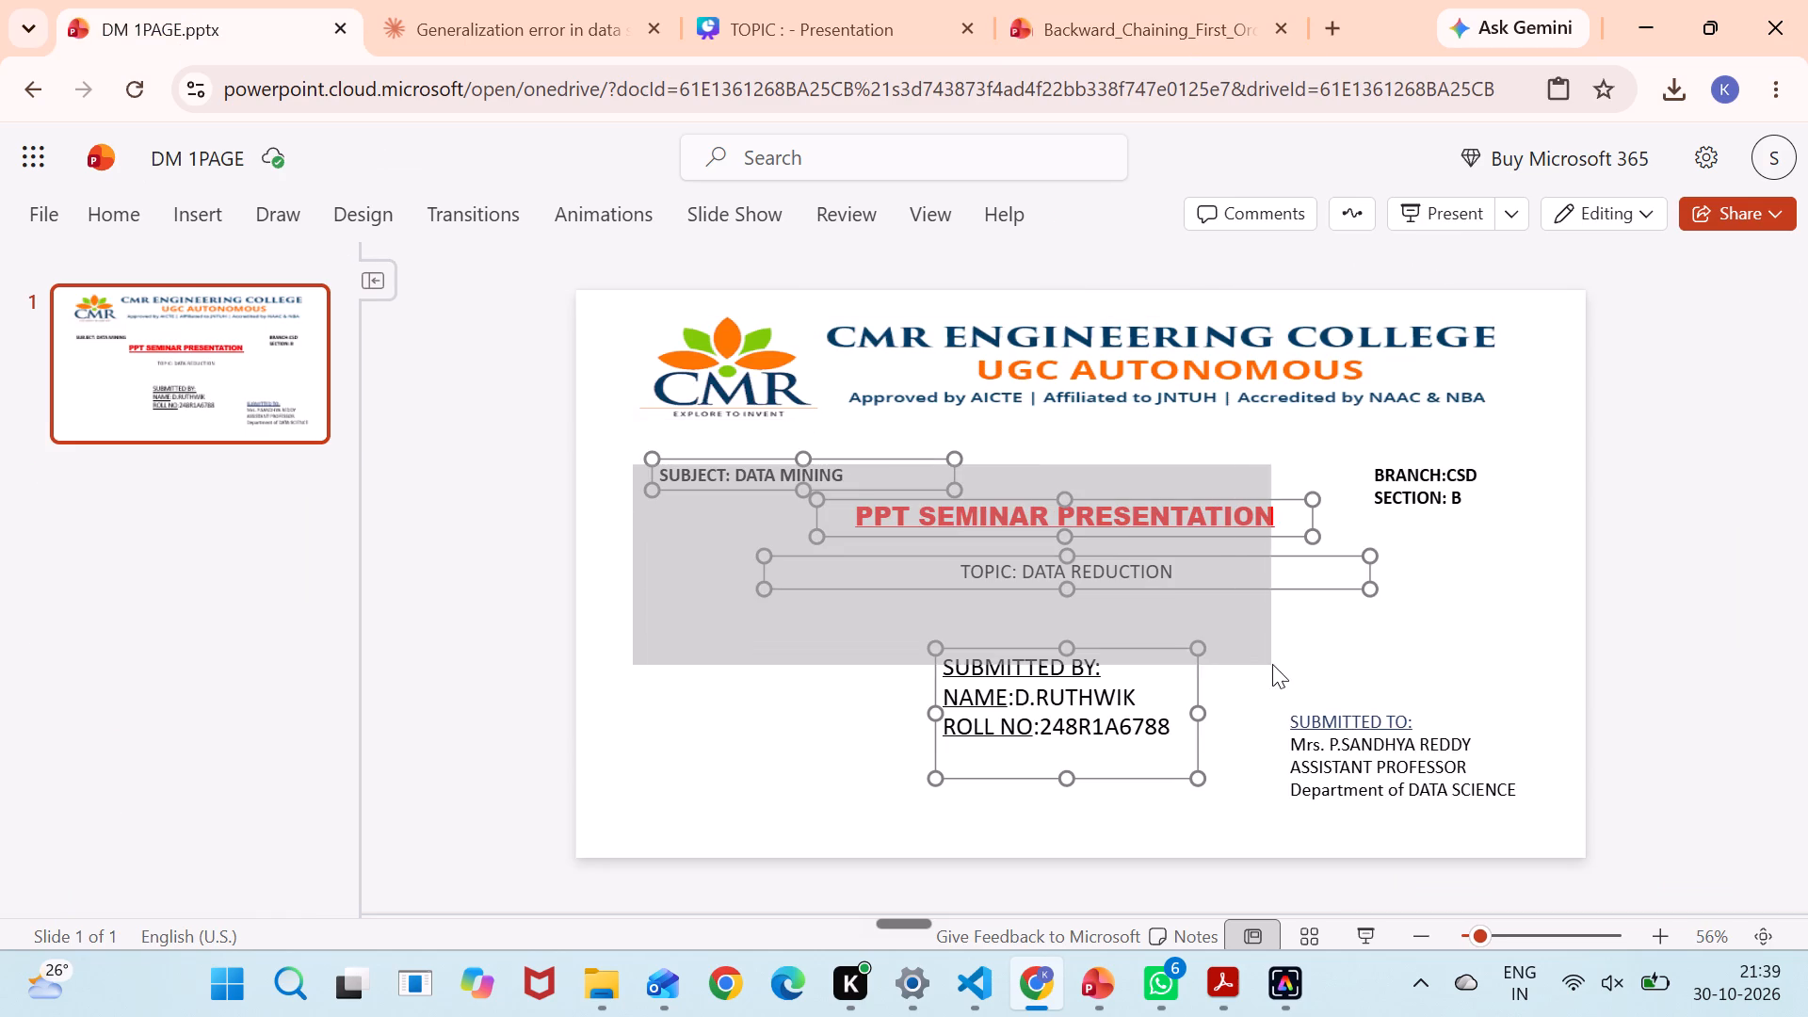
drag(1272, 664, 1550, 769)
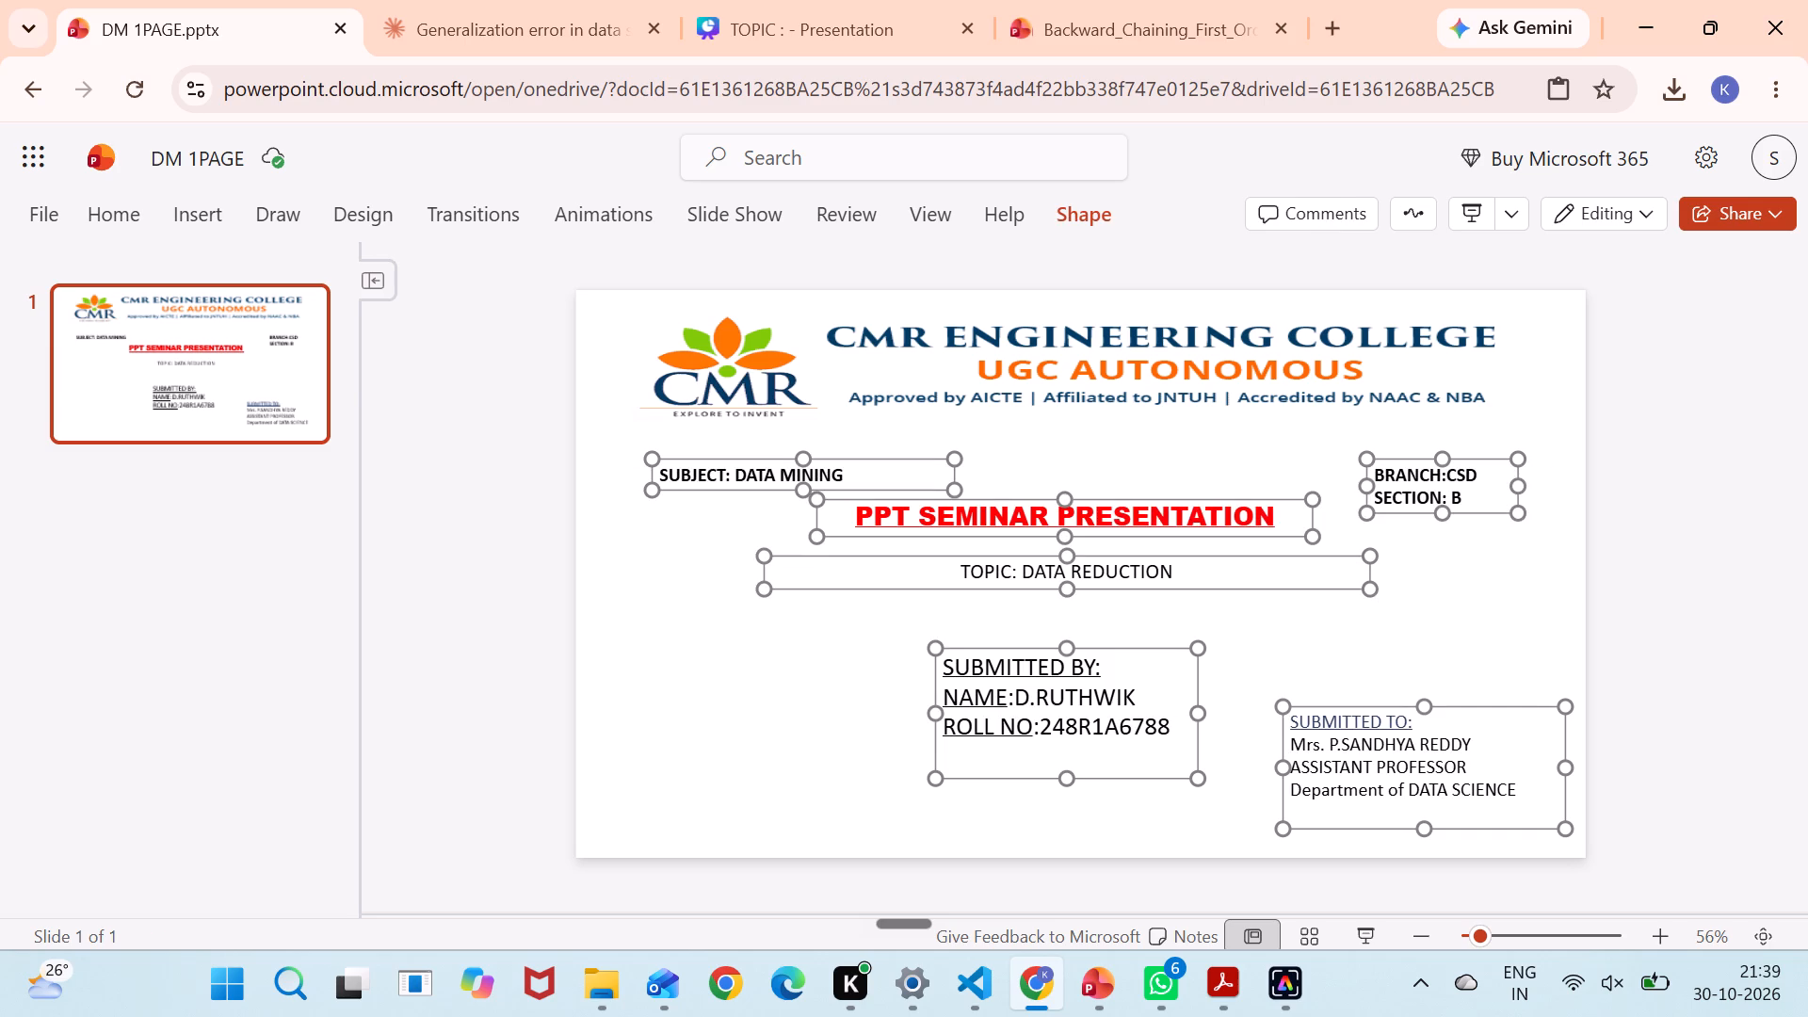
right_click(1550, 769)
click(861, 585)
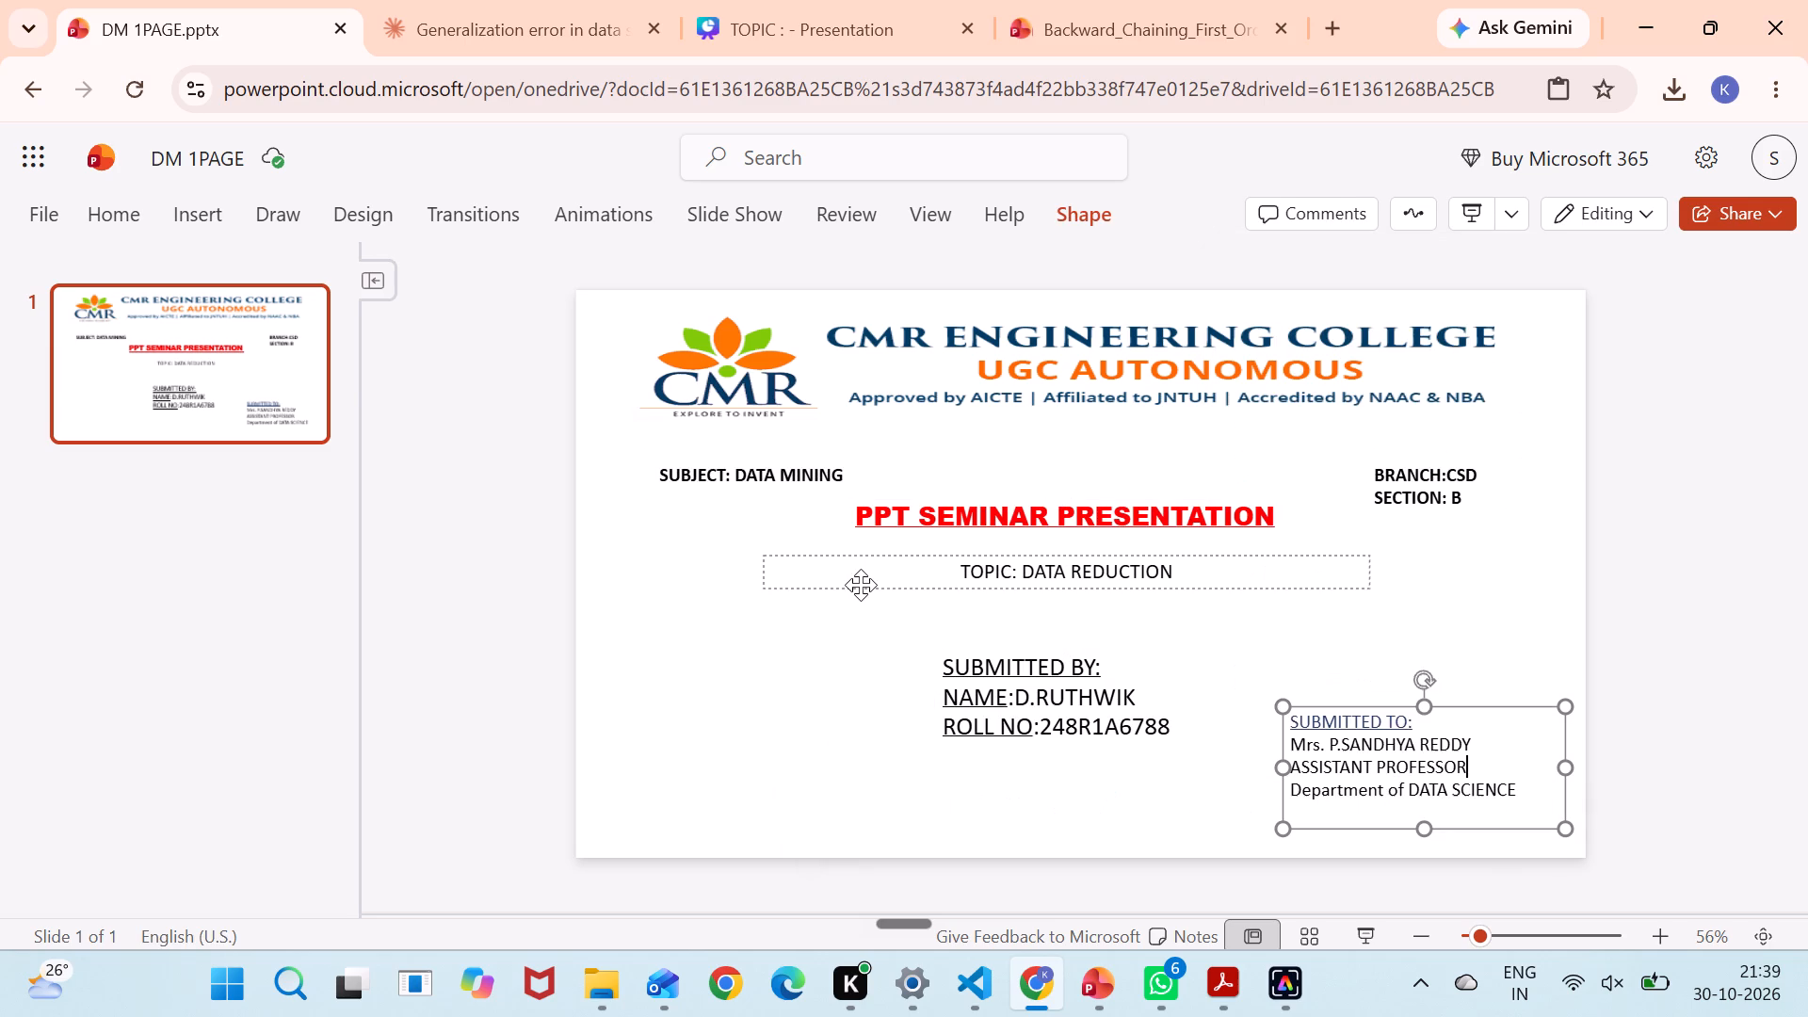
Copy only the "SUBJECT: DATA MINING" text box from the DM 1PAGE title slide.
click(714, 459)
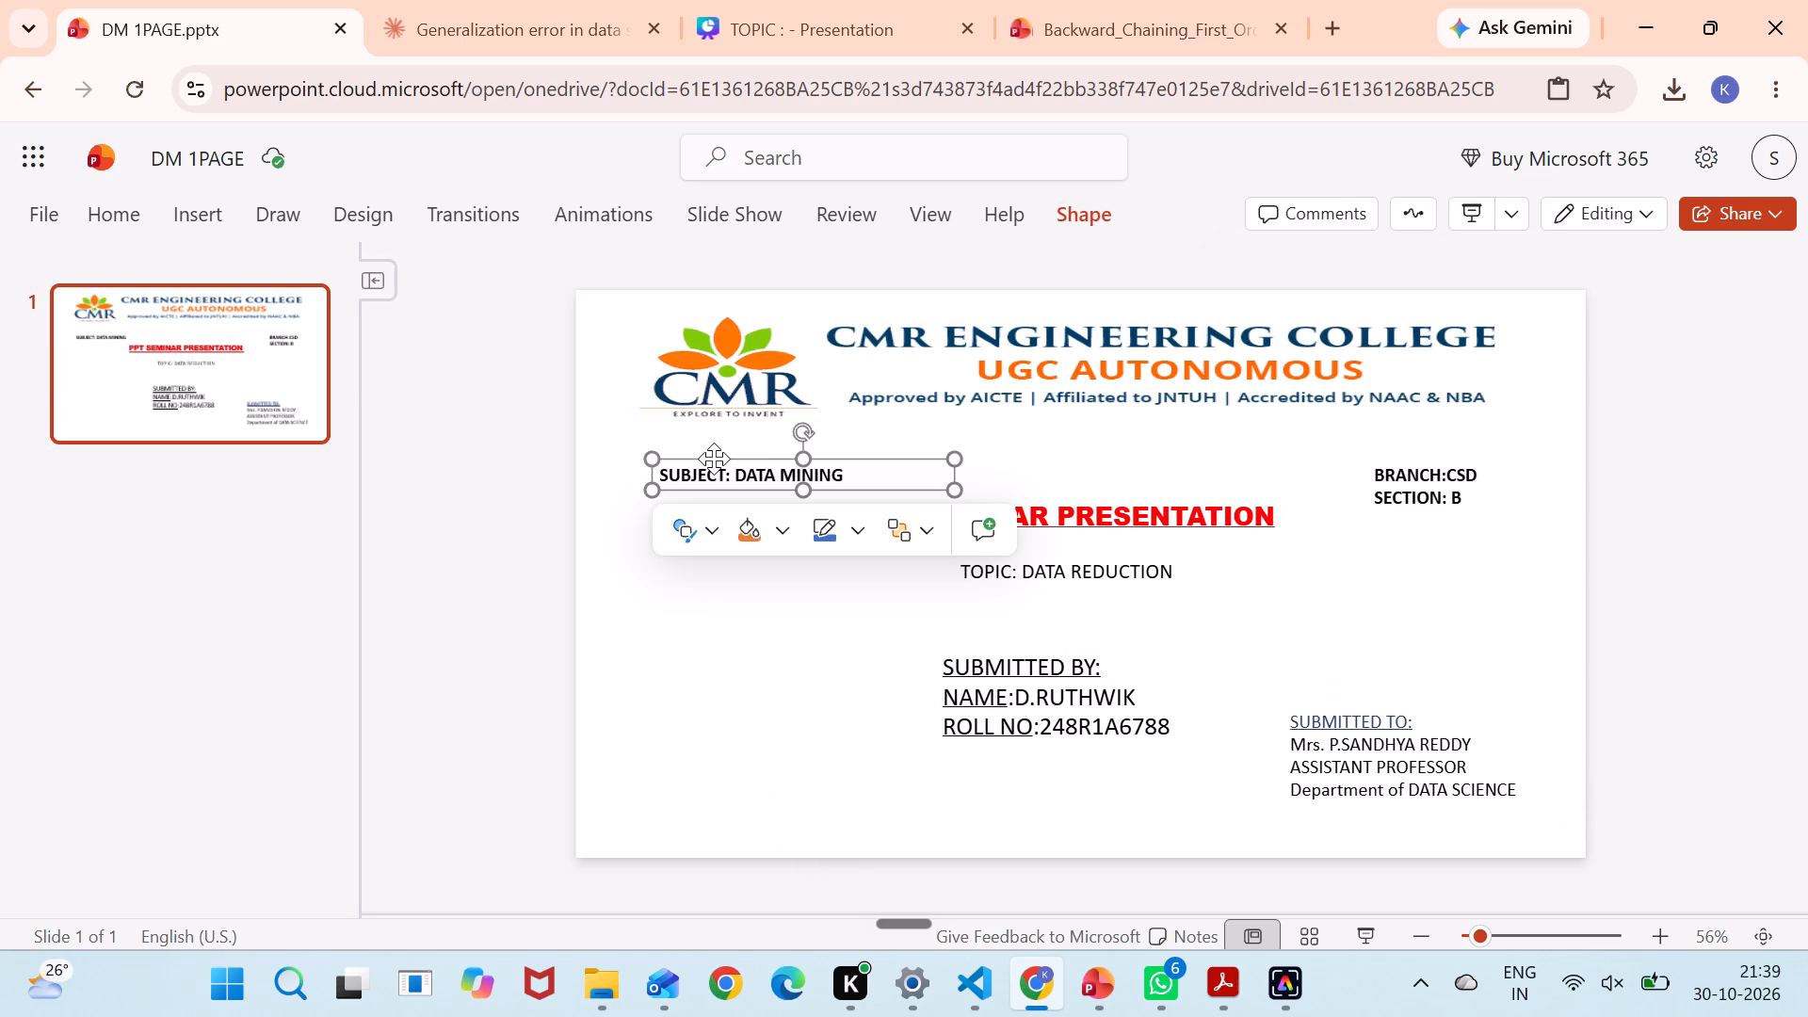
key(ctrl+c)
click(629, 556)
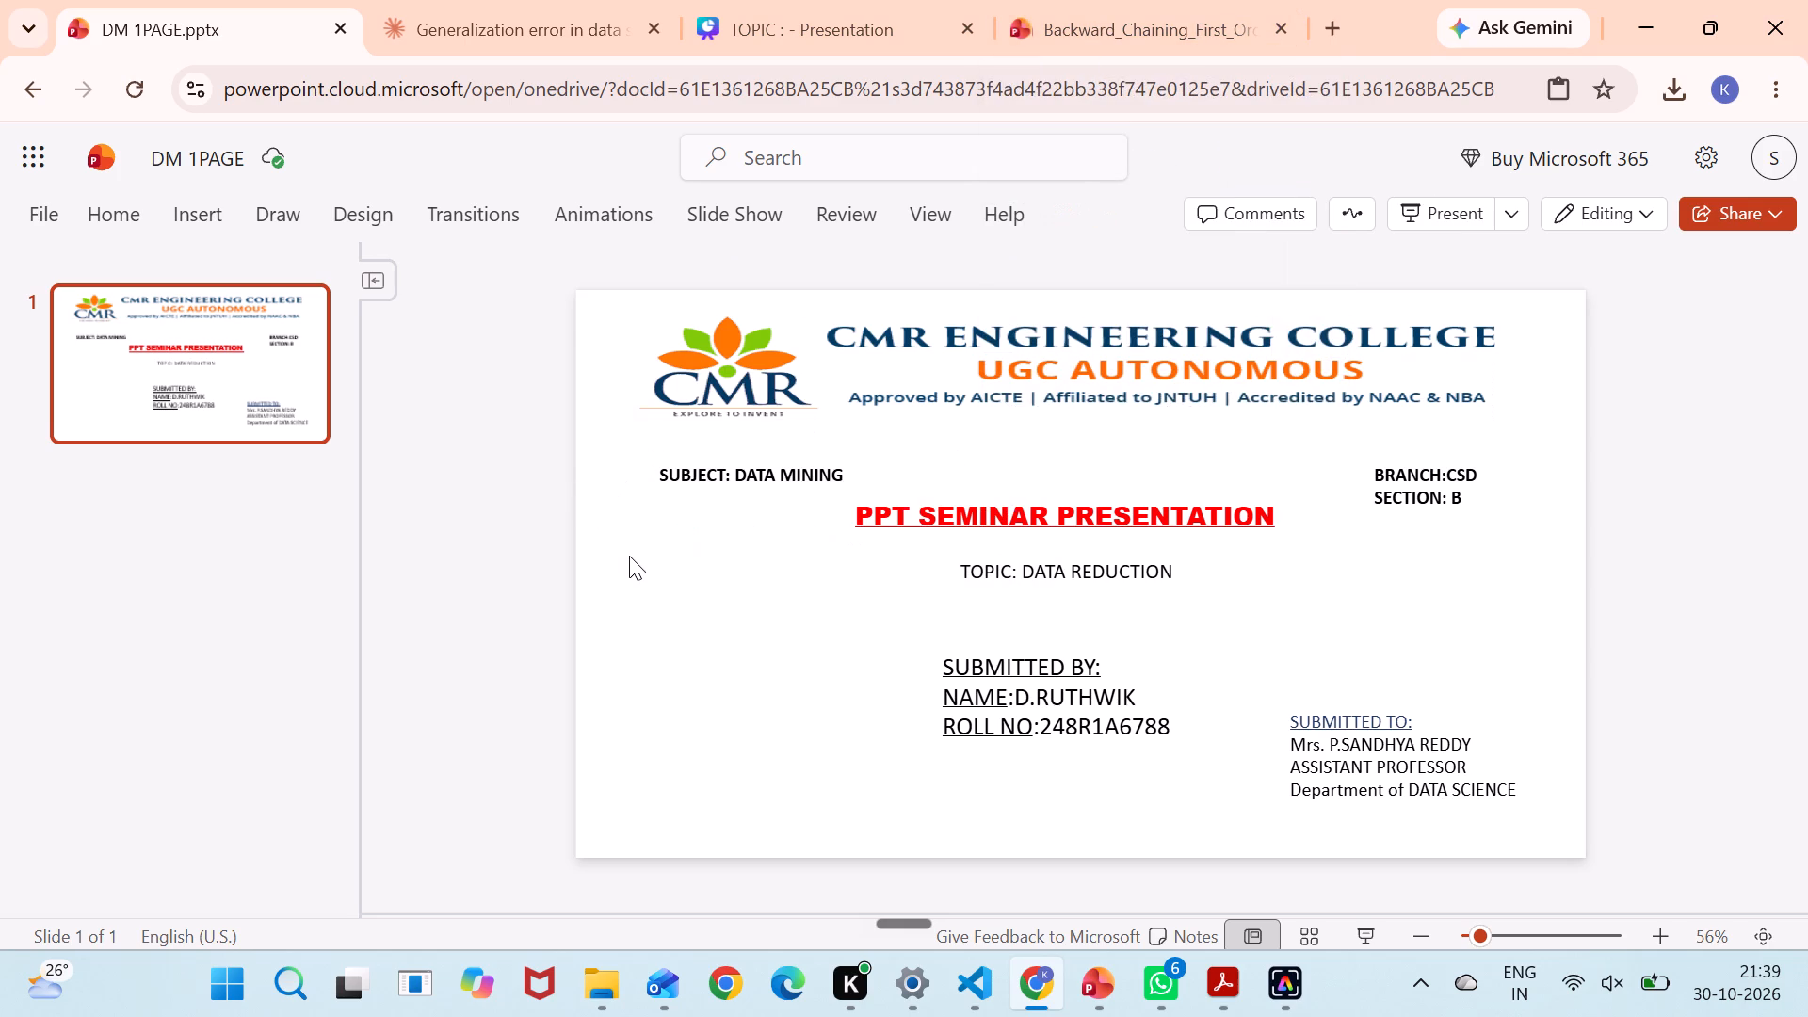
Copy the college banner and all the text boxes together from the DM 1PAGE title slide.
drag(595, 317, 1380, 928)
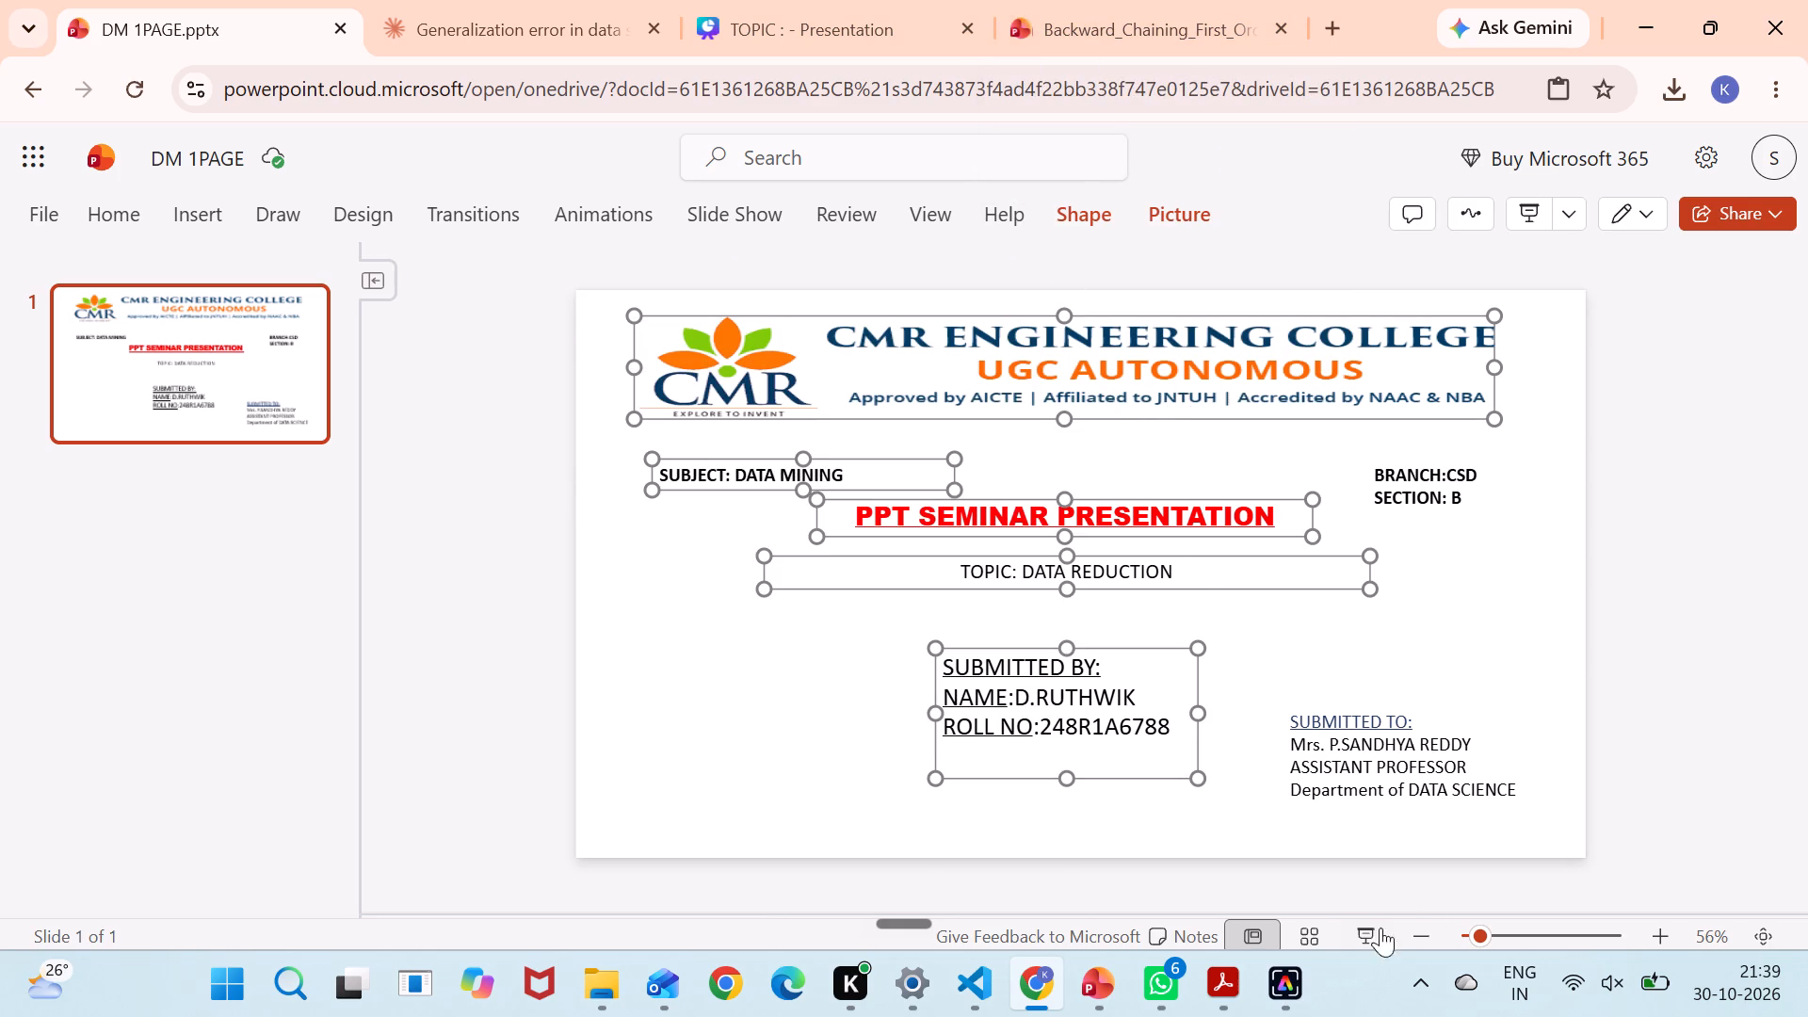
drag(1380, 928, 1461, 779)
click(589, 350)
drag(595, 305, 1206, 668)
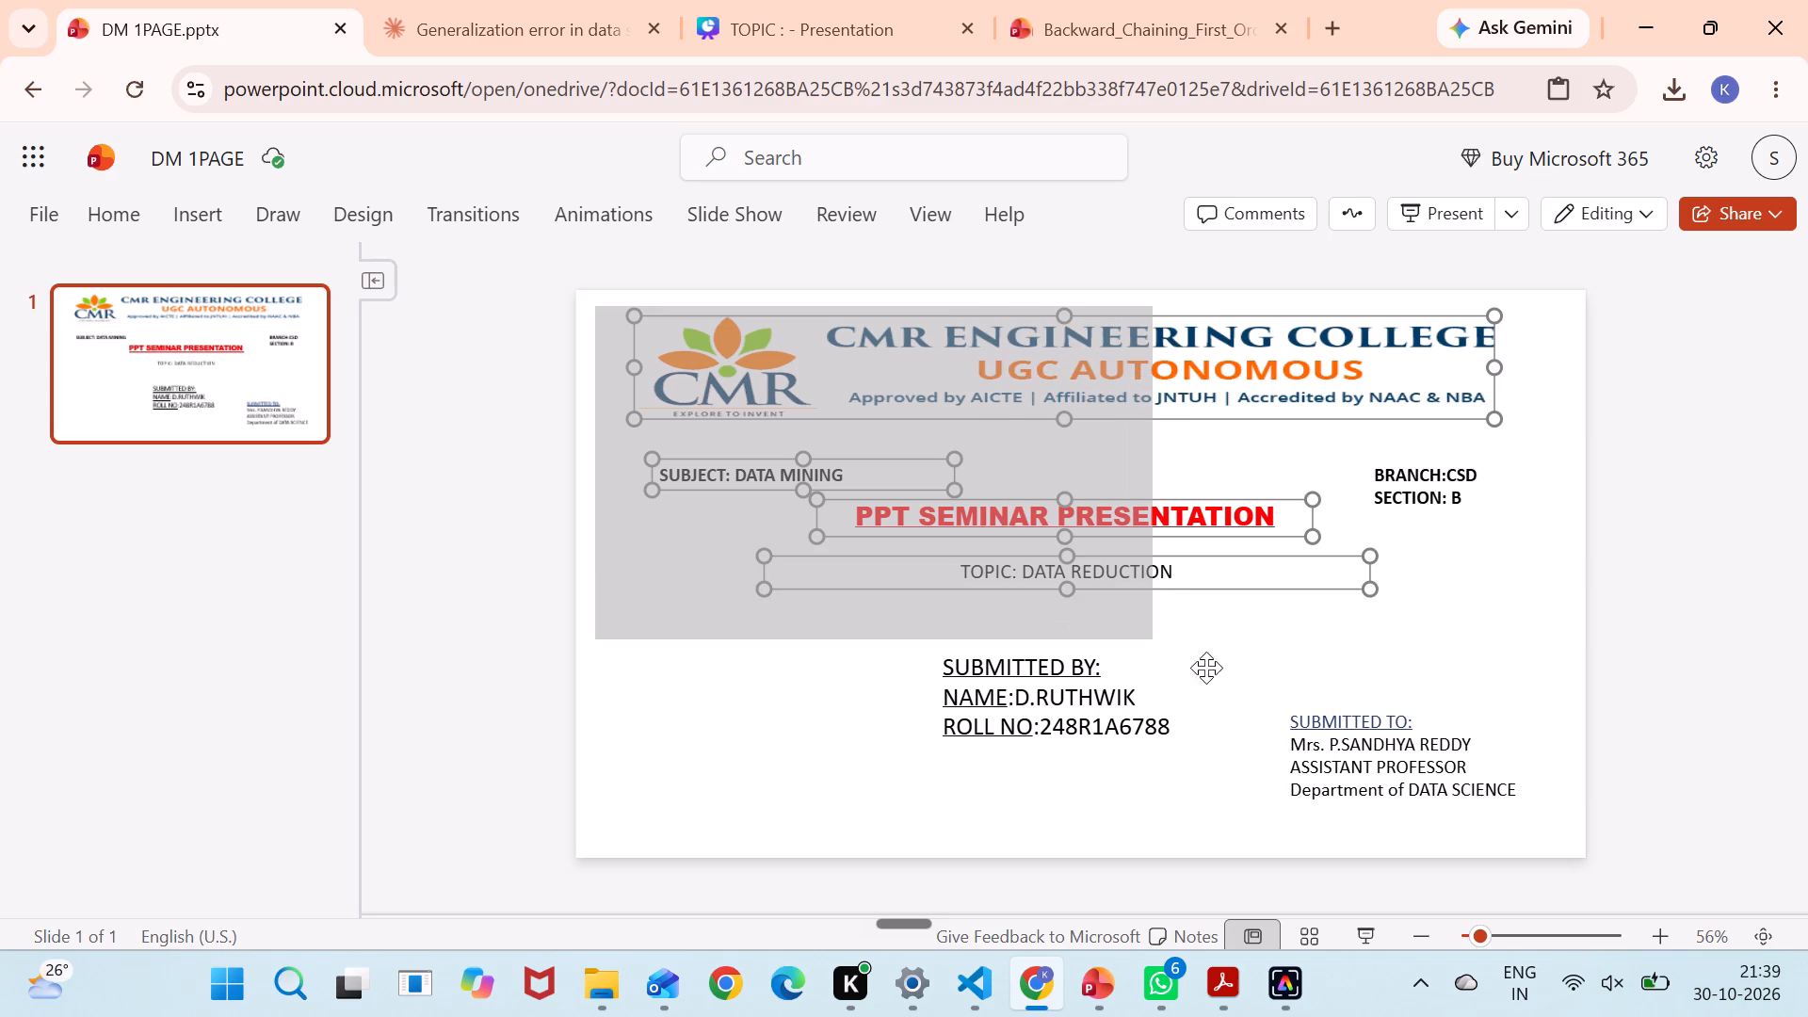
drag(1206, 668, 1567, 766)
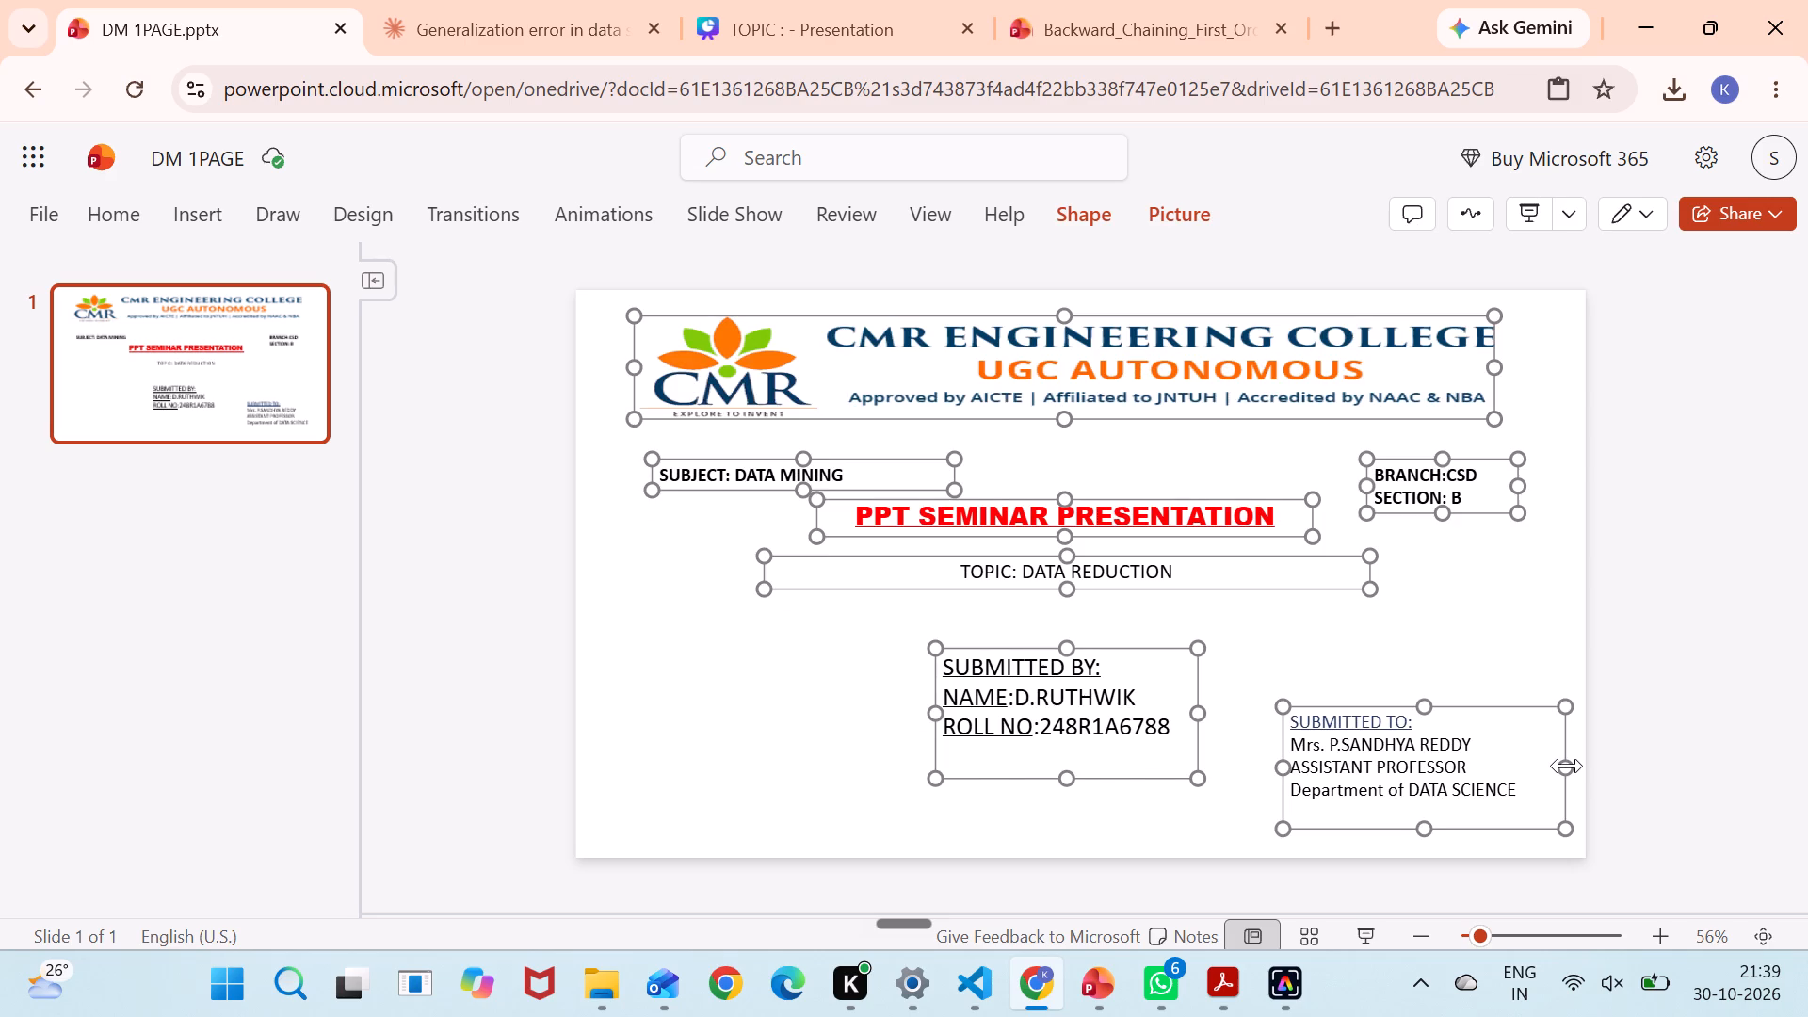
key(ctrl+c)
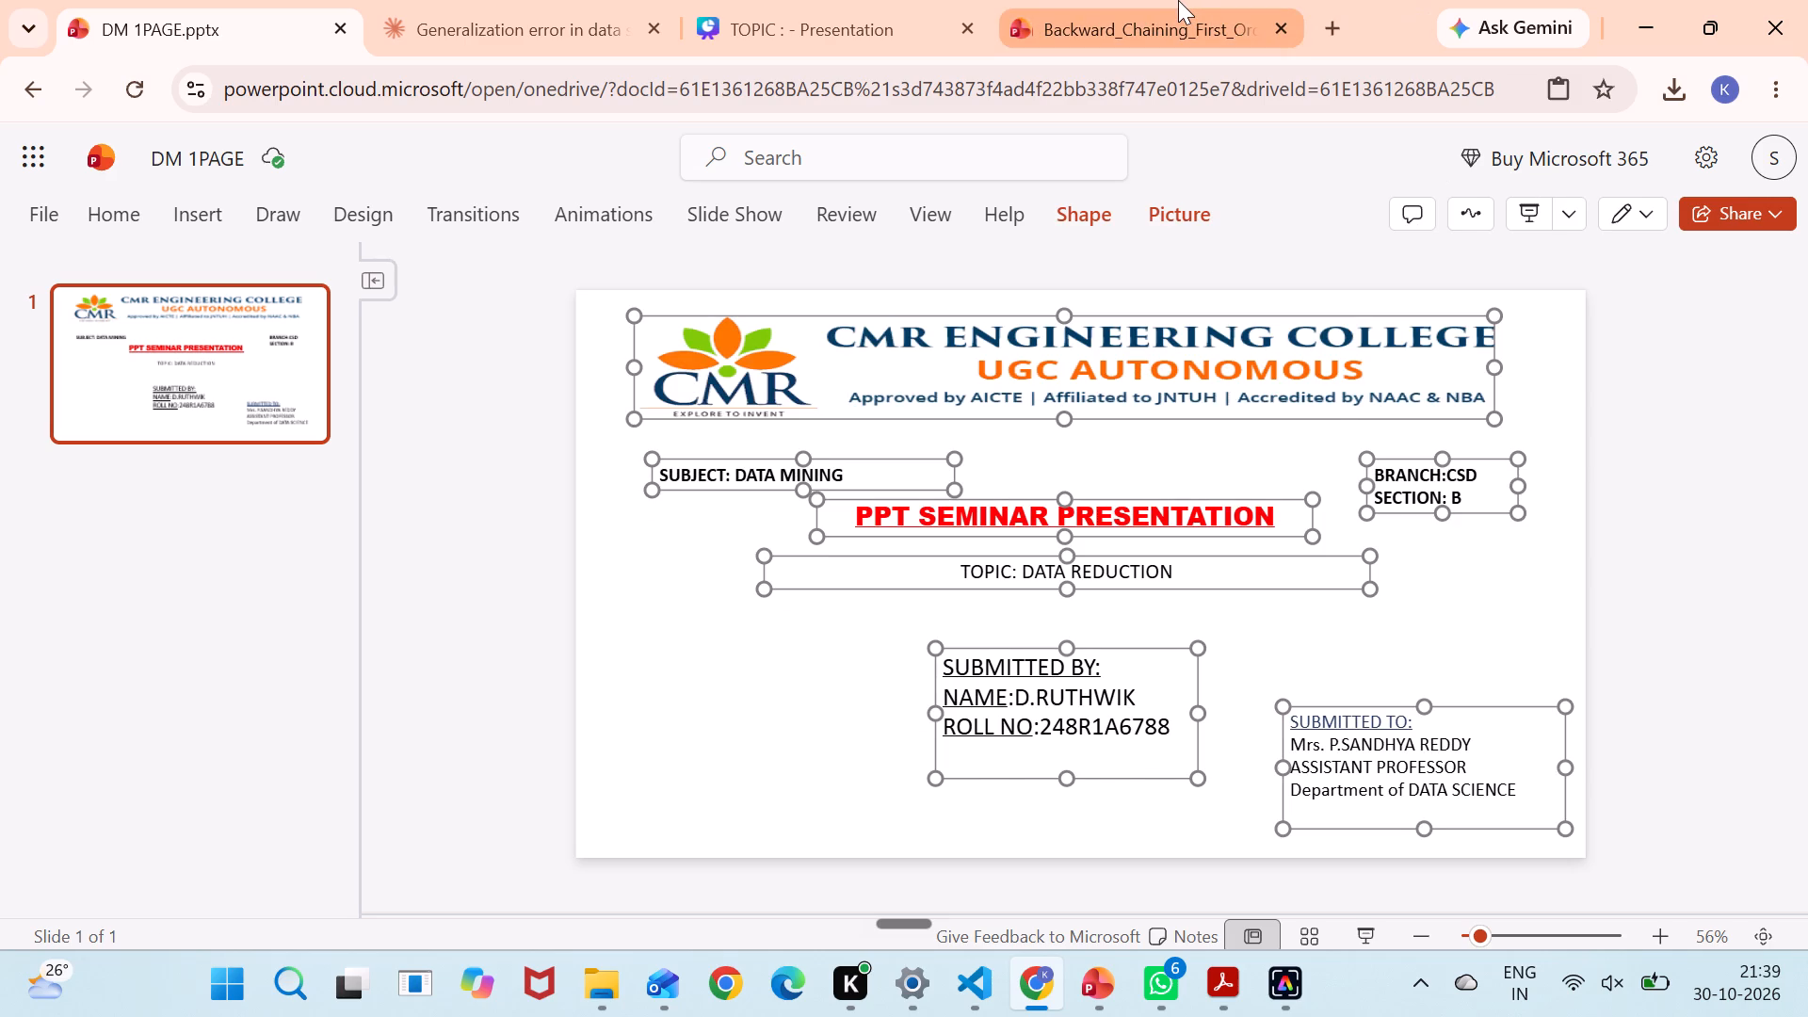
Switch to the Backward Chaining presentation and delete the college banner from slide 2.
click(1178, 0)
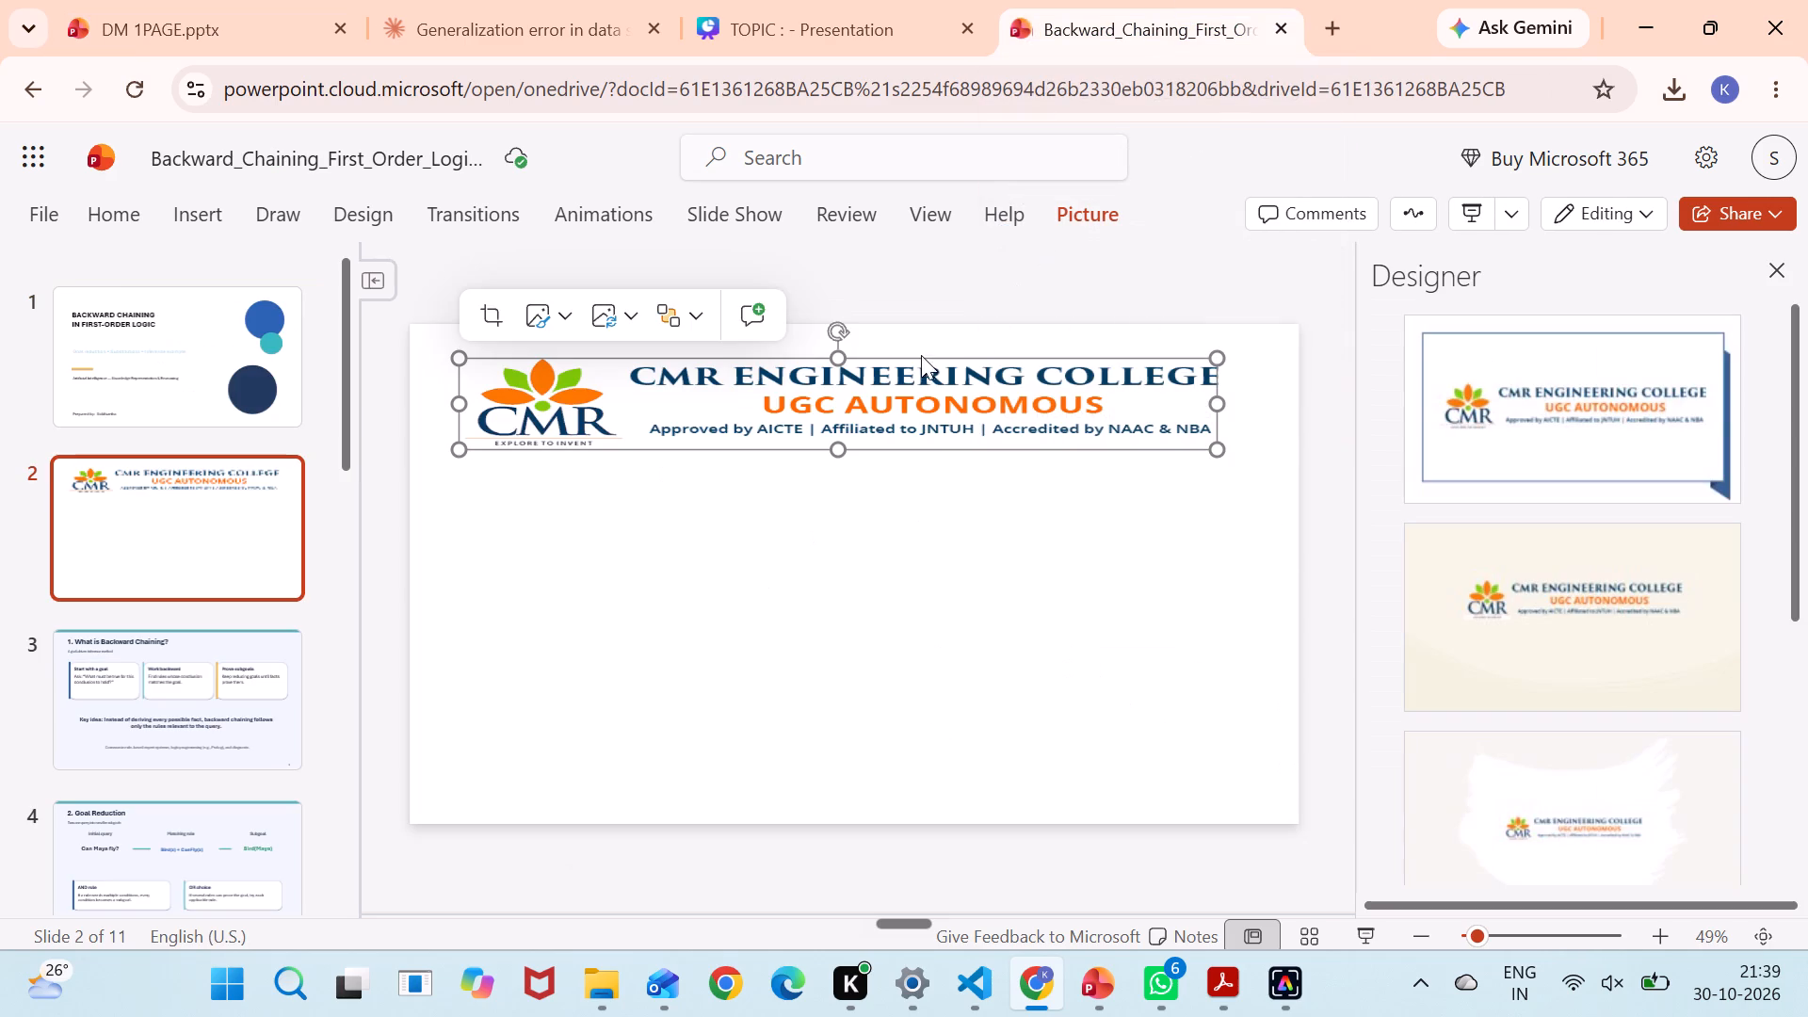
click(958, 372)
key(BackSpace)
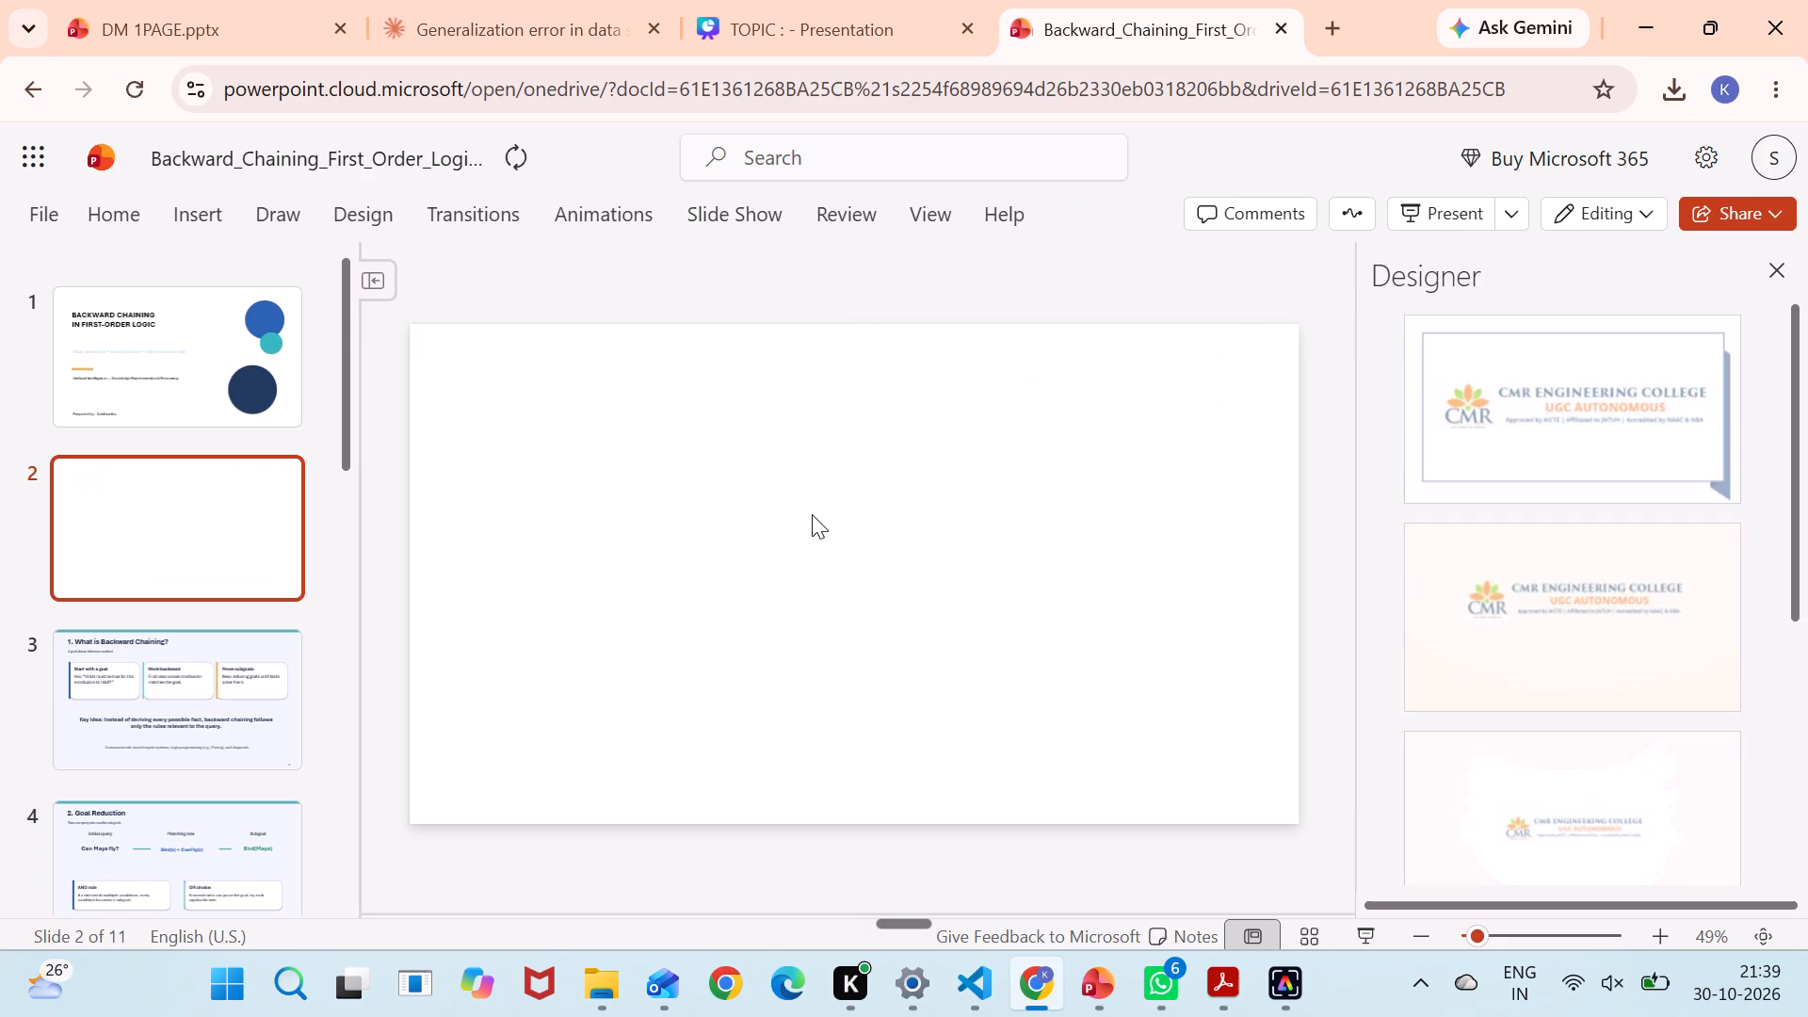
Paste the copied banner and text boxes onto blank slide 2, and undo the surplus paste.
key(ctrl+v)
click(760, 490)
key(ctrl+v)
key(ctrl+v)
key(ctrl+z)
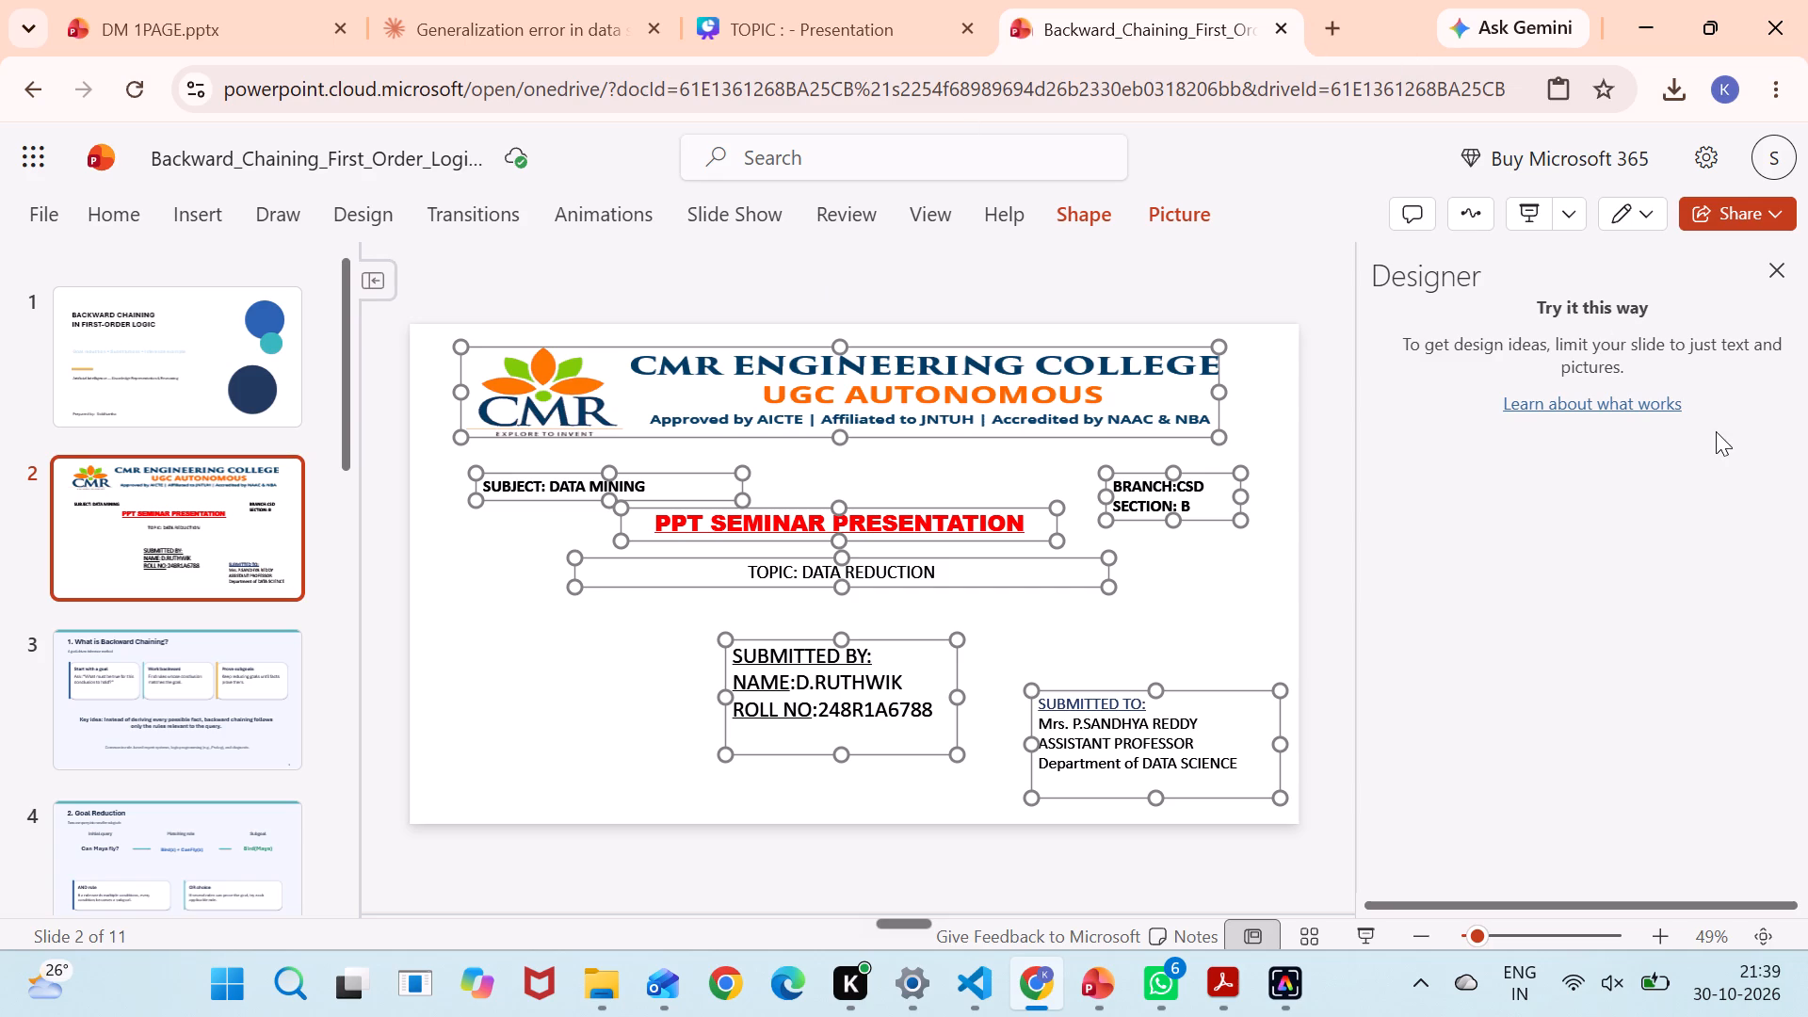
Delete the word MINING from the pasted SUBJECT text box on slide 2.
click(672, 488)
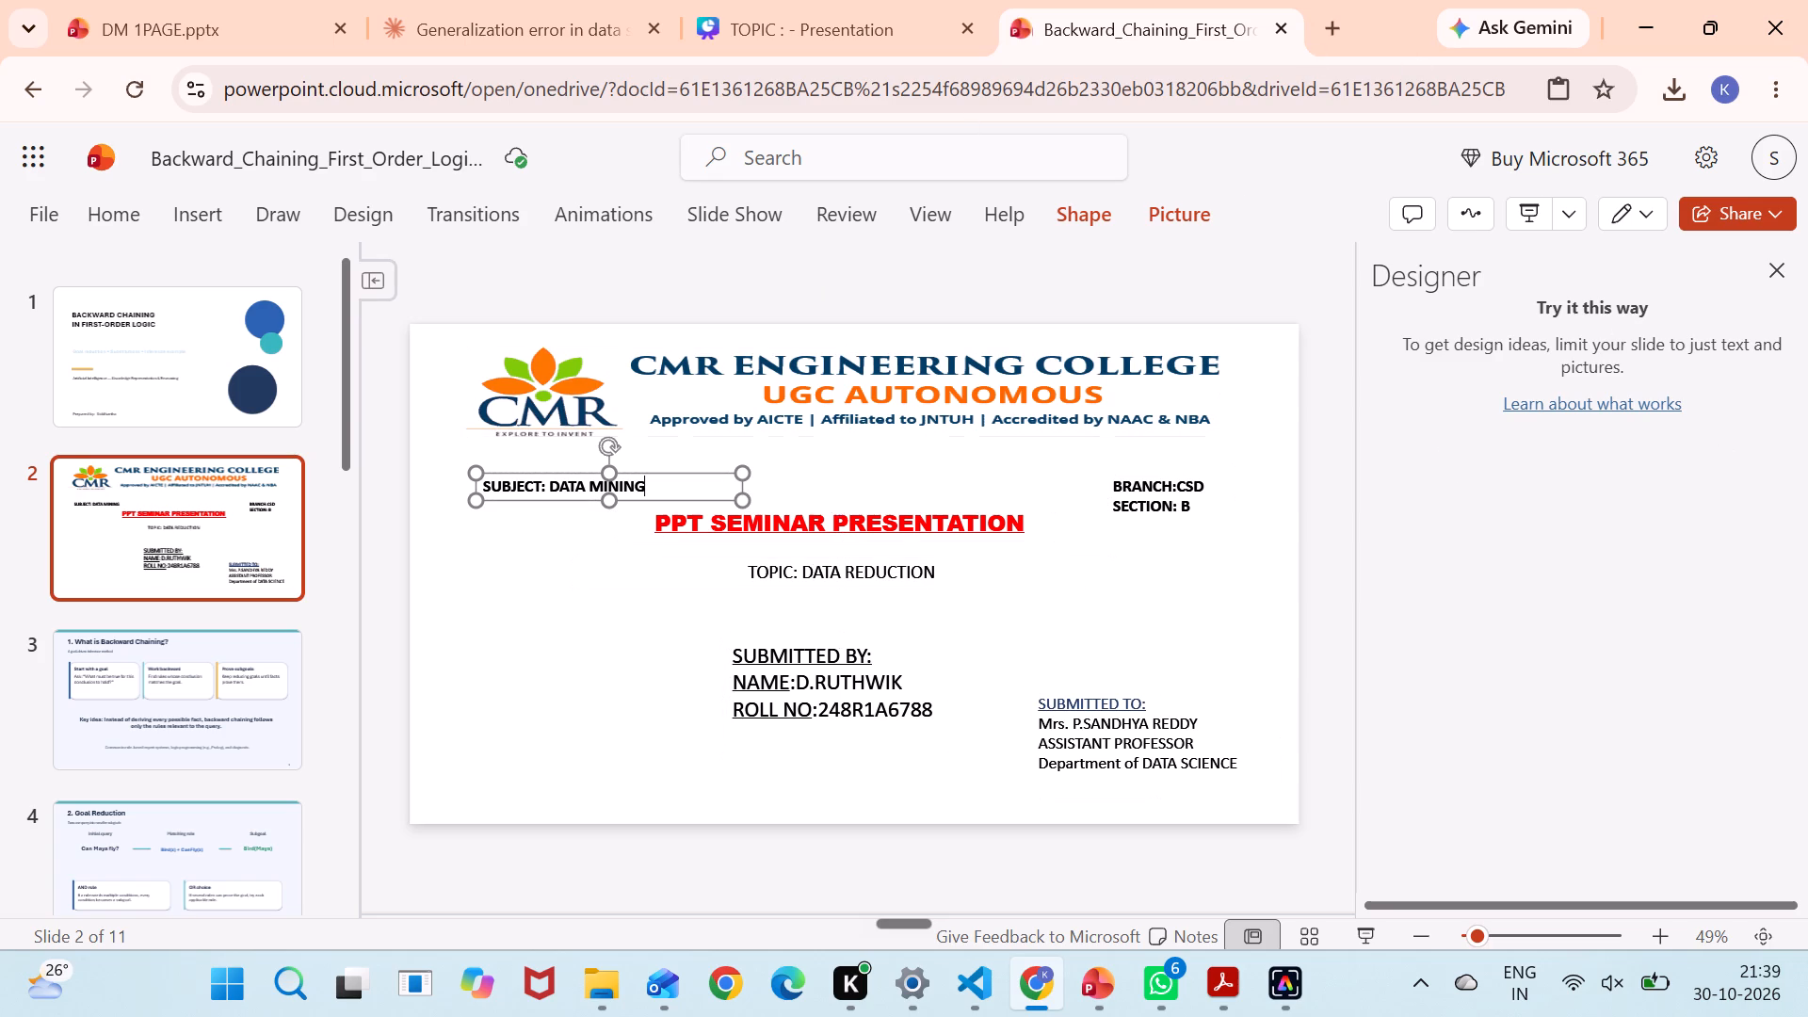
key(BackSpace)
key(BackSpace)
key(BackSpace)
key(BackSpace)
key(BackSpace)
key(BackSpace)
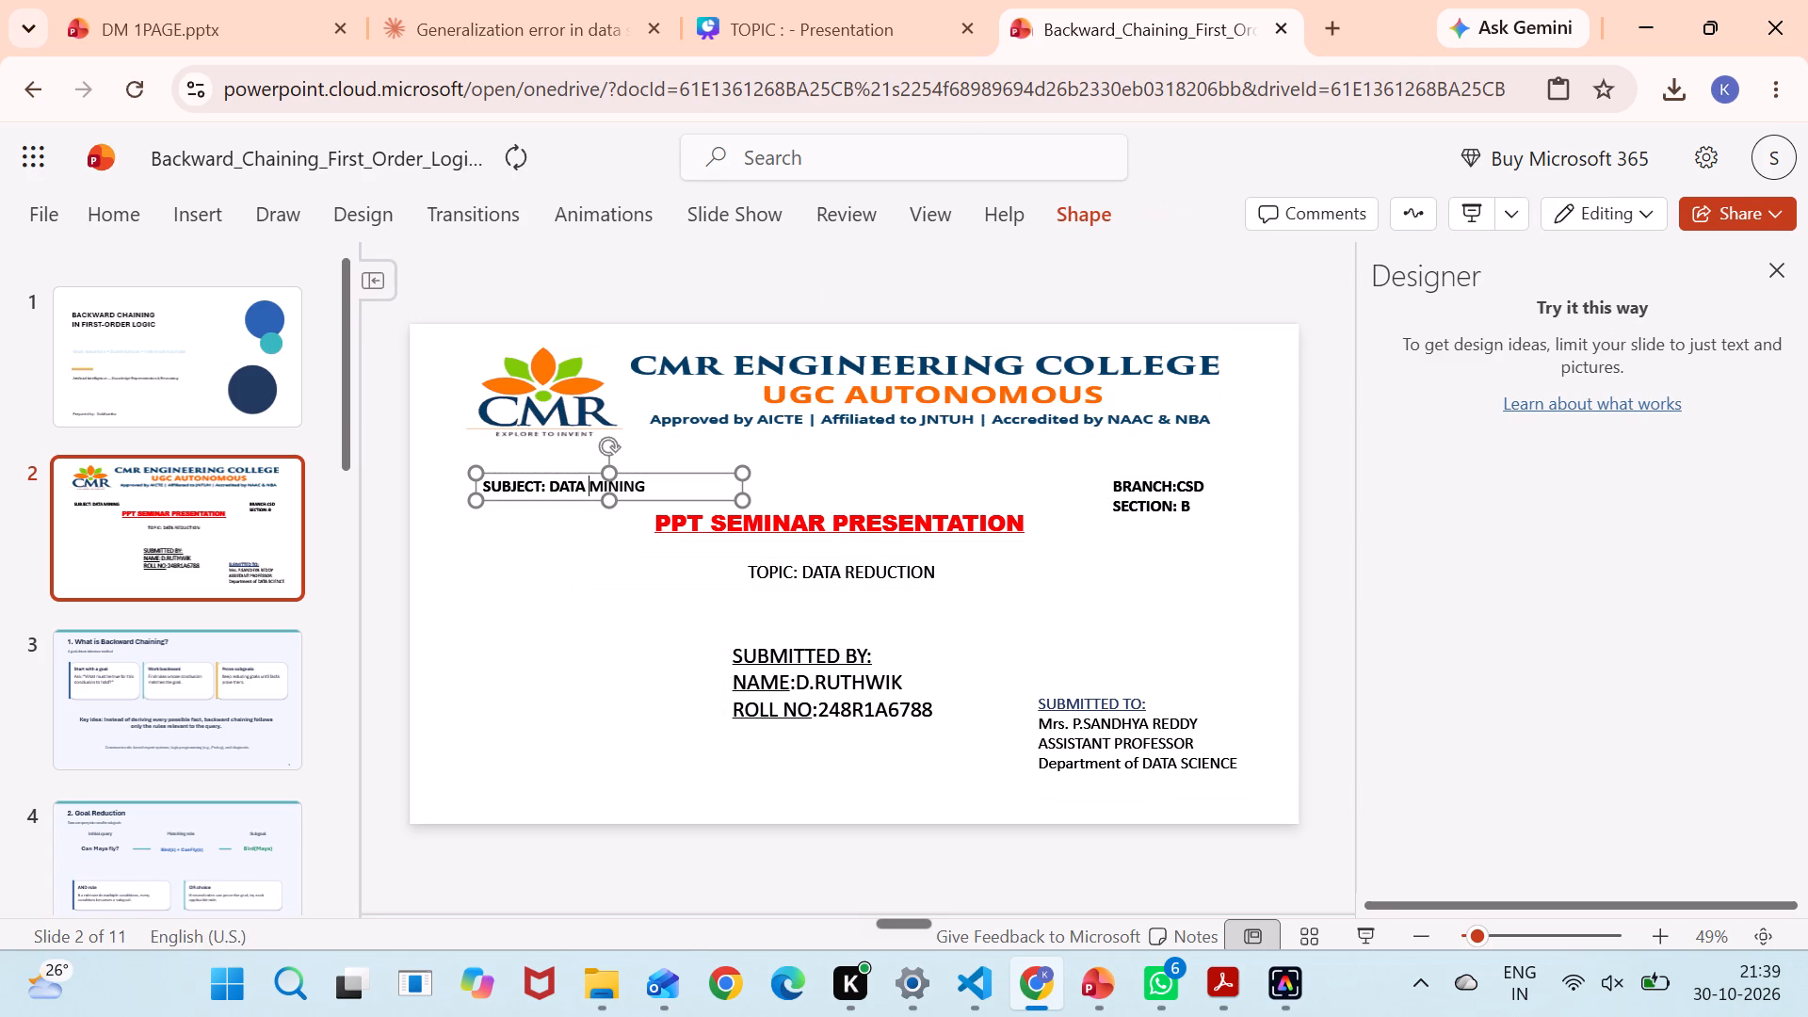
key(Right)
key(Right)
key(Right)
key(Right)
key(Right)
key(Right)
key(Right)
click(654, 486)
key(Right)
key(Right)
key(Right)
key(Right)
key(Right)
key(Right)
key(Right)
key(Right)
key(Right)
Right-align the text in the SUBJECT text box being edited on slide 2.
key(ctrl+r)
key(ctrl+r)
key(ctrl+r)
key(ctrl+r)
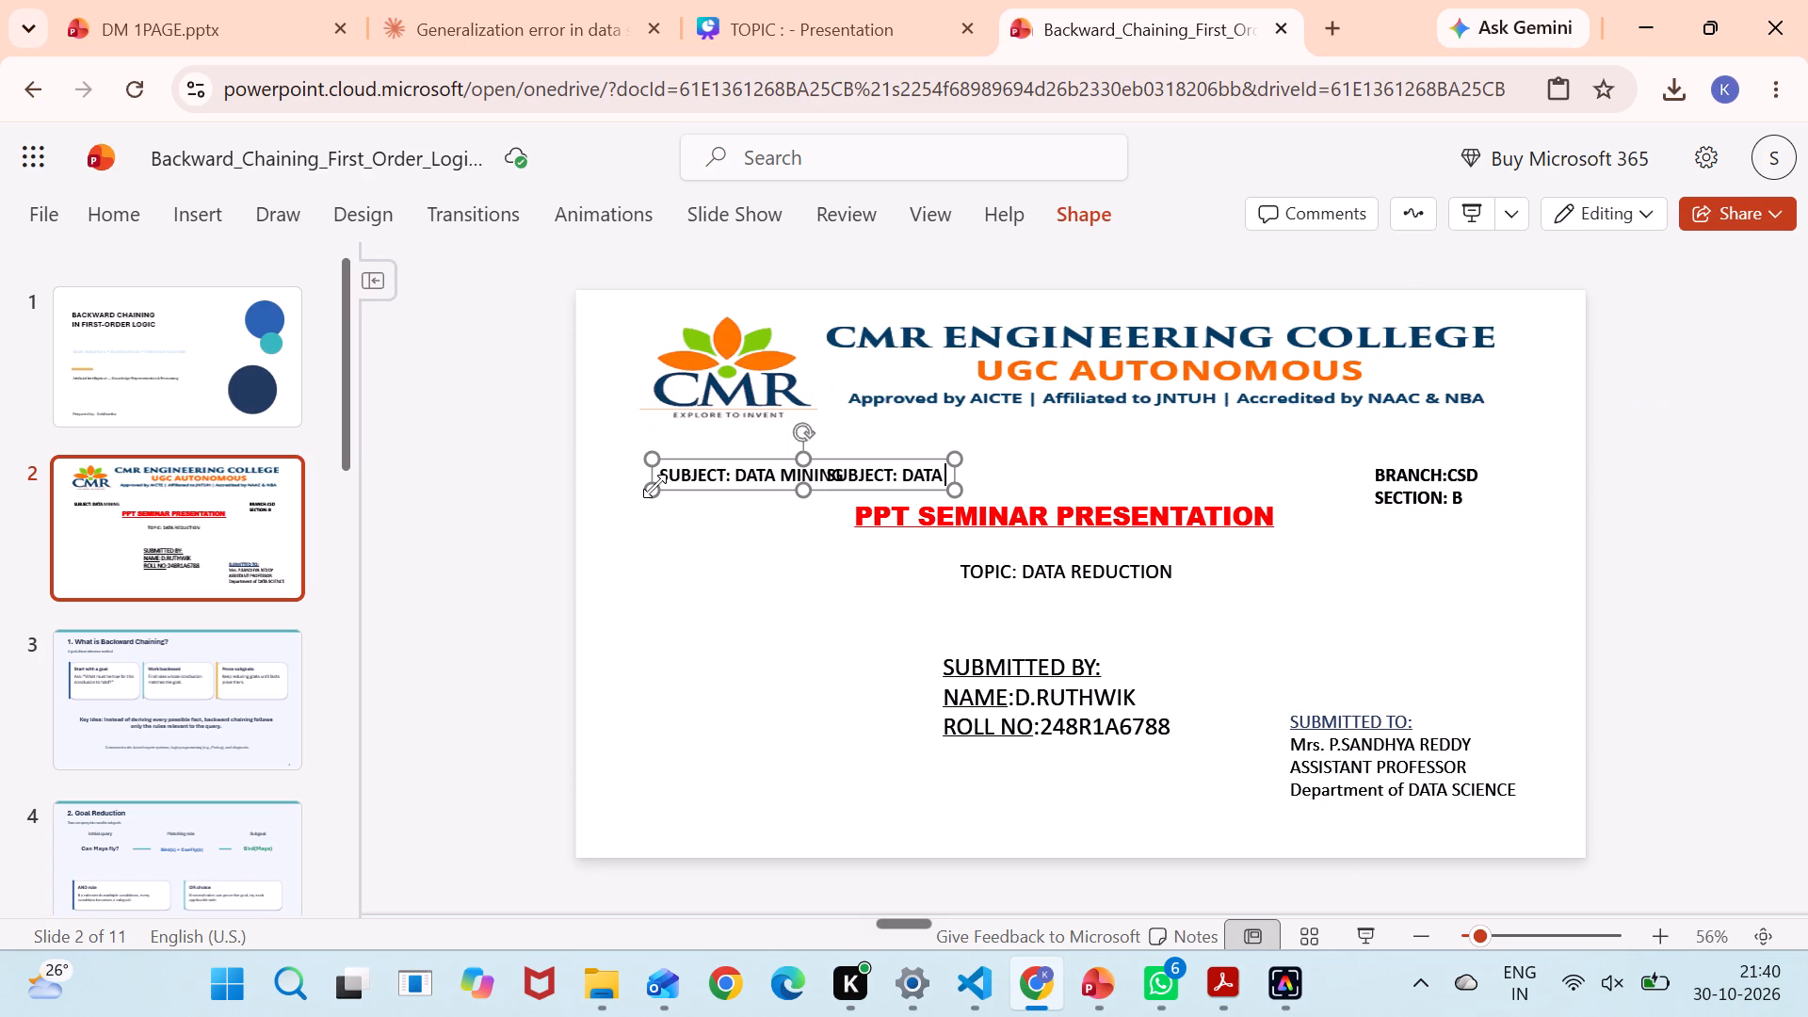
key(ctrl+r)
key(ctrl+r)
Delete all the remaining text from the right-aligned SUBJECT box that overlaps the other subject line.
key(BackSpace)
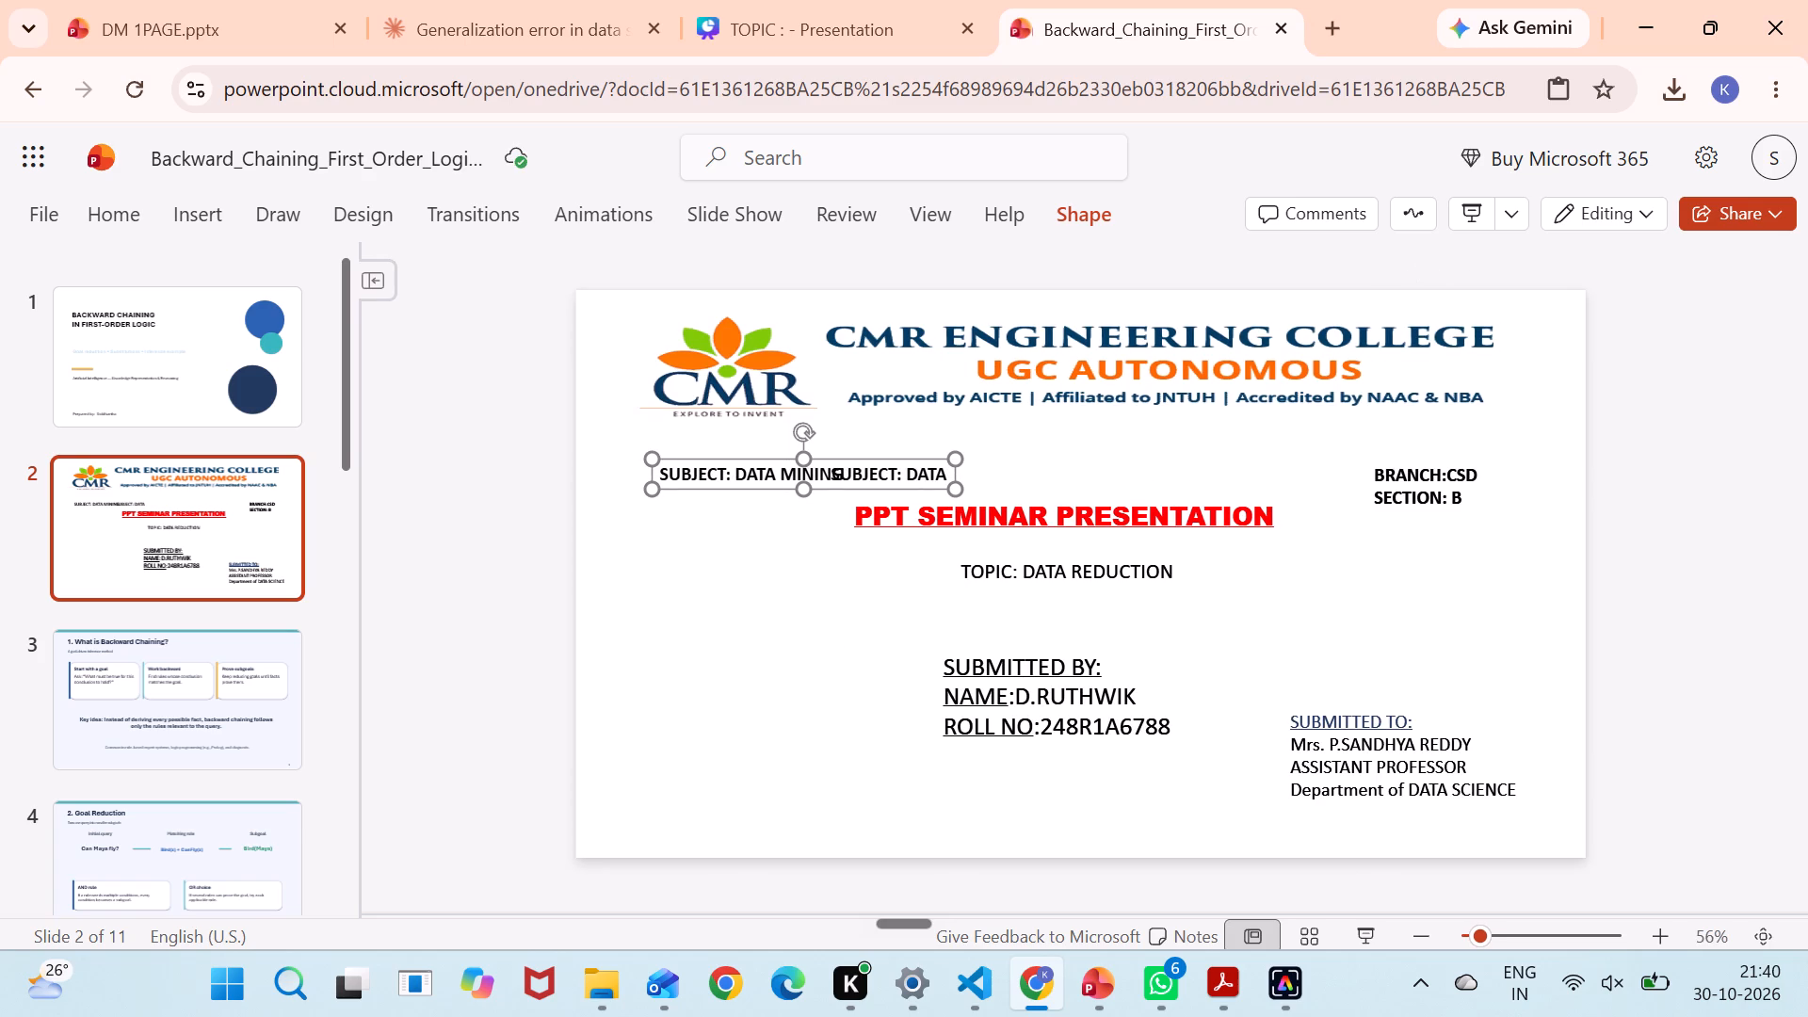
key(BackSpace)
key(BackSpace)
key(BackSpace)
key(BackSpace)
key(BackSpace)
key(BackSpace)
key(BackSpace)
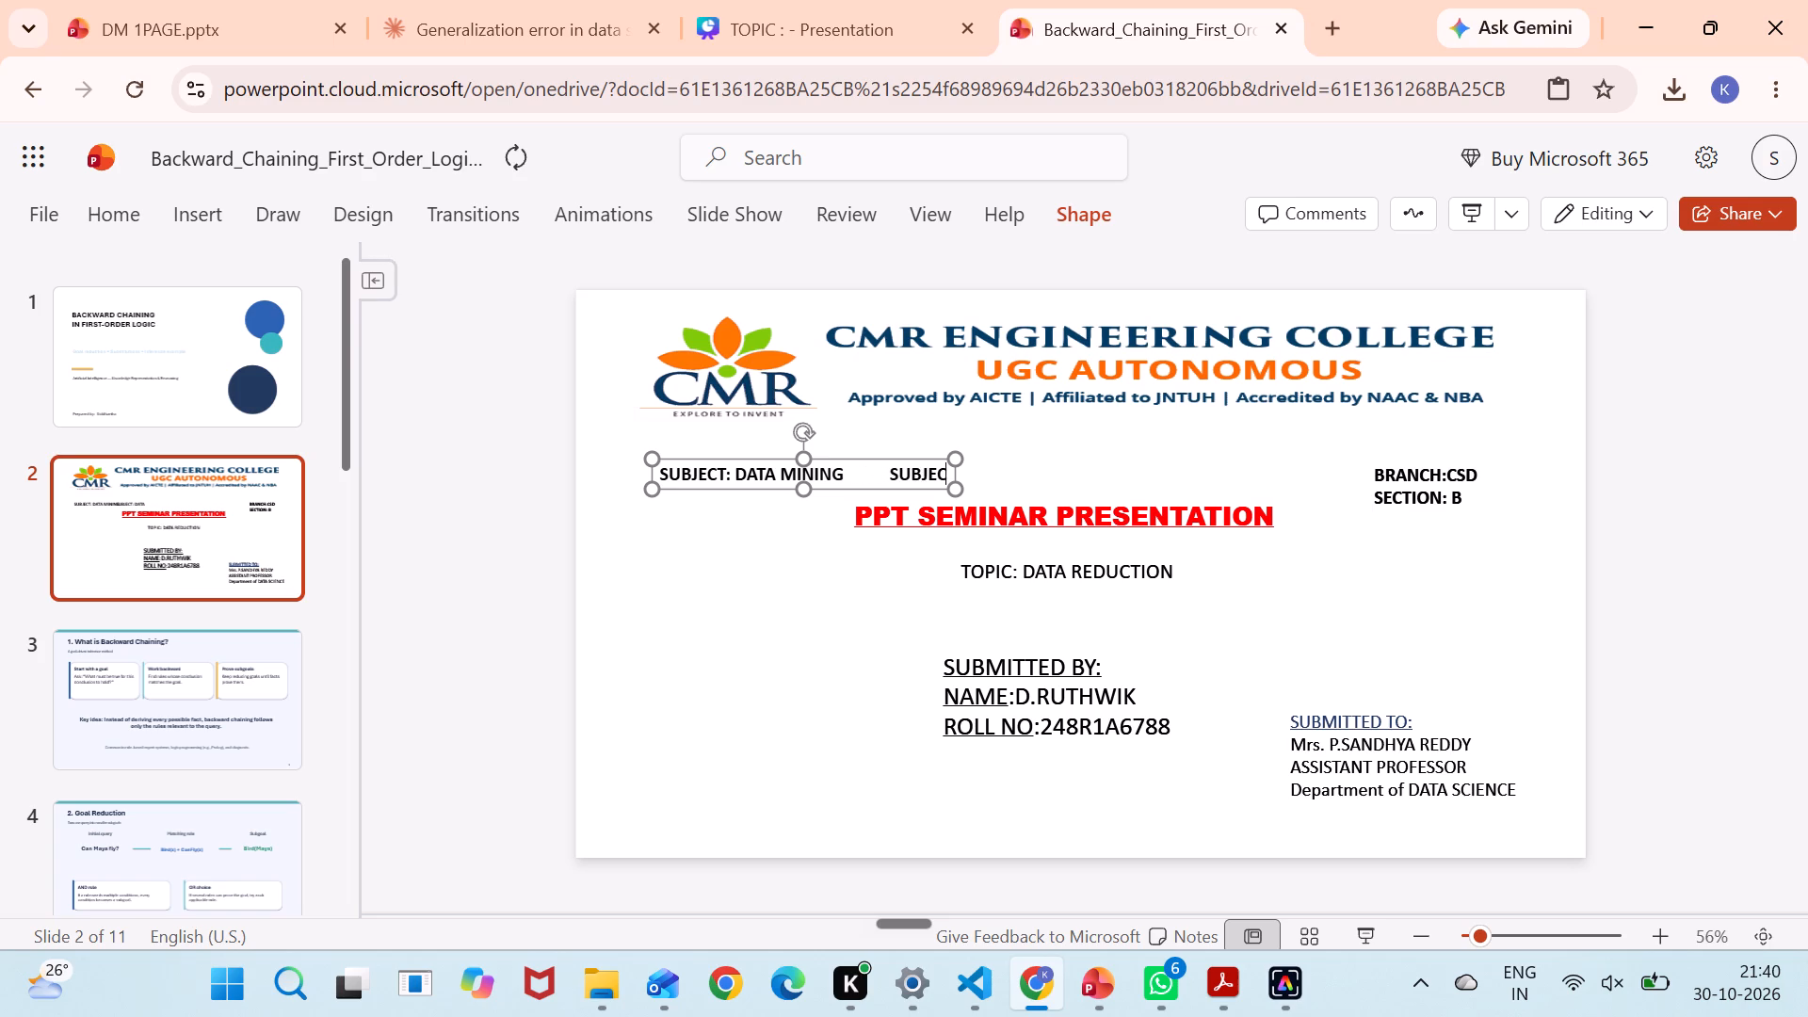
key(BackSpace)
key(BackSpace)
key(BackSpace)
key(BackSpace)
key(BackSpace)
key(BackSpace)
key(BackSpace)
key(BackSpace)
key(BackSpace)
key(BackSpace)
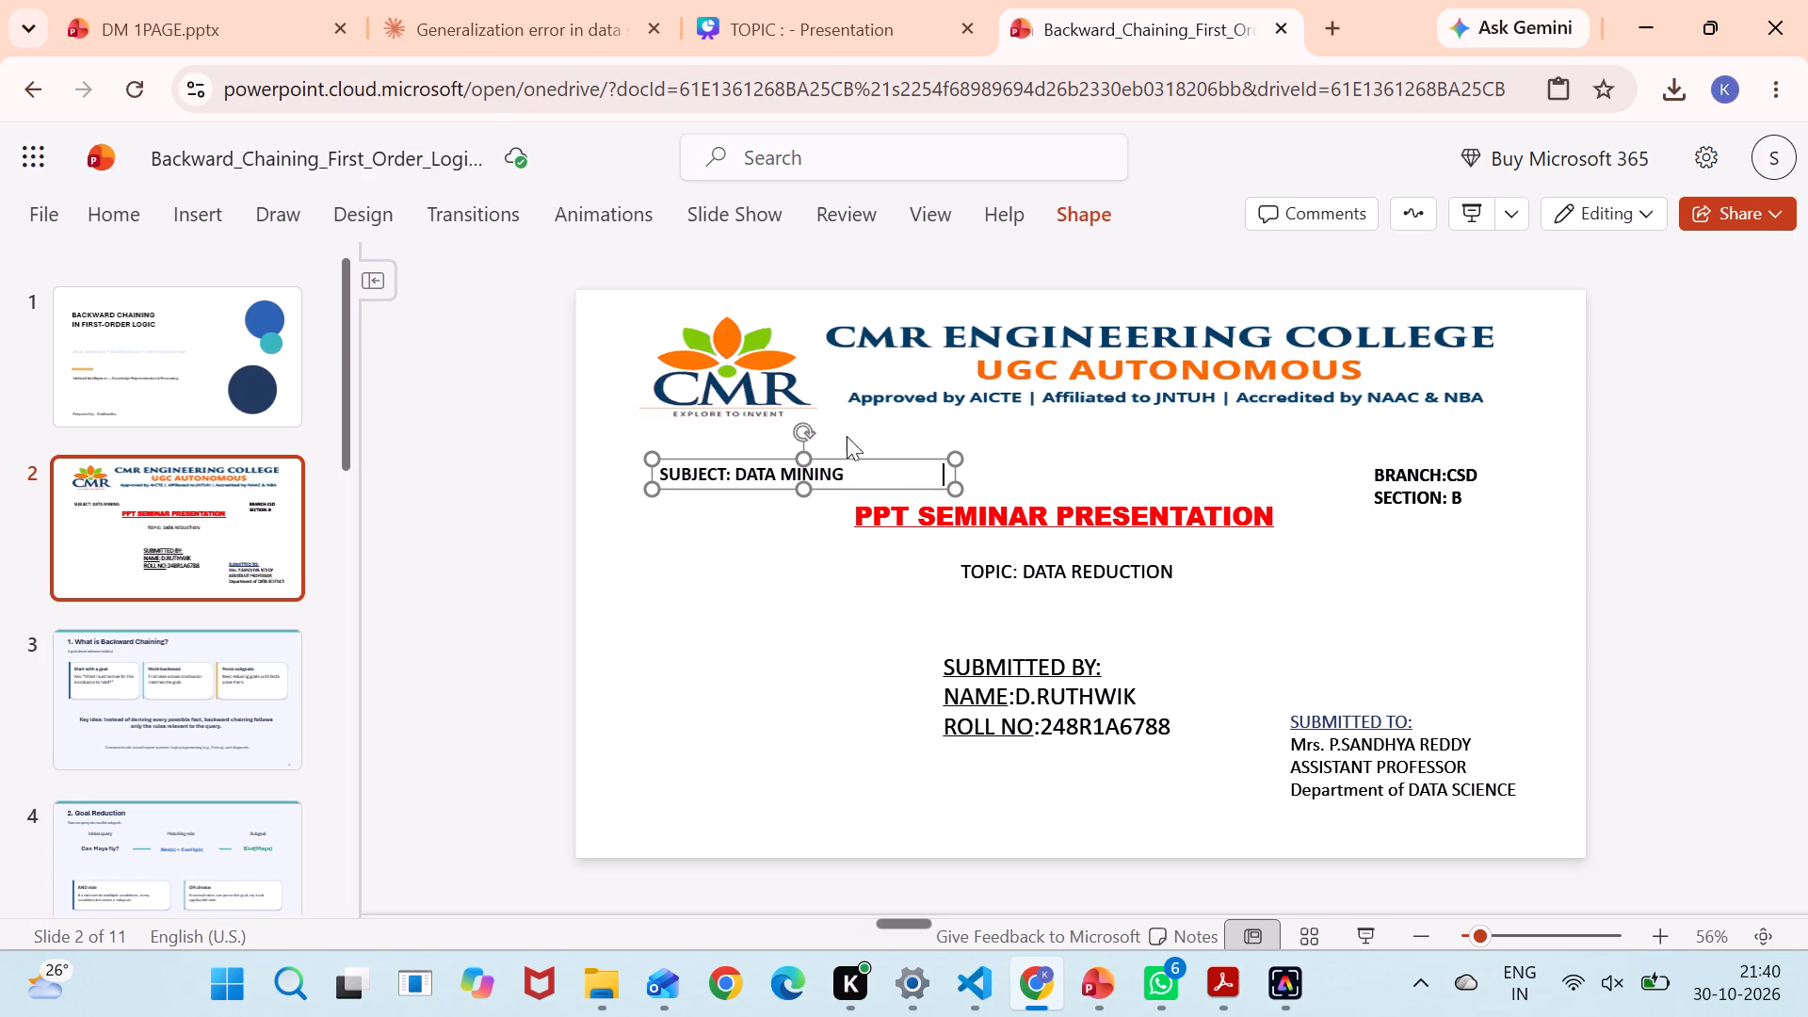
Narrow the emptied text box over the subject line and shift it slightly up and to the left.
click(857, 476)
triple_click(857, 476)
drag(952, 456, 862, 457)
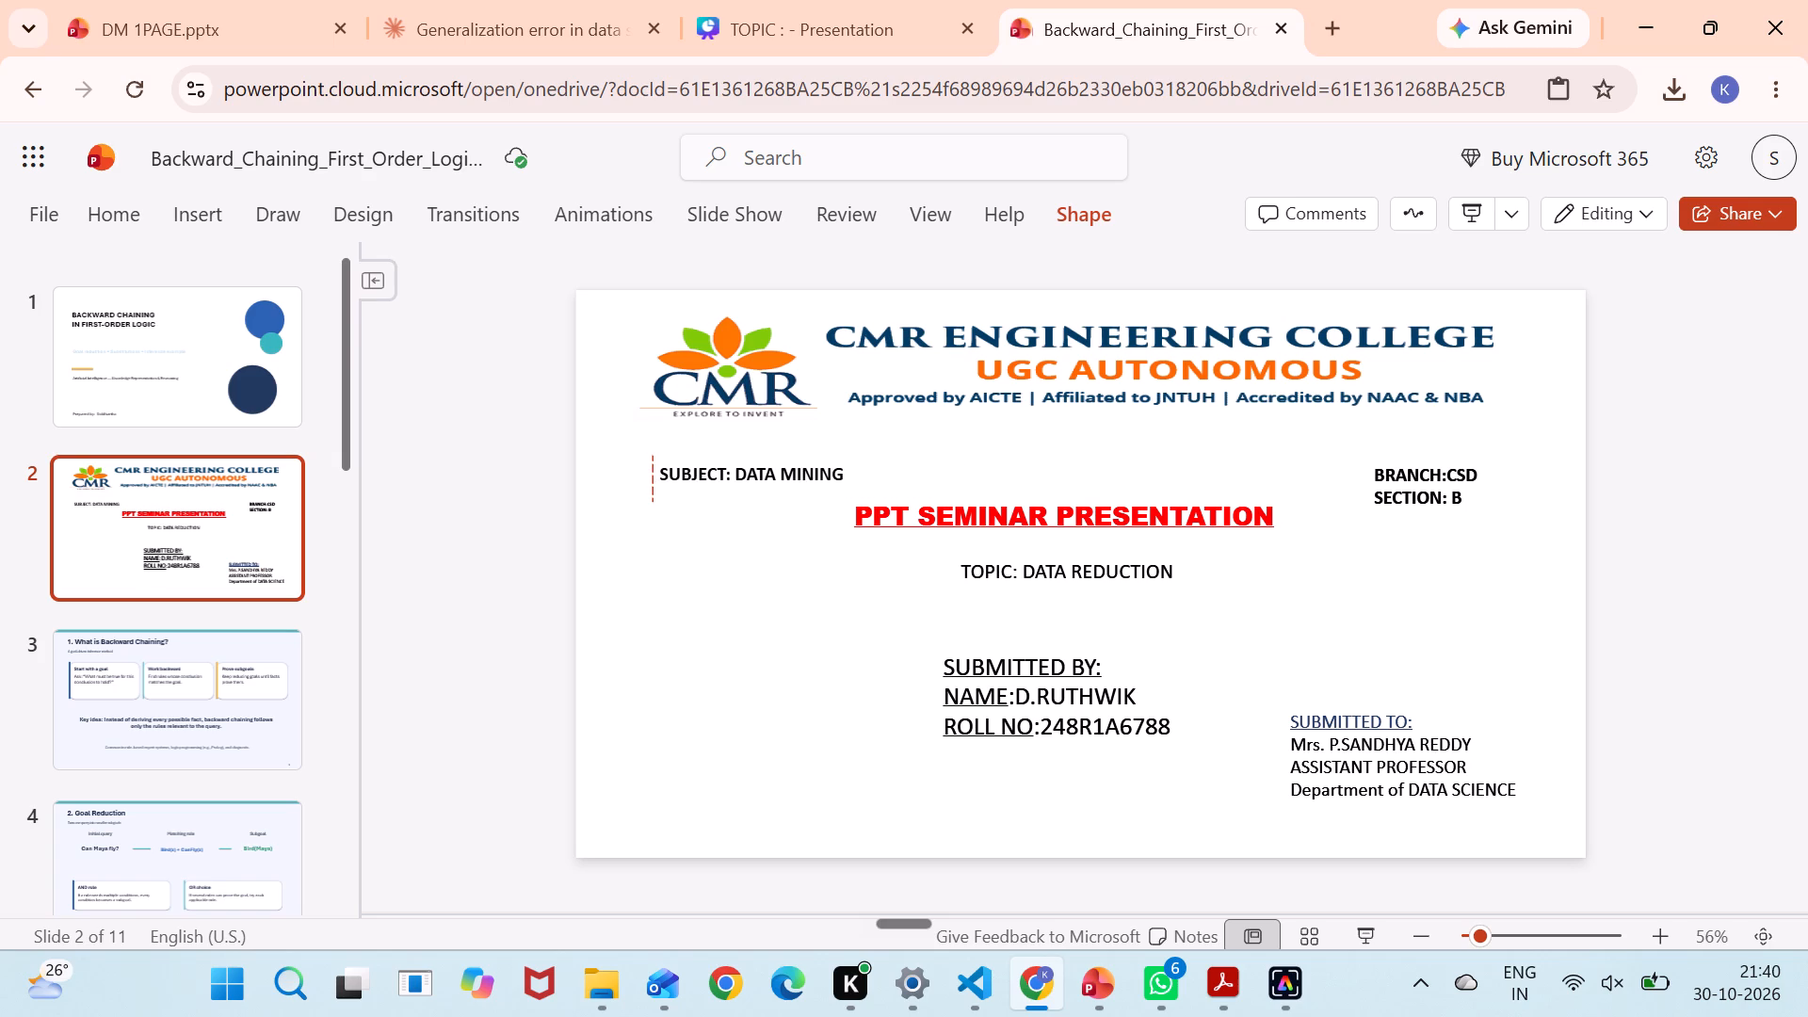
drag(862, 457, 860, 460)
click(819, 478)
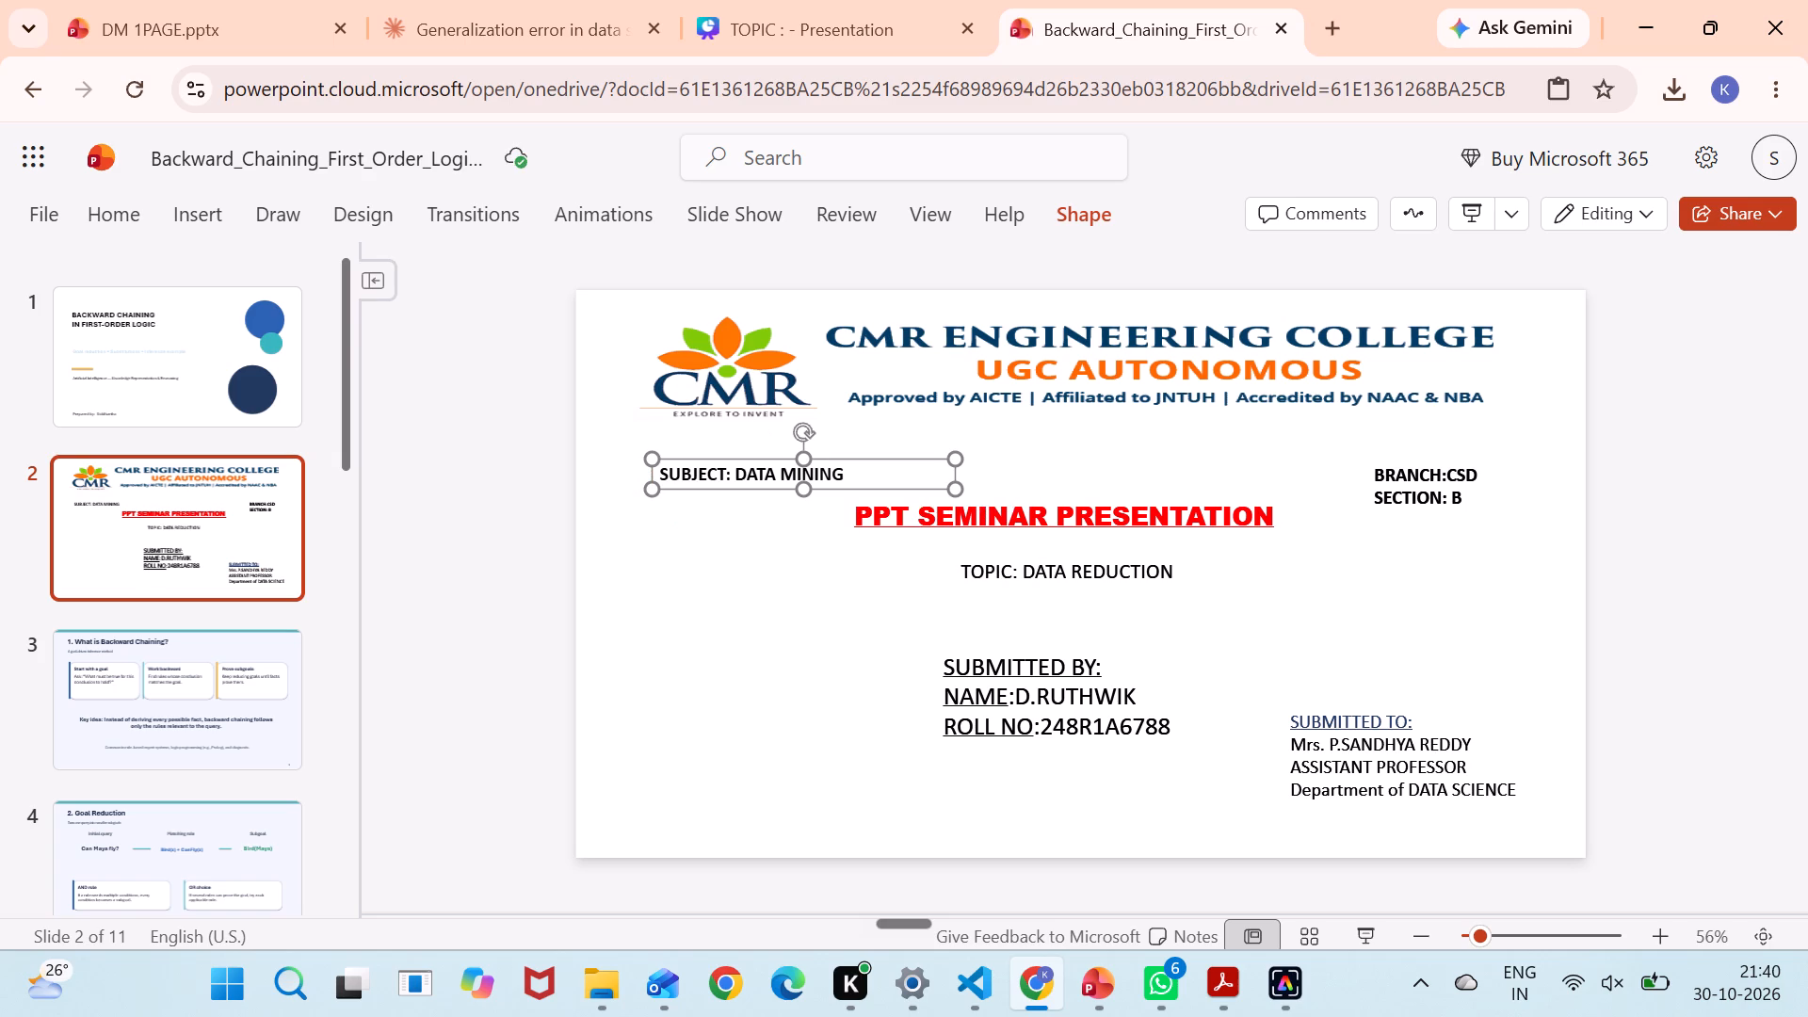
drag(858, 475, 827, 487)
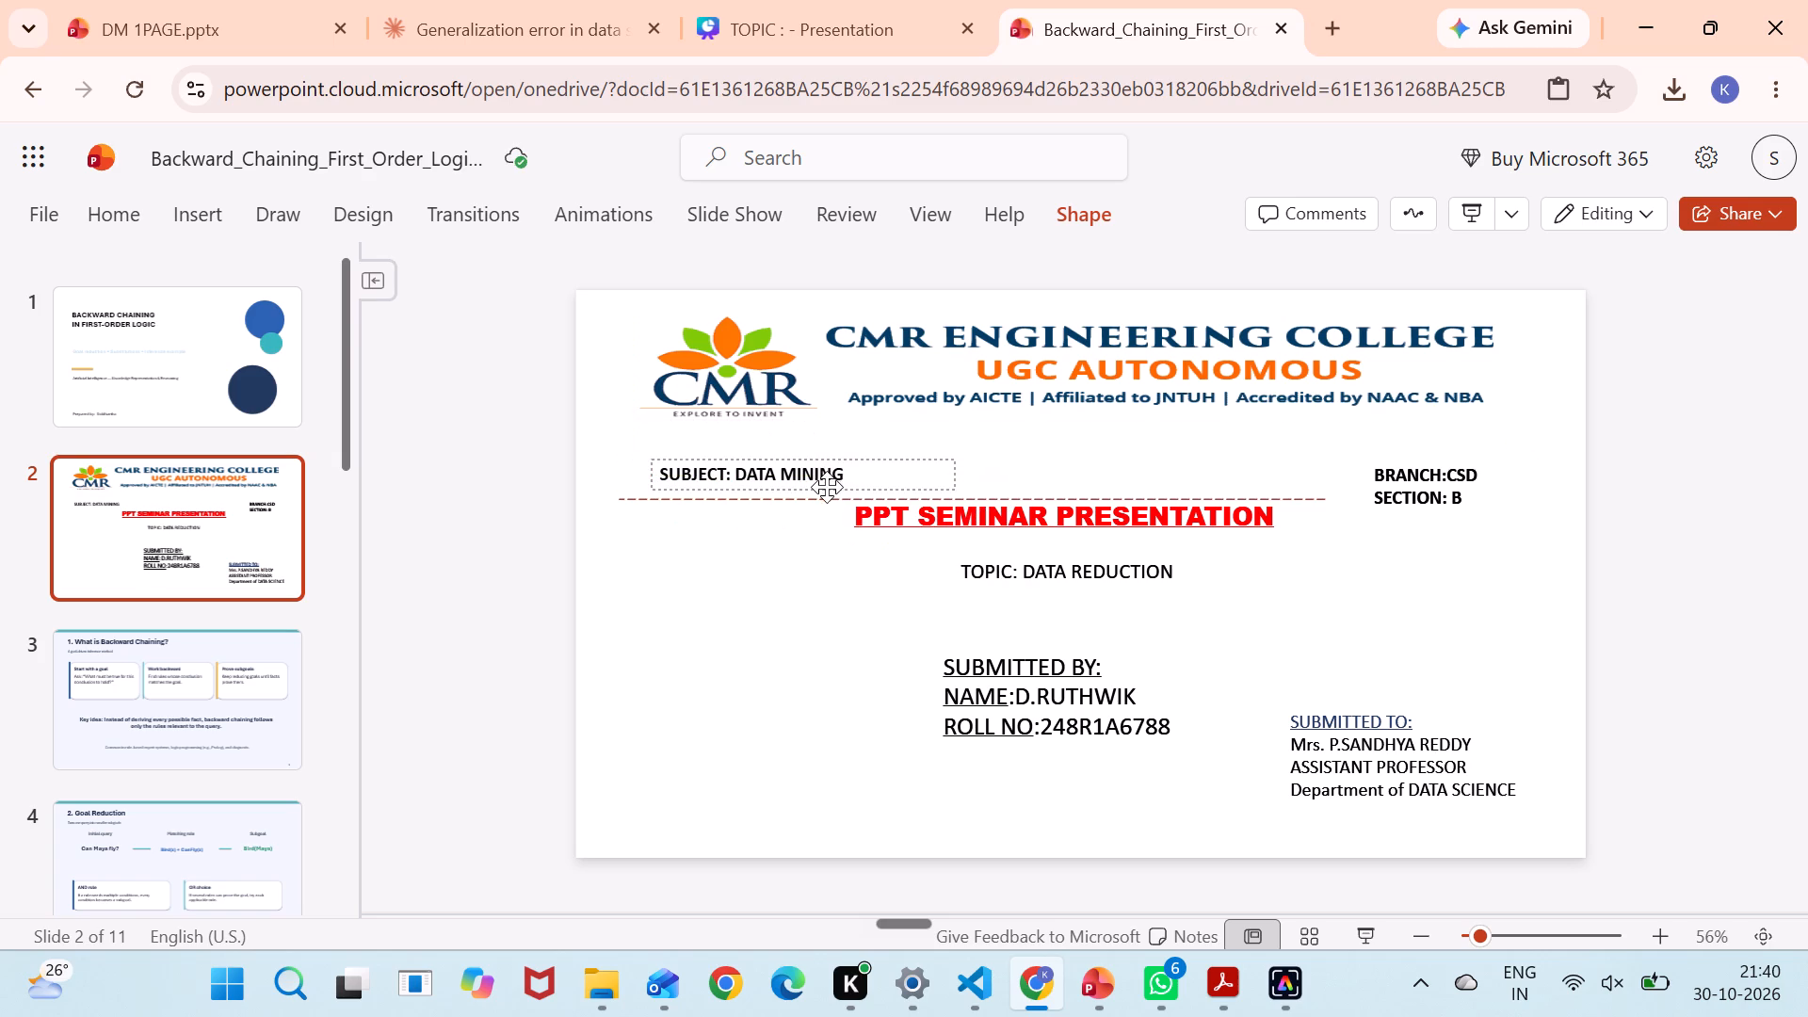
drag(827, 487, 829, 467)
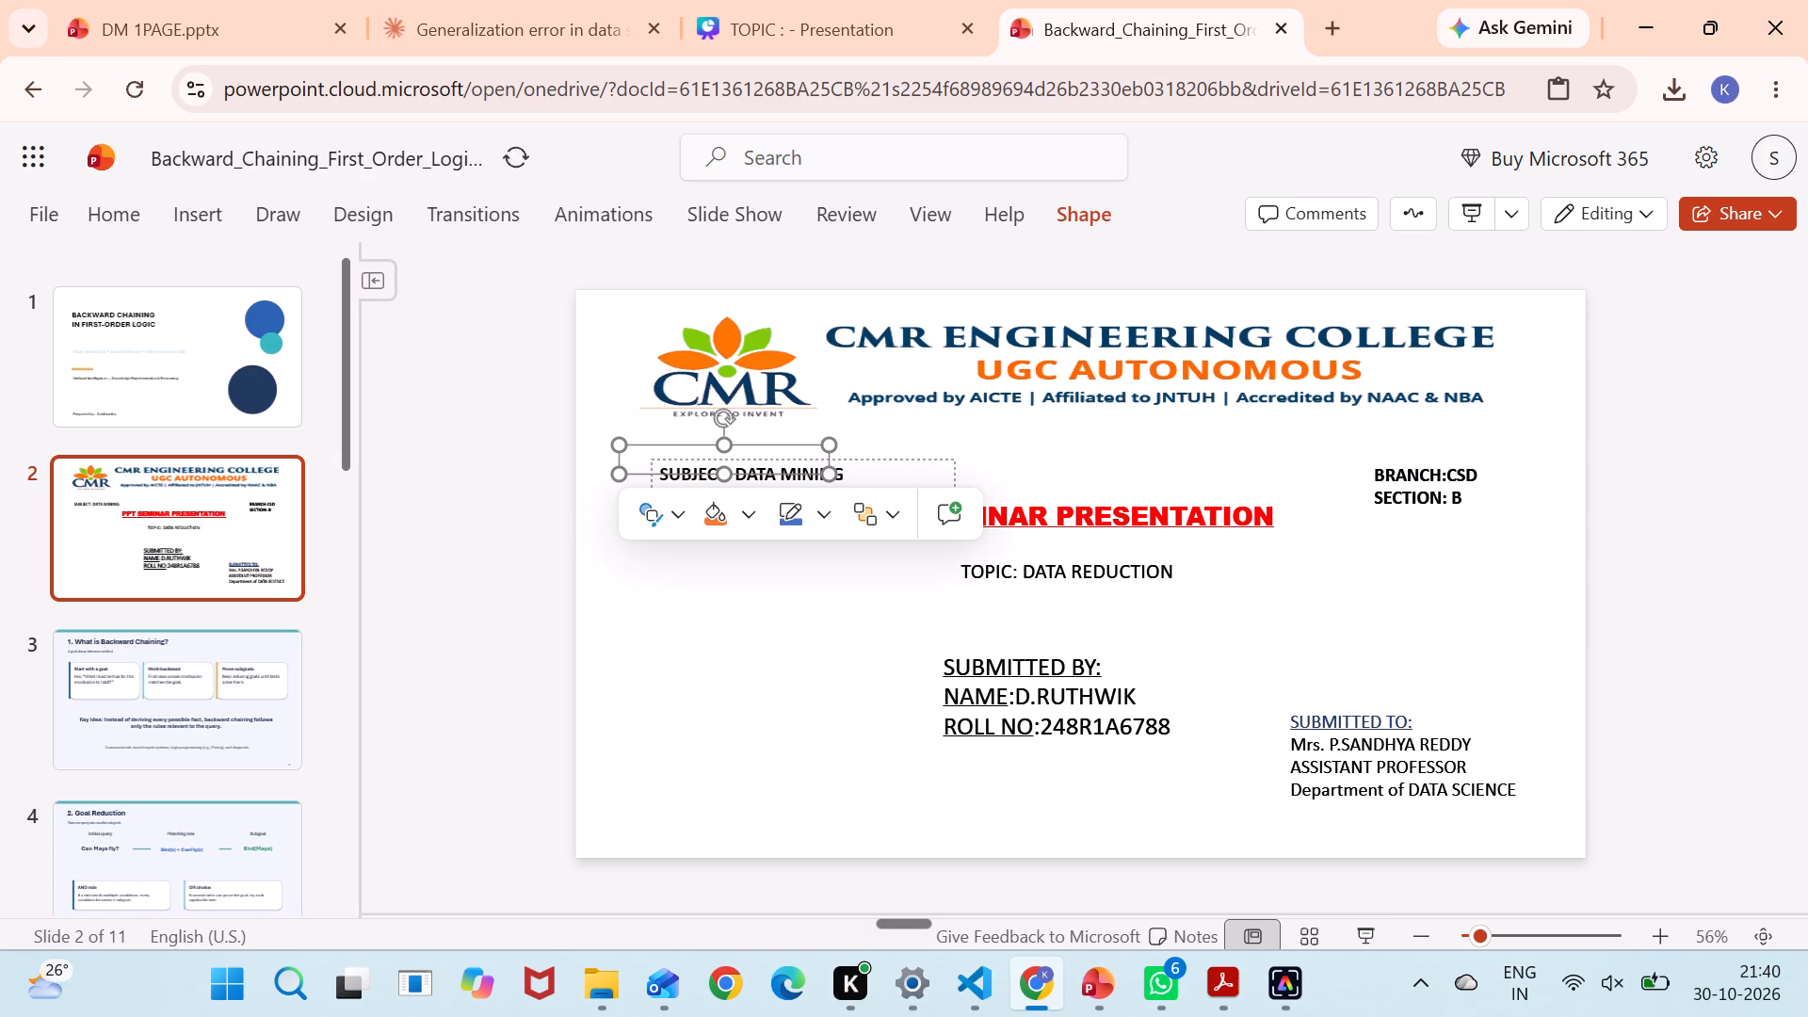
drag(830, 473, 852, 480)
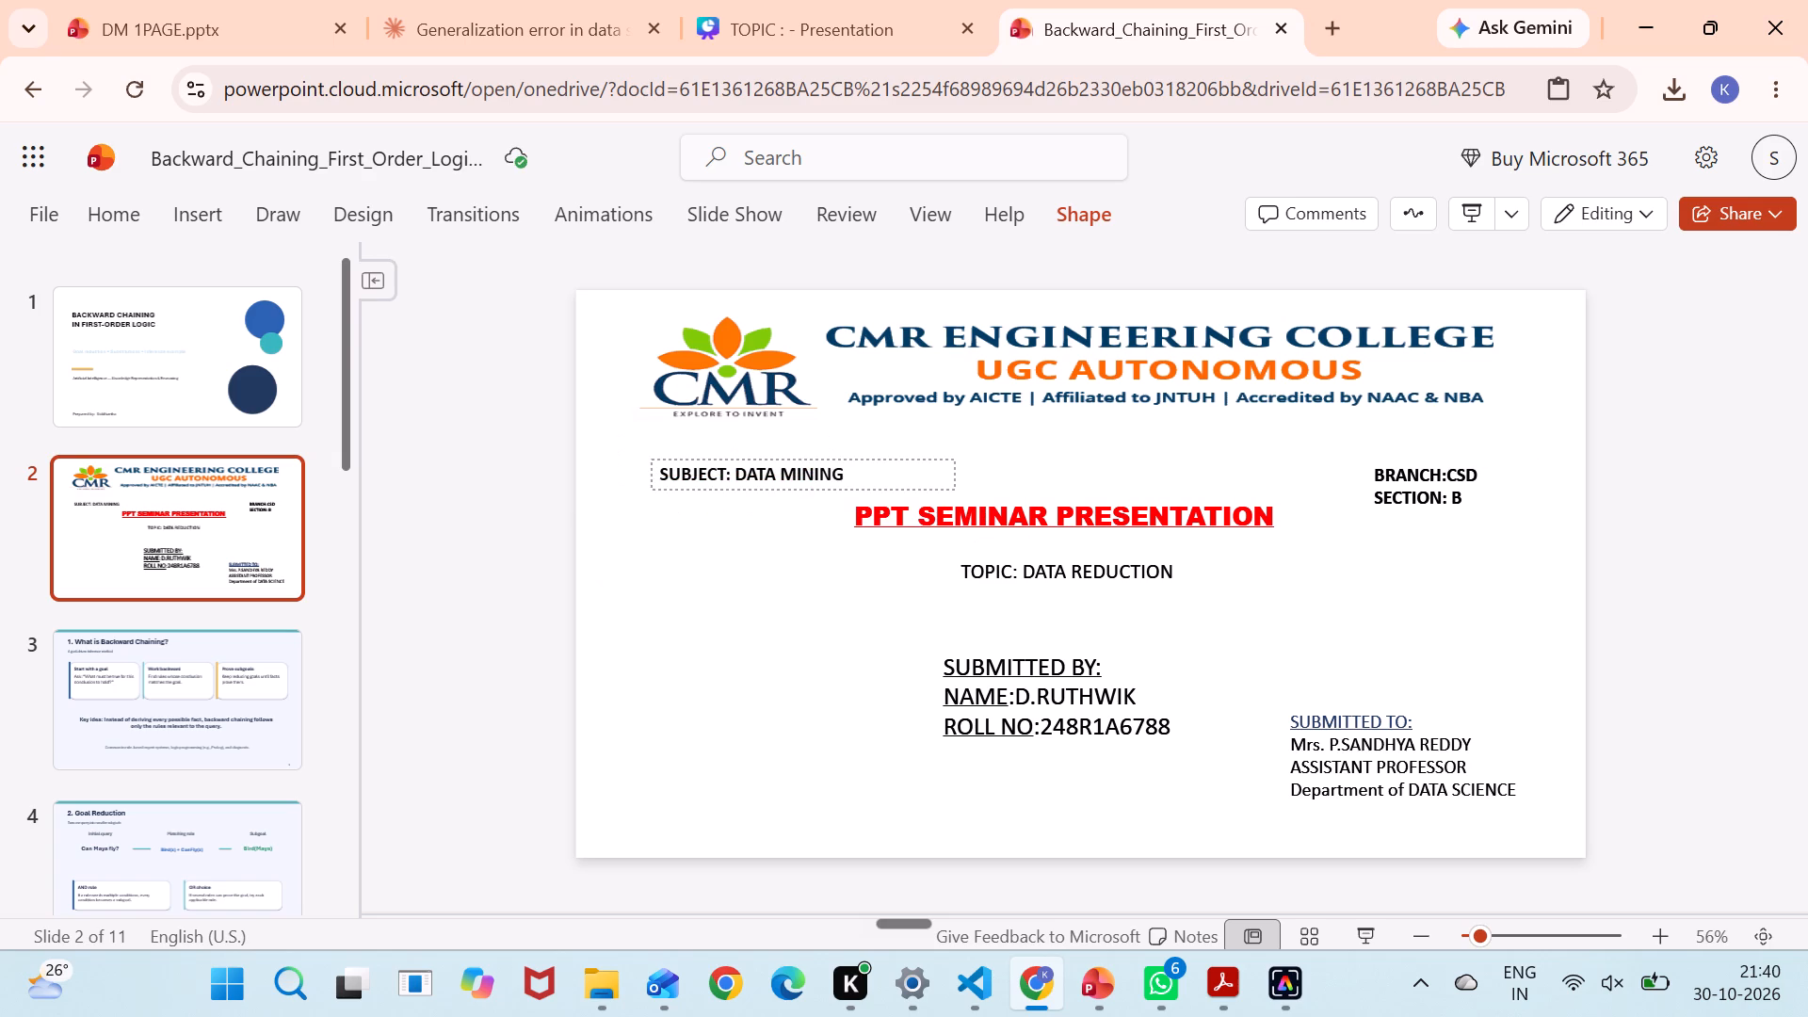
drag(852, 480, 843, 479)
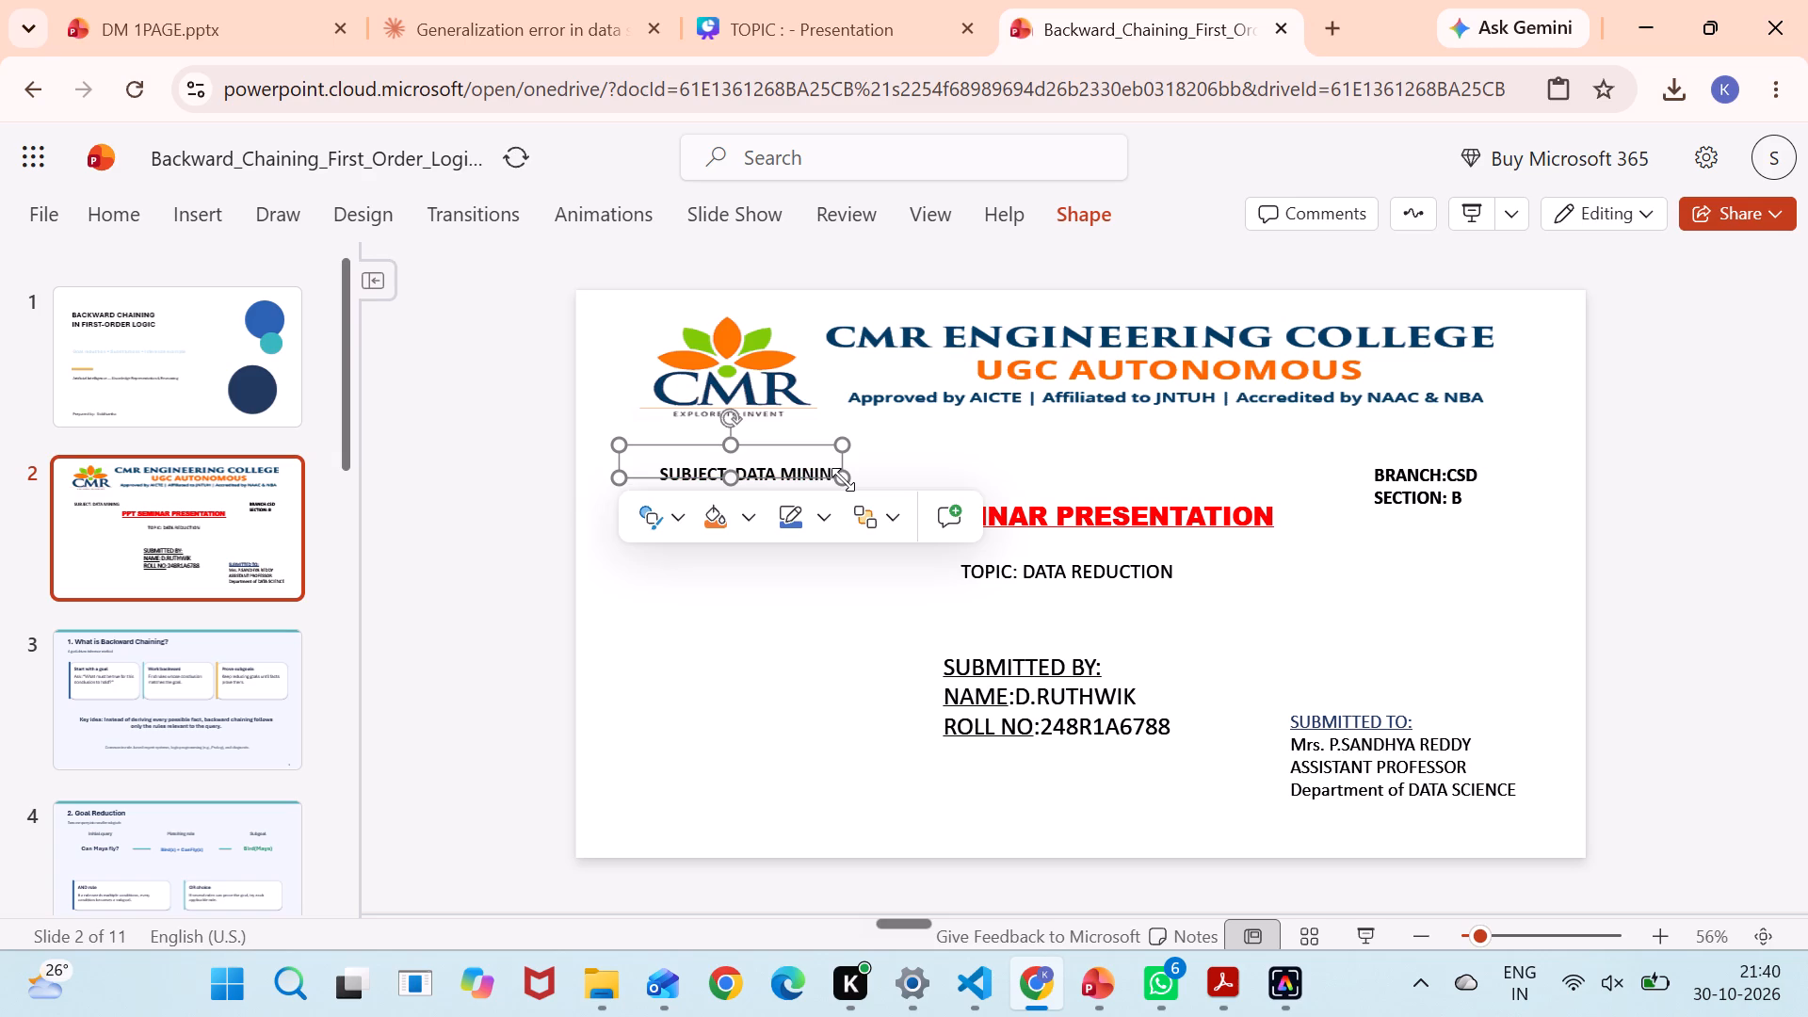
Switch to the DM 1PAGE presentation and delete DATA MINING from its SUBJECT line.
click(244, 0)
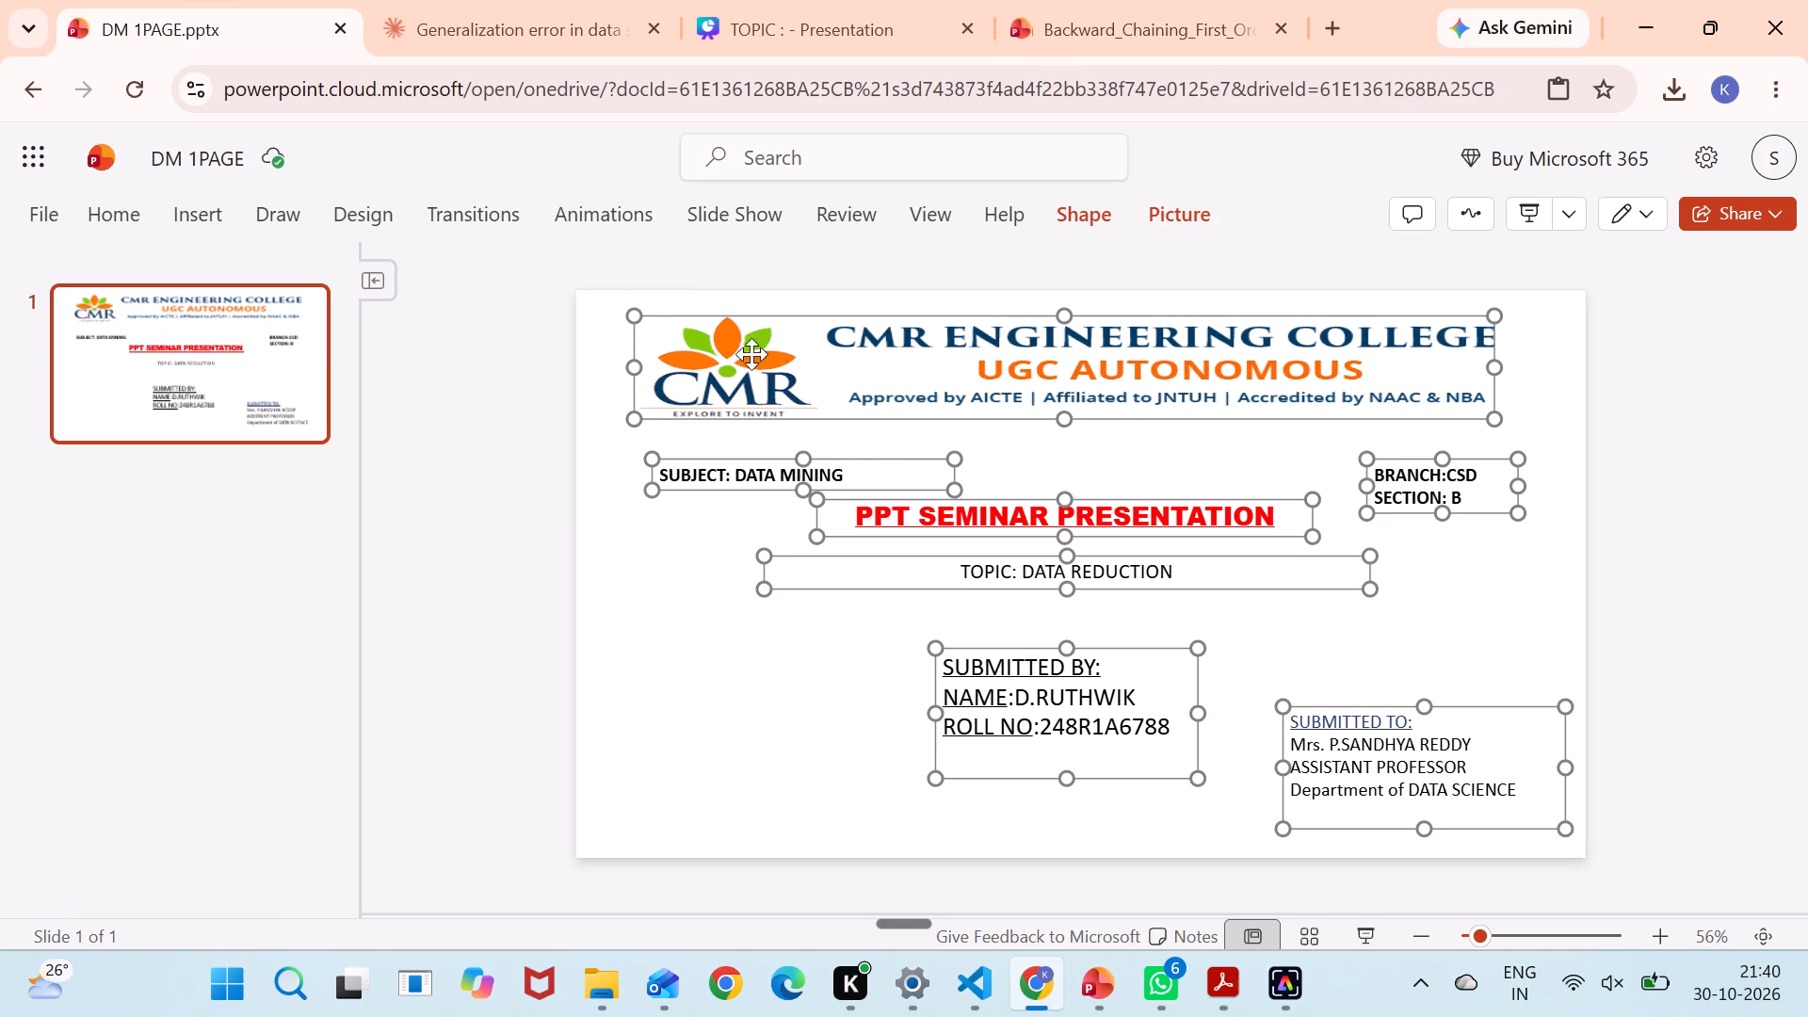
click(894, 473)
key(BackSpace)
key(BackSpace)
key(BackSpace)
key(BackSpace)
key(BackSpace)
key(BackSpace)
key(BackSpace)
key(BackSpace)
key(BackSpace)
key(BackSpace)
key(BackSpace)
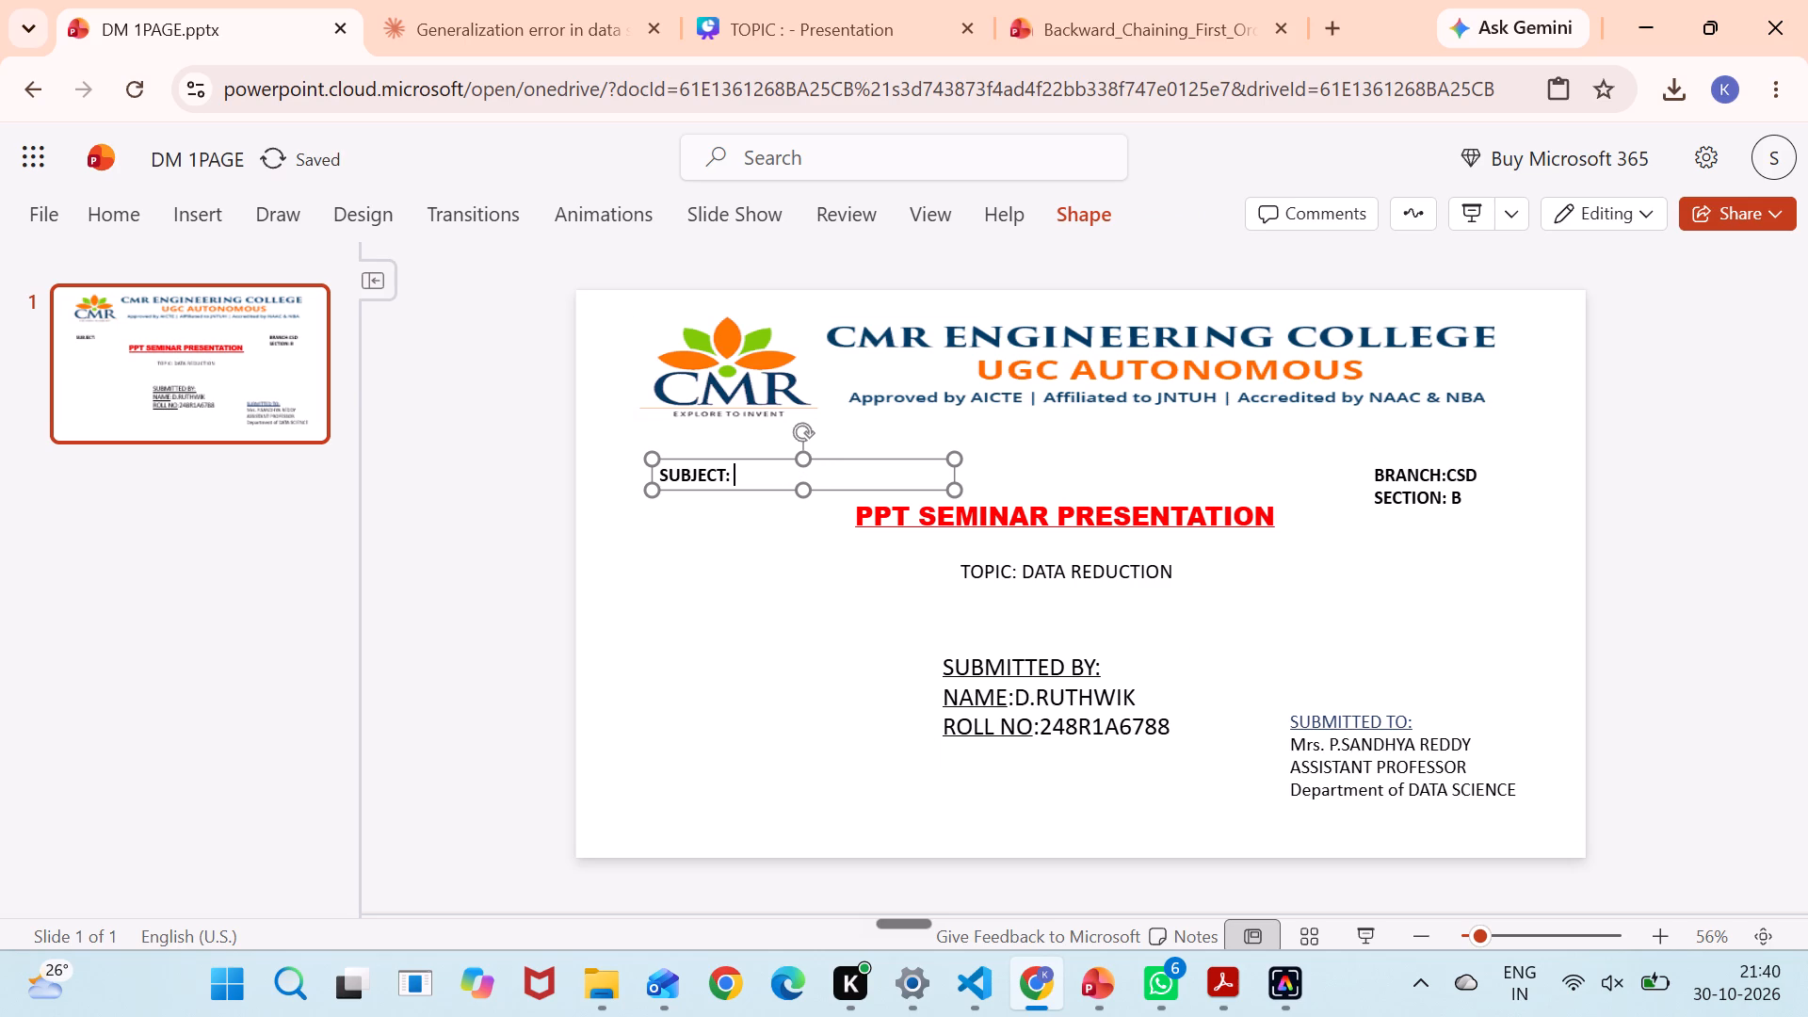
Enter ARTIFICIAL INTILLENGENECE as the subject after the SUBJECT label.
key(shift+a)
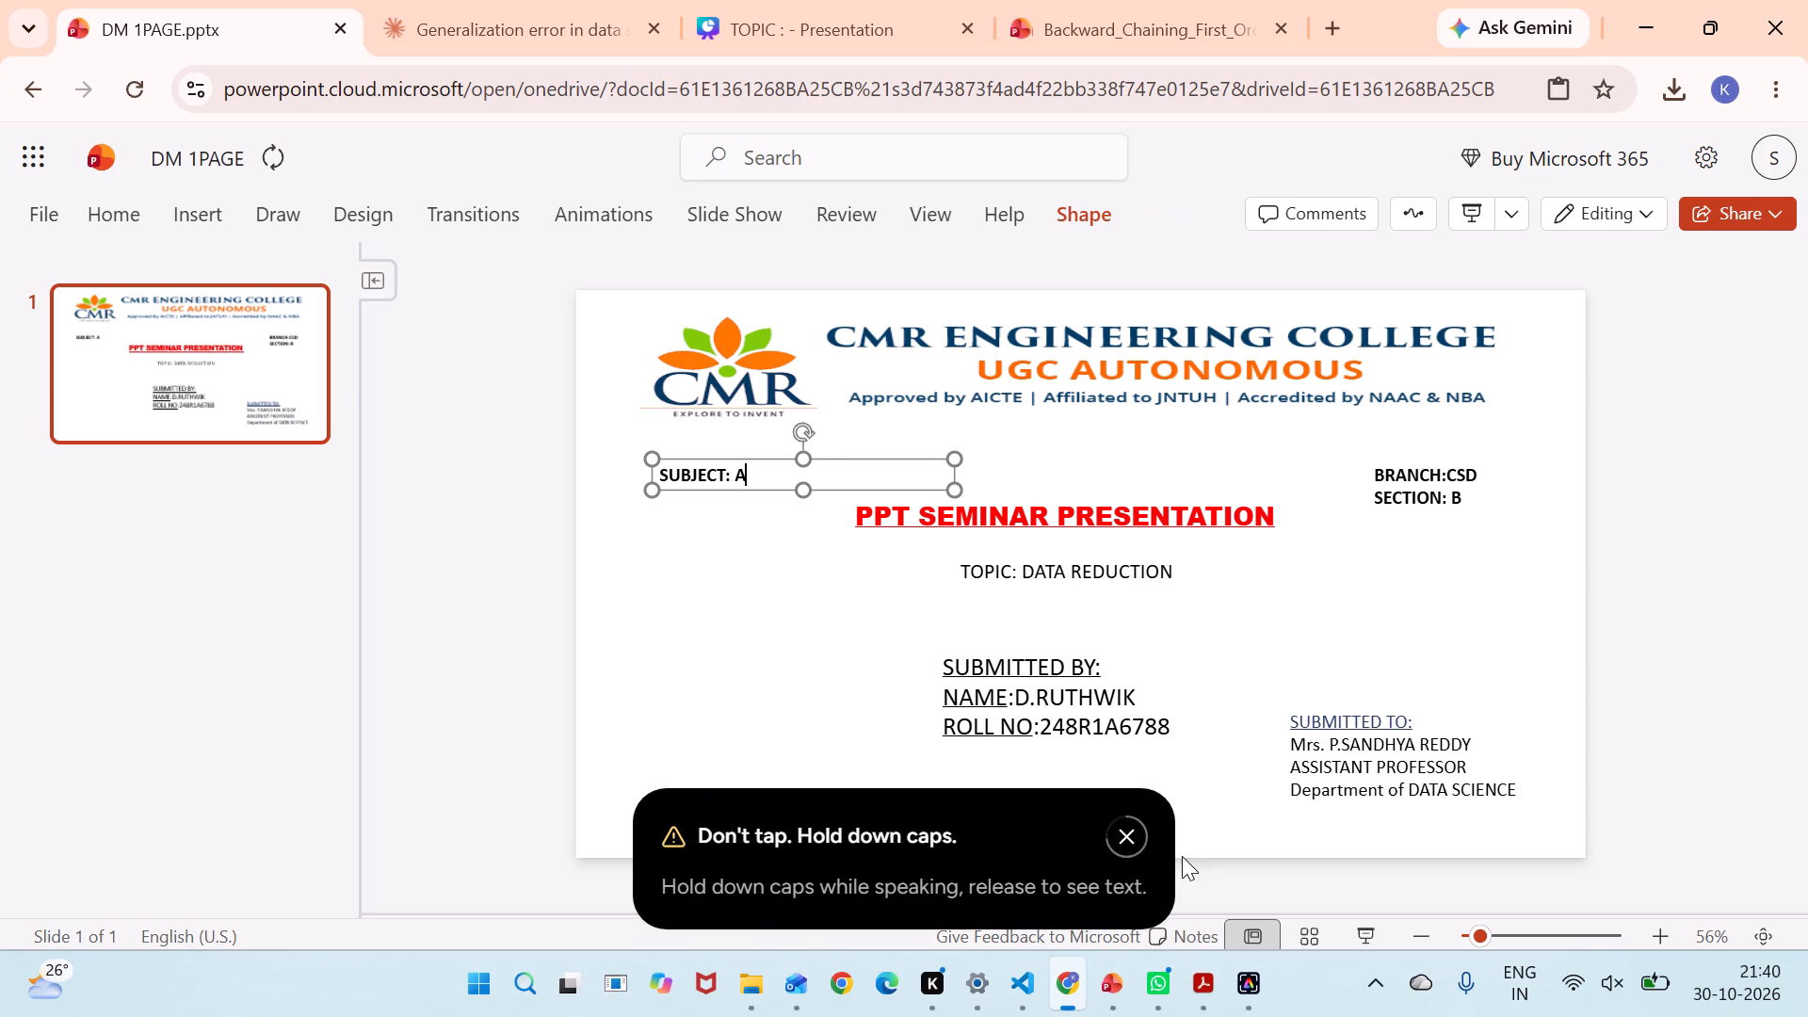
click(1143, 831)
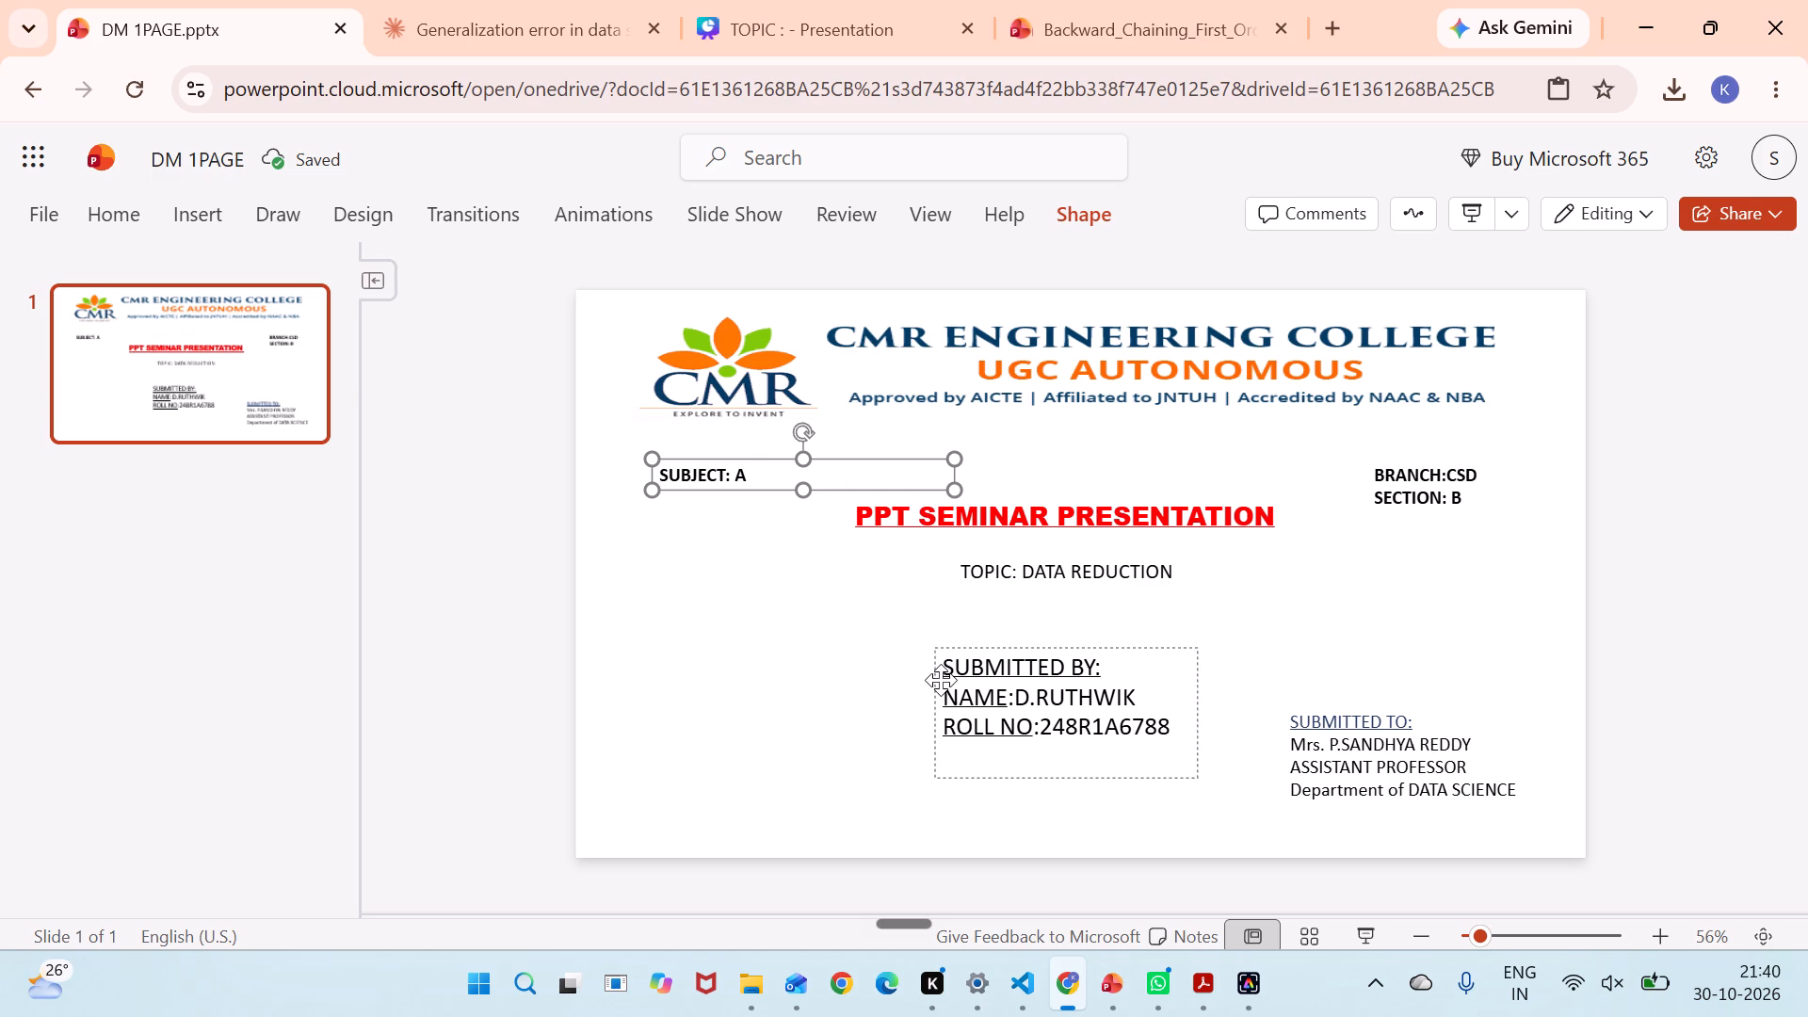
text(RTIFICIAL)
key(space)
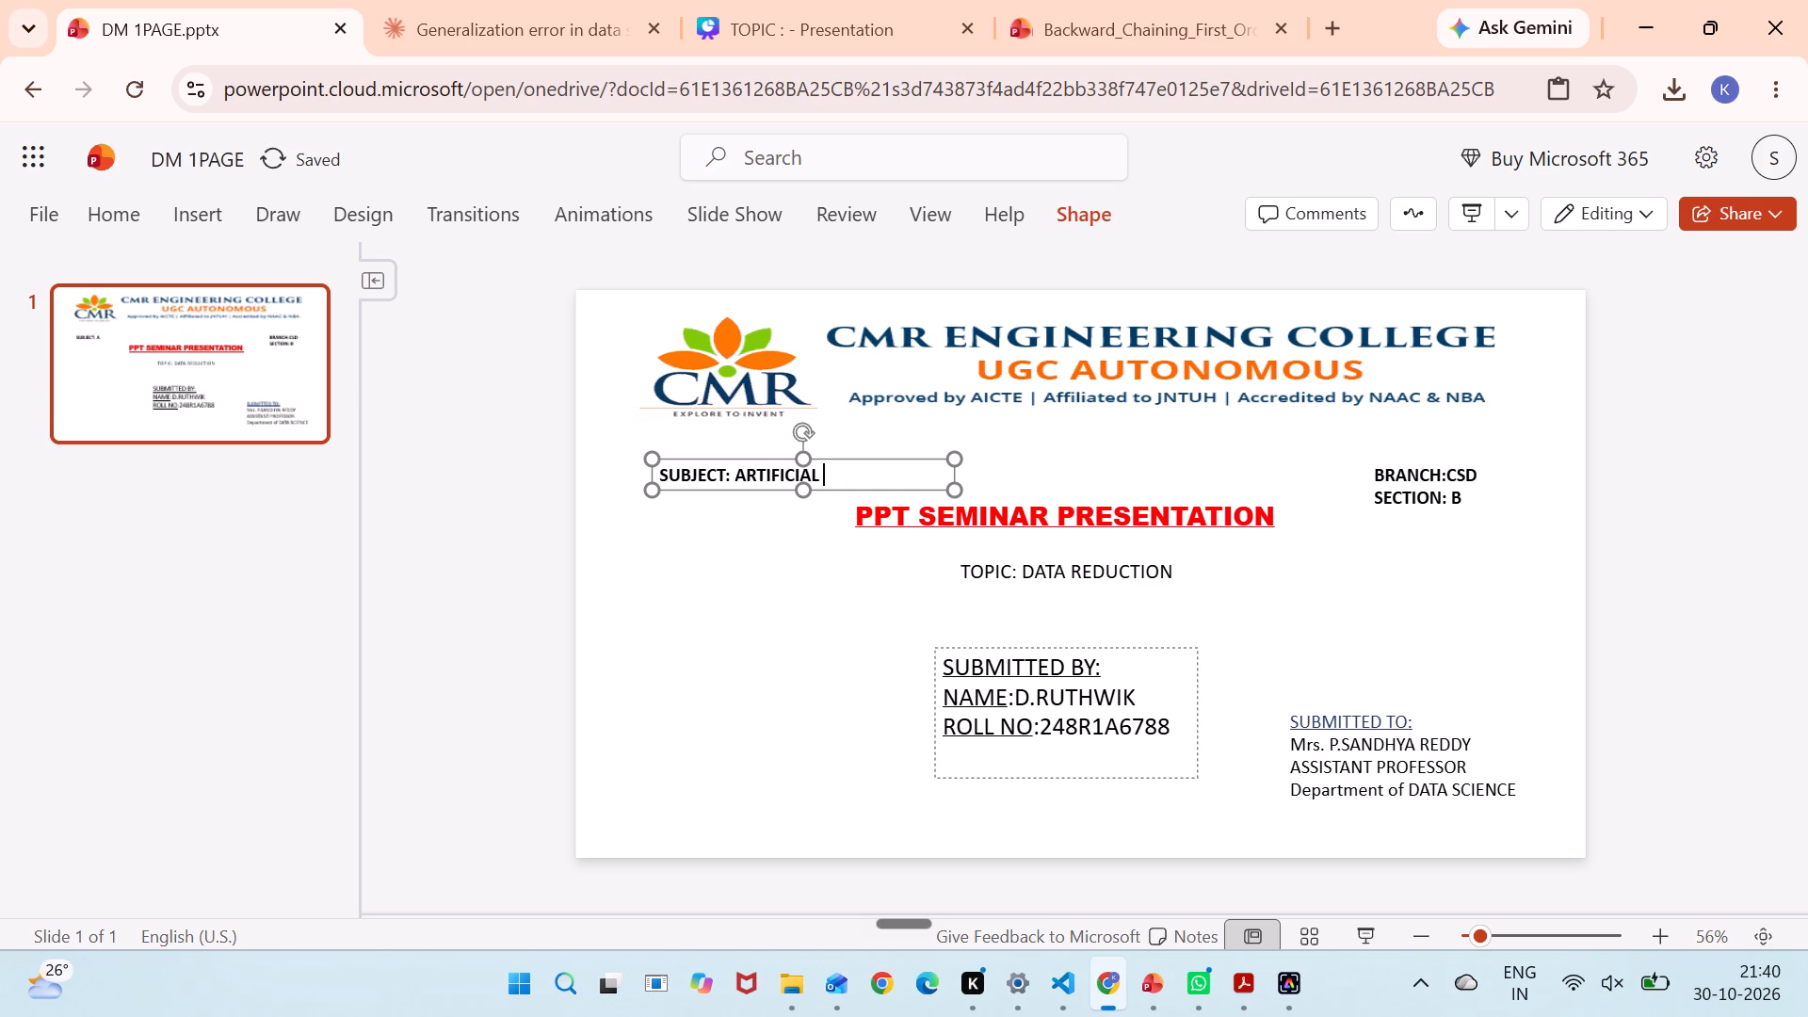
text(INTE)
key(shift+BackSpace)
text(ILLENGENECE)
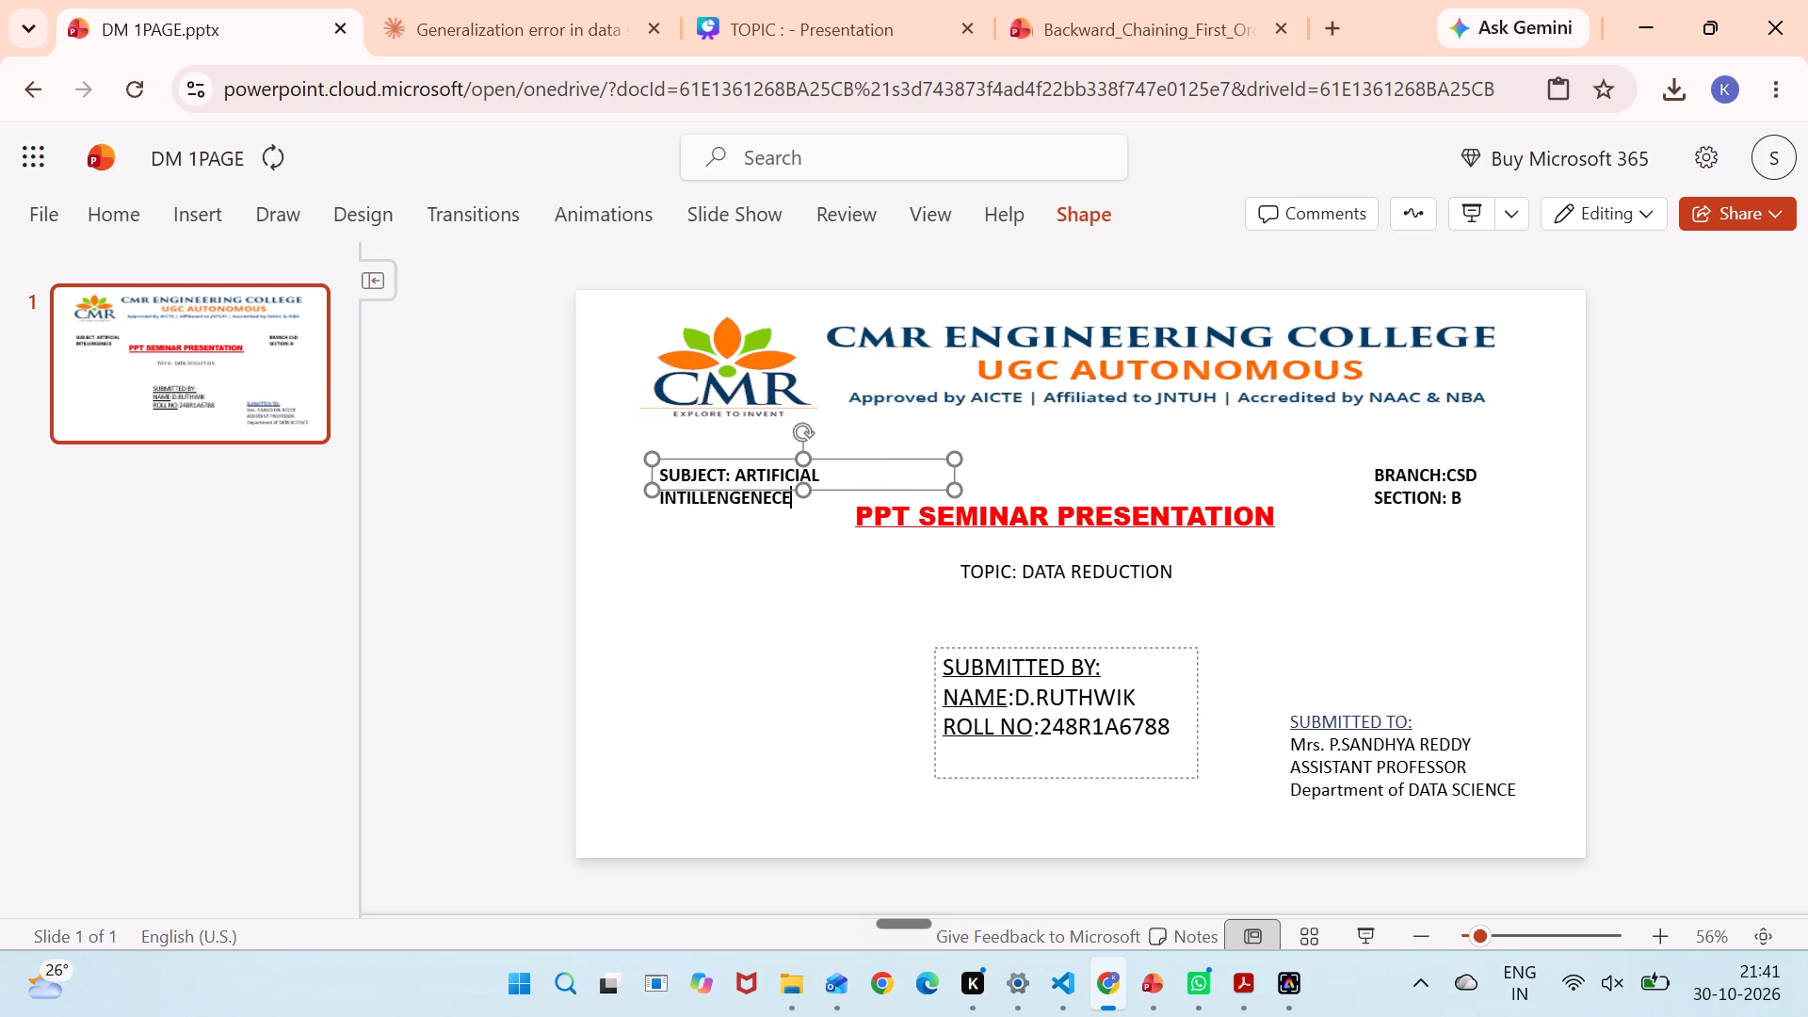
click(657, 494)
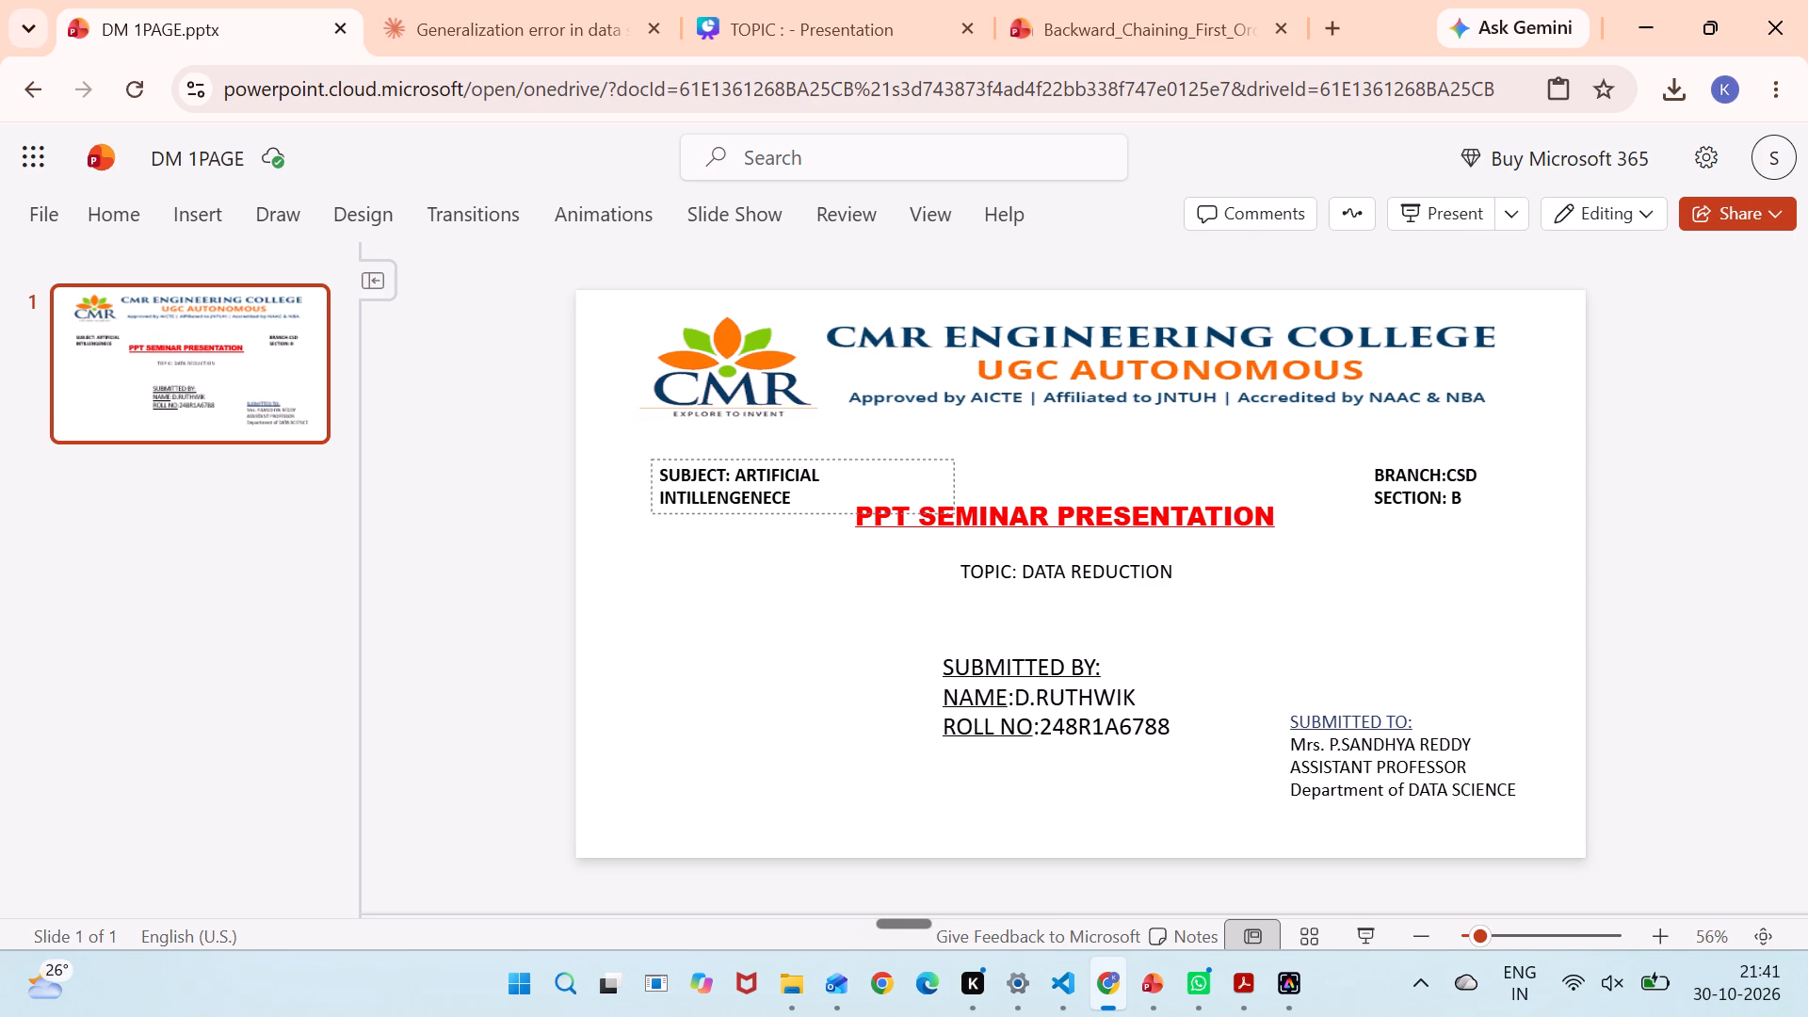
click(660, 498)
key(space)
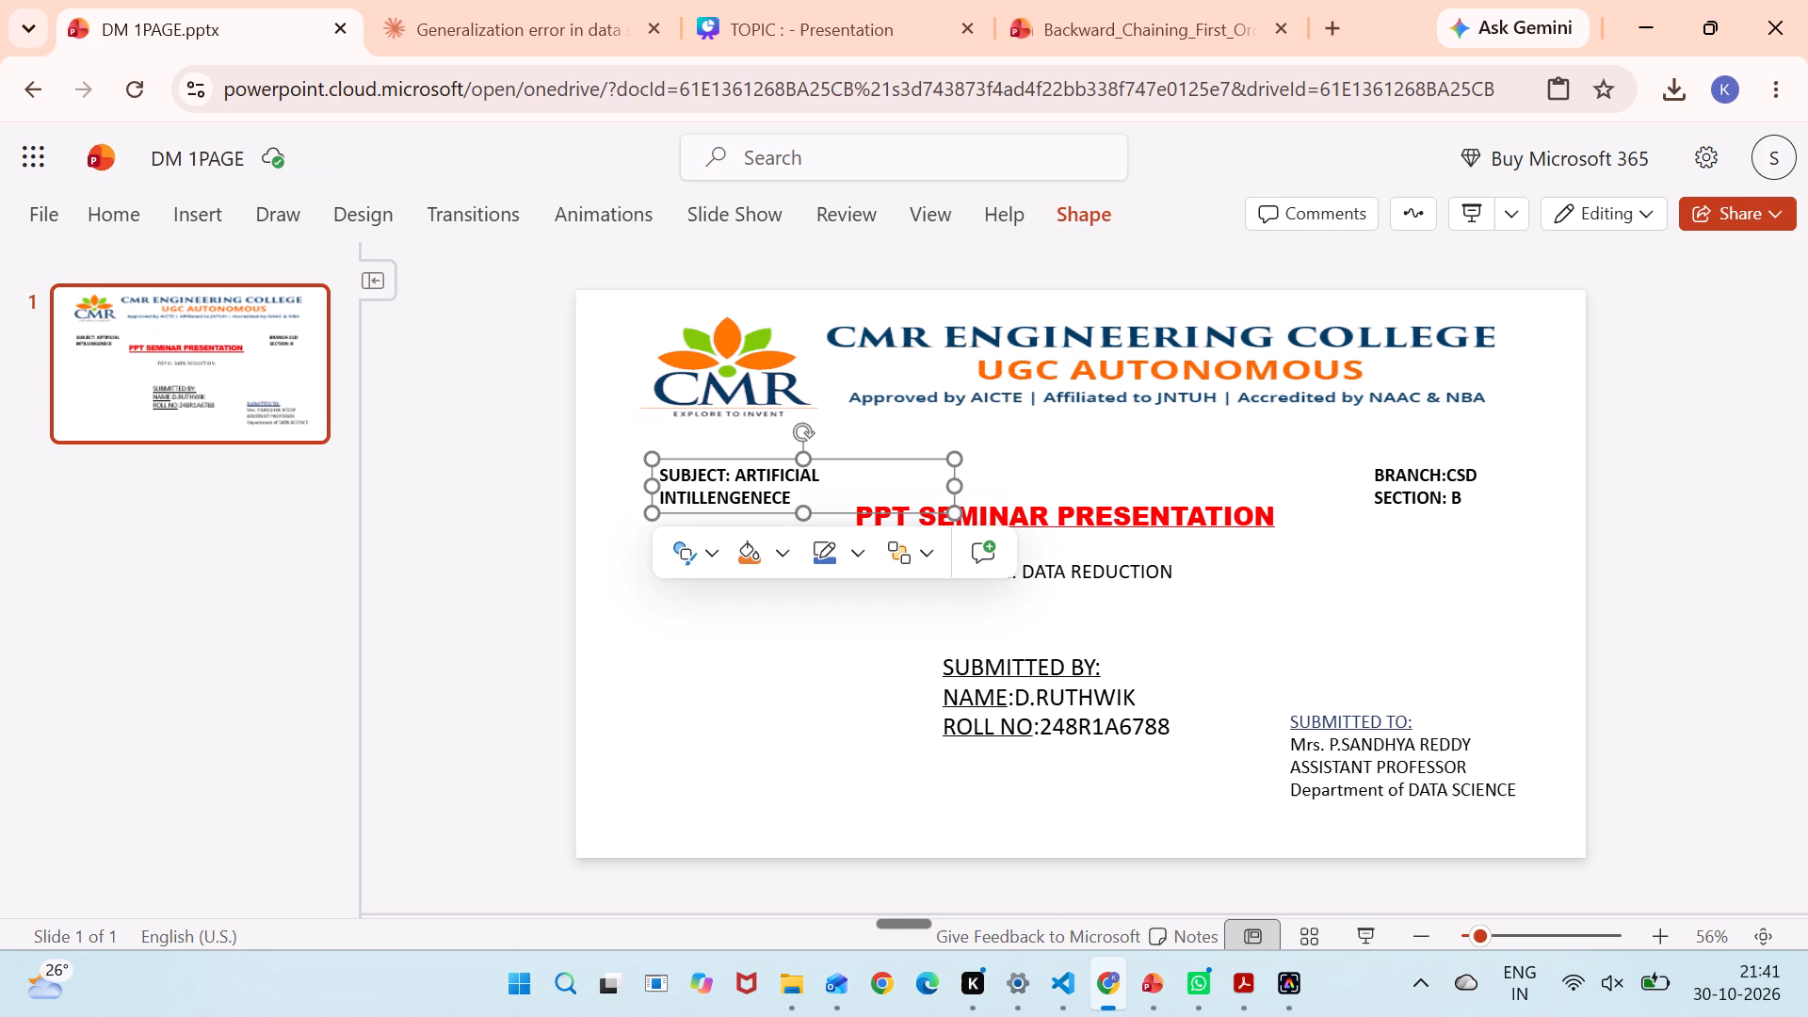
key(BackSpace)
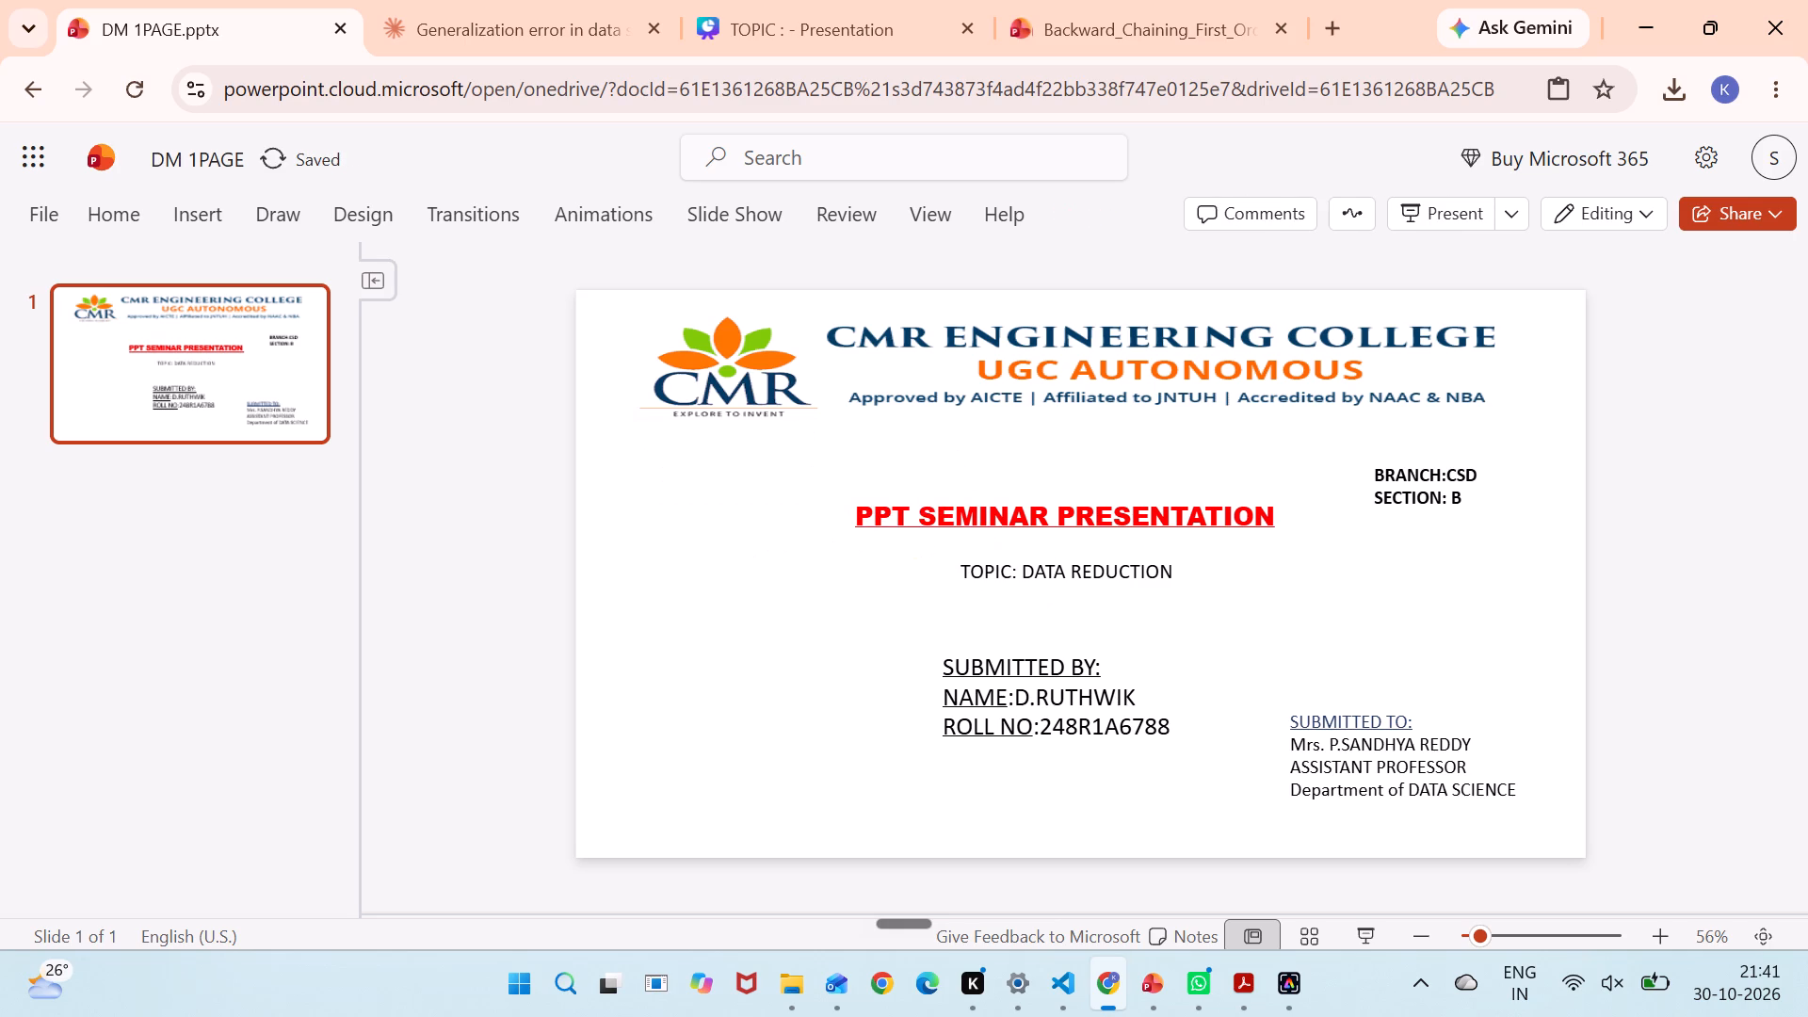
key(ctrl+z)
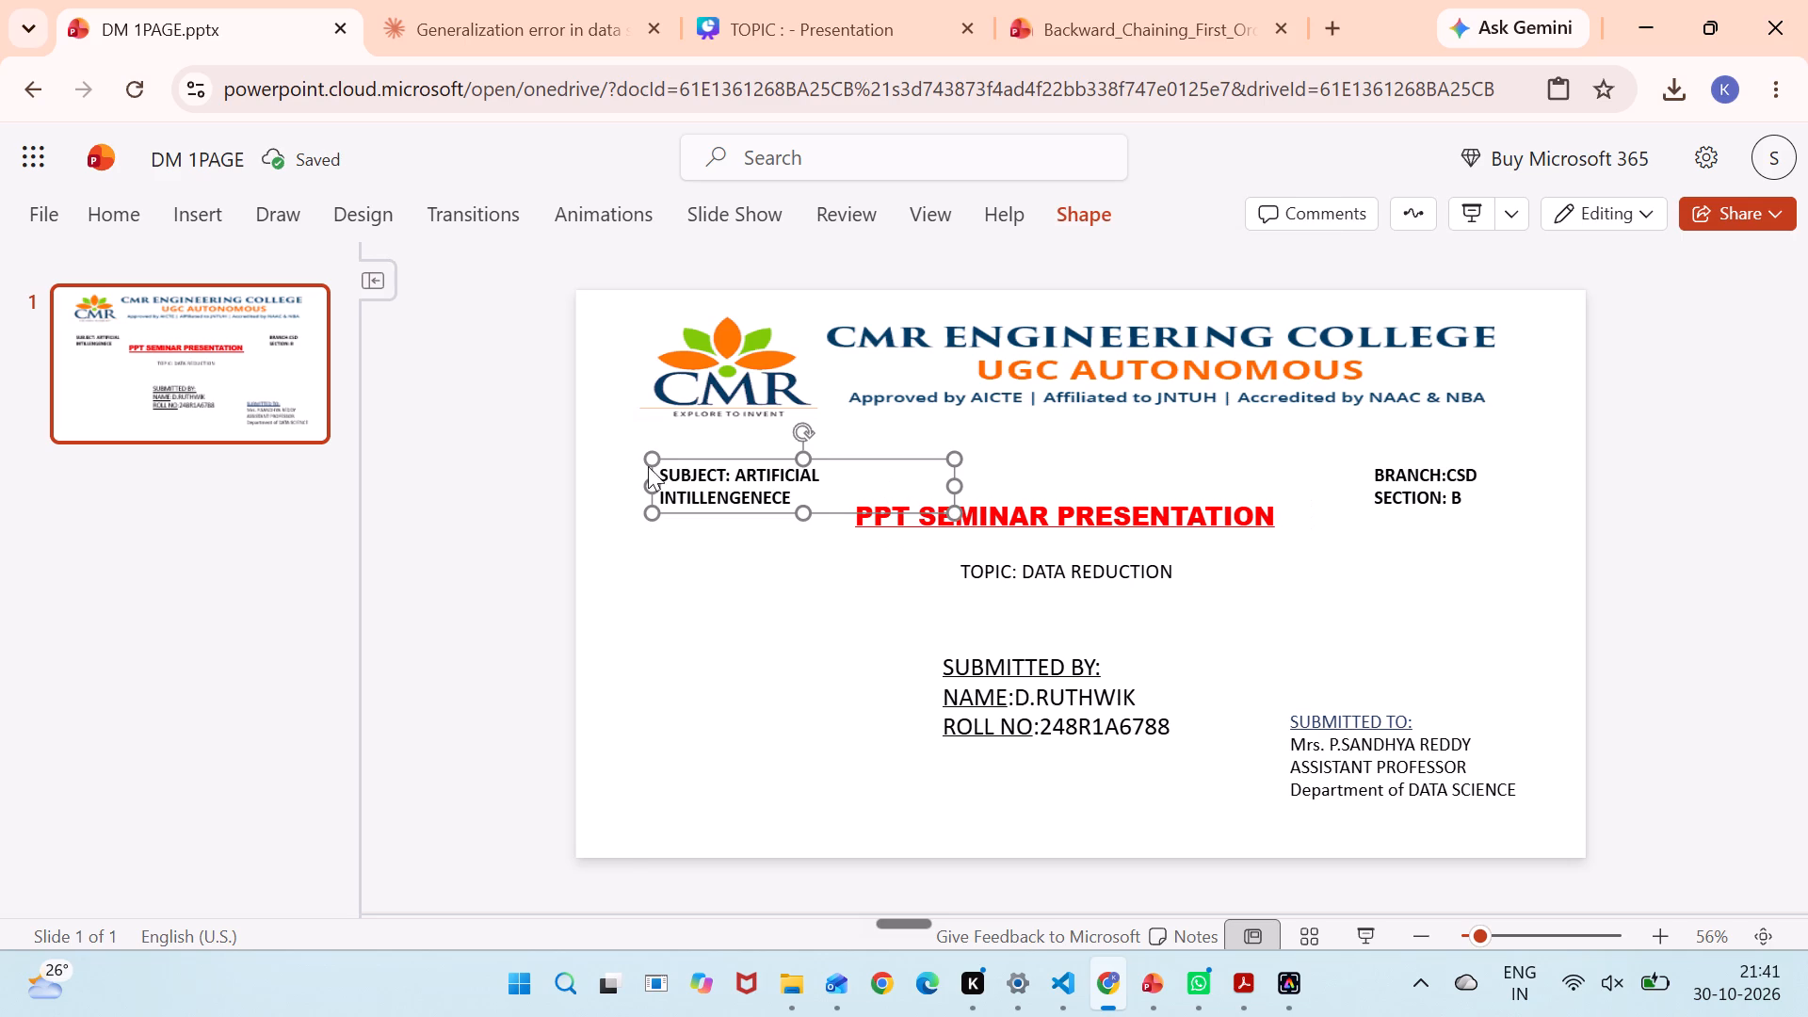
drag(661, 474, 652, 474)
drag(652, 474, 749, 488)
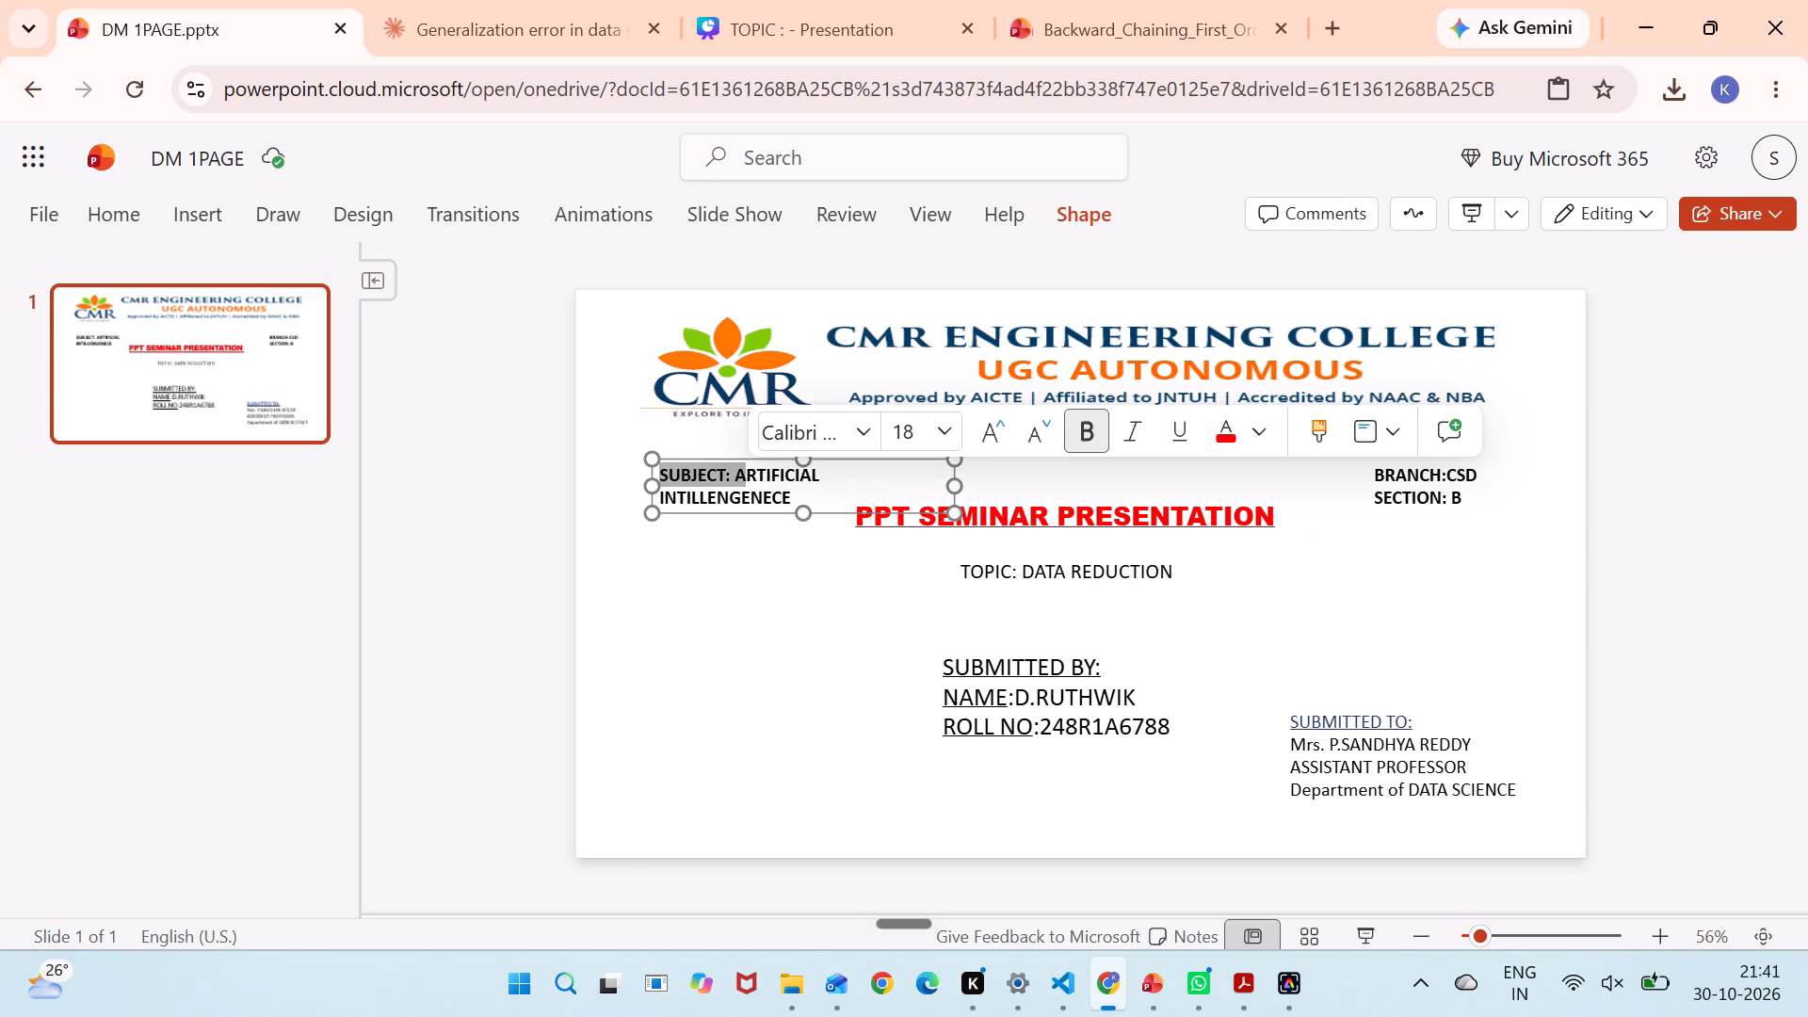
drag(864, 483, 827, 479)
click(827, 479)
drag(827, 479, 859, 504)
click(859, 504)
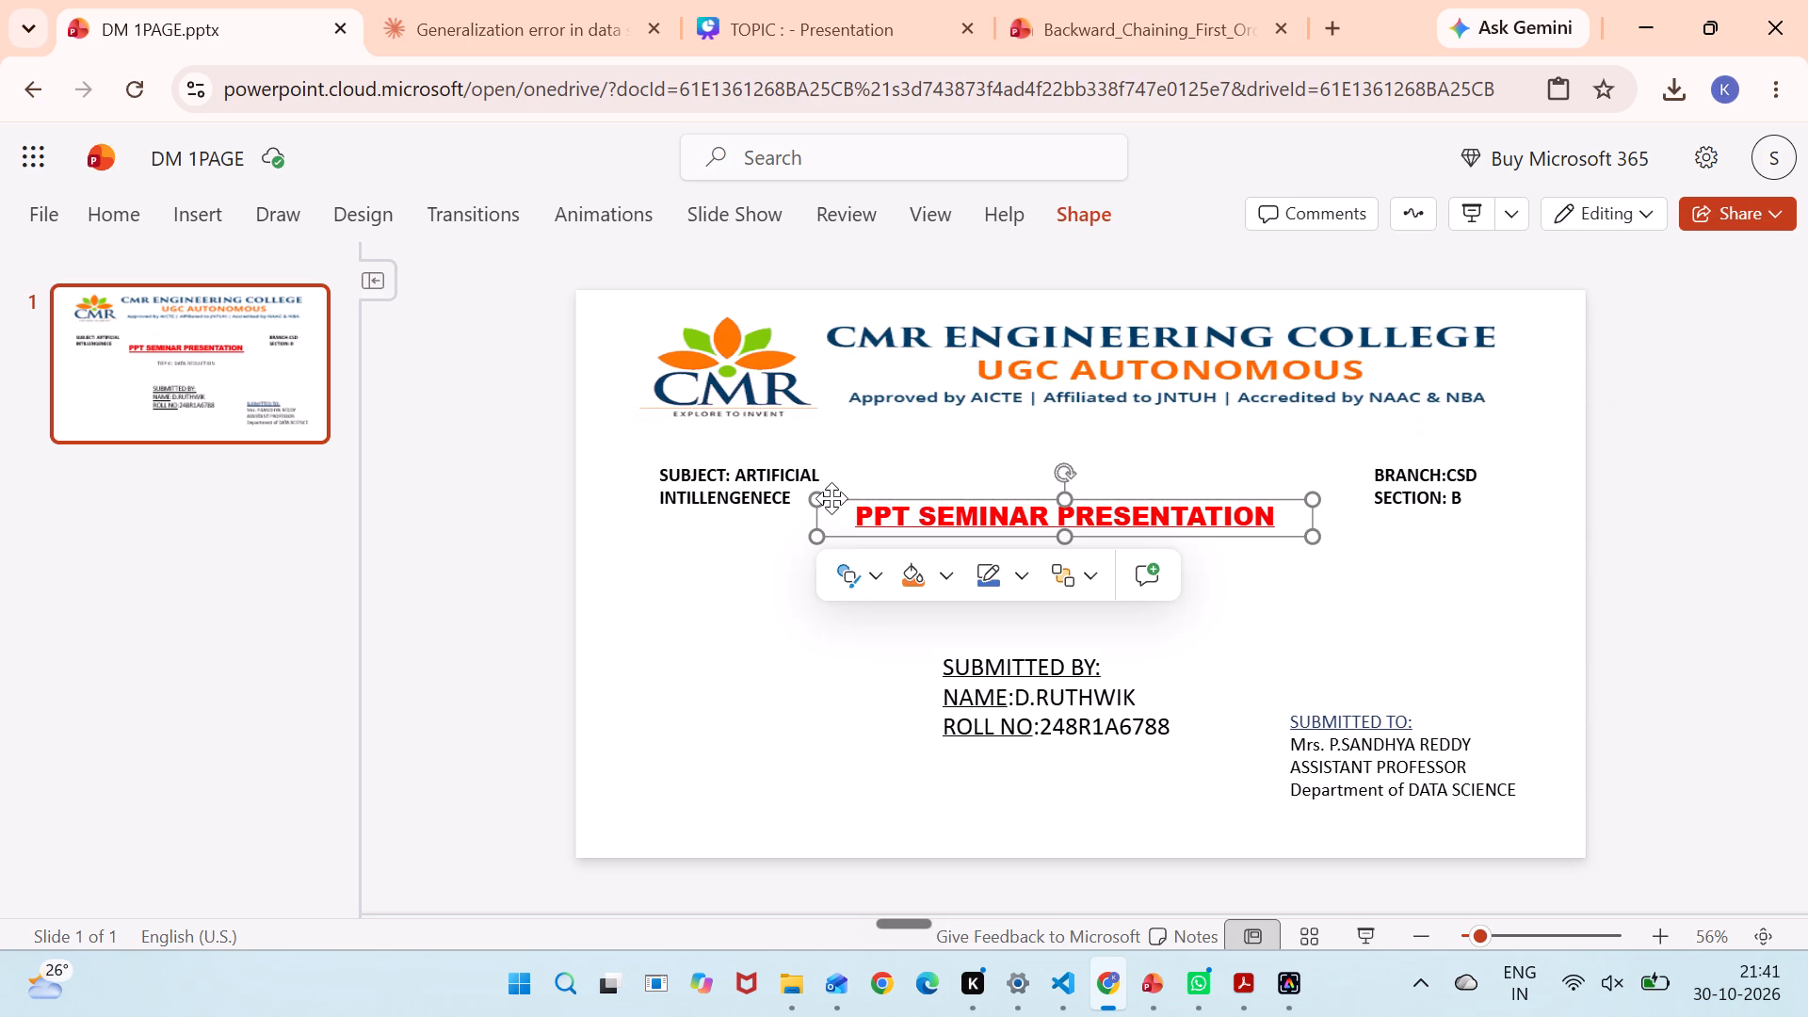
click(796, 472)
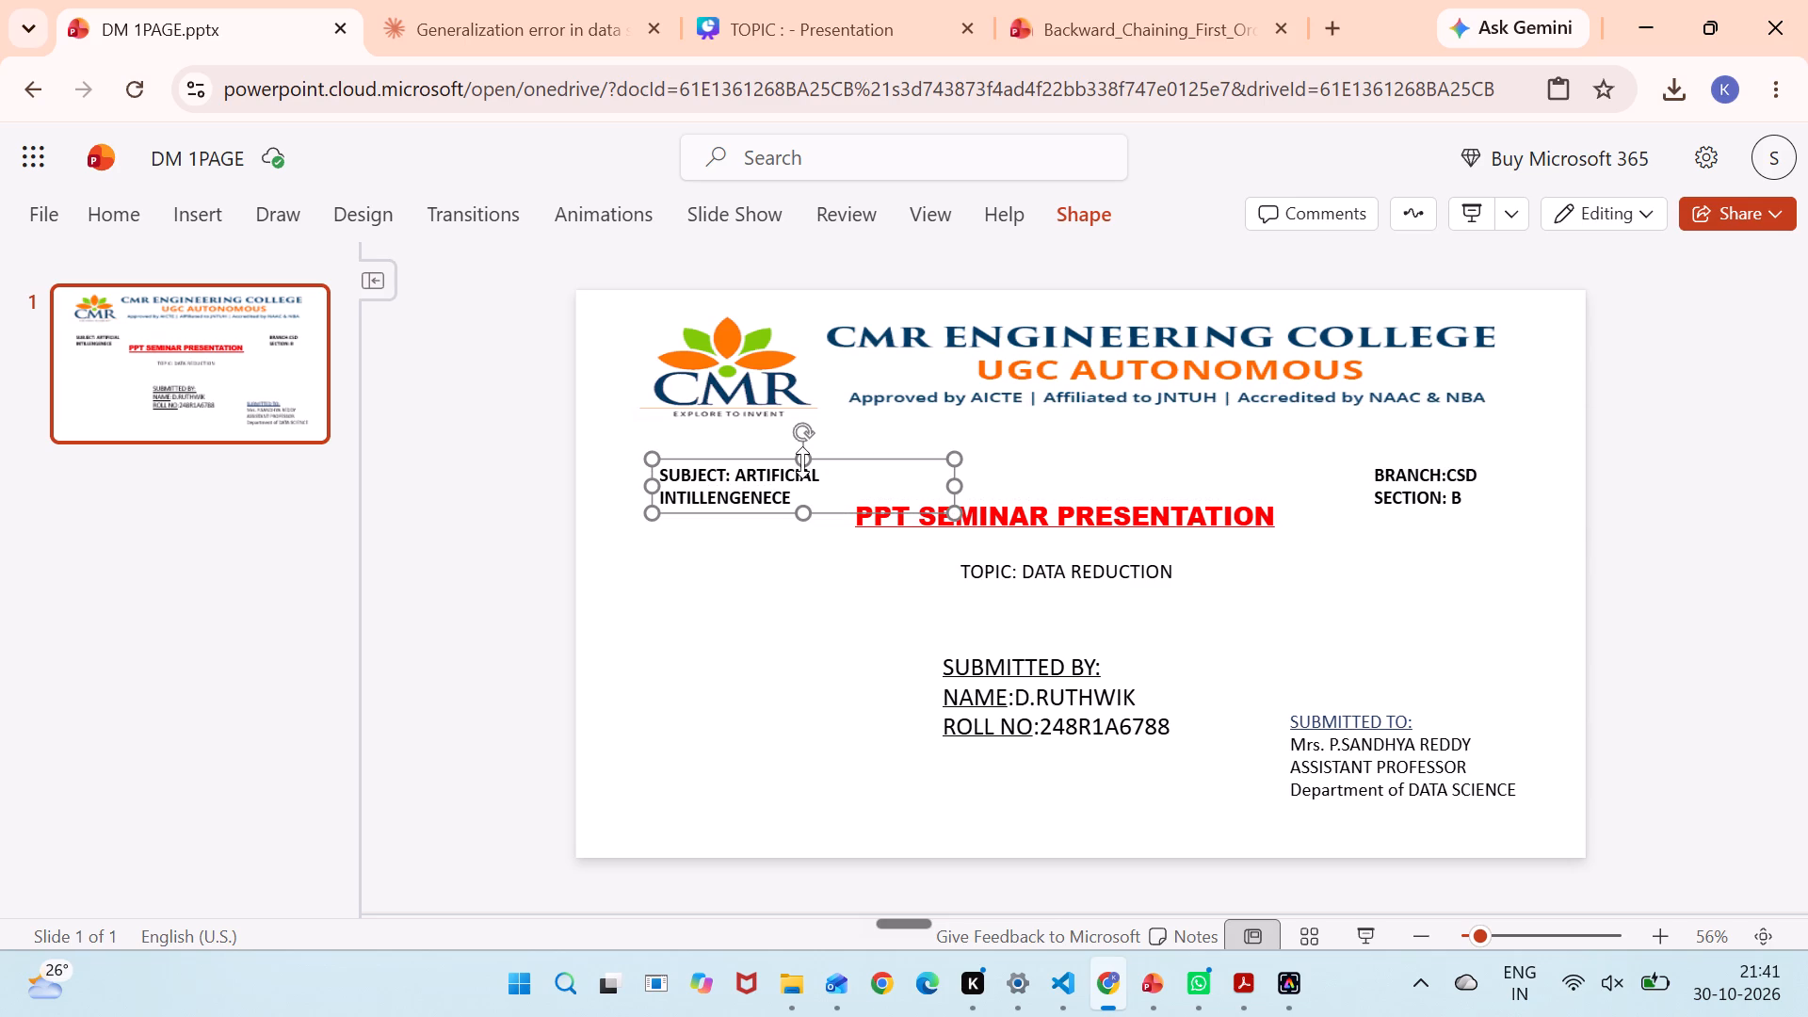
Widen the SUBJECT text box by extending its left edge so the subject fits on one line.
drag(802, 458, 740, 449)
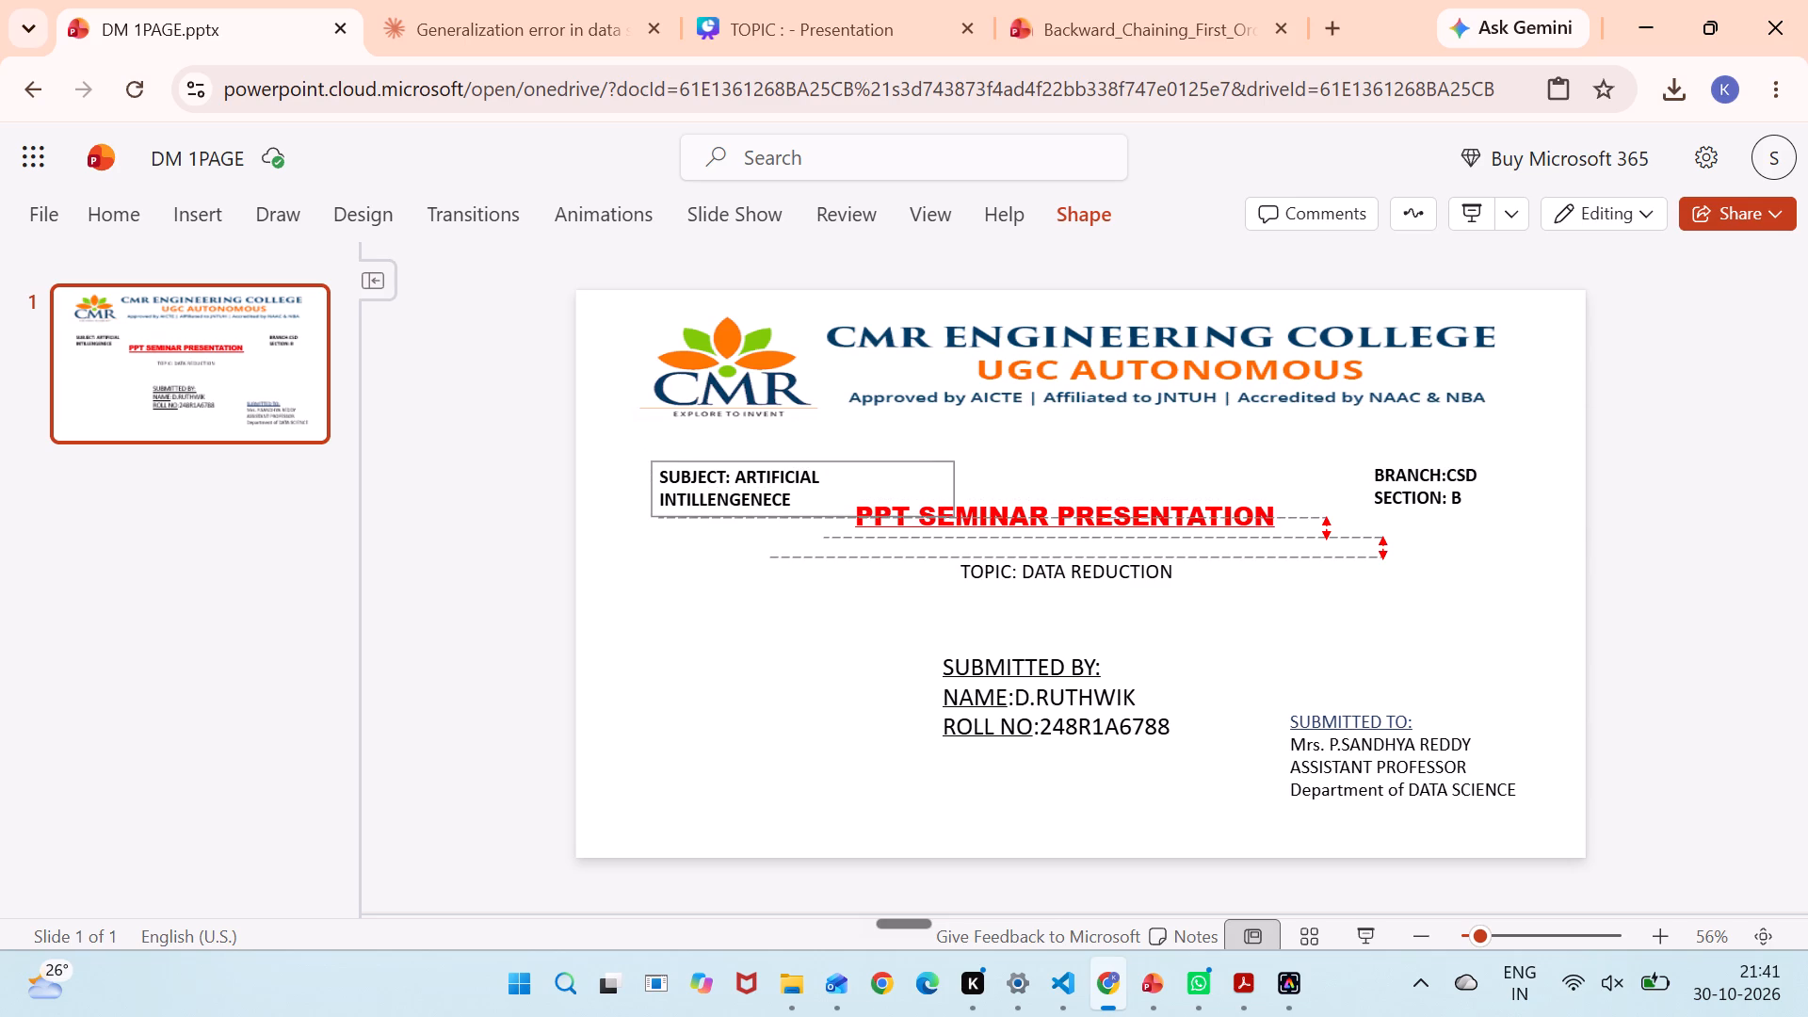
drag(740, 449, 634, 443)
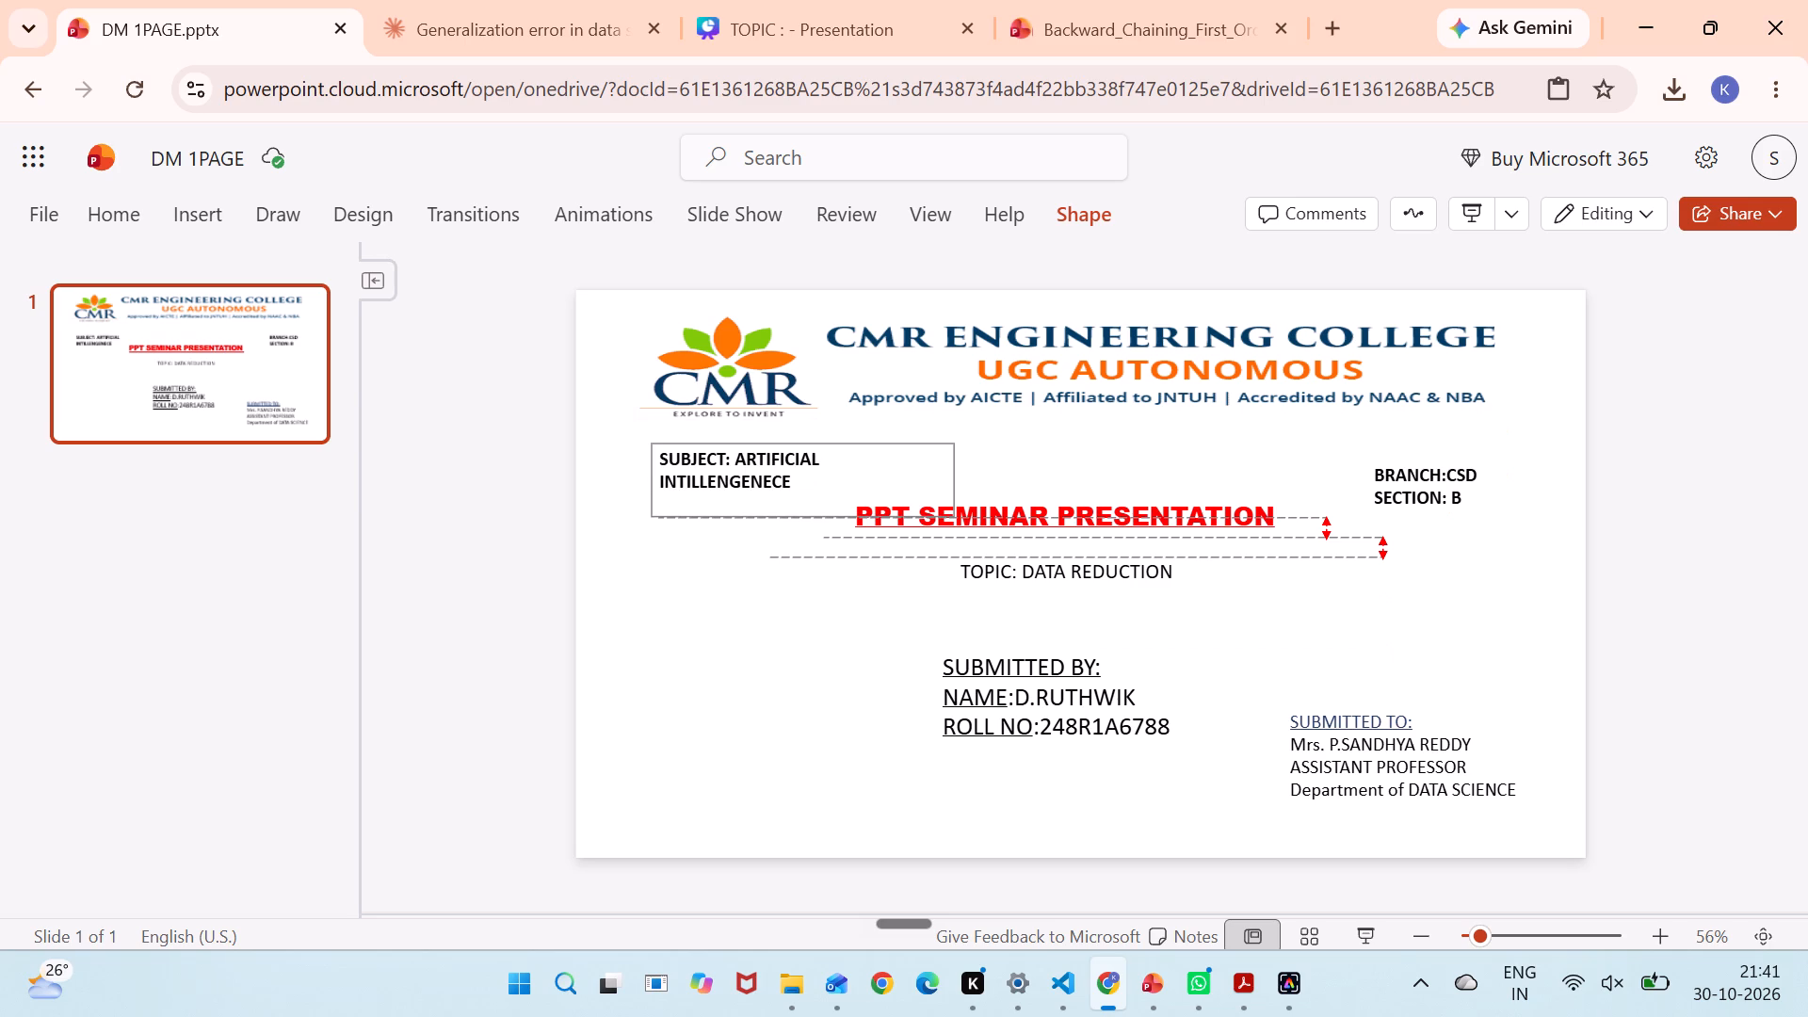
drag(634, 443, 630, 446)
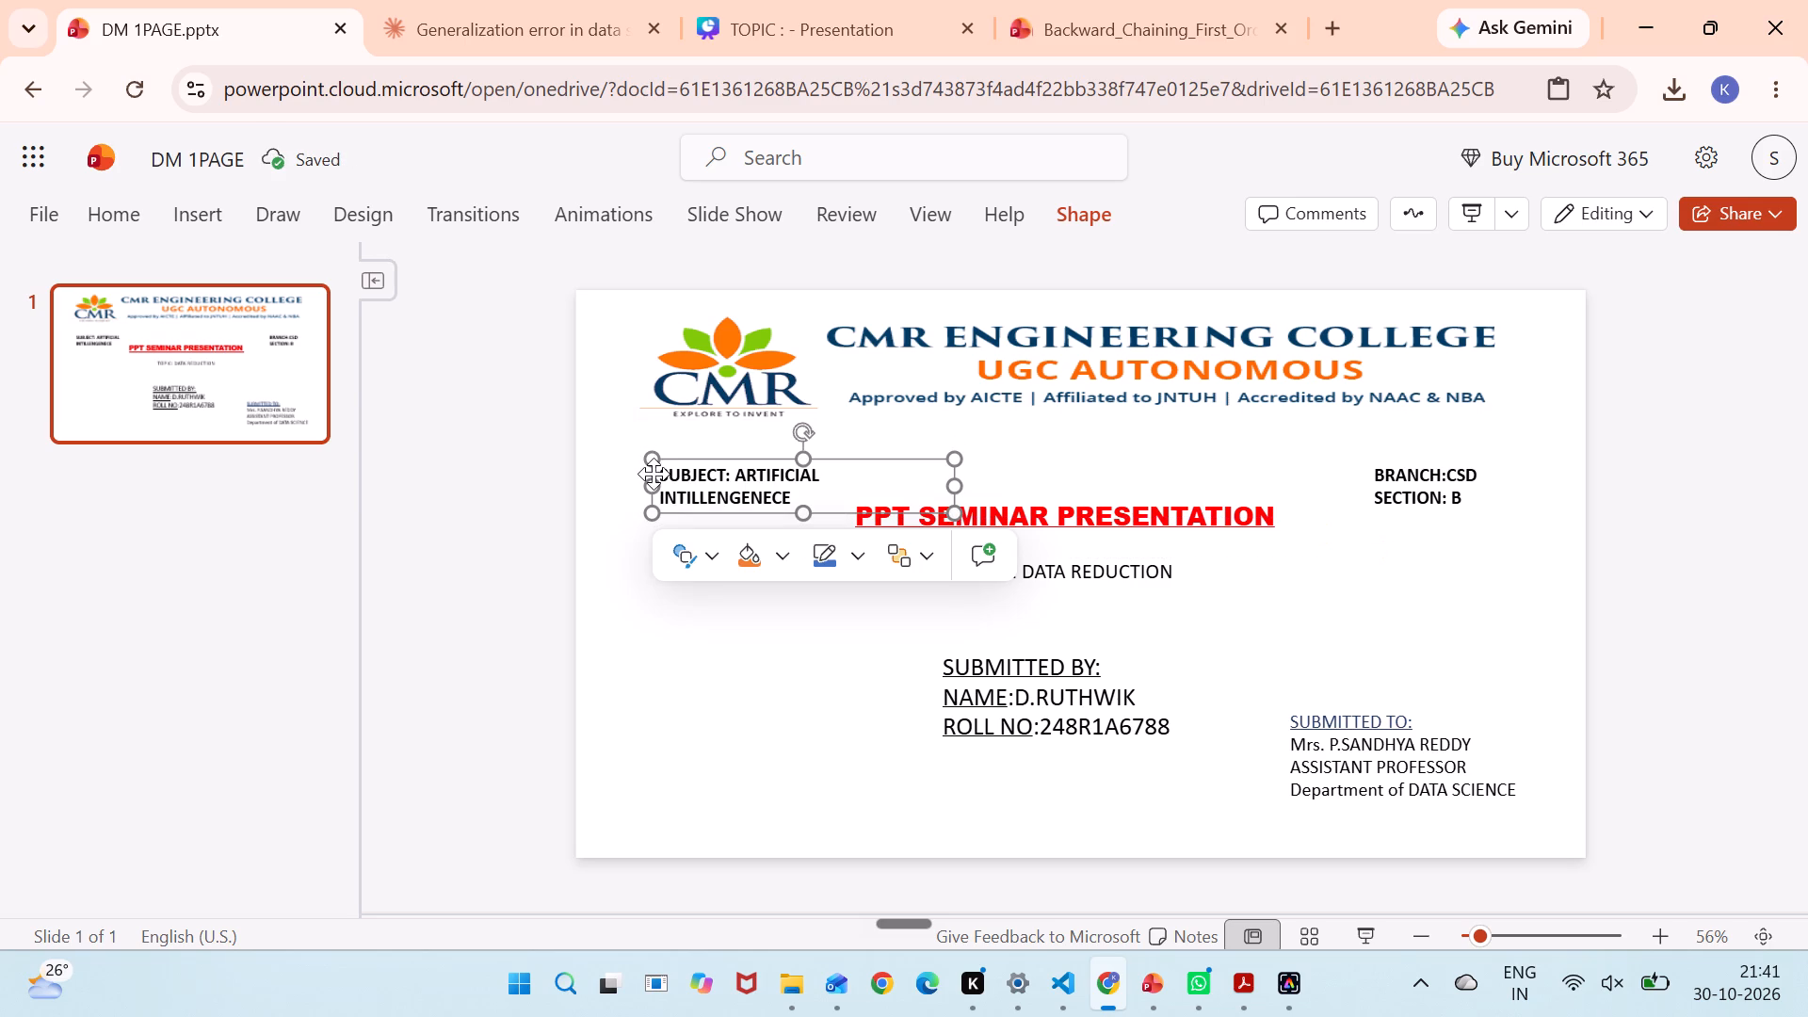
drag(651, 486, 618, 474)
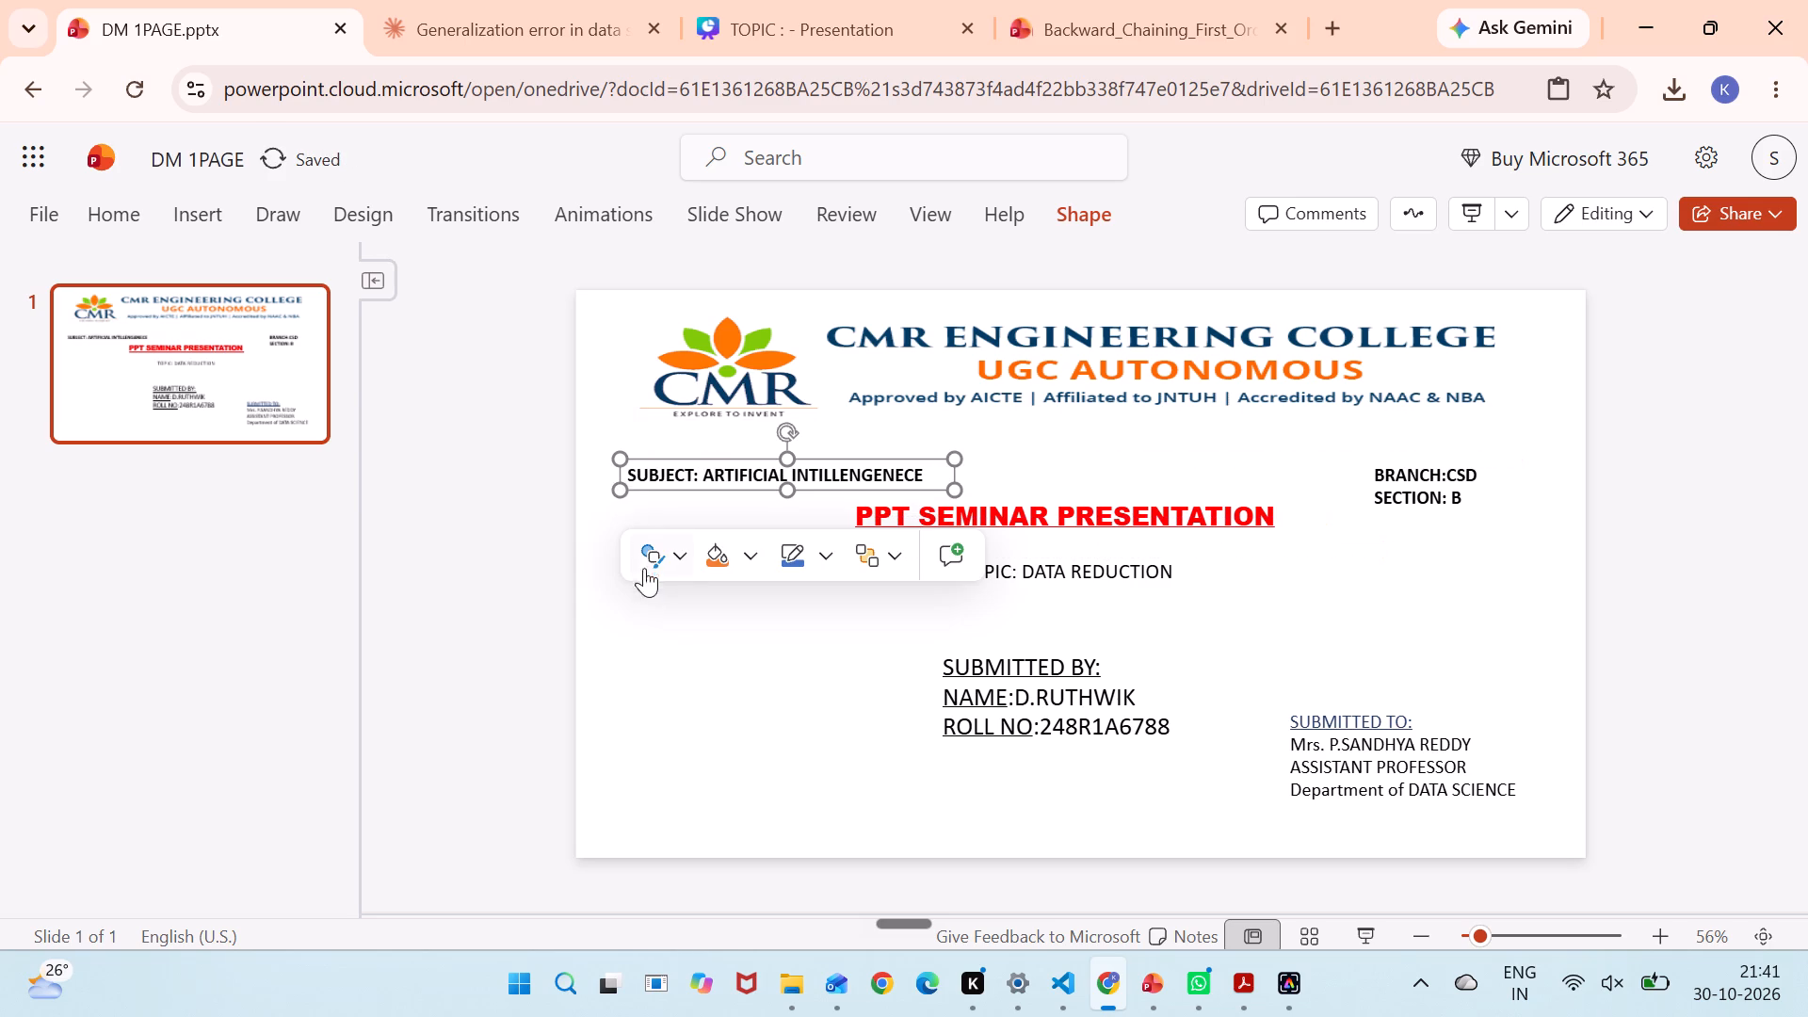
click(649, 584)
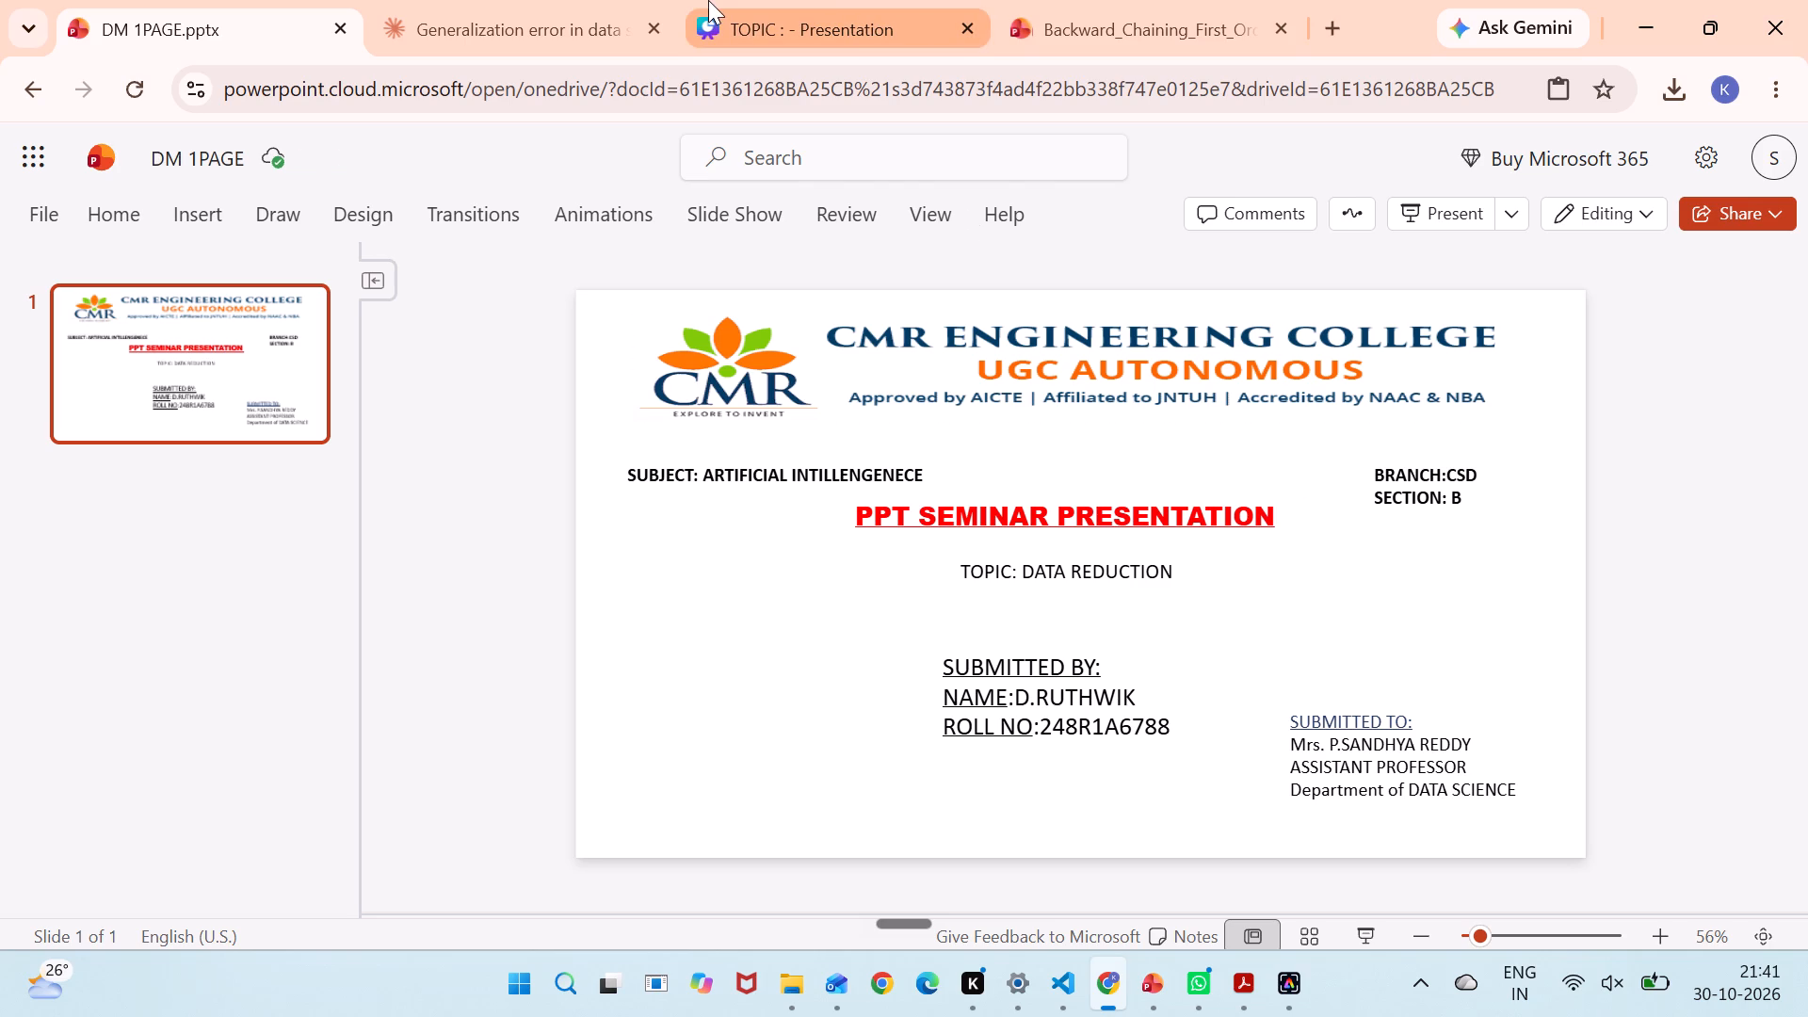
Correct the spelling of the second word of the subject to INTELLIGENCE.
click(928, 479)
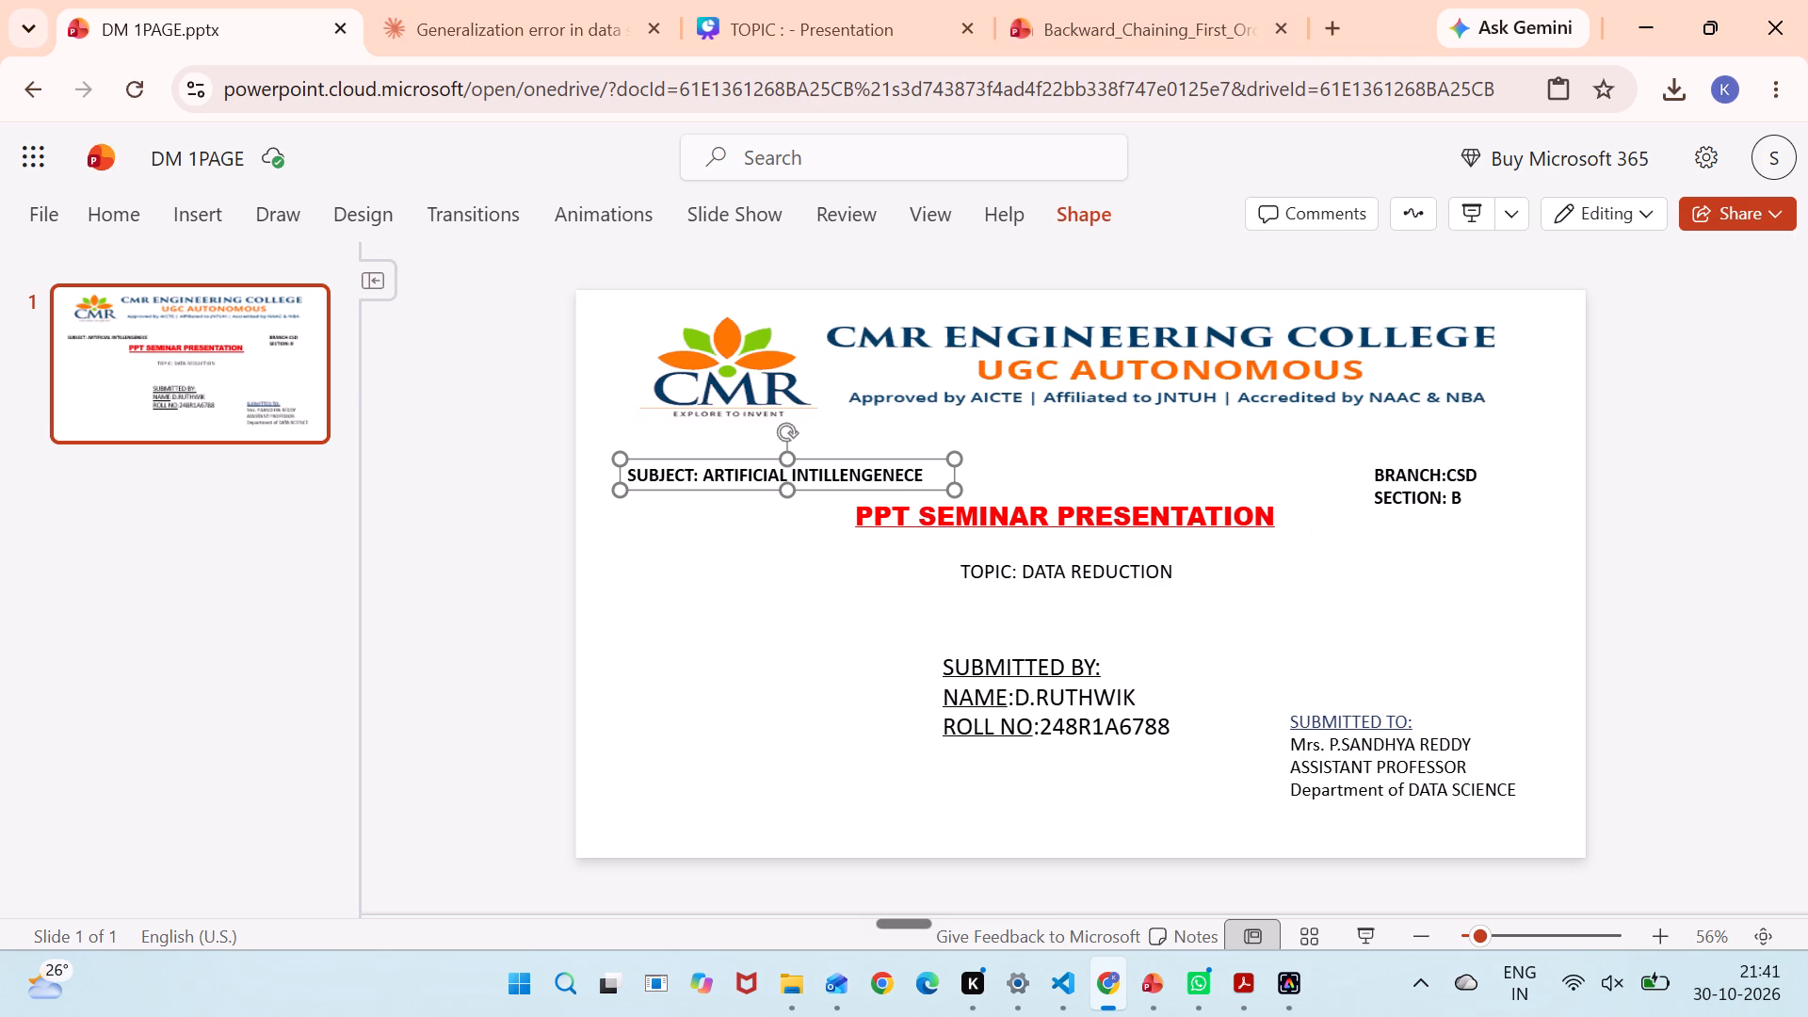
key(BackSpace)
key(BackSpace)
key(BackSpace)
key(BackSpace)
key(BackSpace)
key(BackSpace)
key(BackSpace)
key(BackSpace)
key(BackSpace)
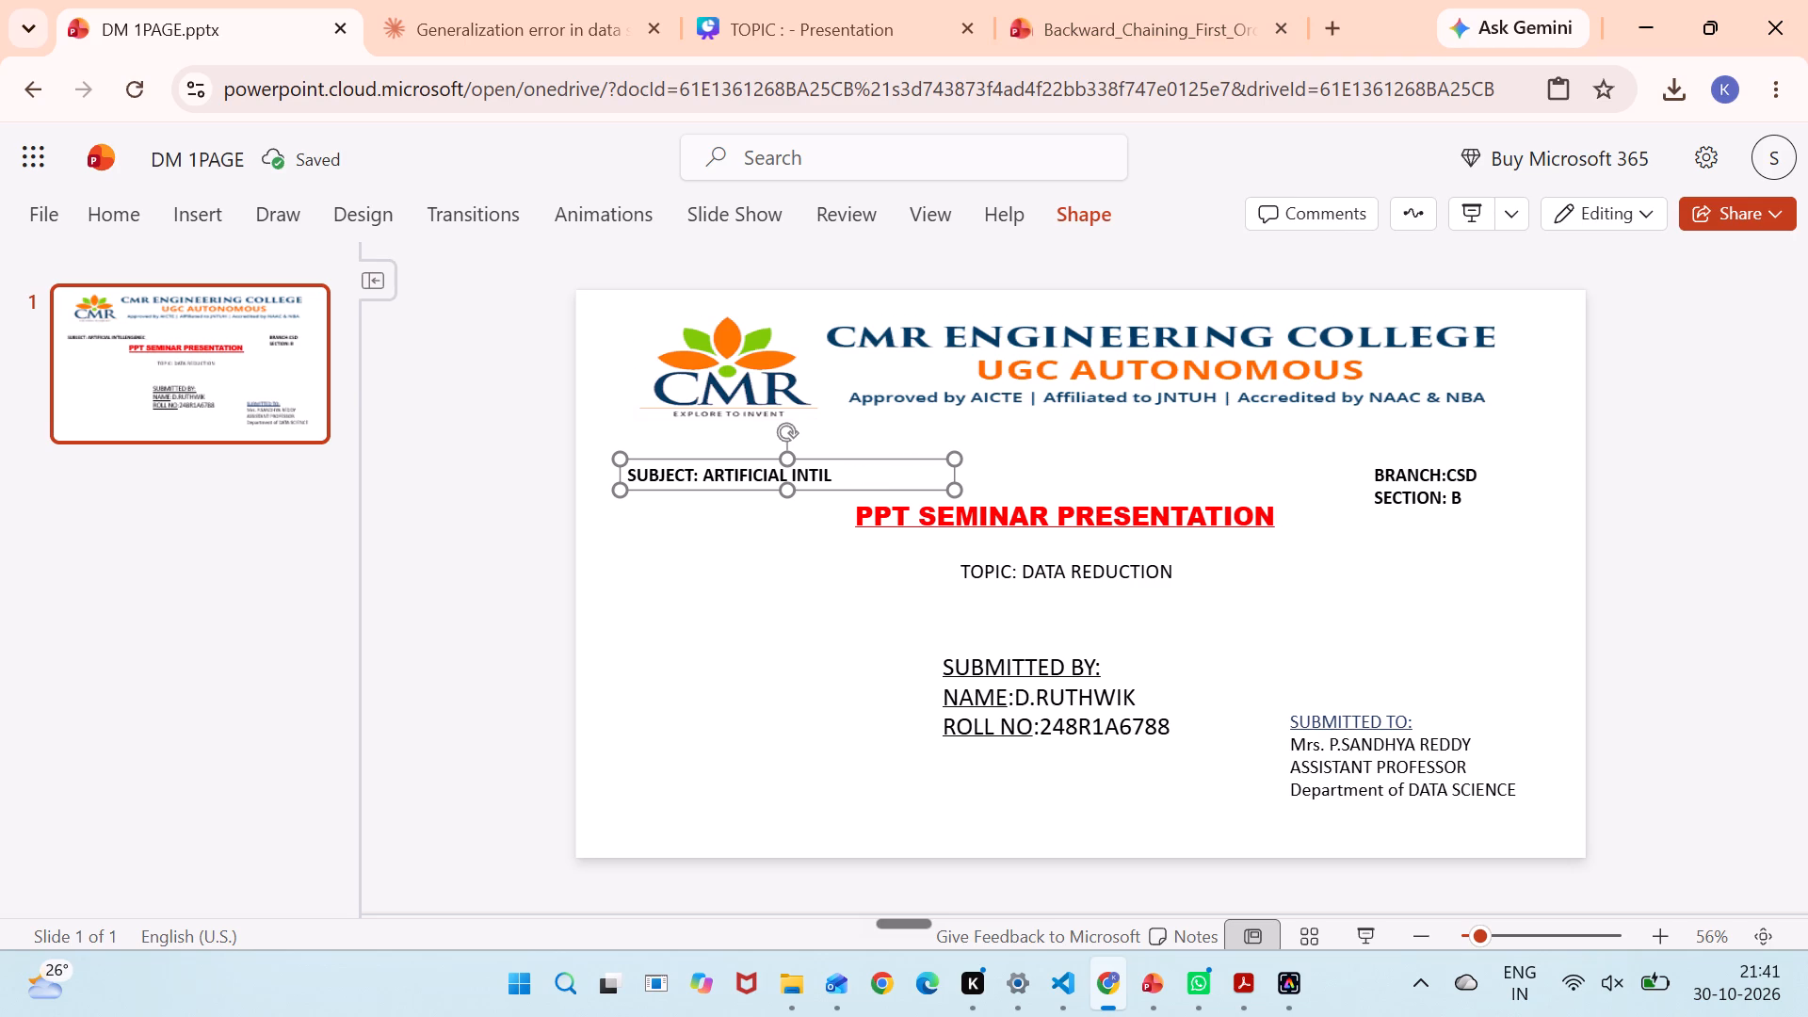
key(BackSpace)
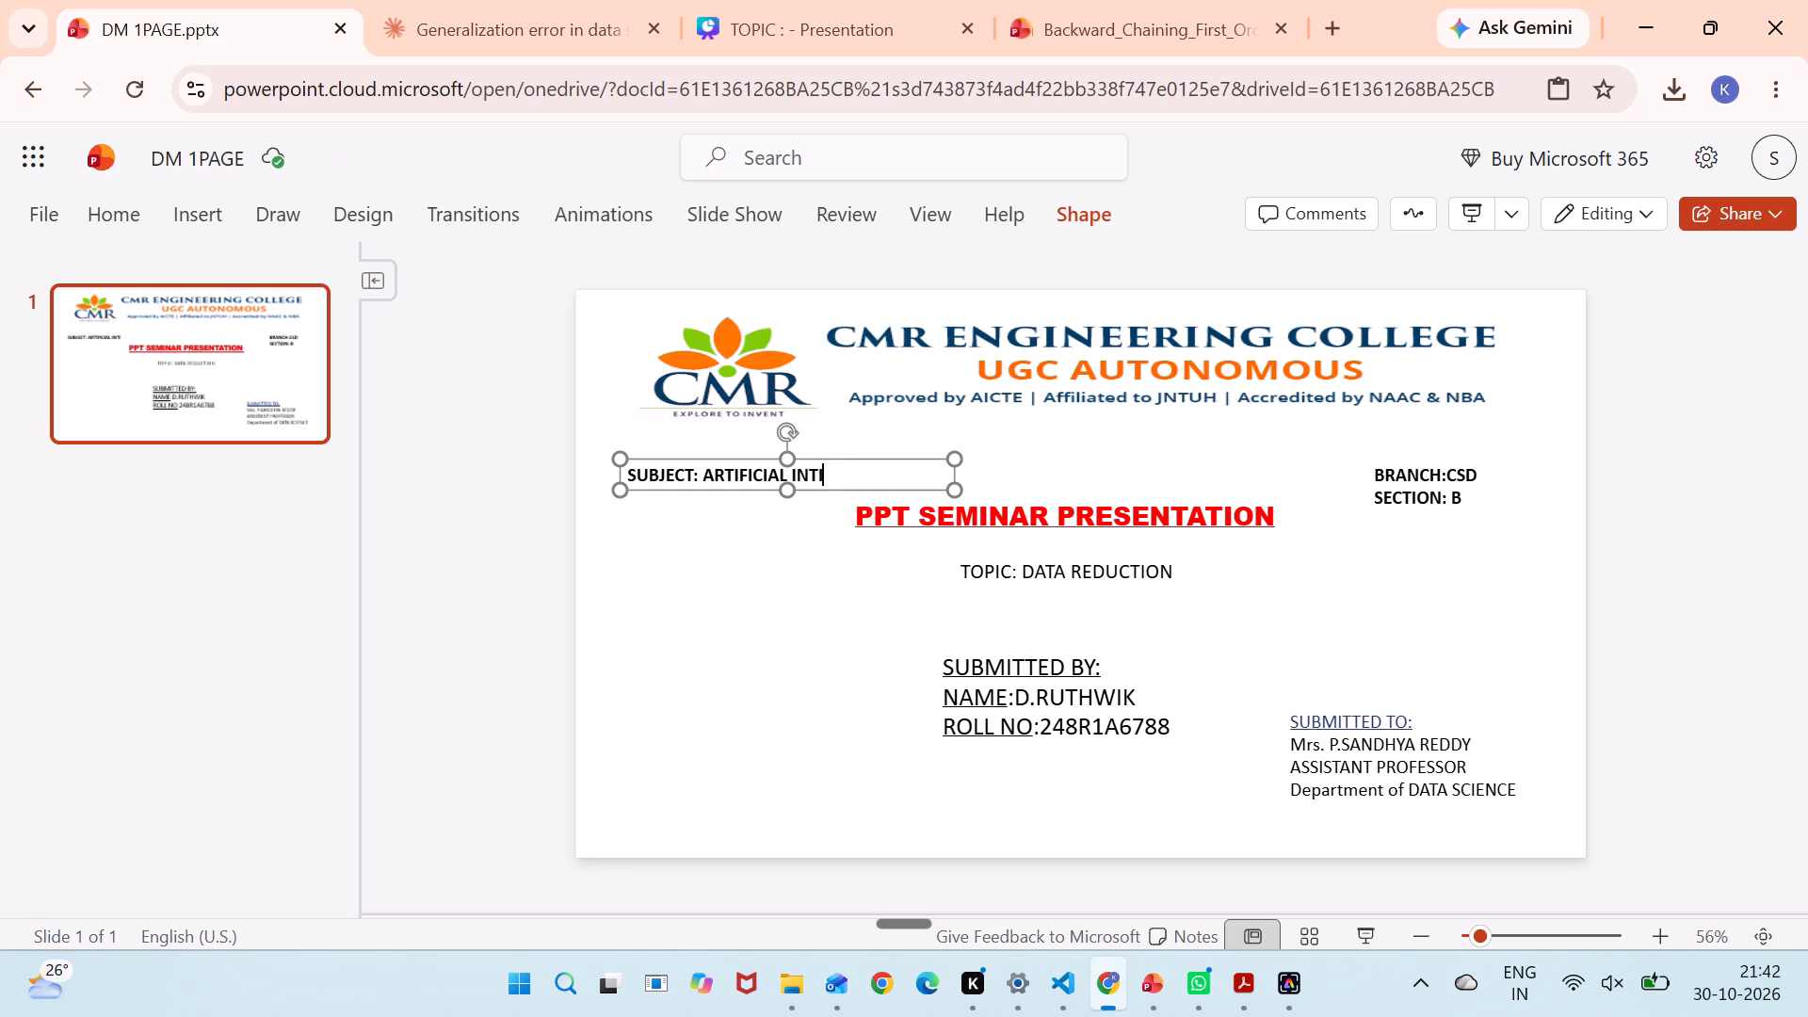
key(BackSpace)
key(e)
key(BackSpace)
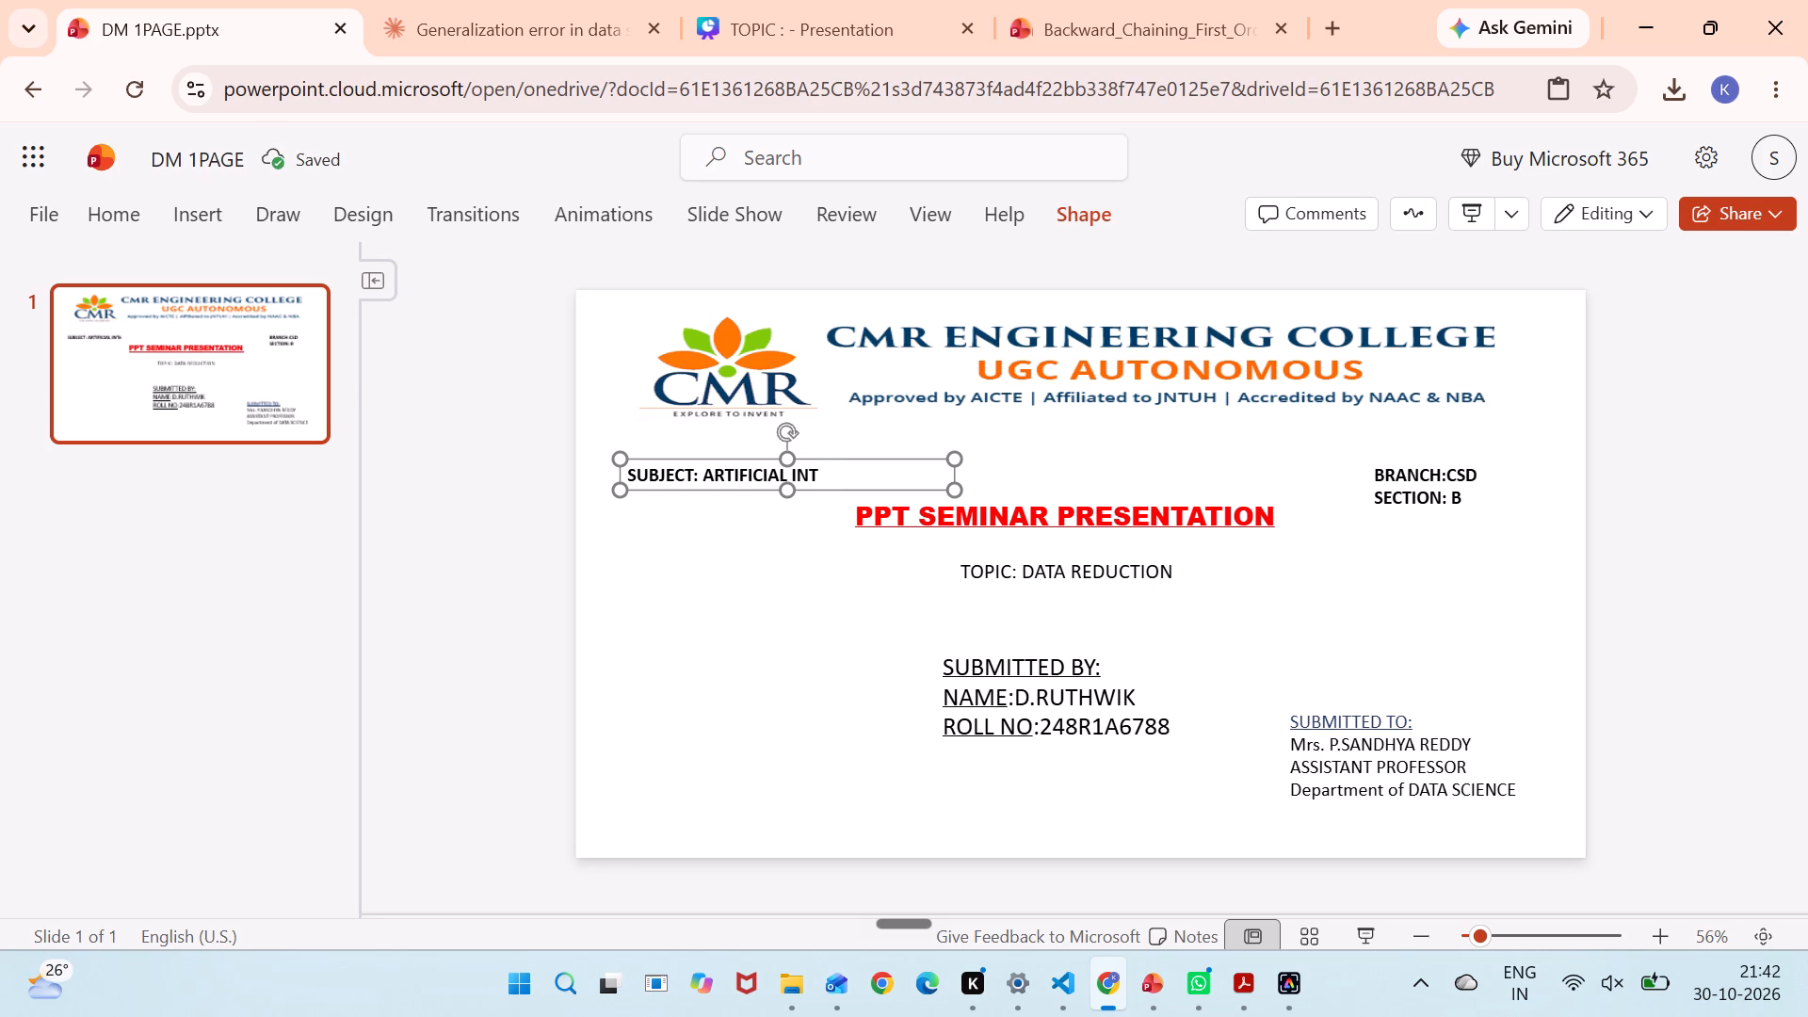
text(ELLI)
text(GENCE)
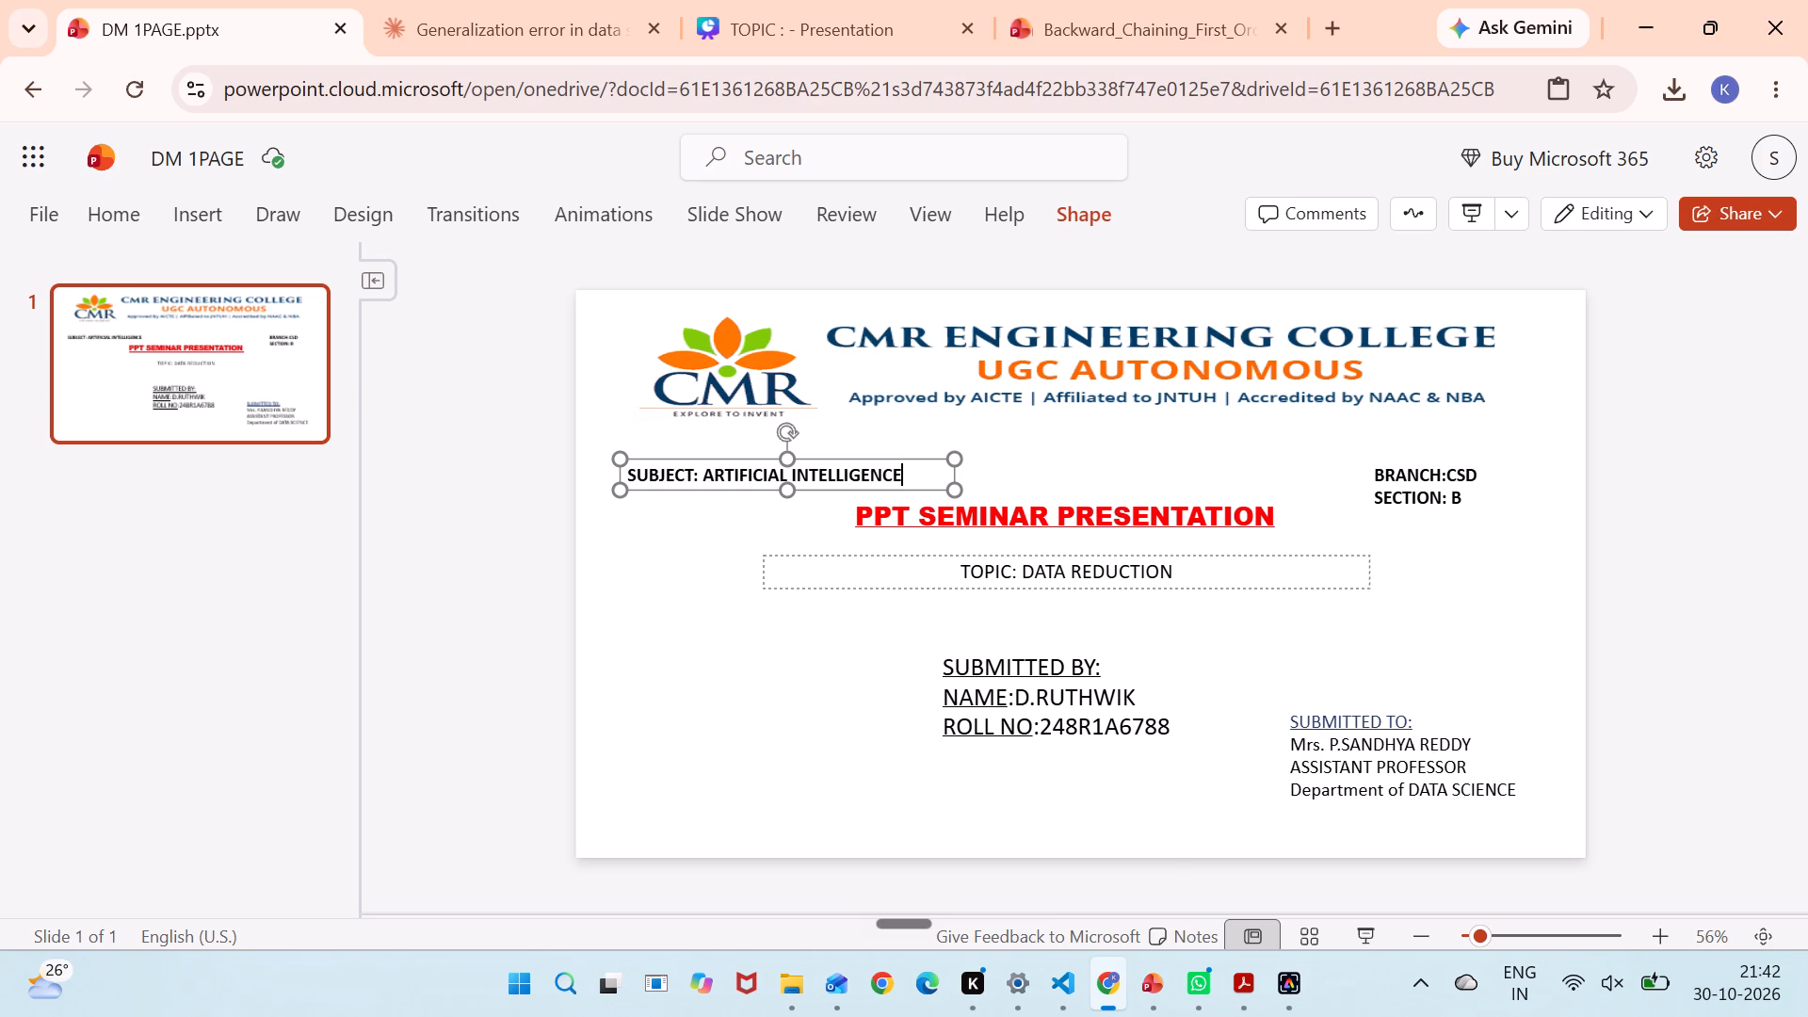
Replace DATA REDUCTION in the TOPIC line with Backward Chaining in first order logic.
drag(1180, 574, 1008, 587)
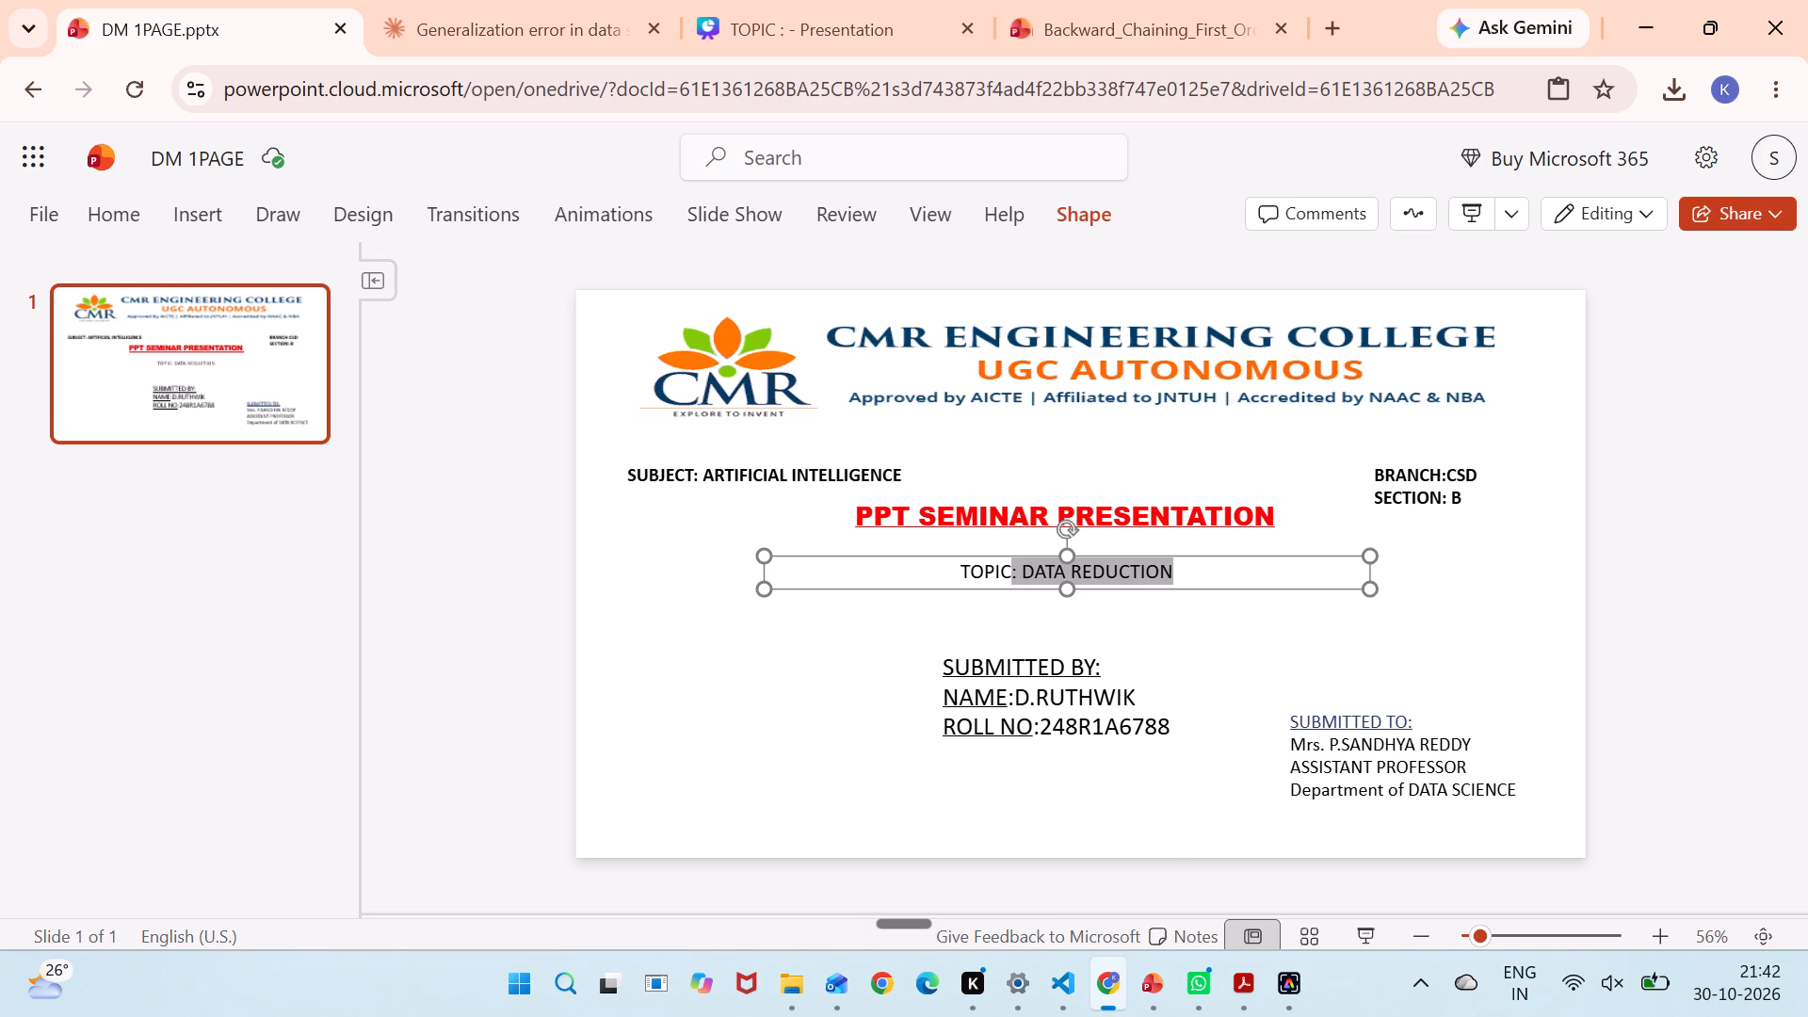
drag(1008, 587, 1023, 585)
key(BackSpace)
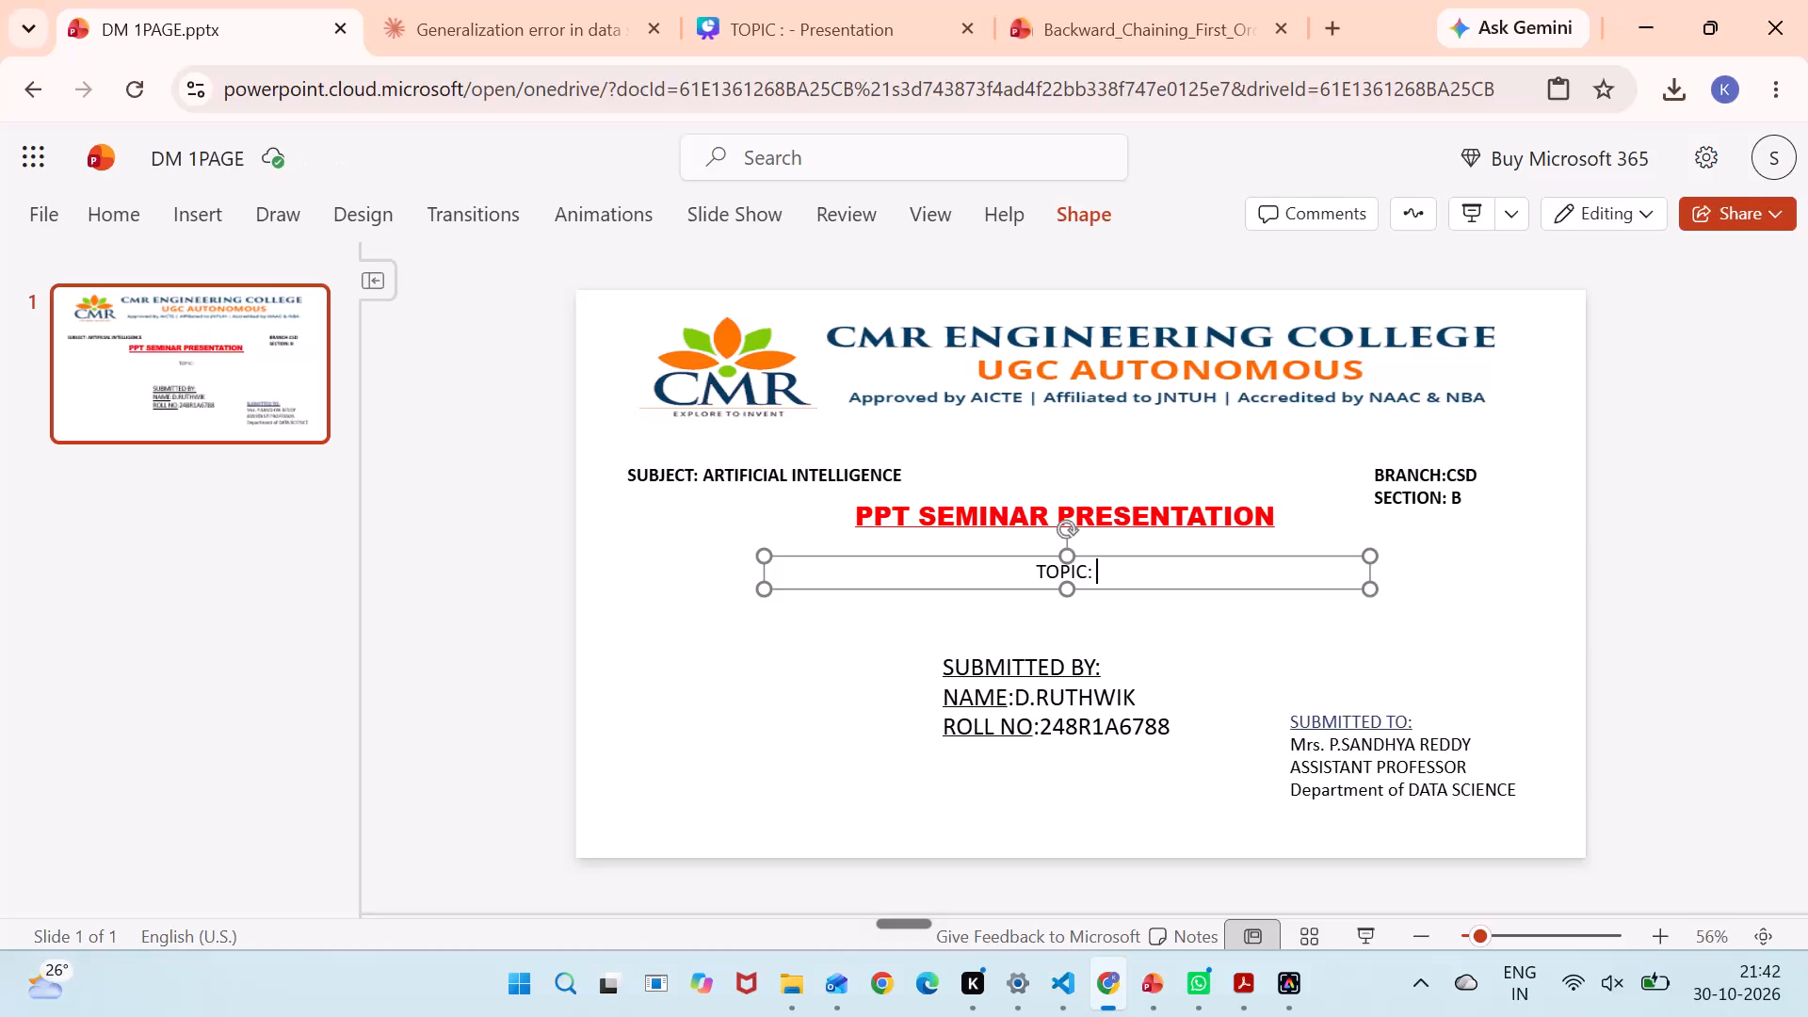
key(shift+b)
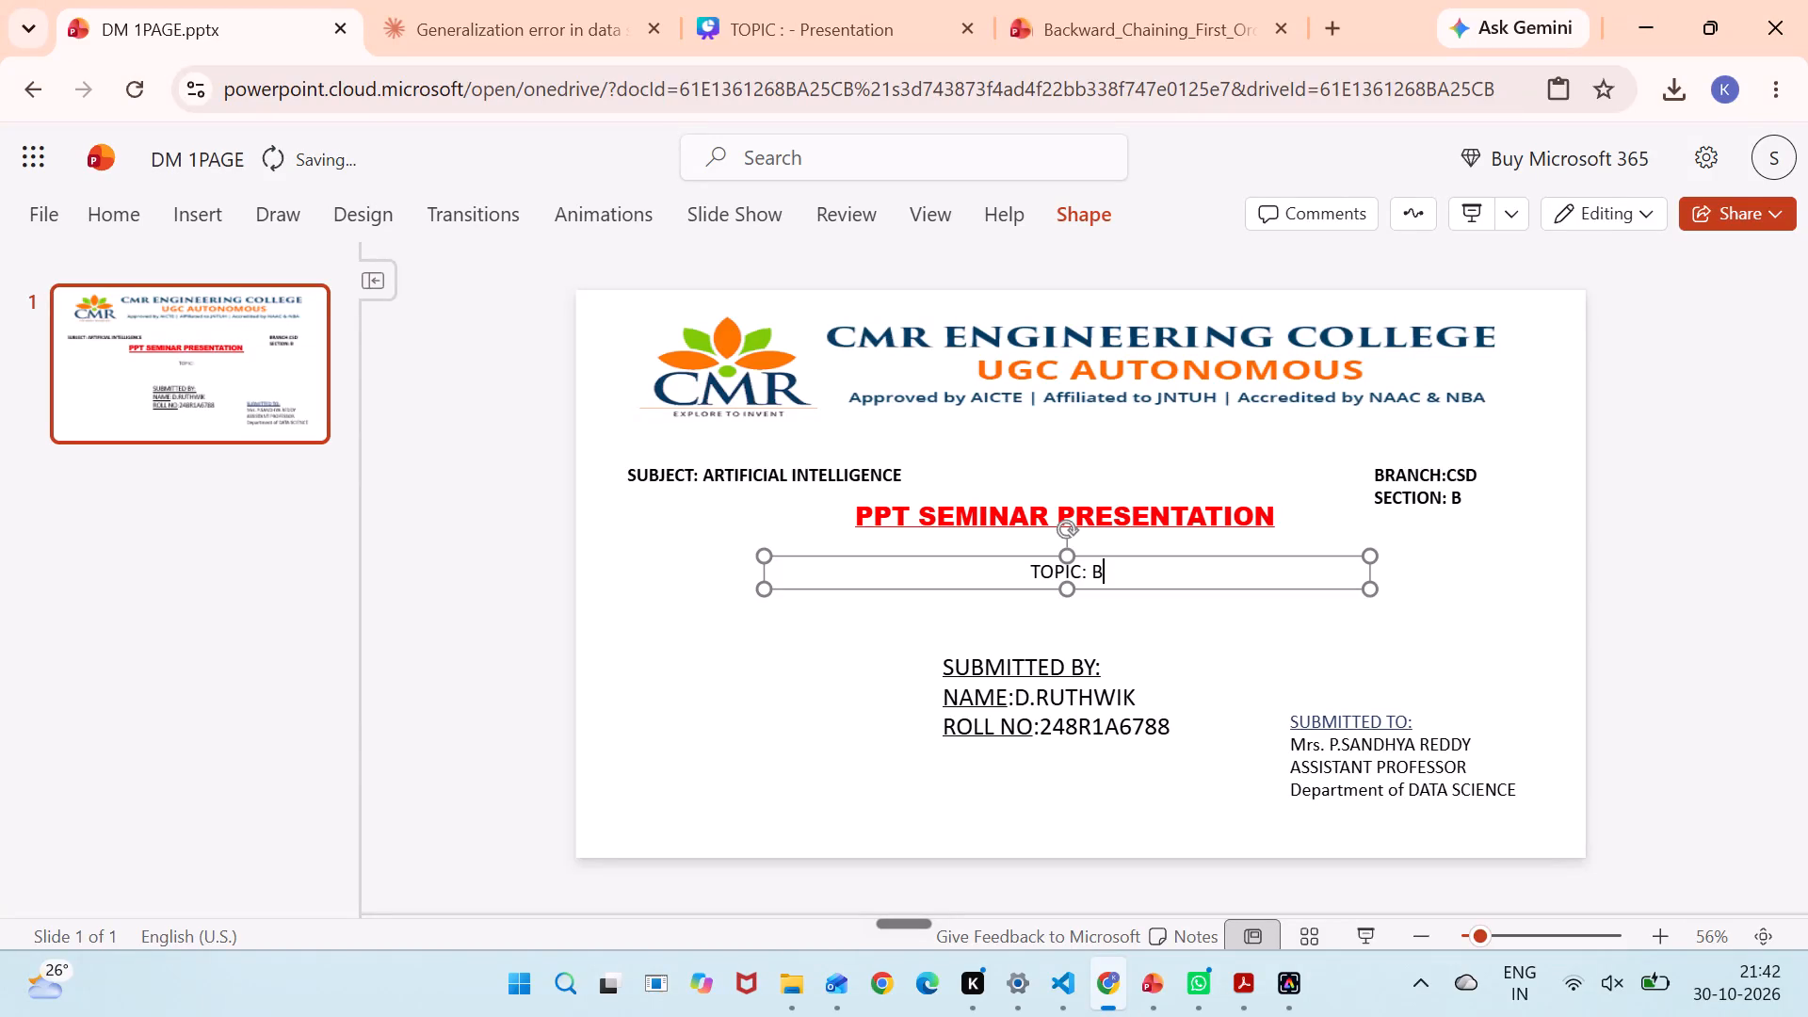
text(ackward)
key(space)
text(c)
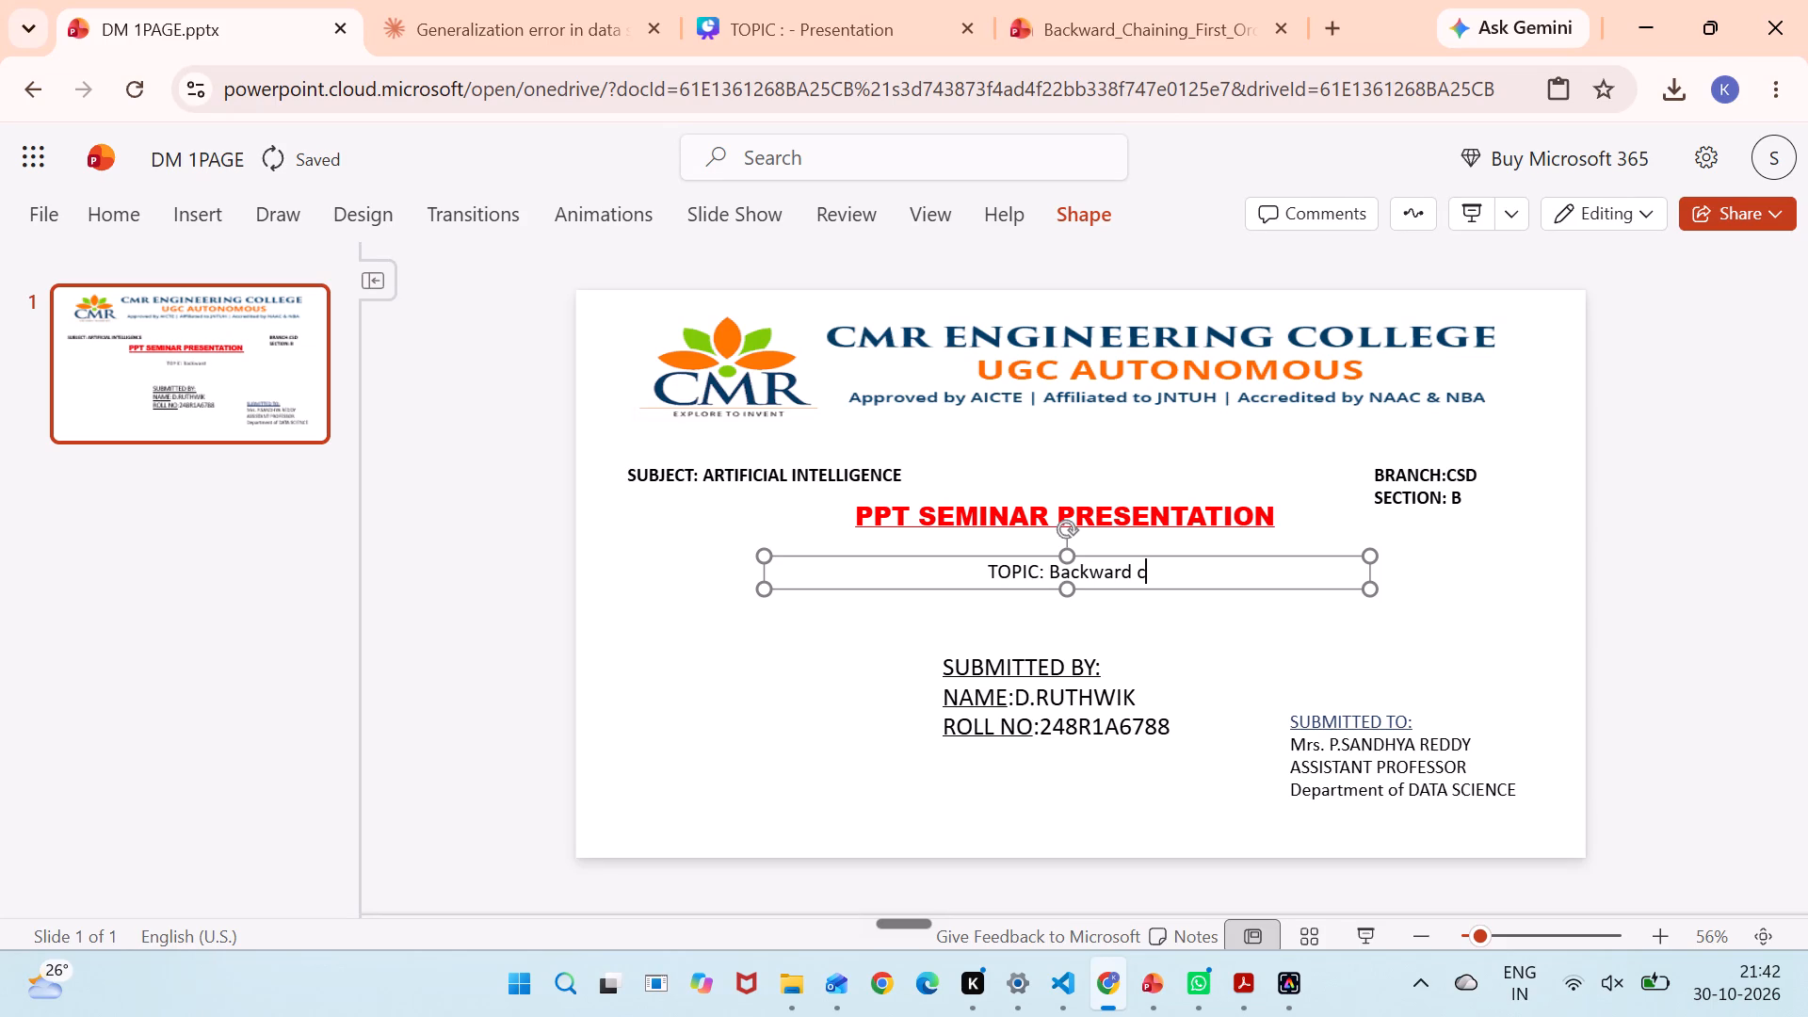
key(BackSpace)
text(Ch)
text(aining)
key(space)
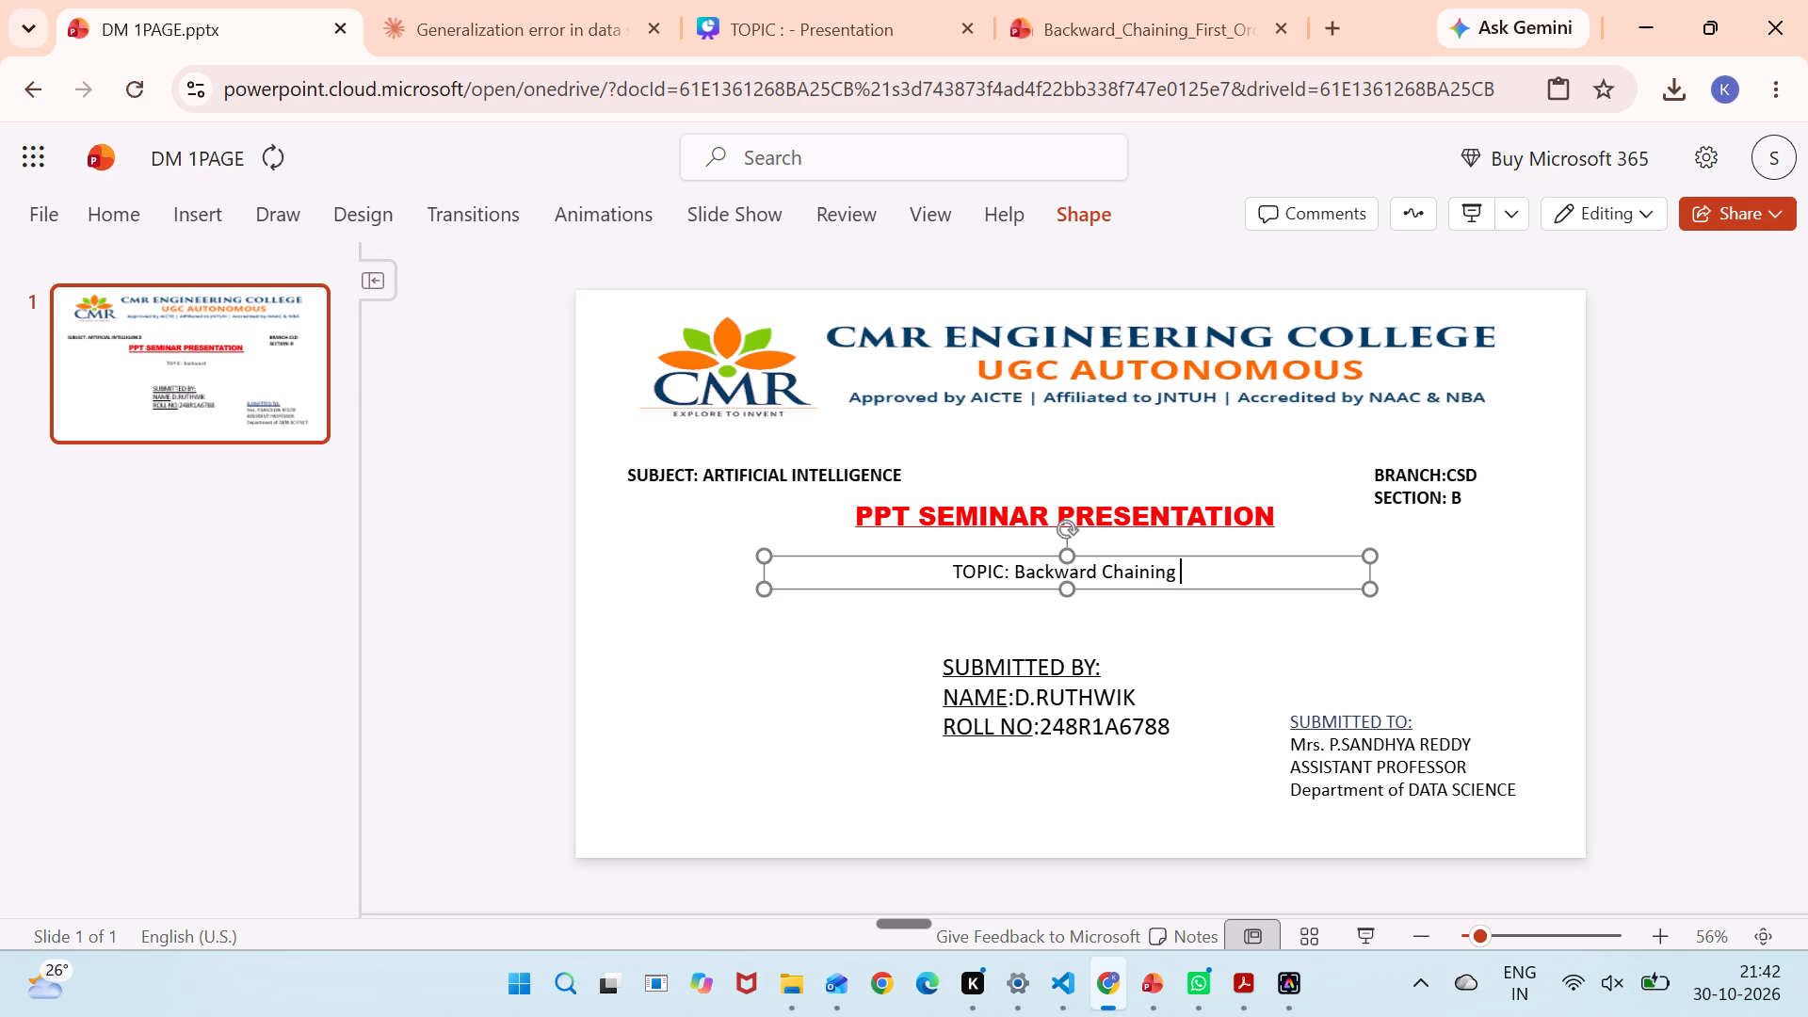
text(in first)
key(space)
text(order logiv)
key(BackSpace)
key(c)
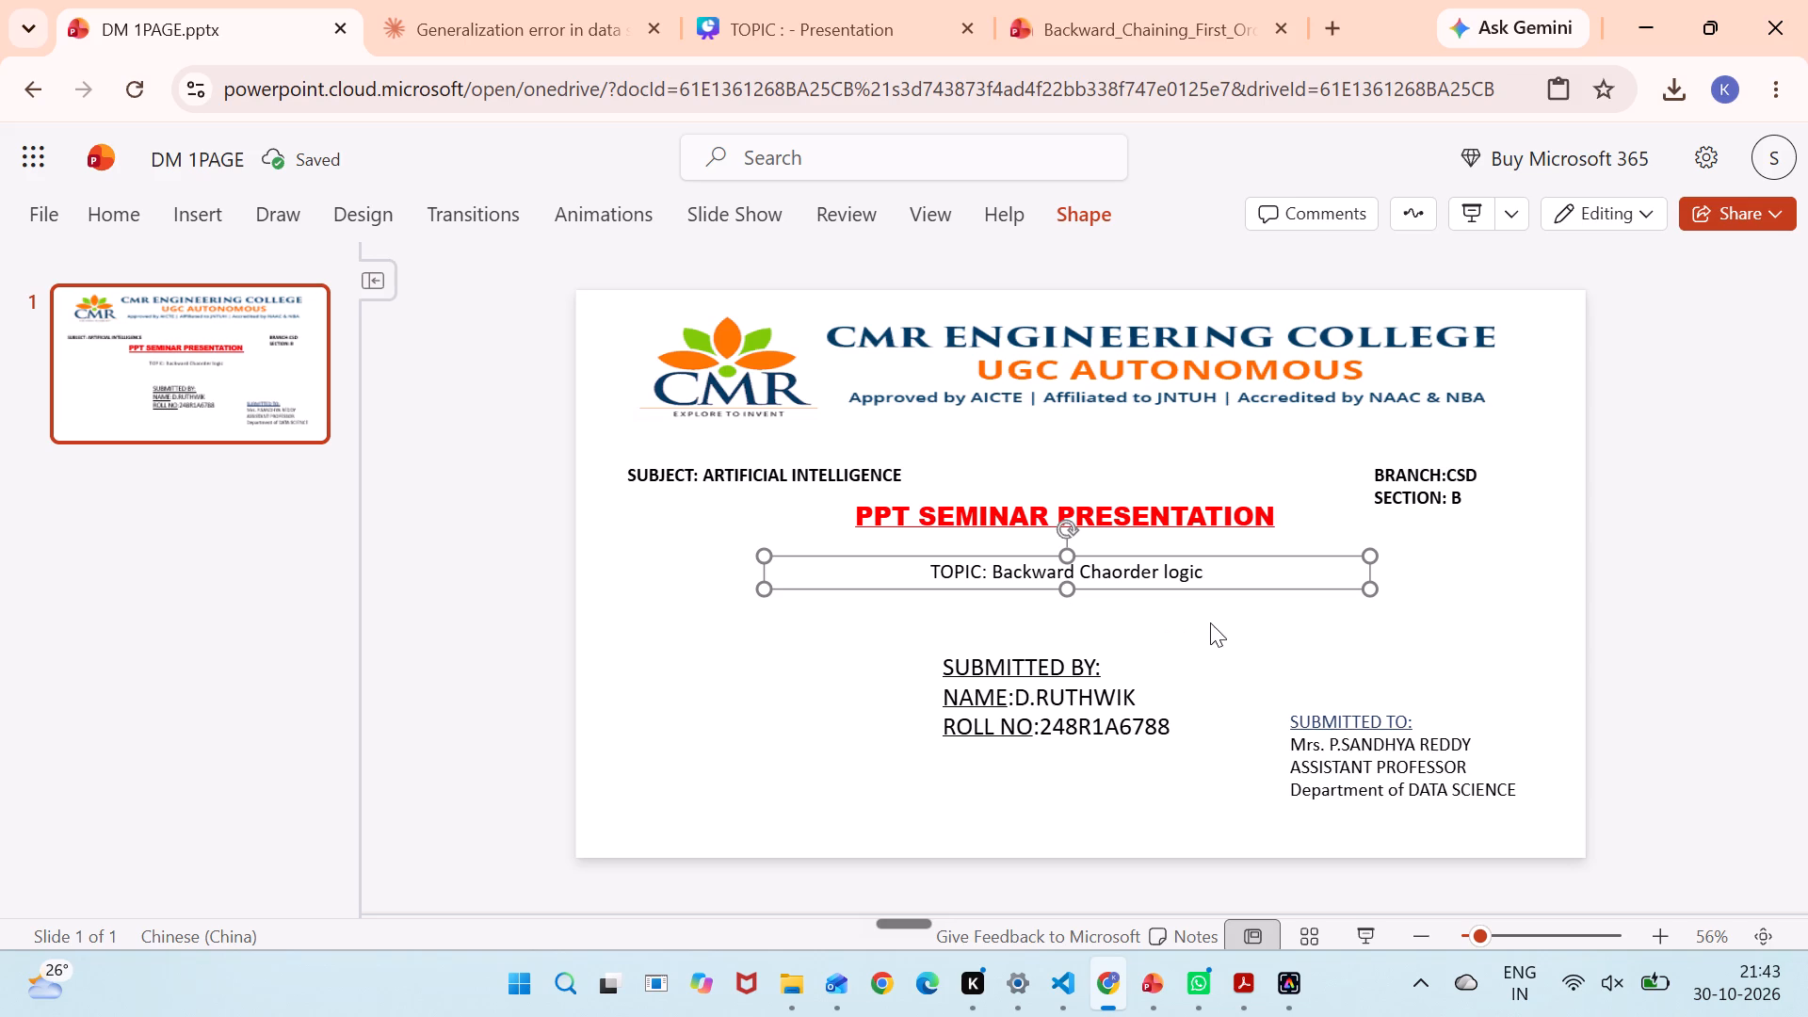
Insert the missing text in the TOPIC line so it reads Backward Chaining in first order logic.
click(1144, 575)
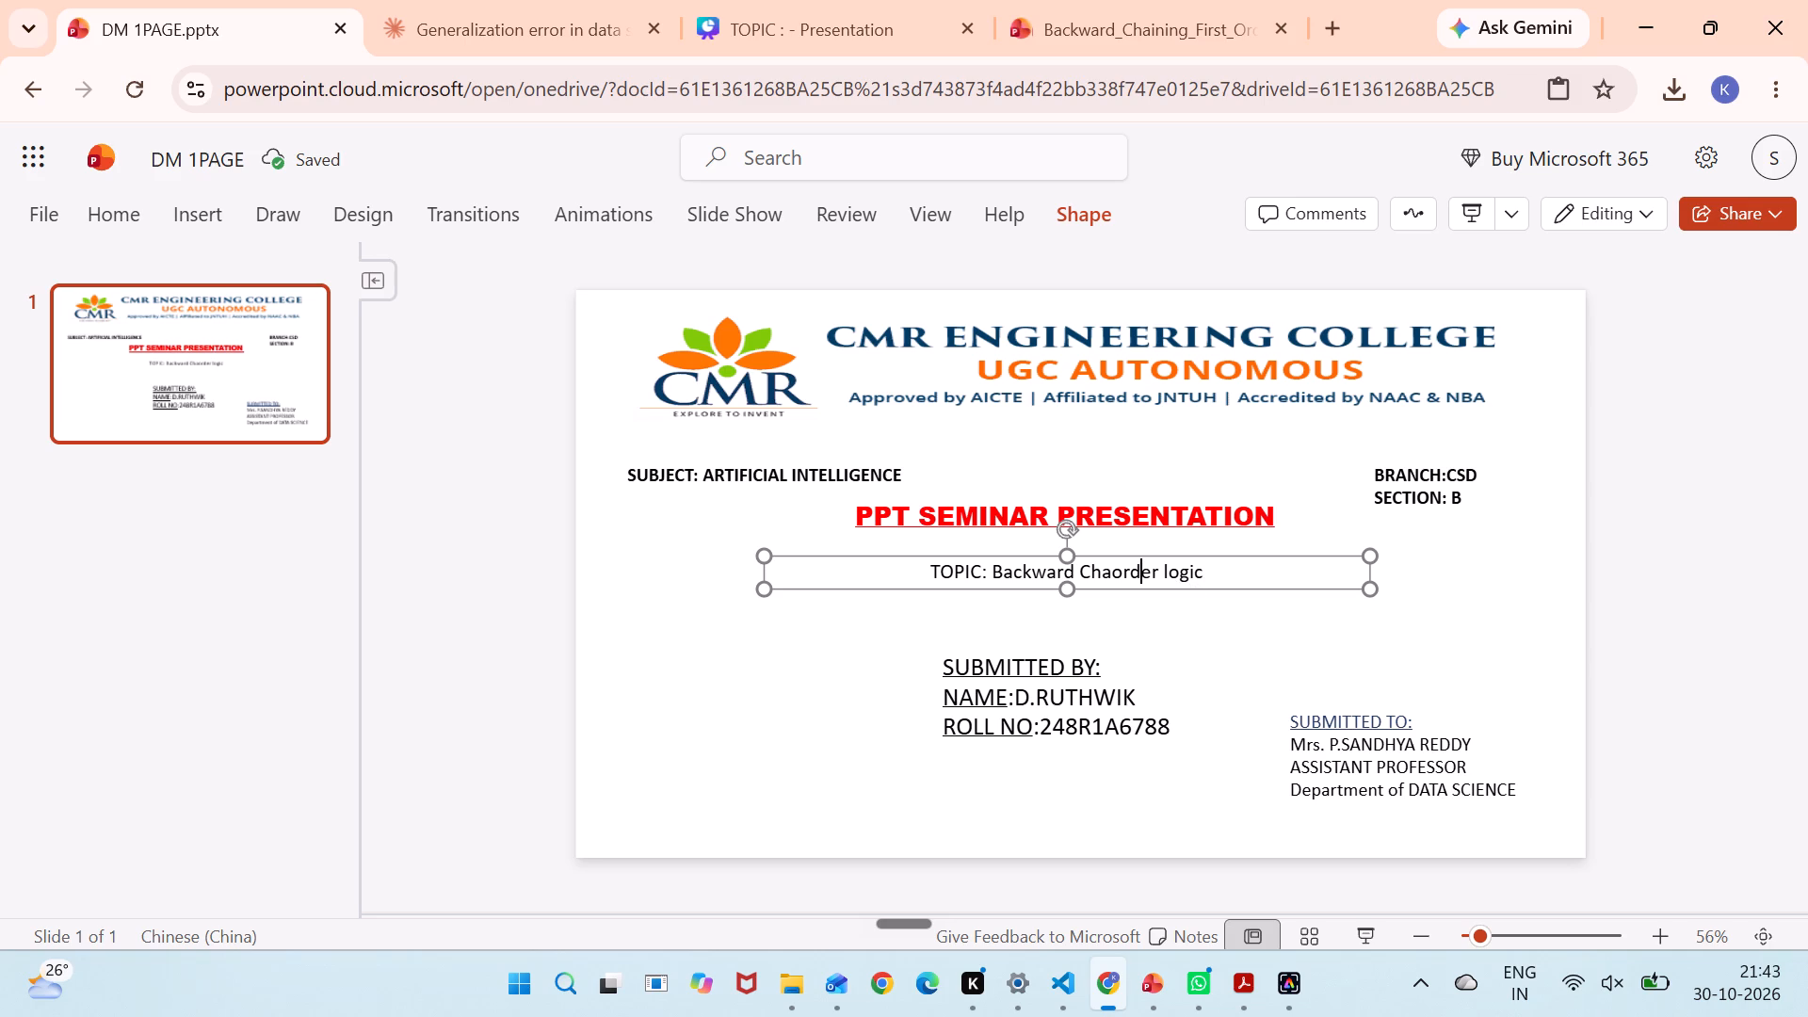
click(1113, 569)
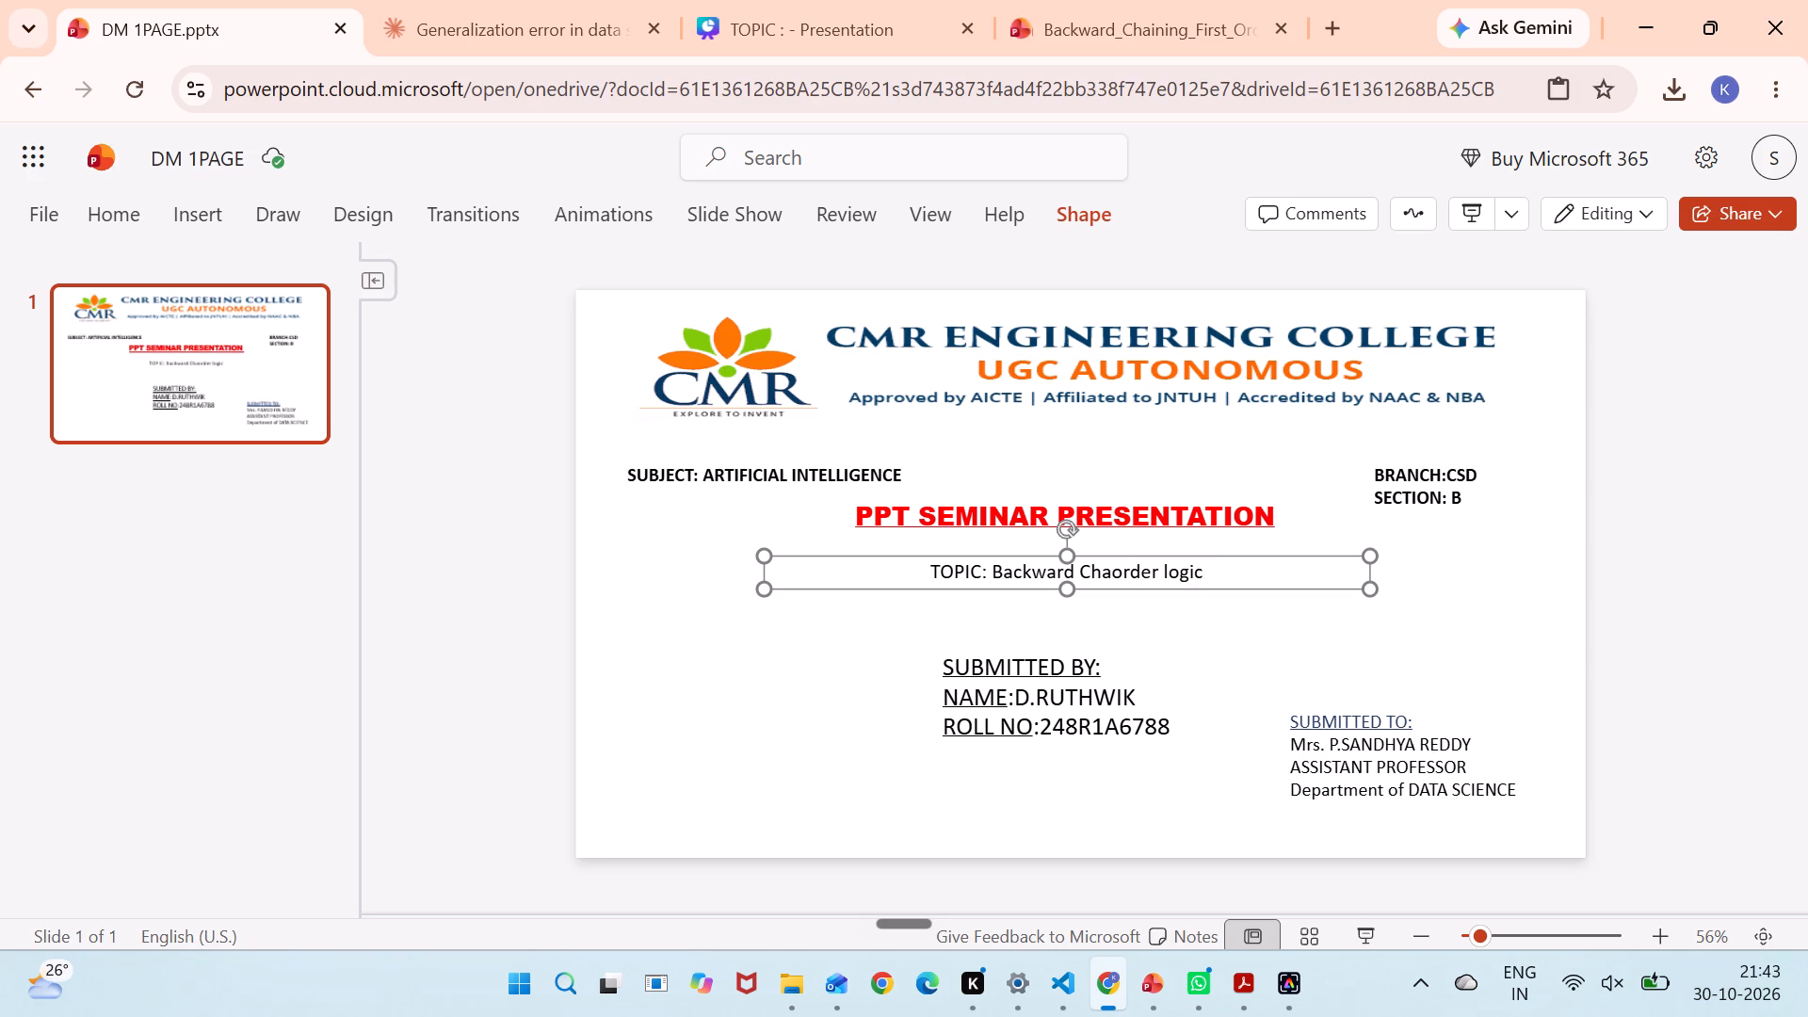
text(in)
text(ing)
key(space)
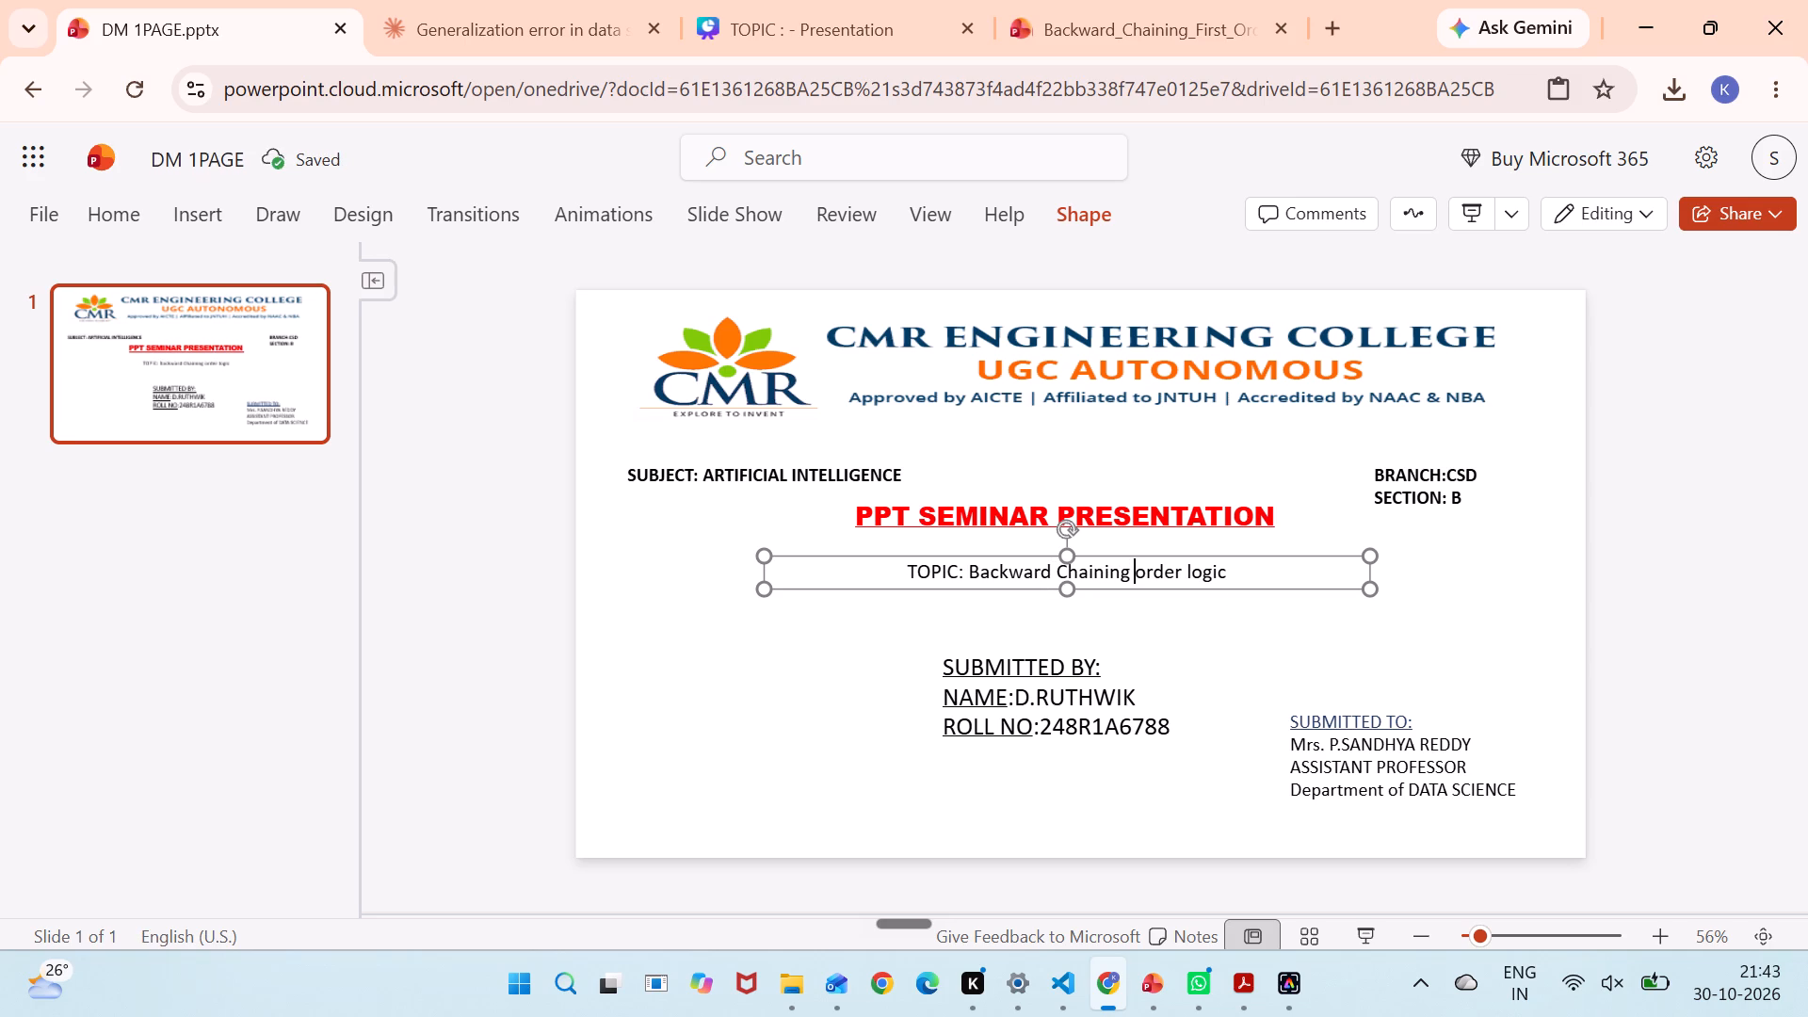
text(in)
key(space)
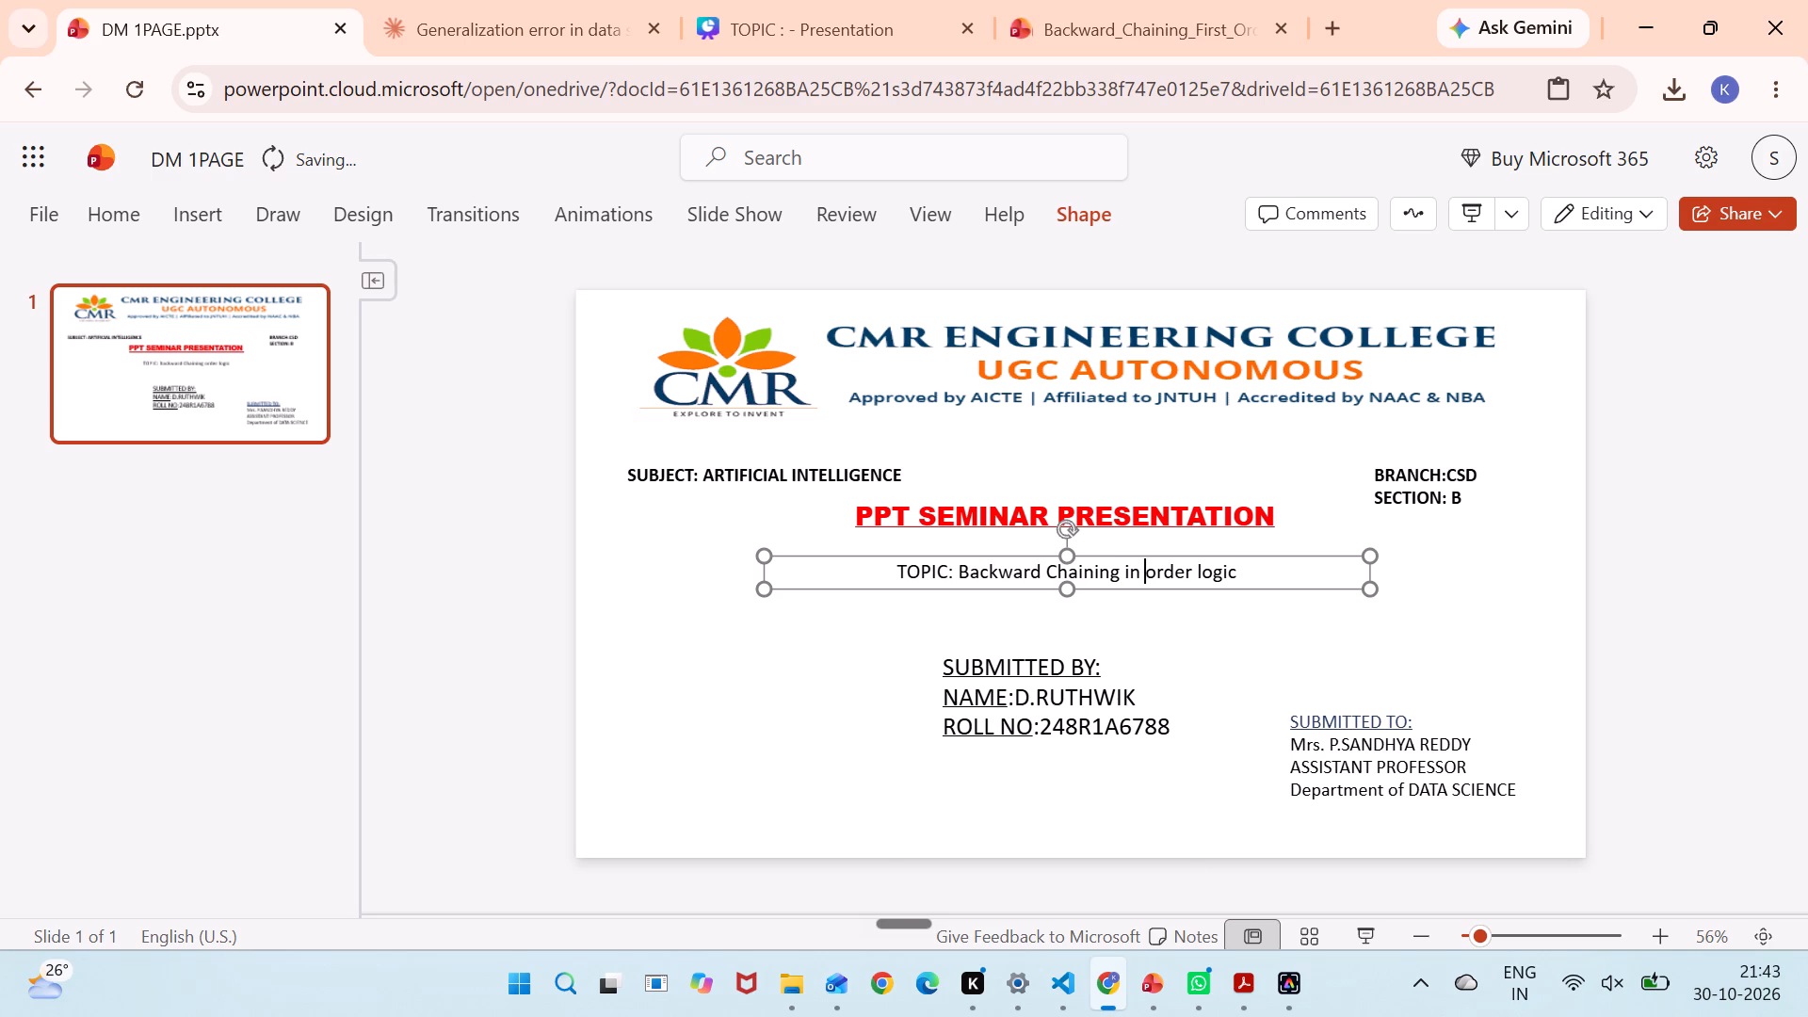
text(first)
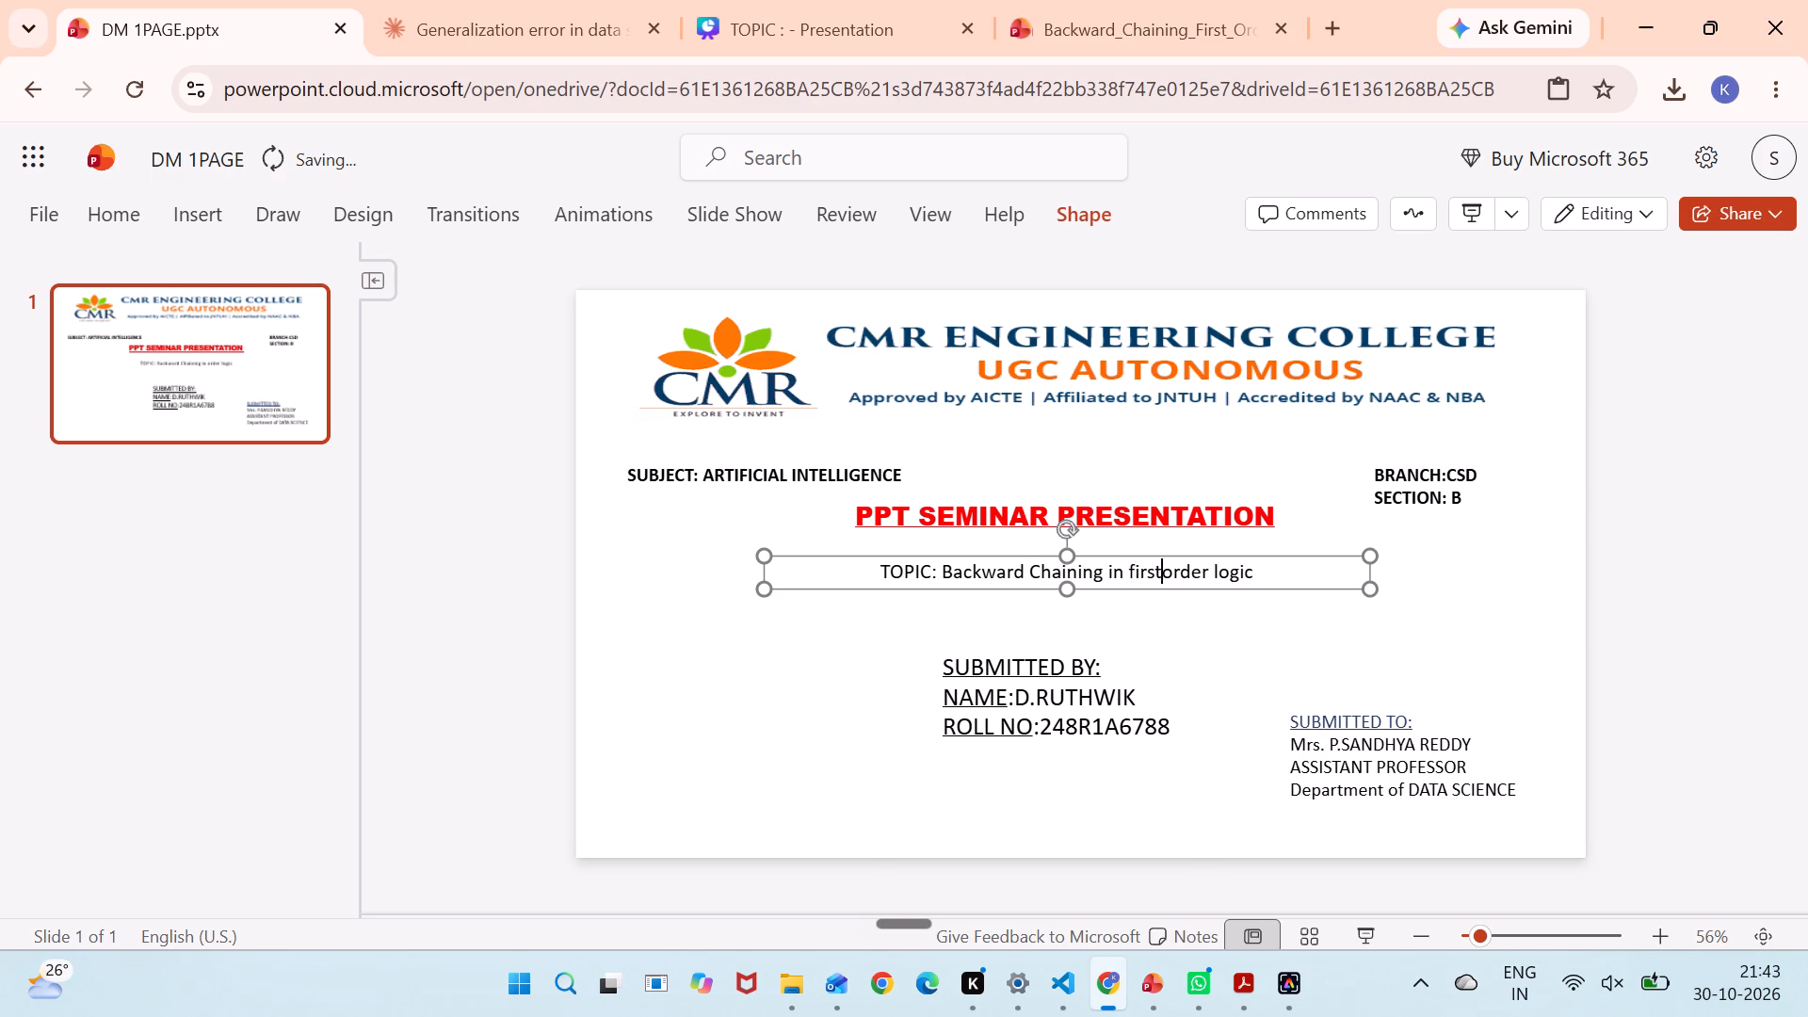
key(space)
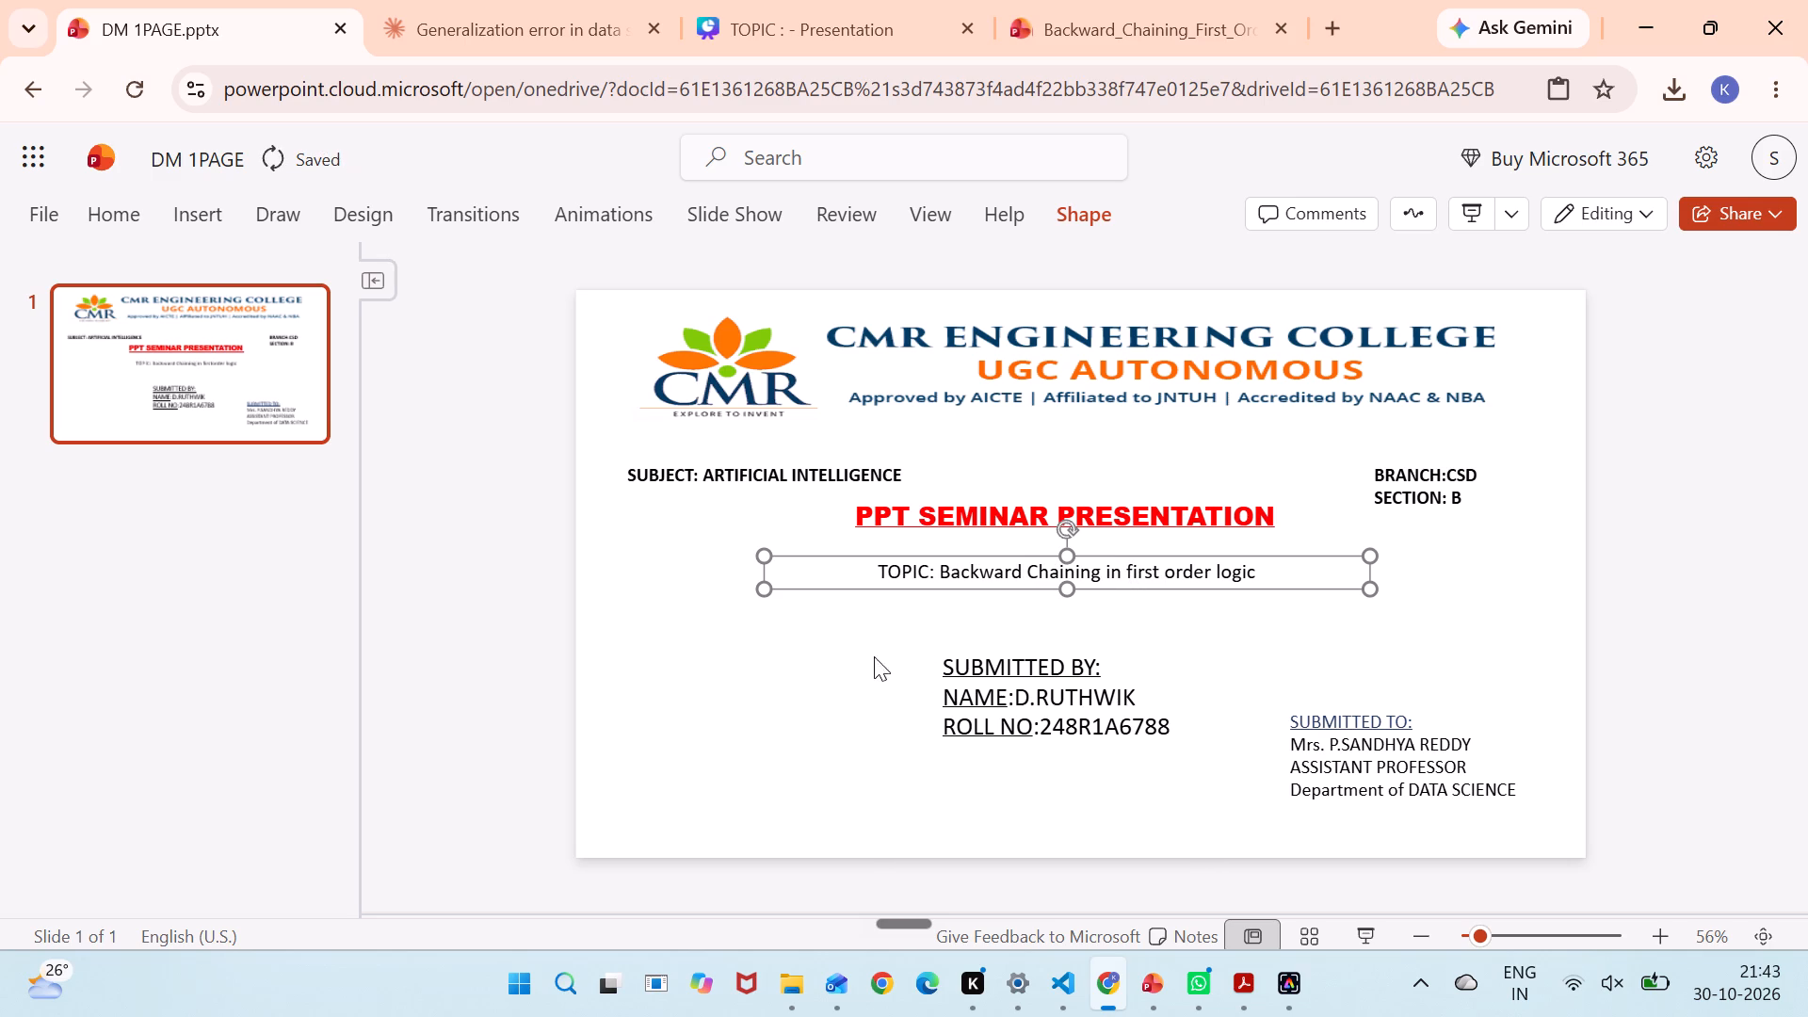
click(859, 664)
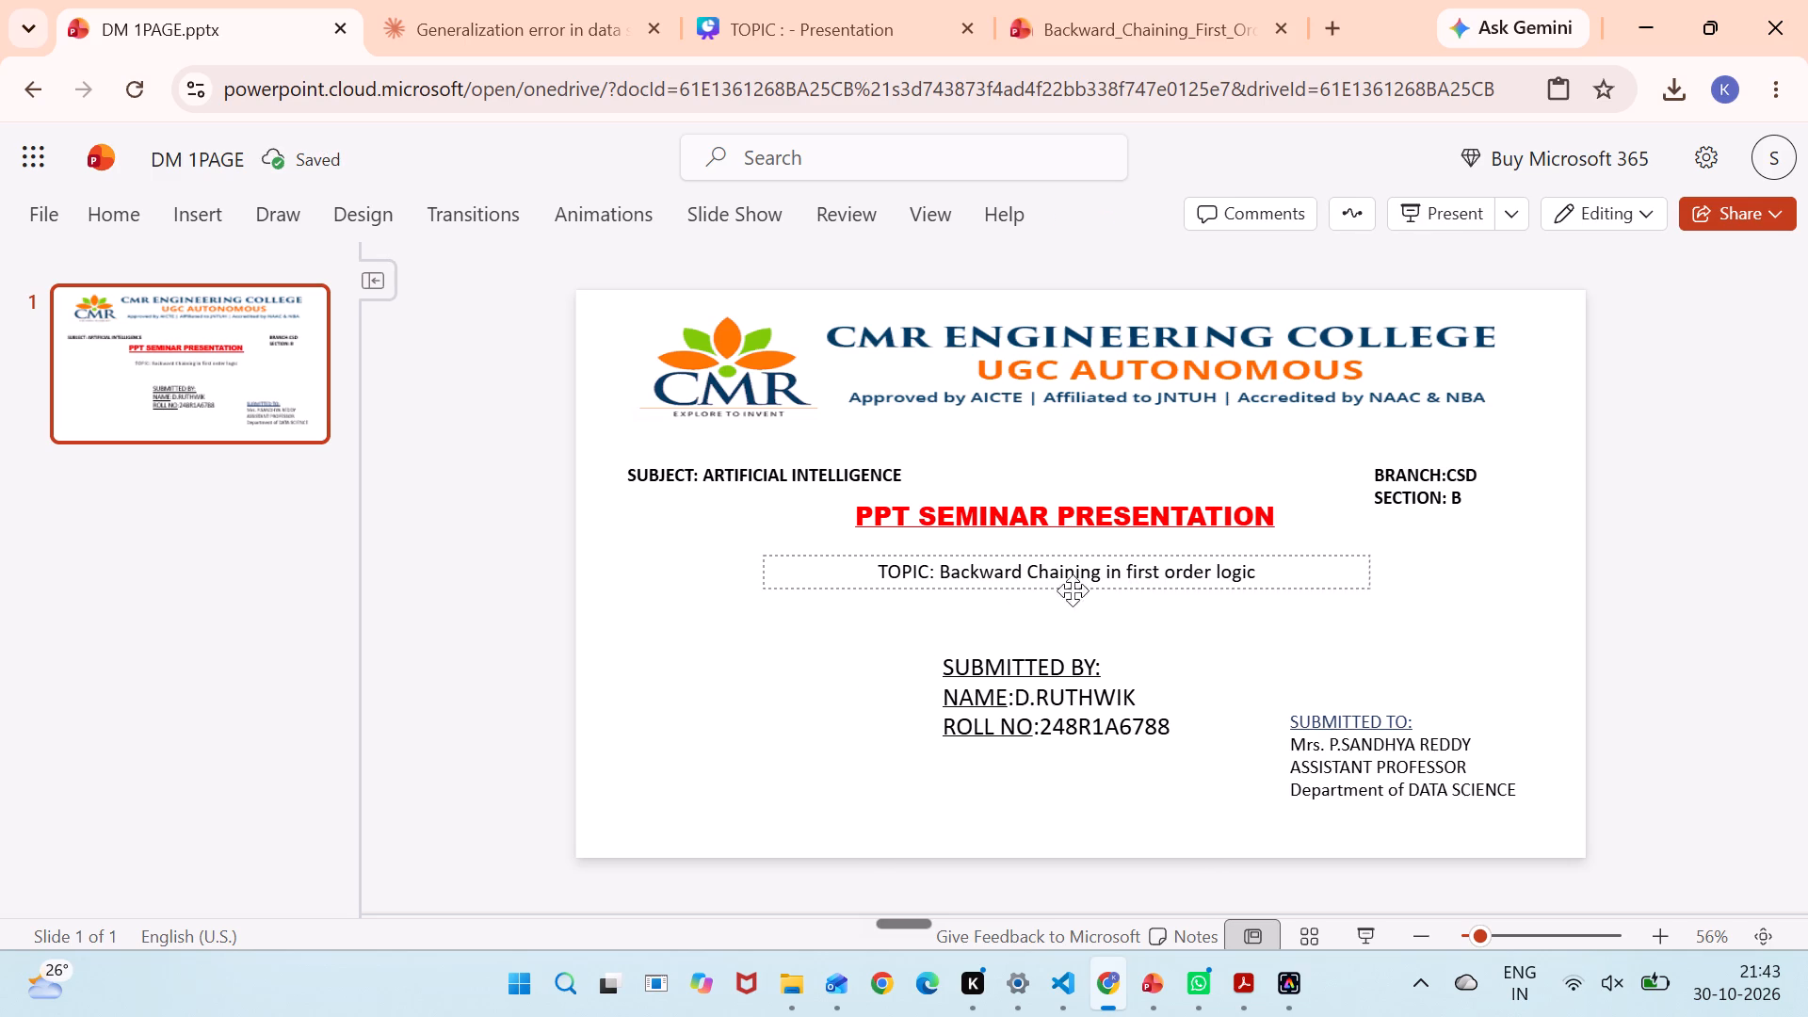
Replace the name after the NAME label in the SUBMITTED BY block with the presenting student's name.
click(1132, 696)
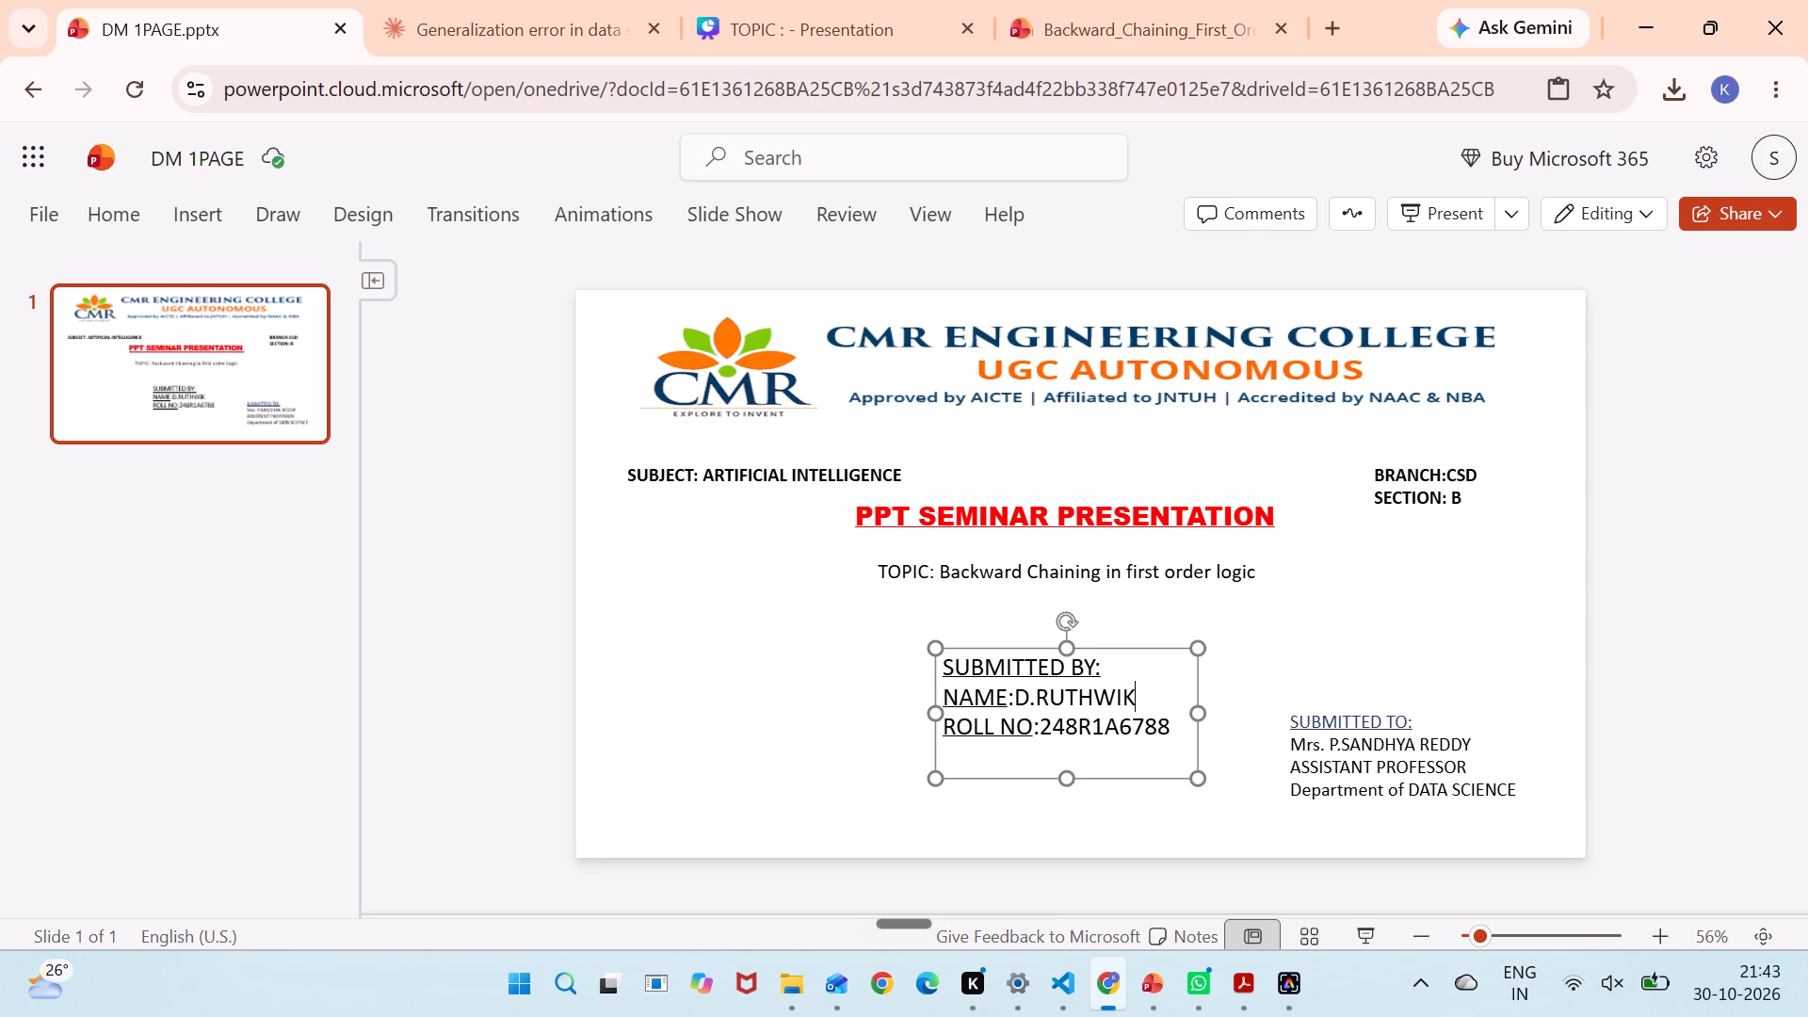
drag(1132, 696, 1021, 699)
key(BackSpace)
key(shift+k)
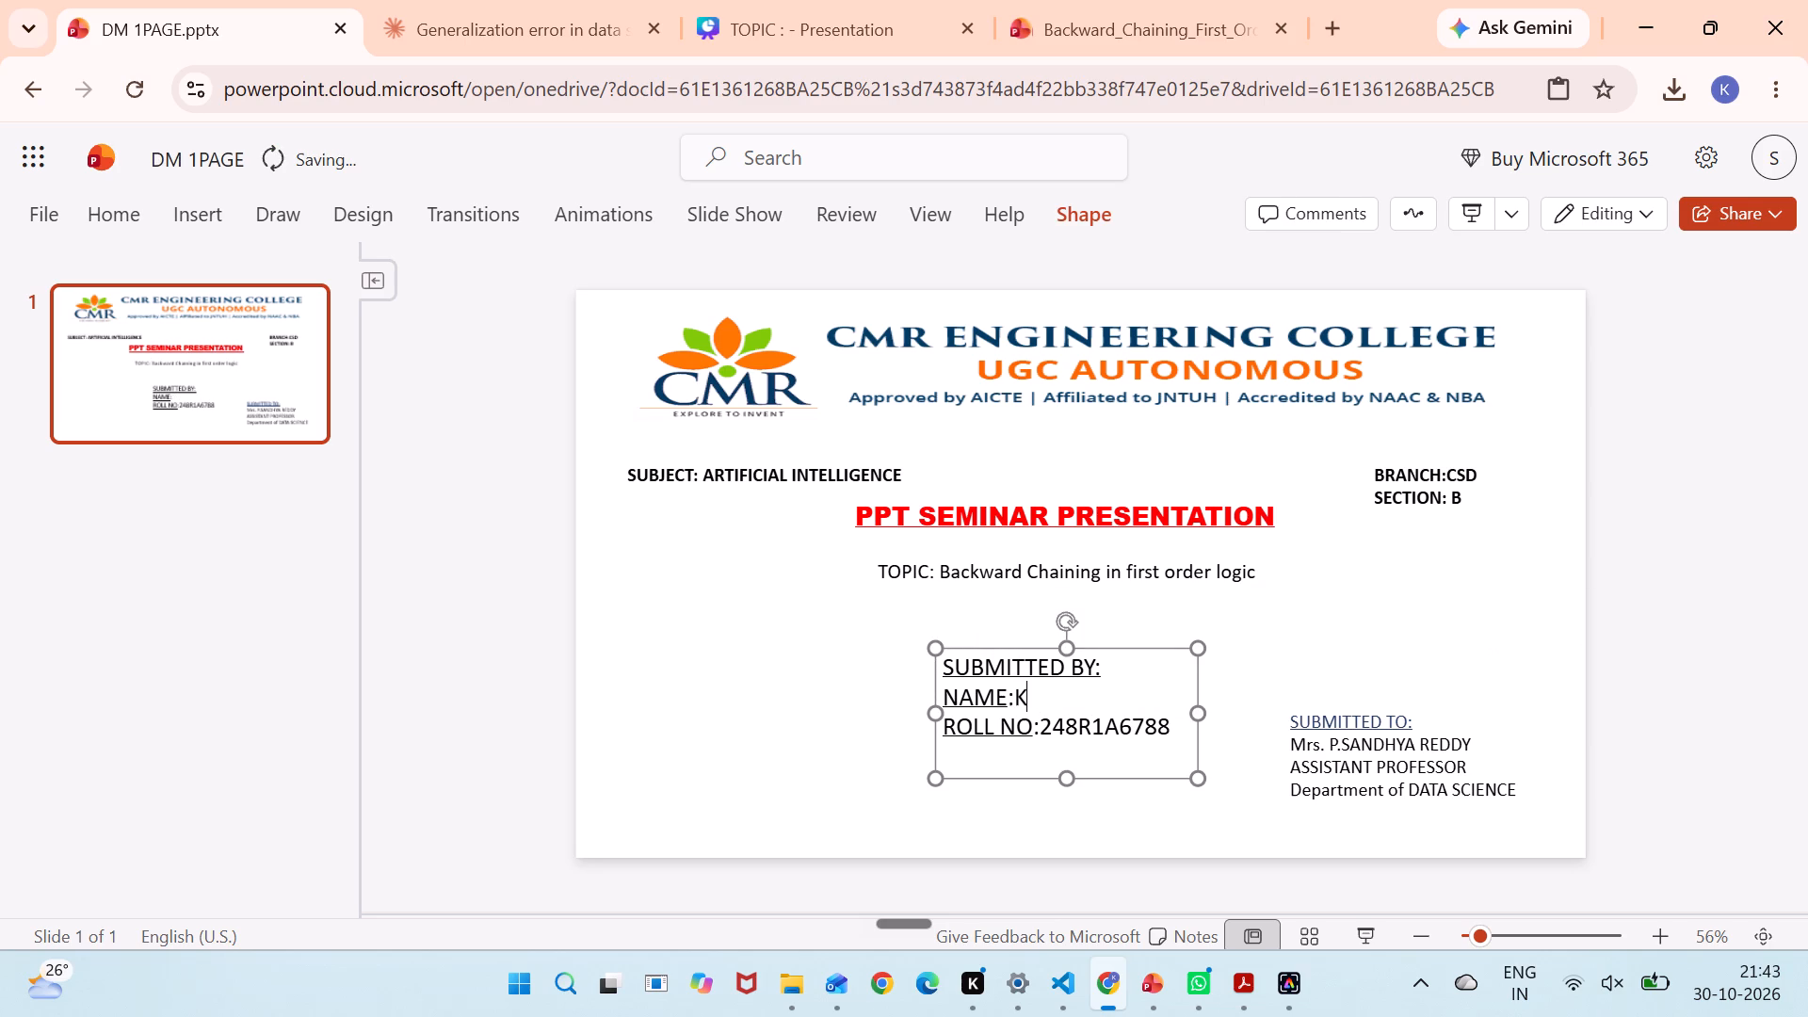
key(period)
text(Si)
text(dd)
text(ha)
text(rtha)
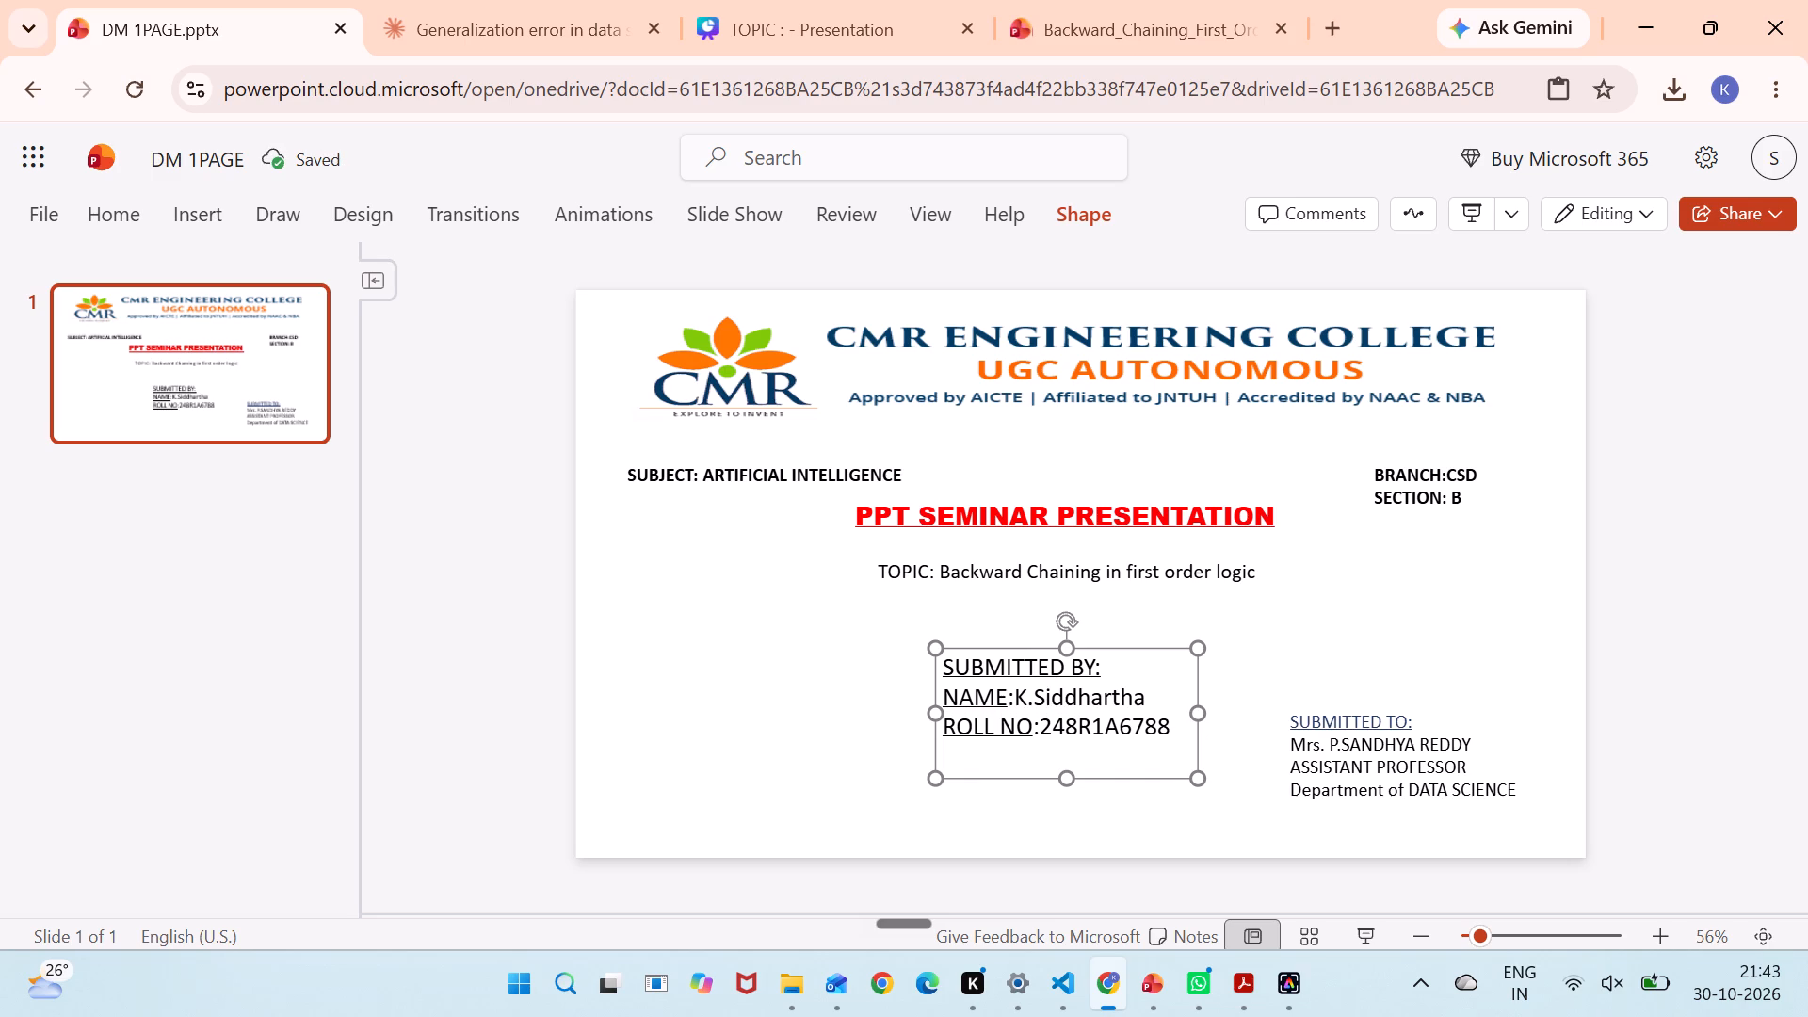
Replace the last two characters of the roll number in the SUBMITTED BY block with the presenting student's own.
click(1170, 725)
key(BackSpace)
key(BackSpace)
key(shift+a)
key(shift+ampersand)
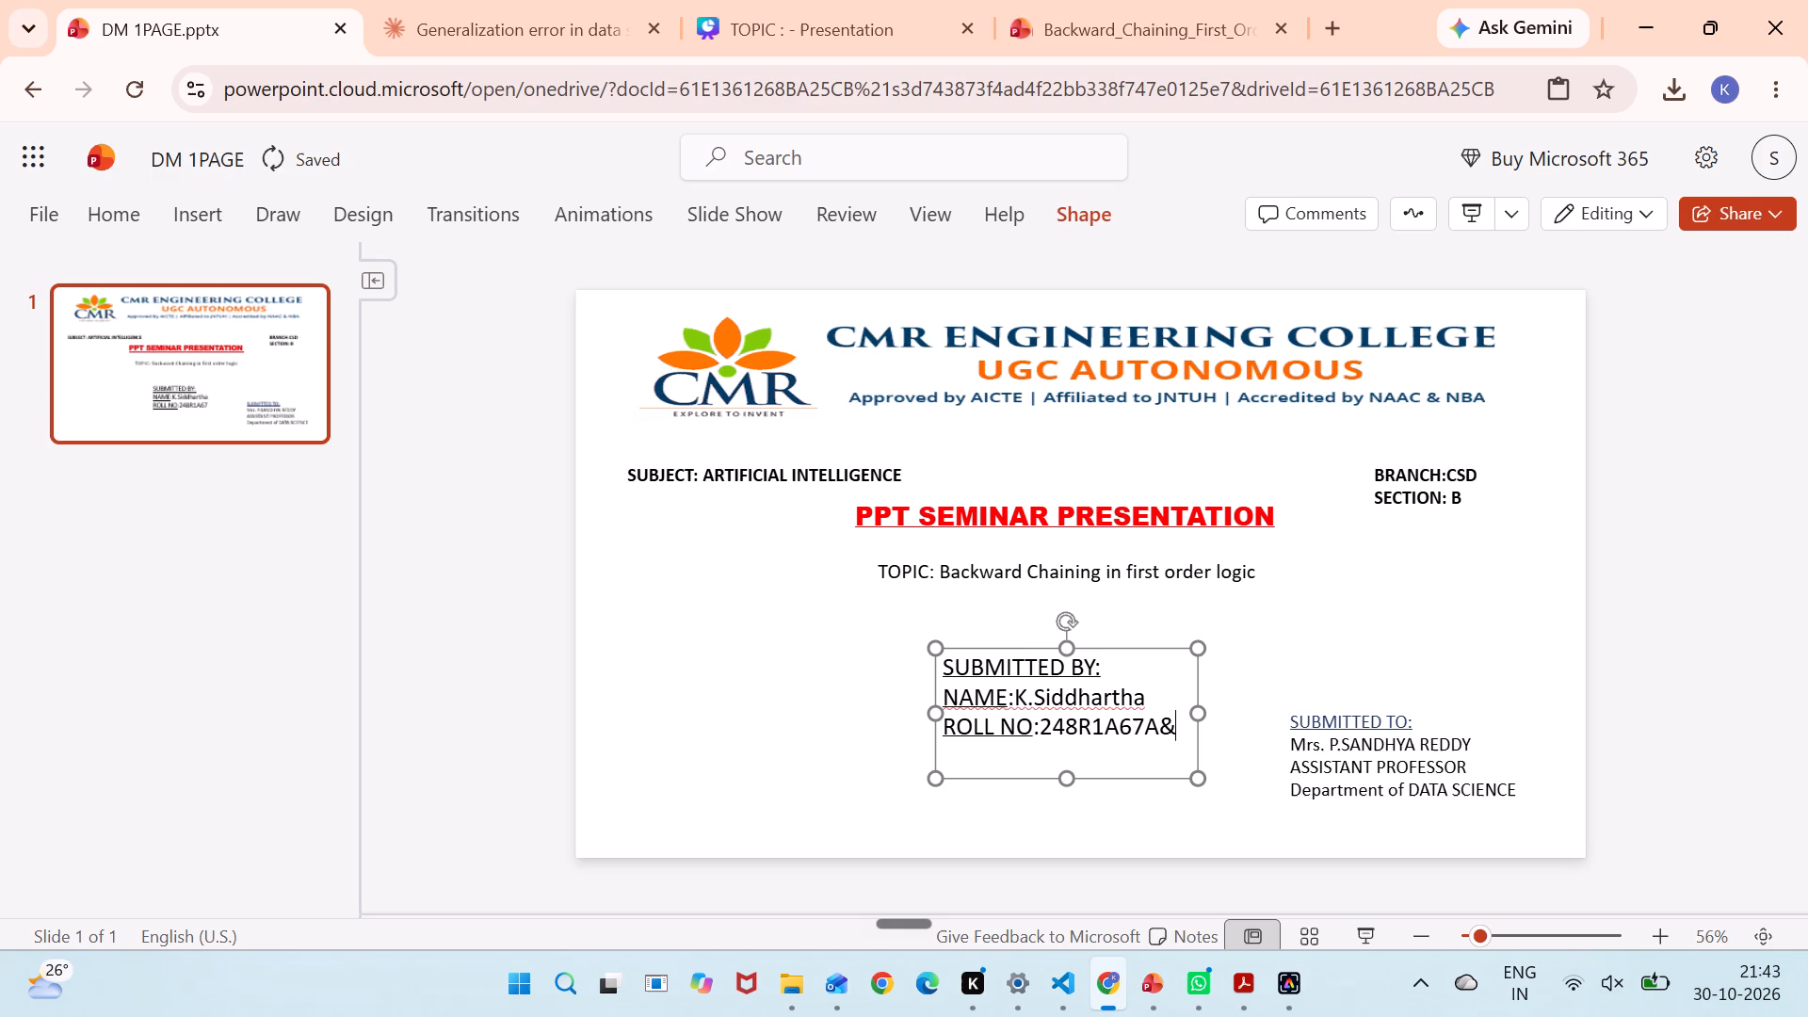
key(BackSpace)
key(7)
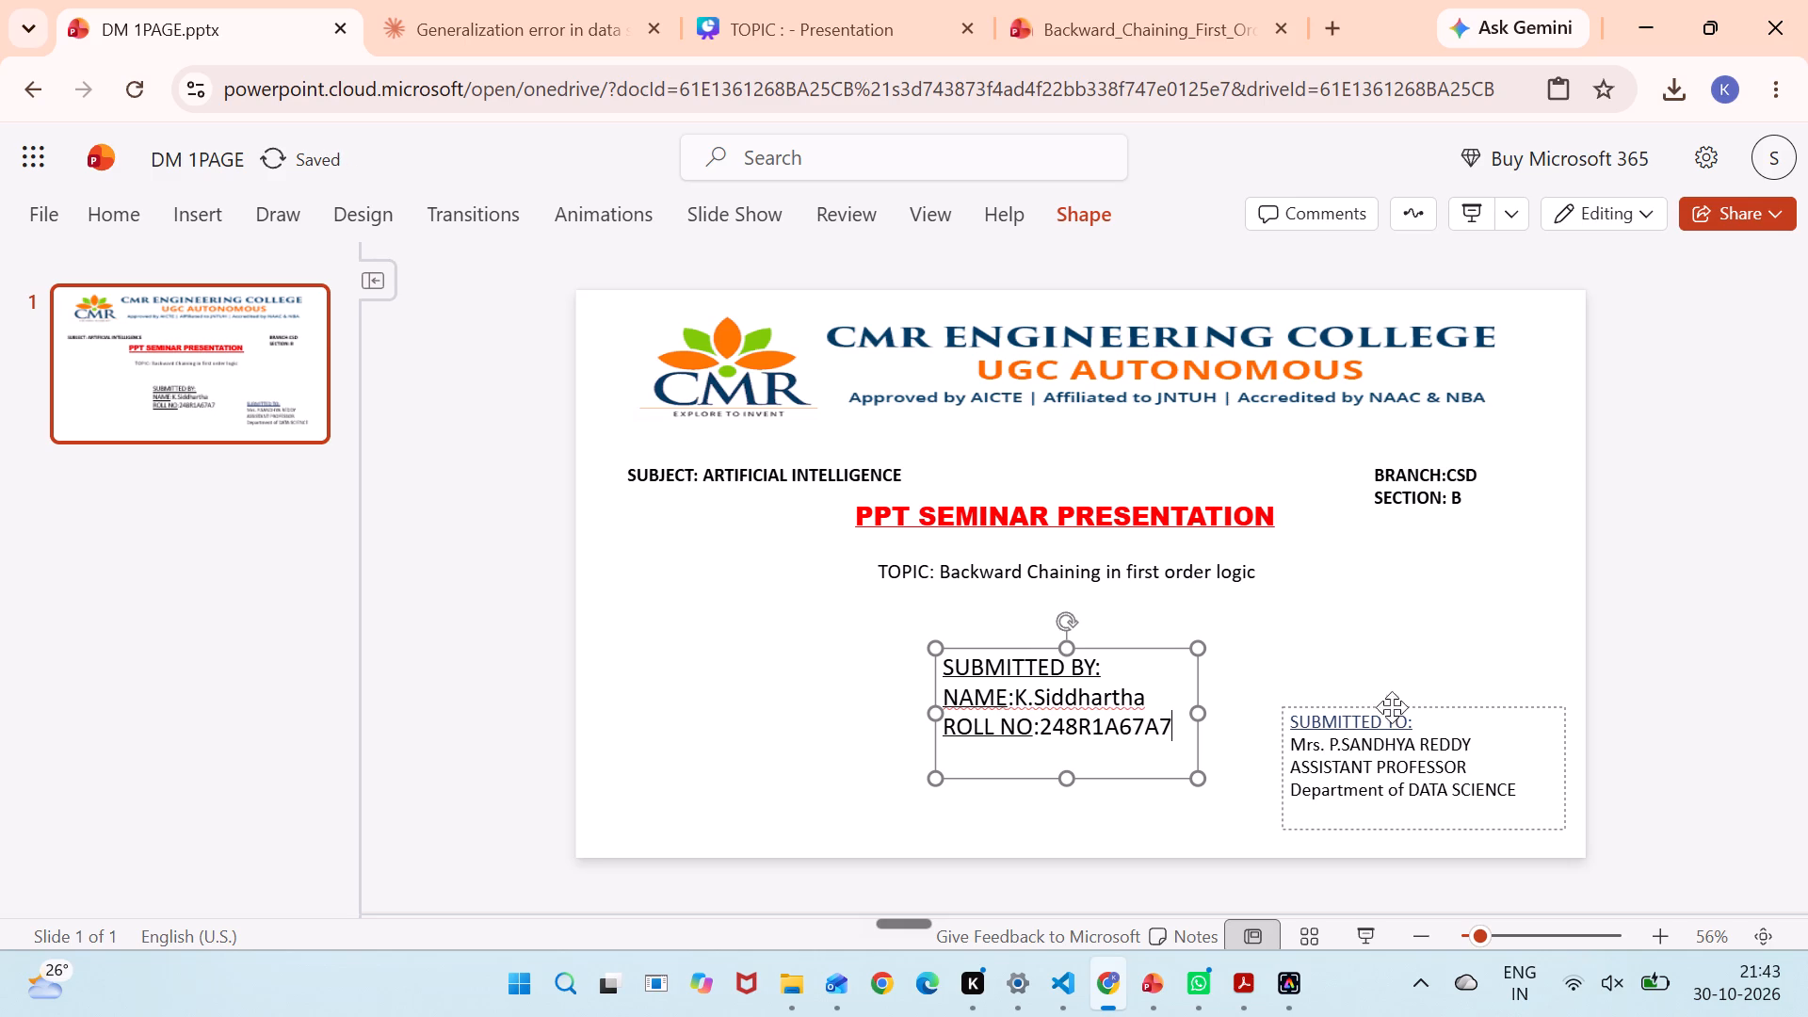
Replace the teacher's name after Mrs. in the SUBMITTED TO block with the one on the Canva presentation's title page.
click(1442, 753)
drag(1473, 742, 1470, 742)
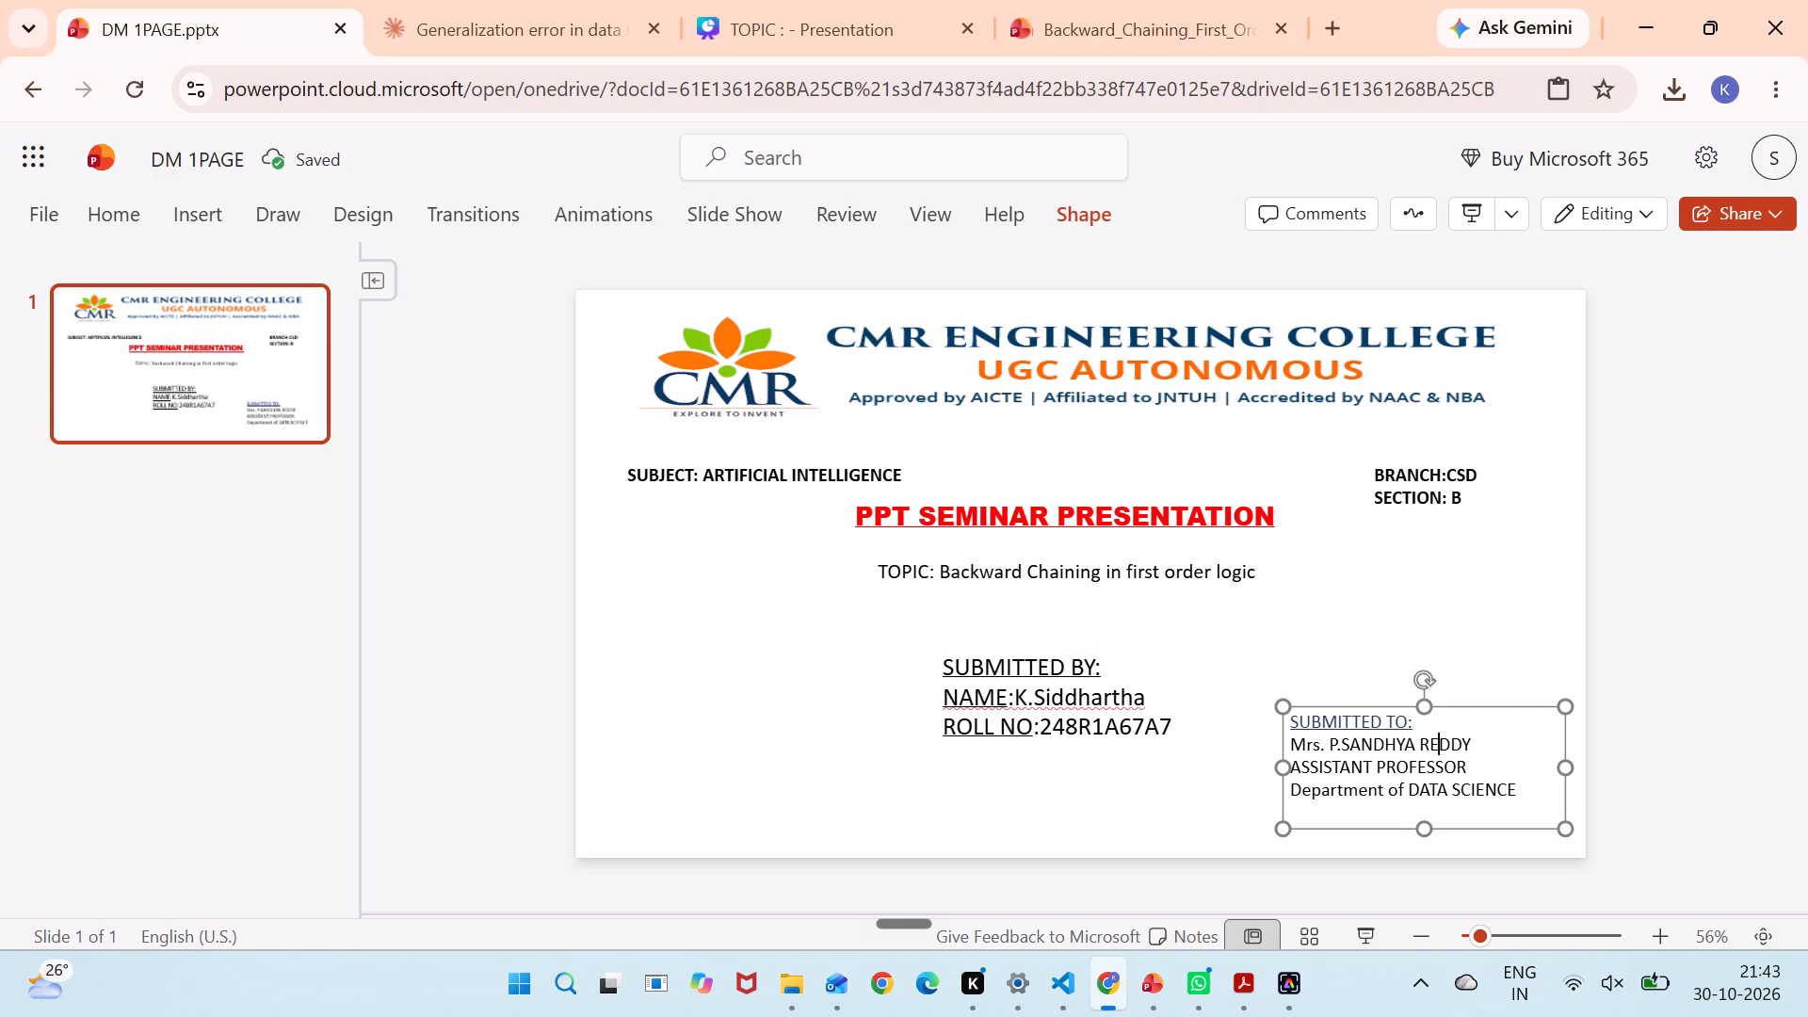
drag(1470, 742, 1332, 742)
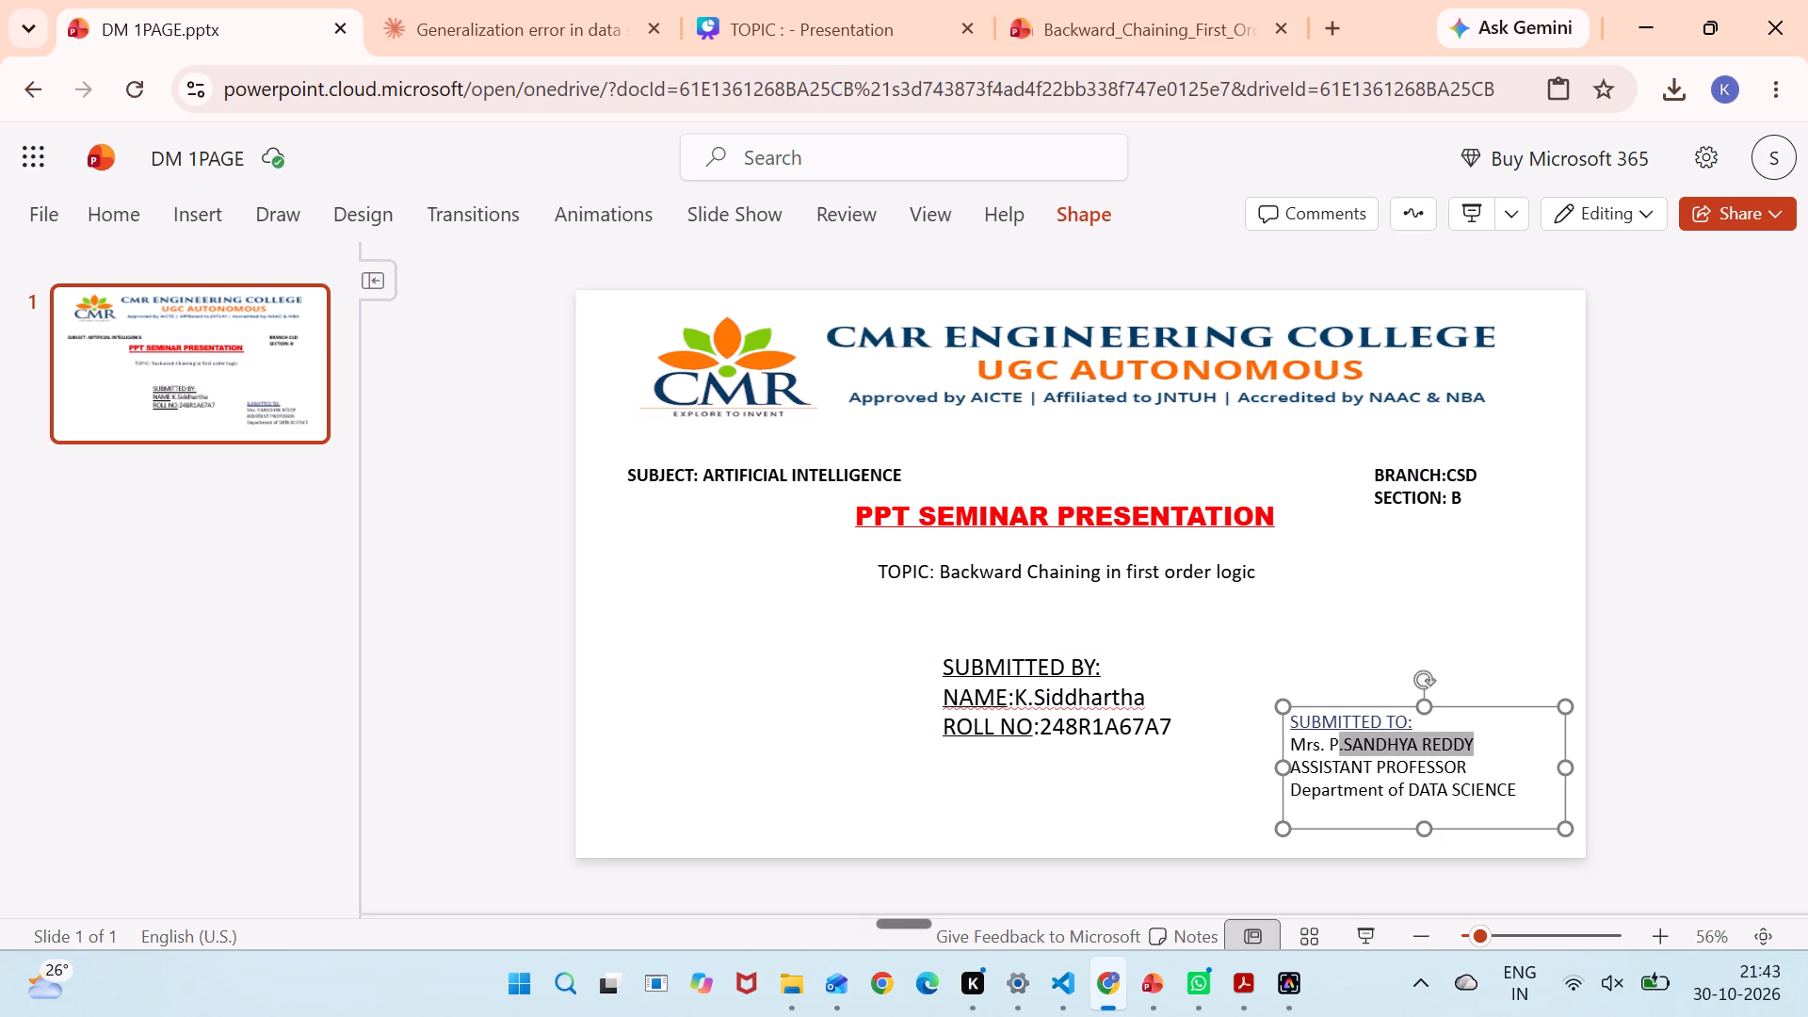
drag(1332, 742, 1327, 740)
drag(1327, 740, 1330, 739)
key(BackSpace)
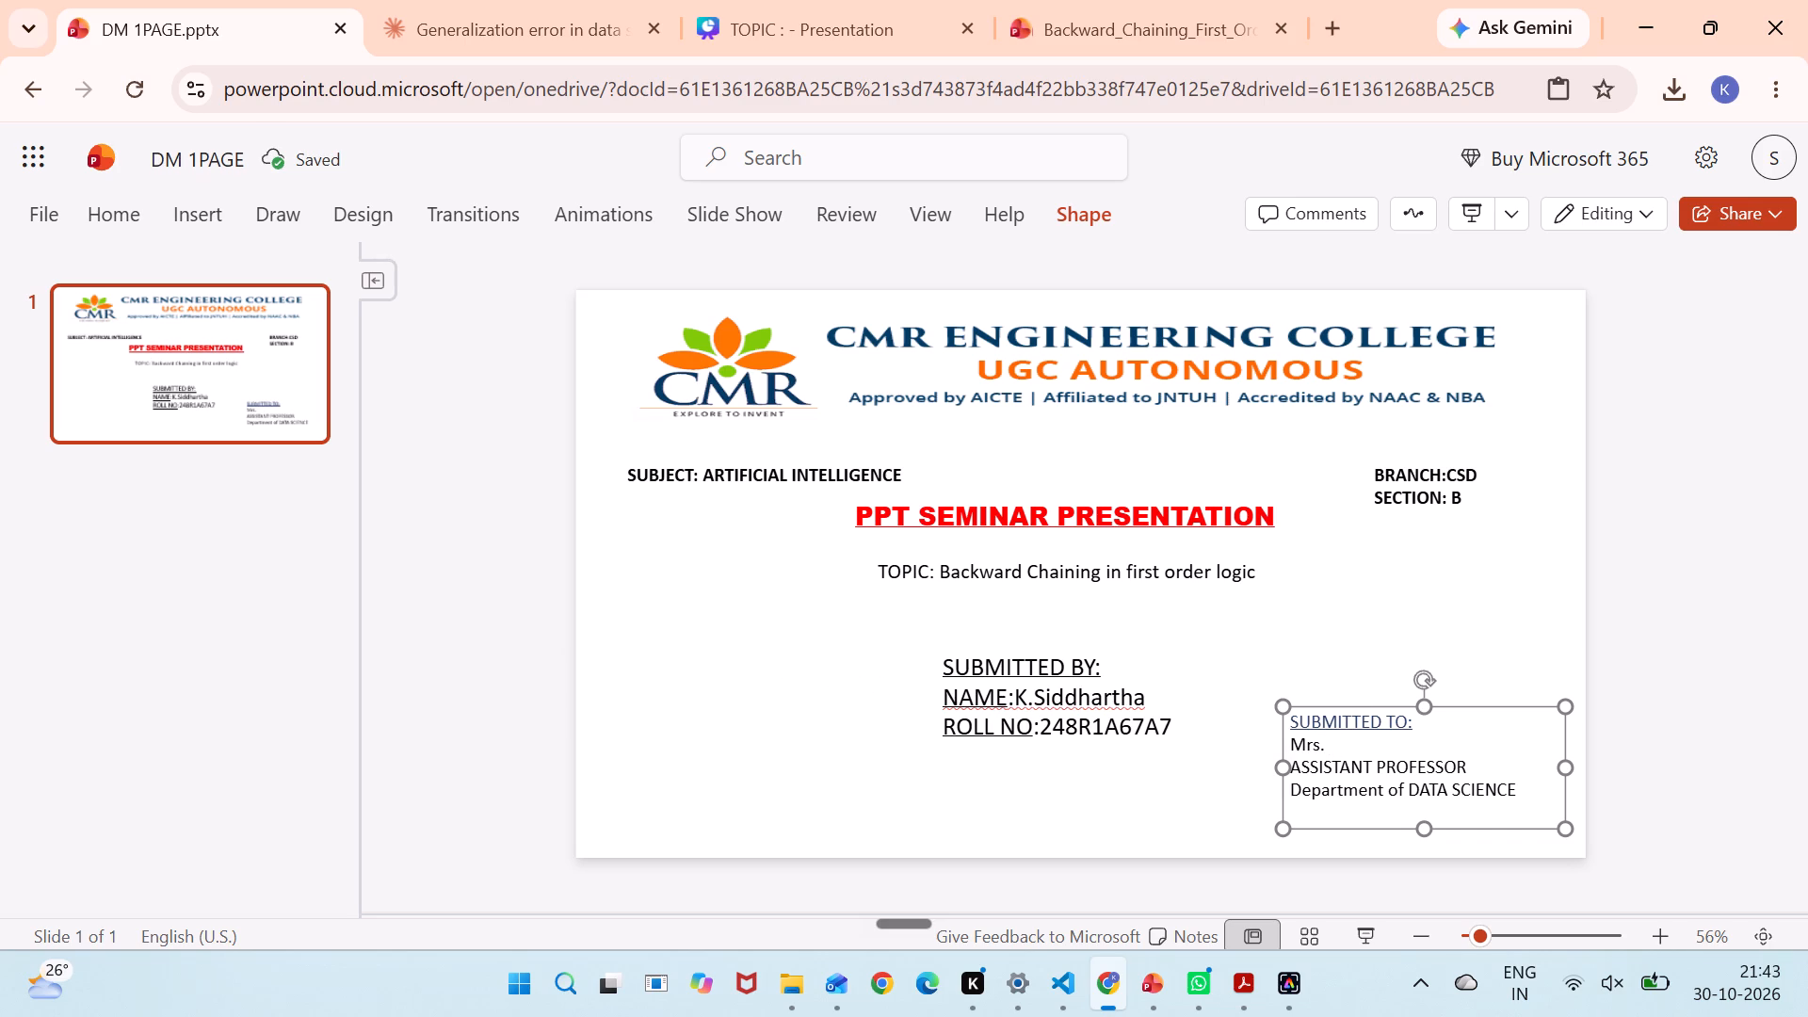
click(765, 0)
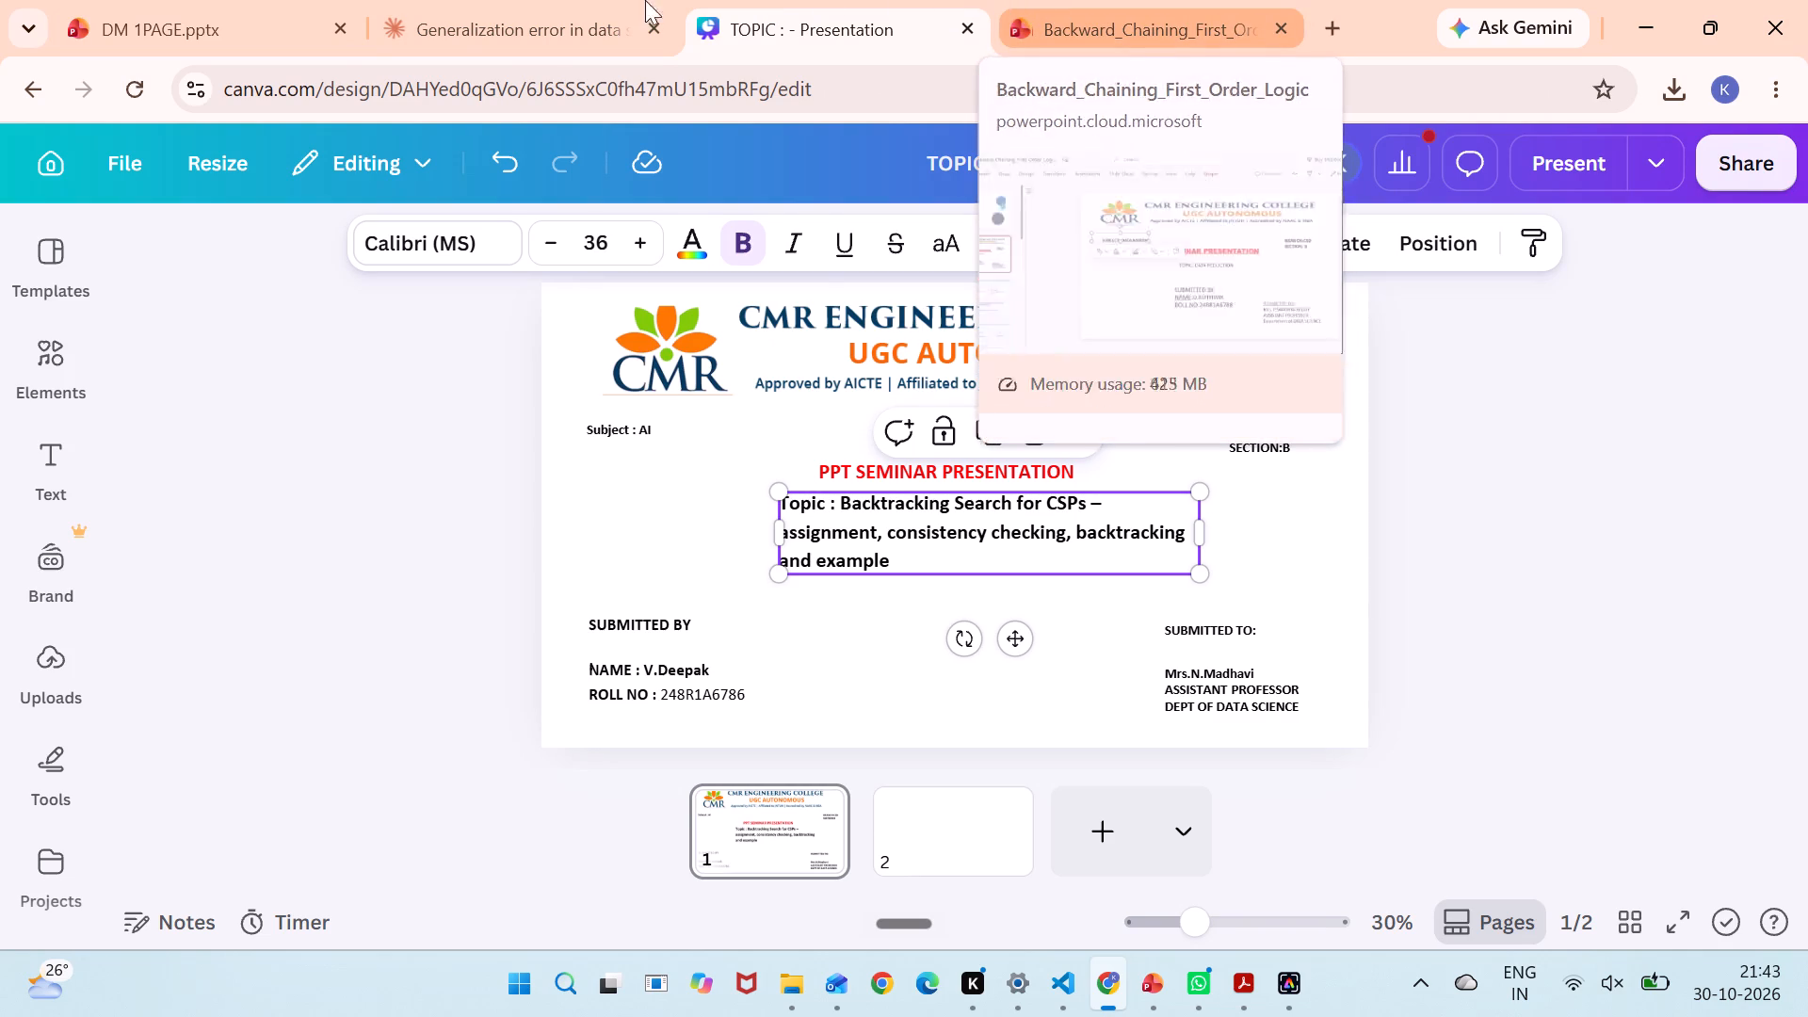
click(211, 0)
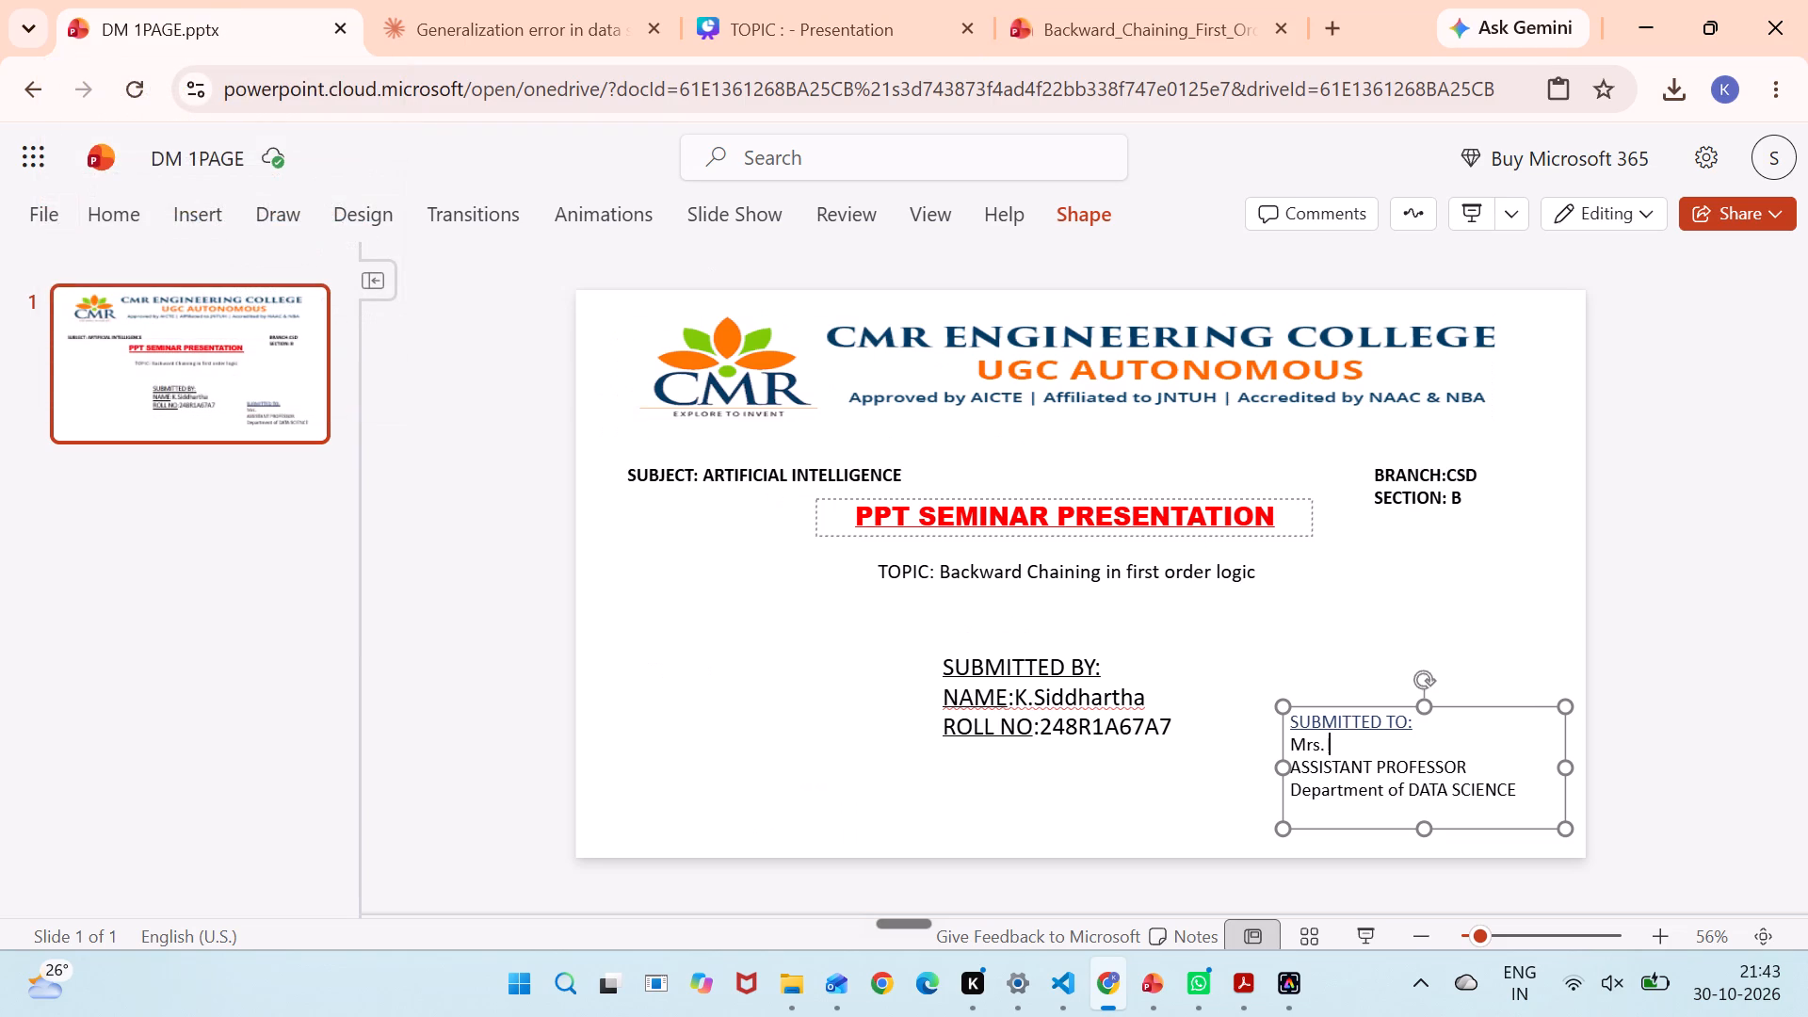
key(shift+n)
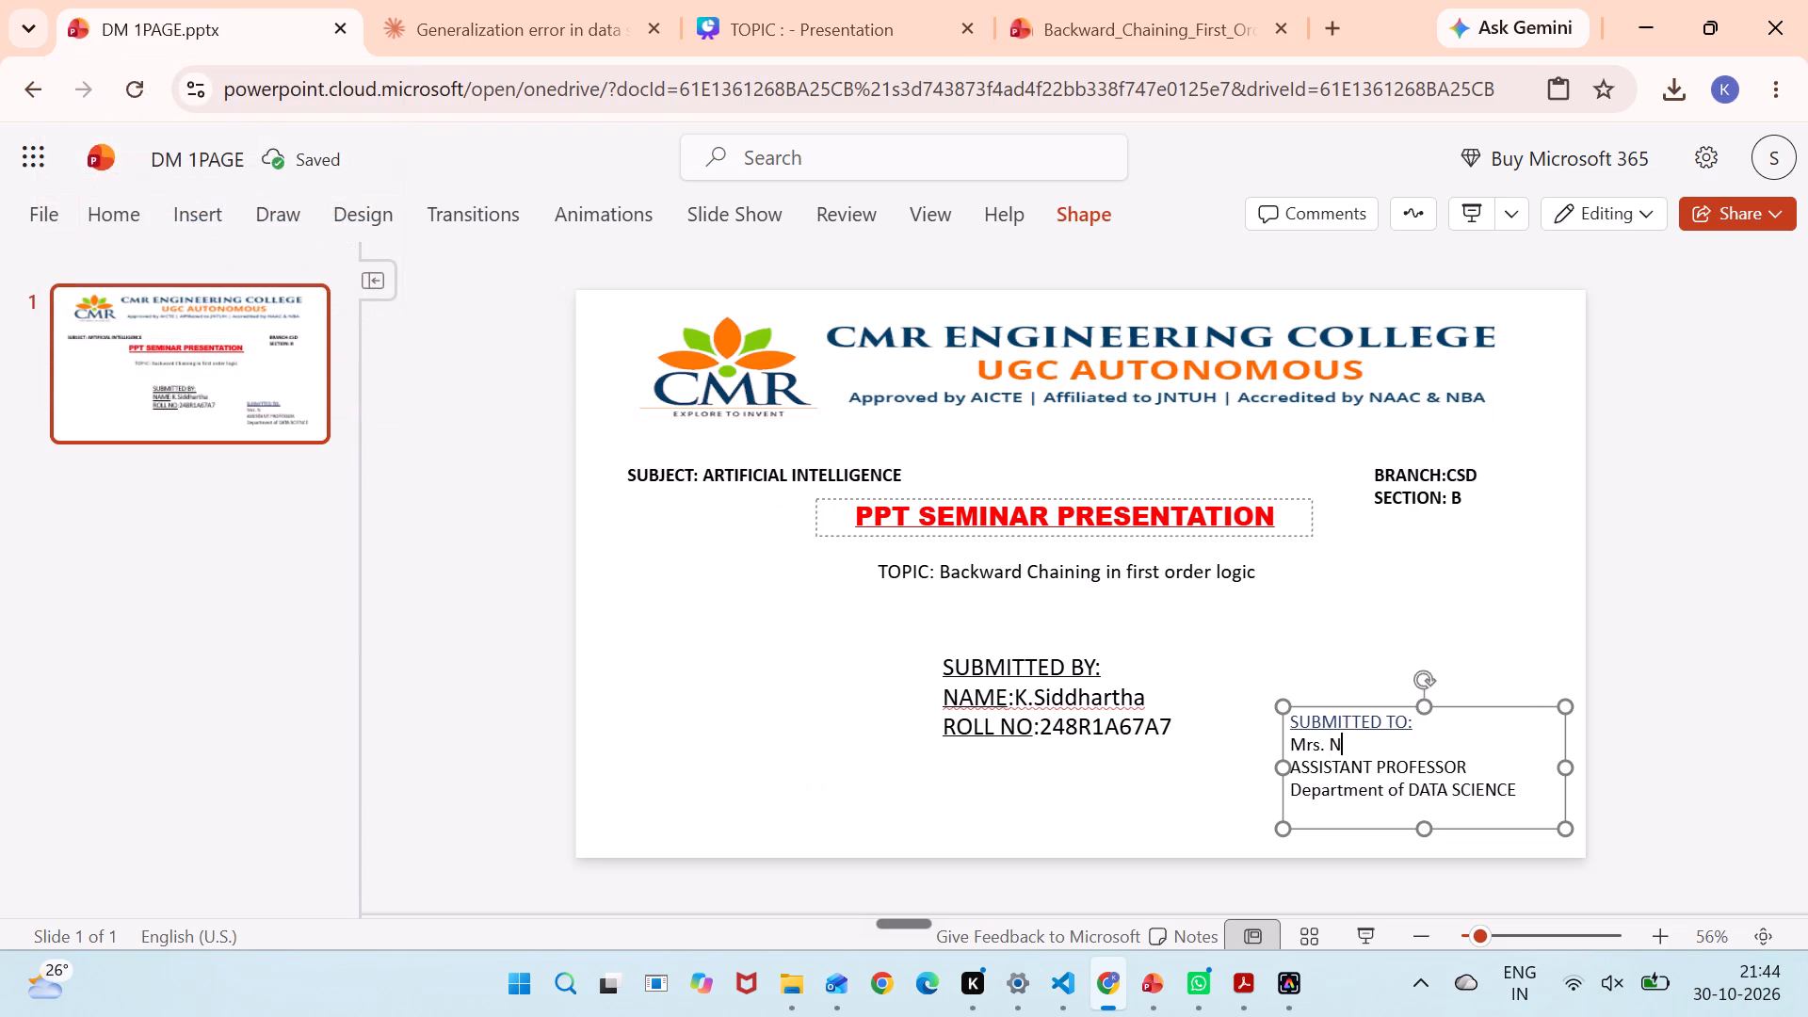
key(period)
text(Madhavi)
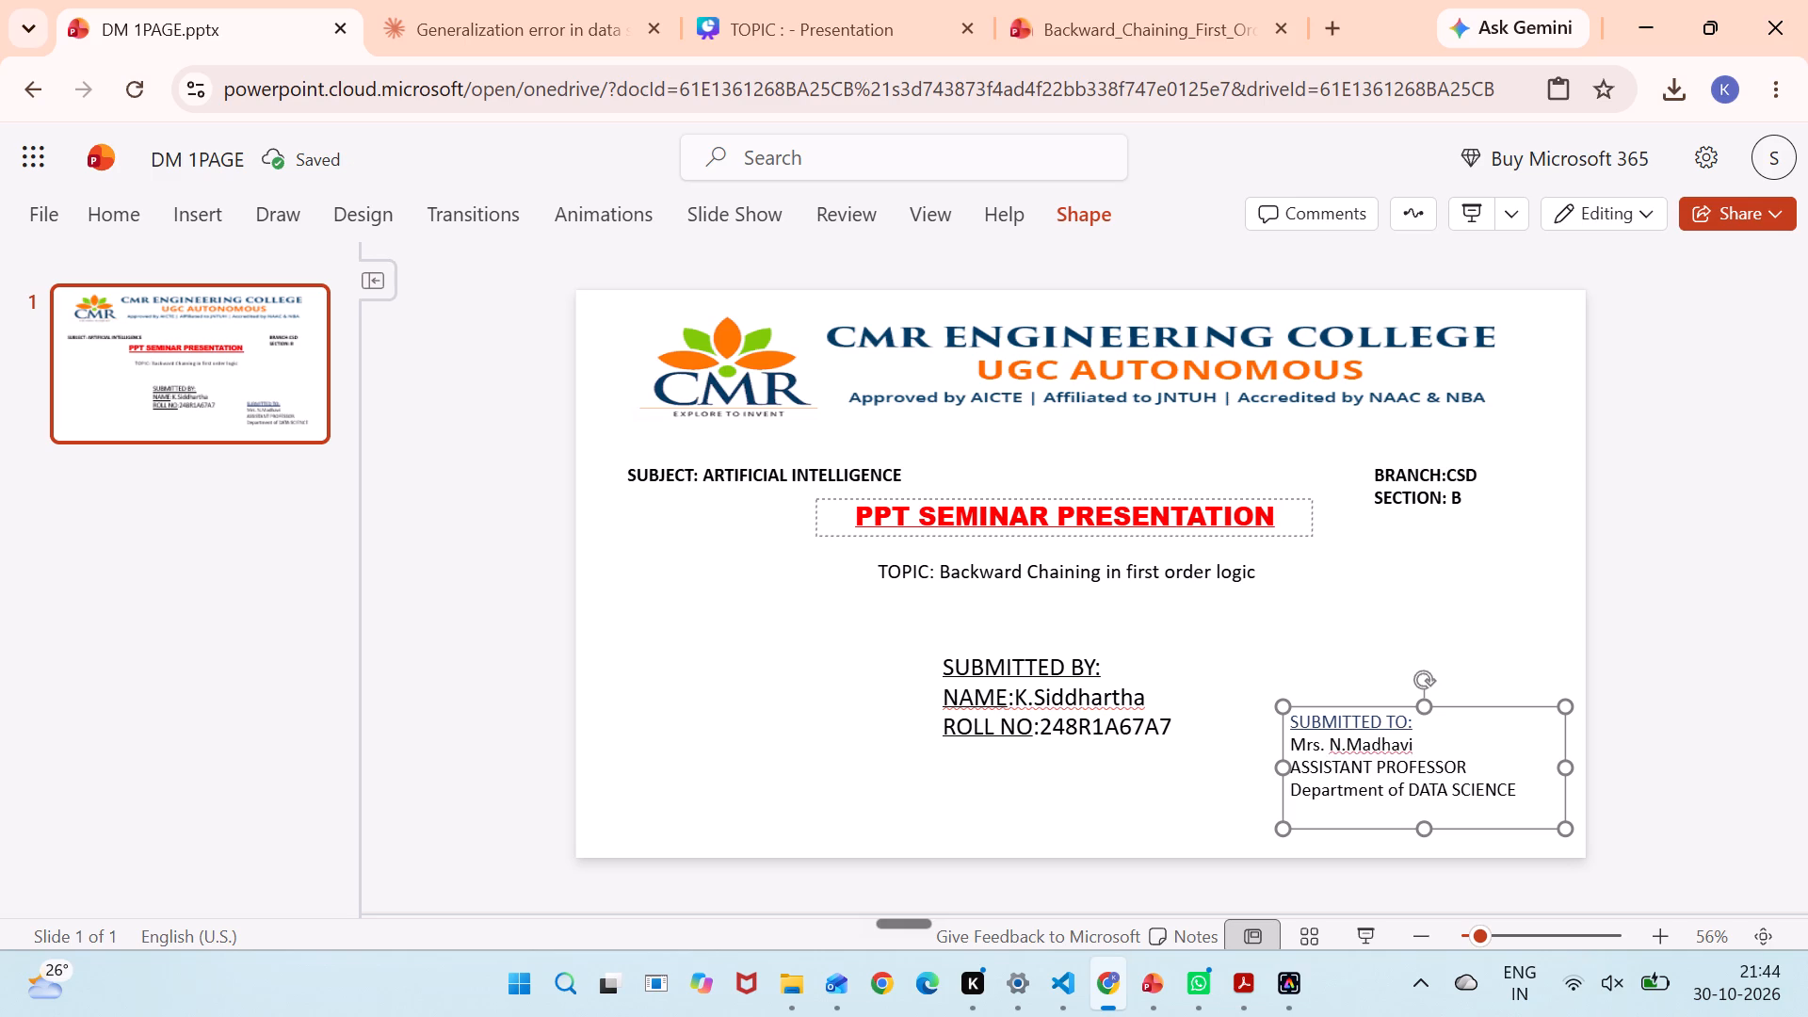
click(265, 0)
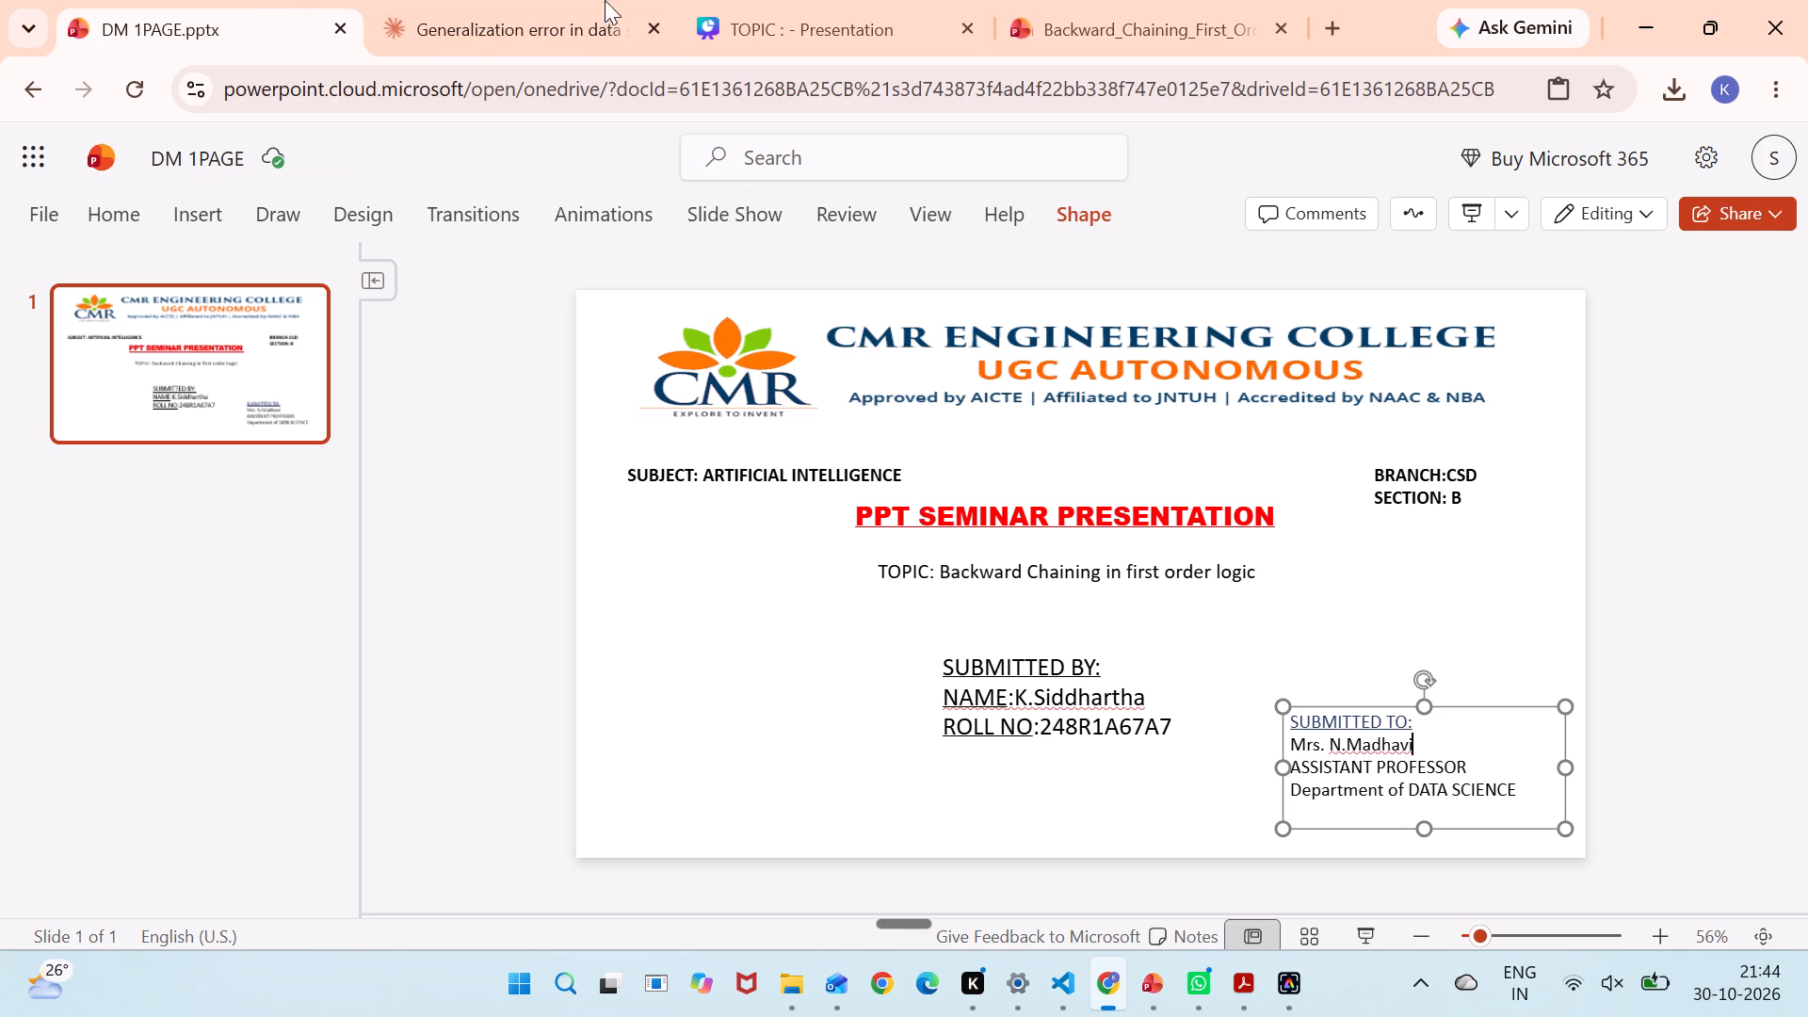
click(868, 0)
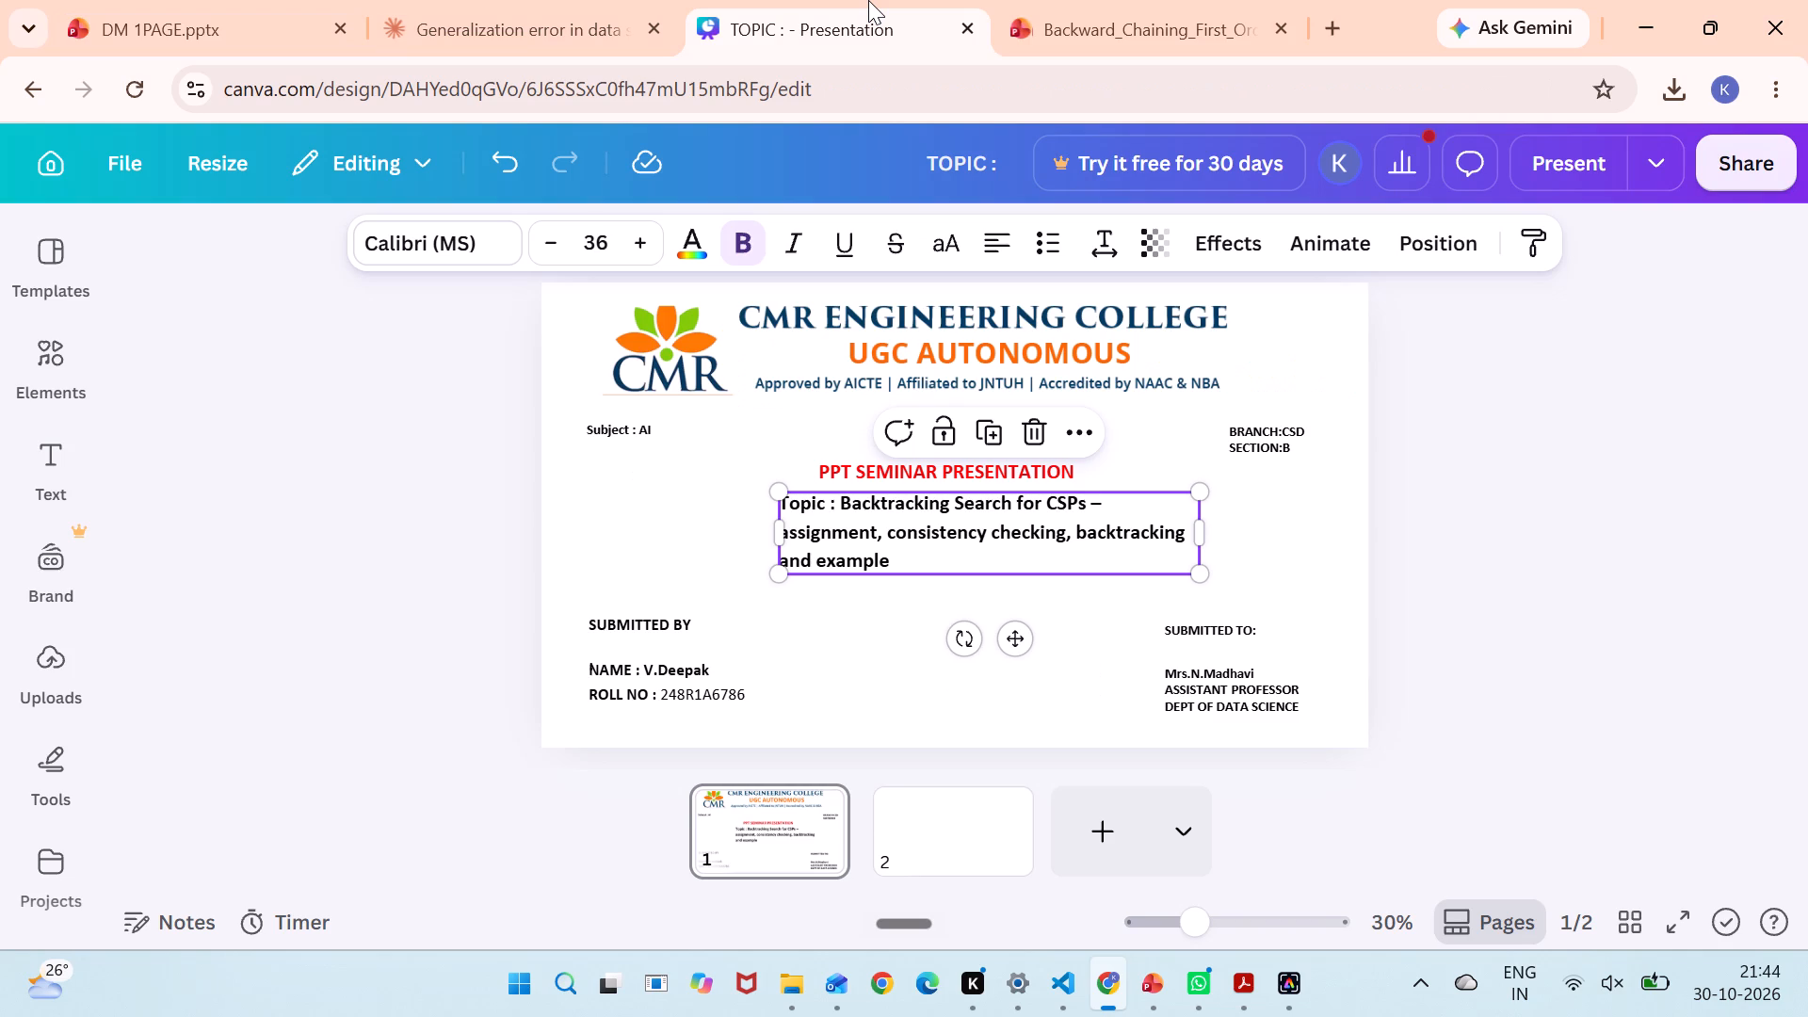
click(63, 9)
click(779, 608)
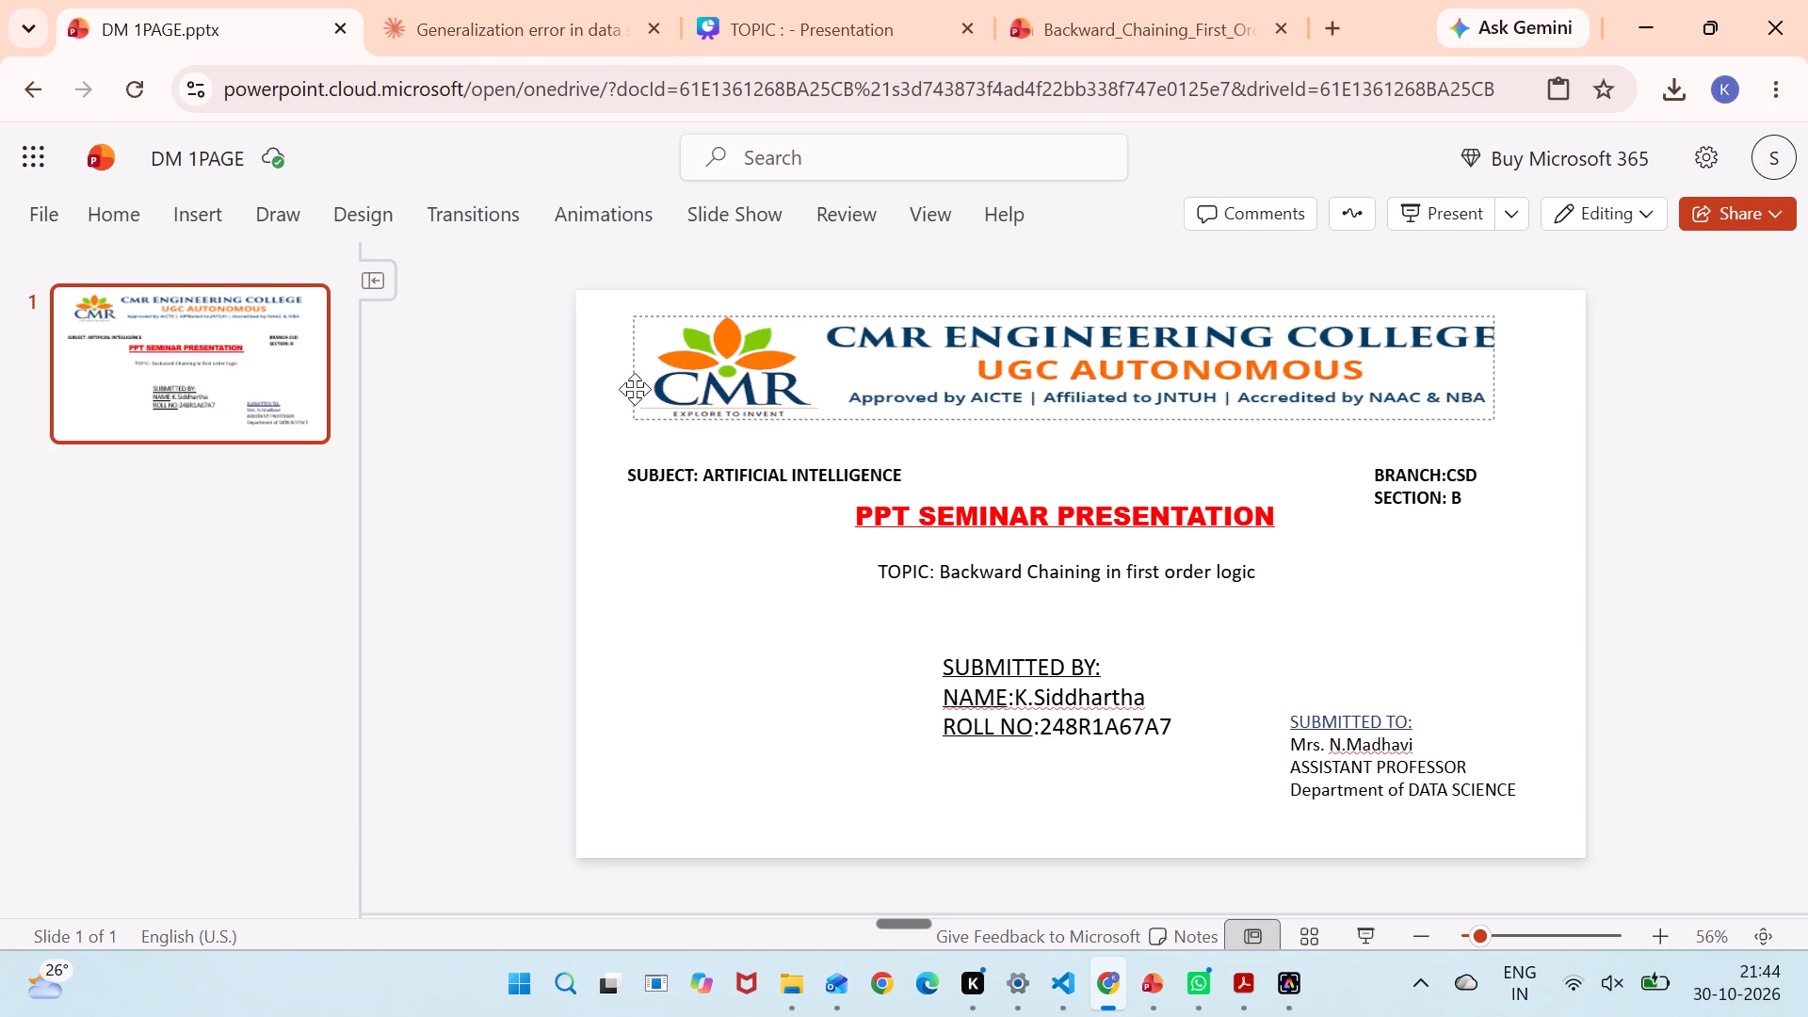
Copy the banner picture and all text boxes of the DM 1PAGE title slide.
drag(580, 305, 1407, 823)
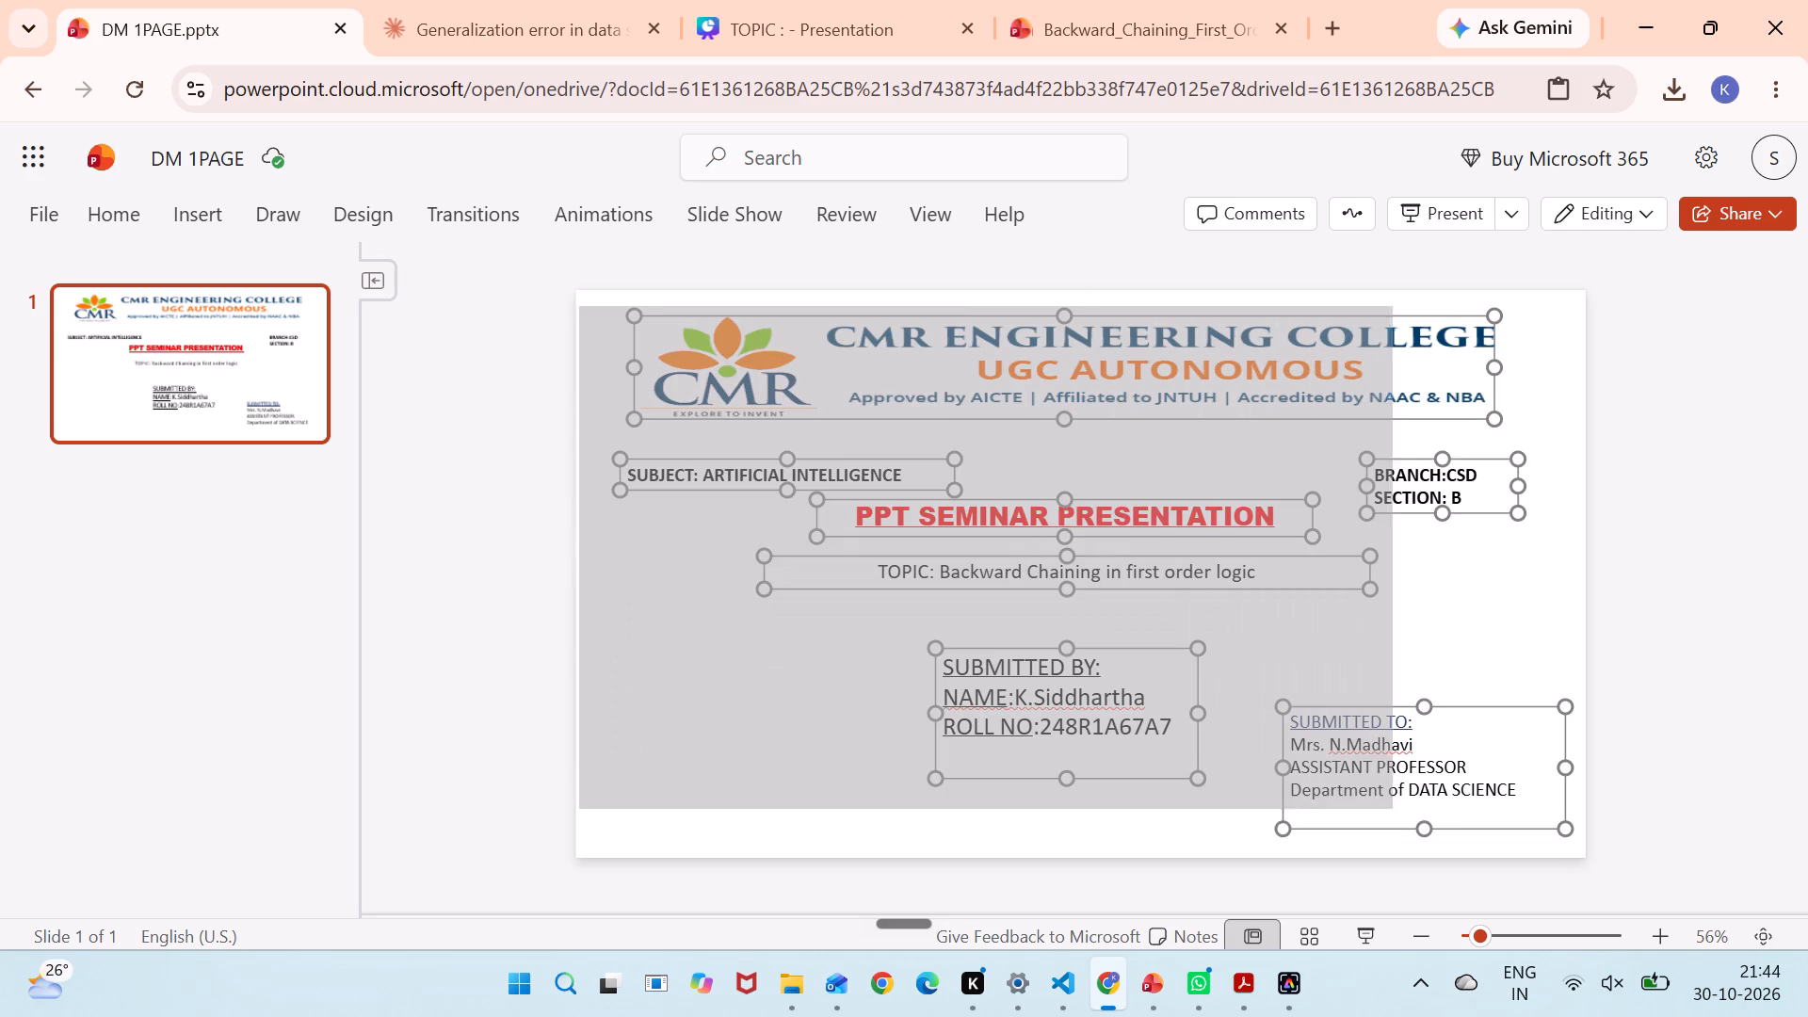
drag(1407, 823, 1504, 826)
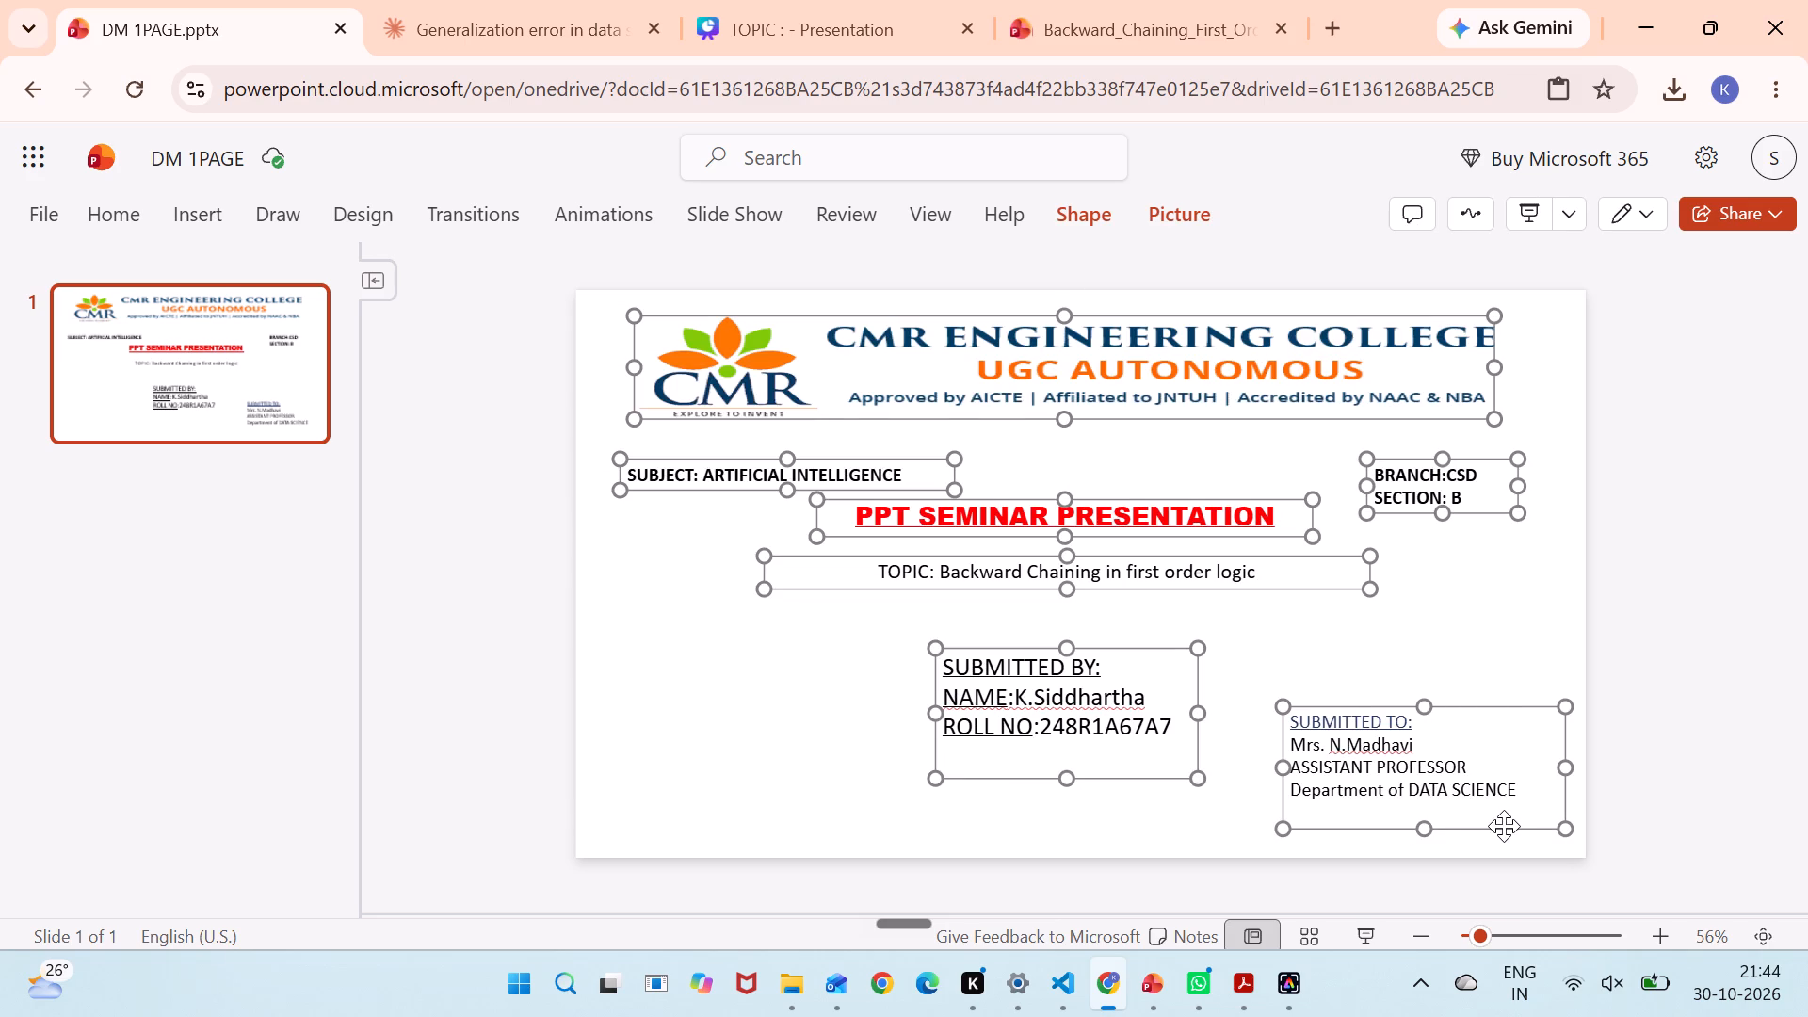
key(ctrl+c)
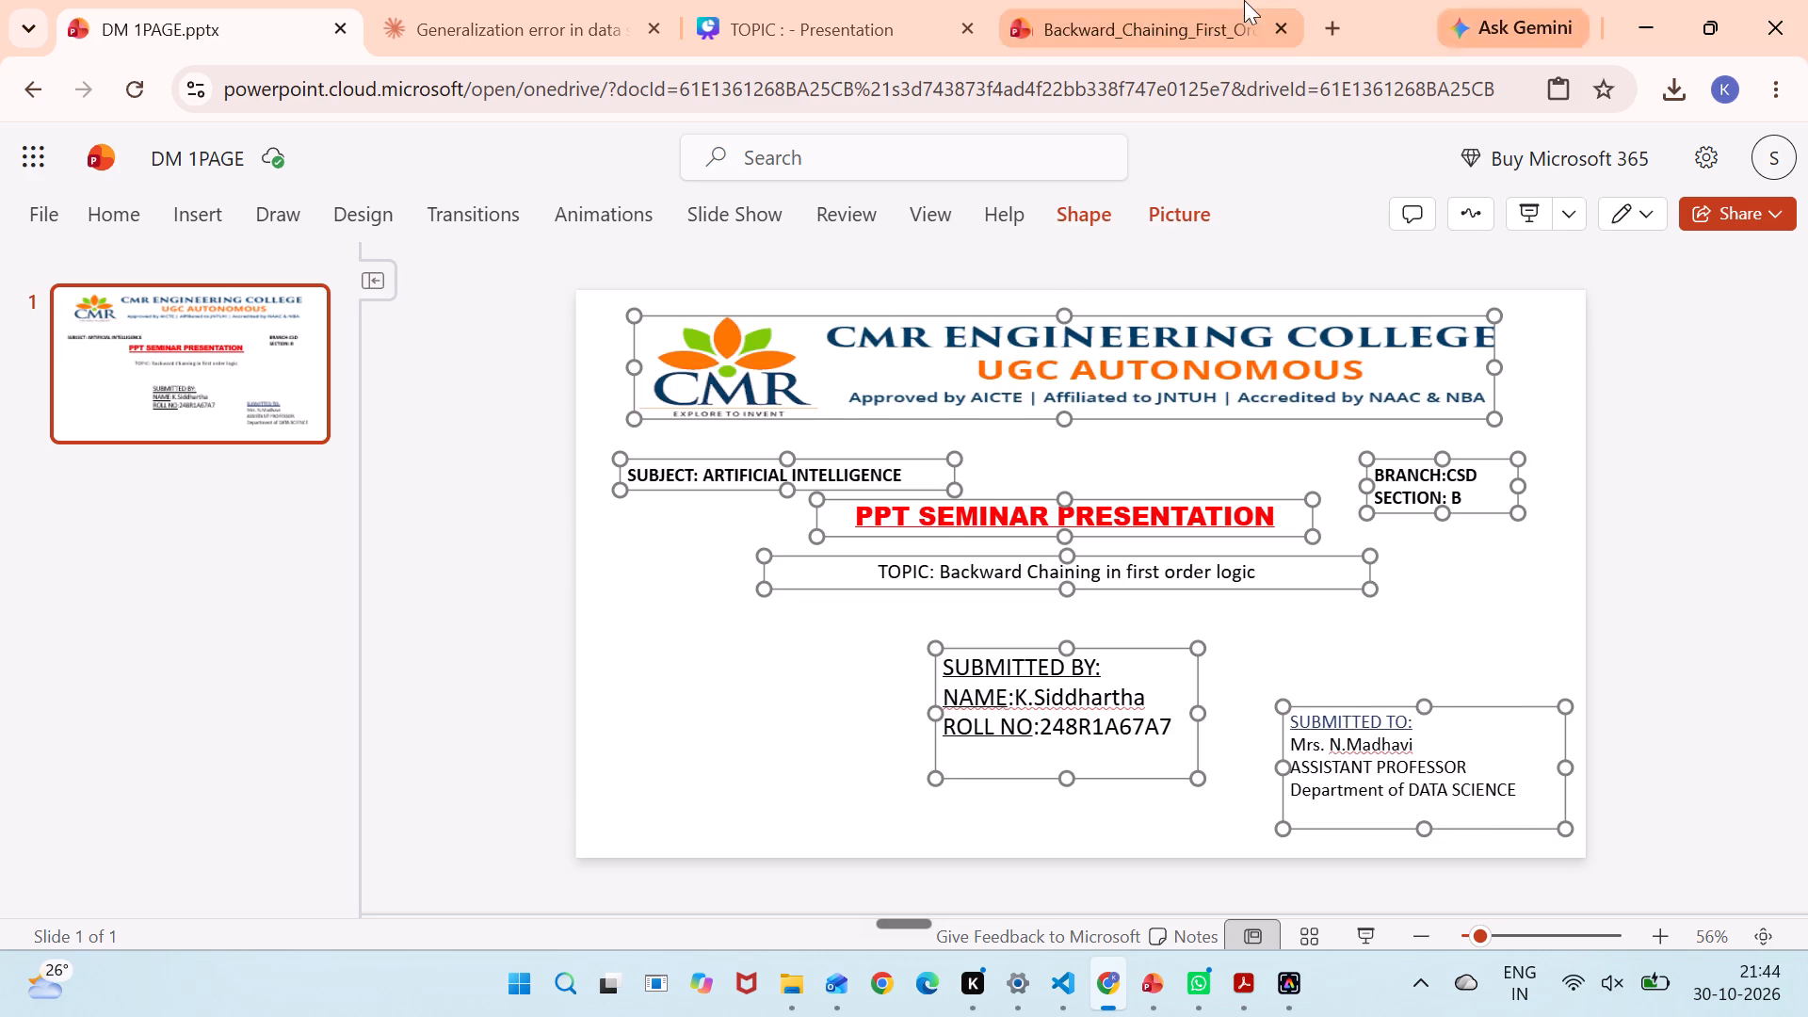
Switch to the Backward_Chaining_First_Order_Logic presentation and delete all the old title page objects from slide 2.
click(1193, 0)
click(1024, 419)
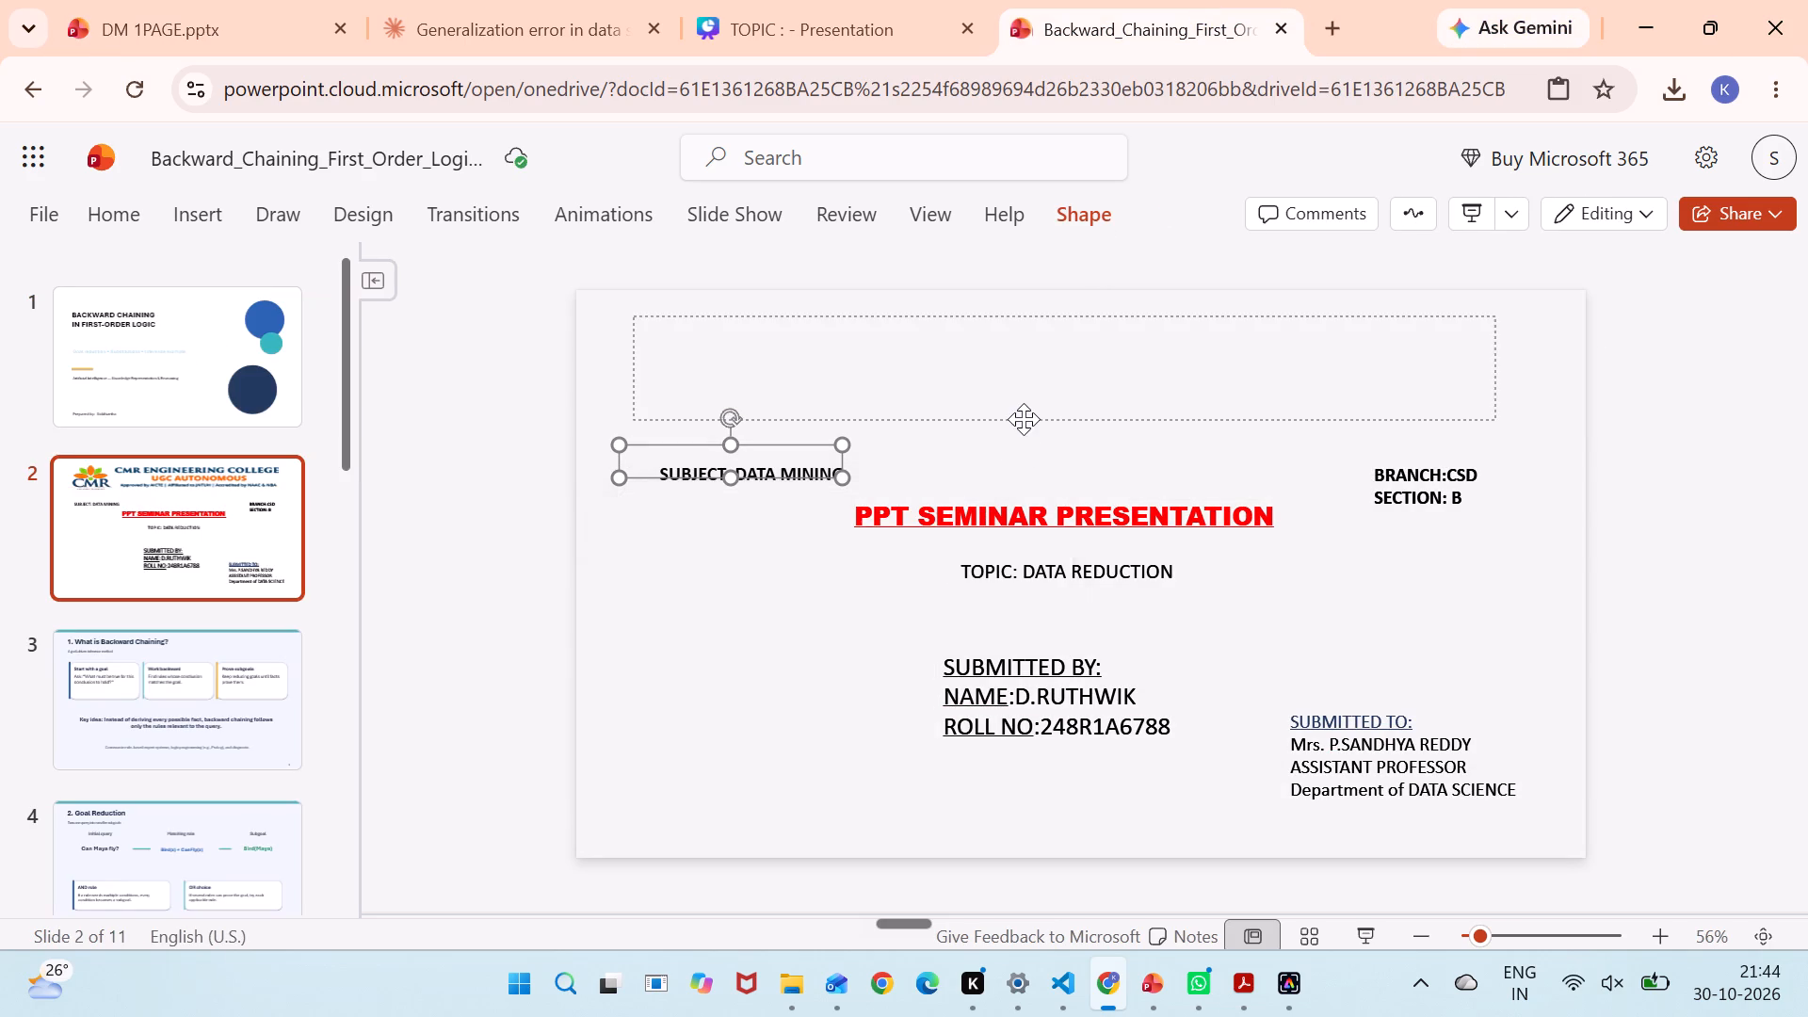
click(645, 443)
drag(645, 443, 956, 541)
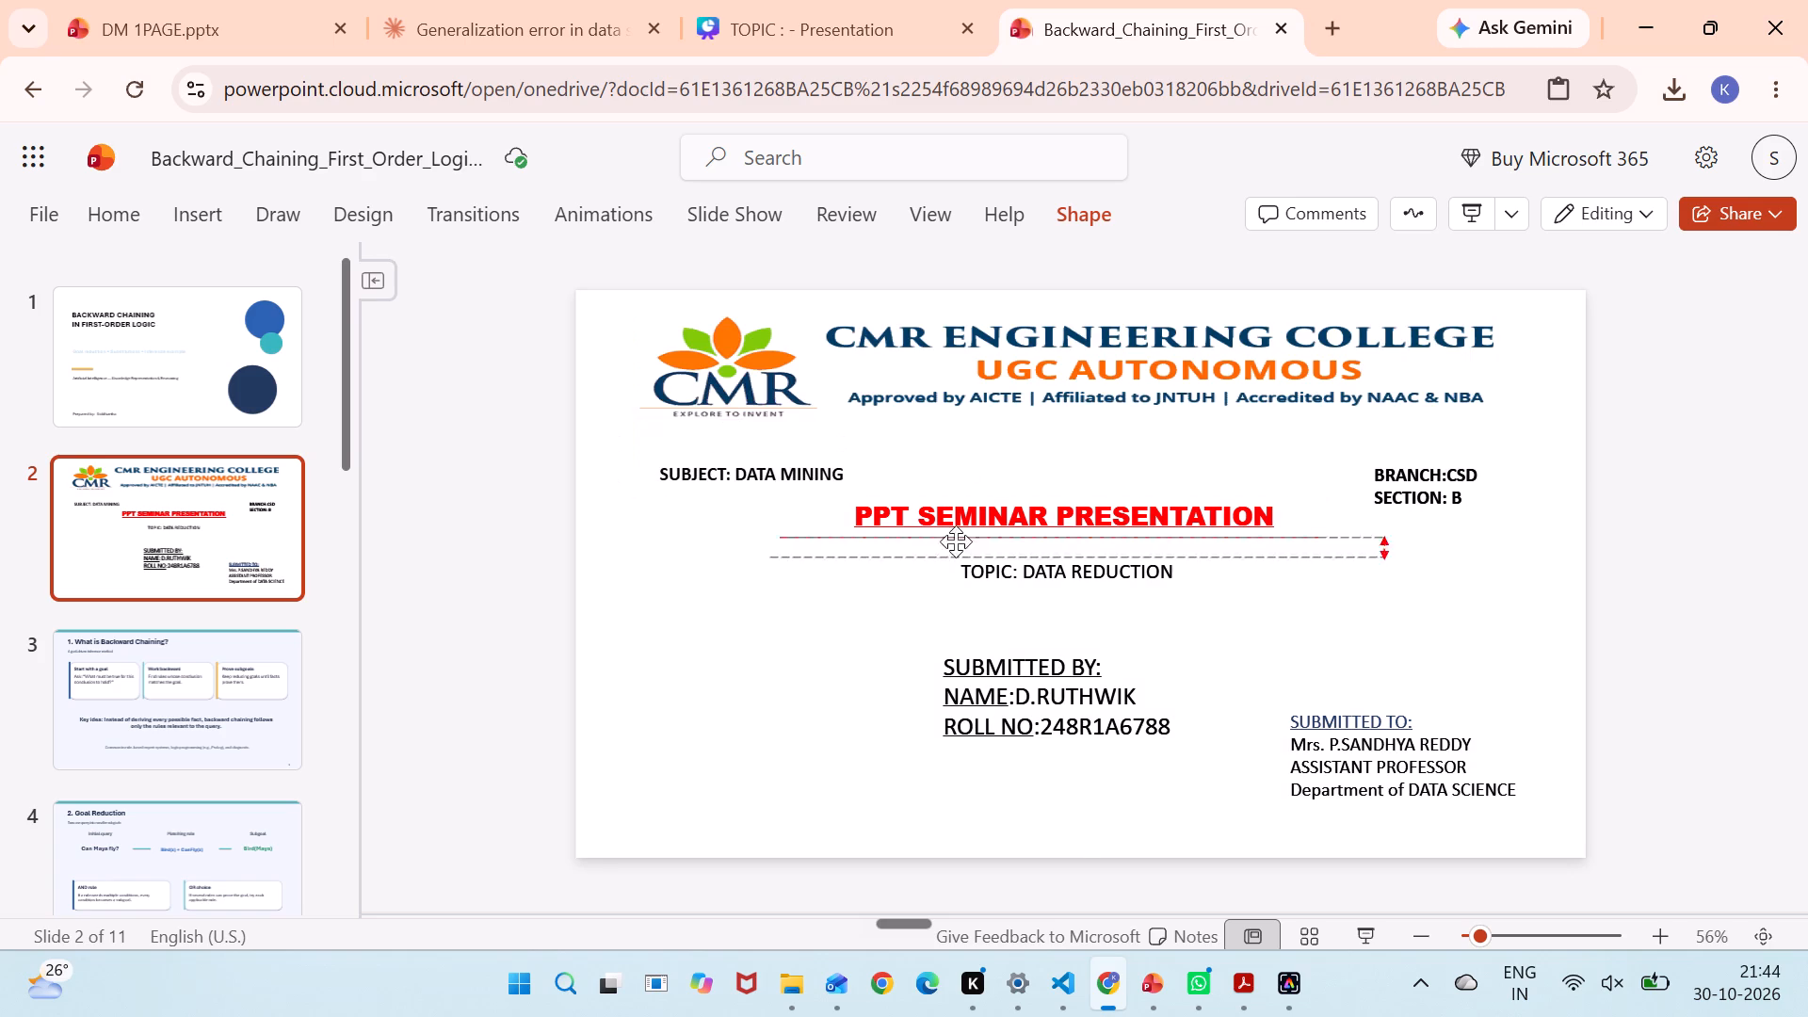
drag(956, 541, 564, 328)
drag(619, 324, 1498, 811)
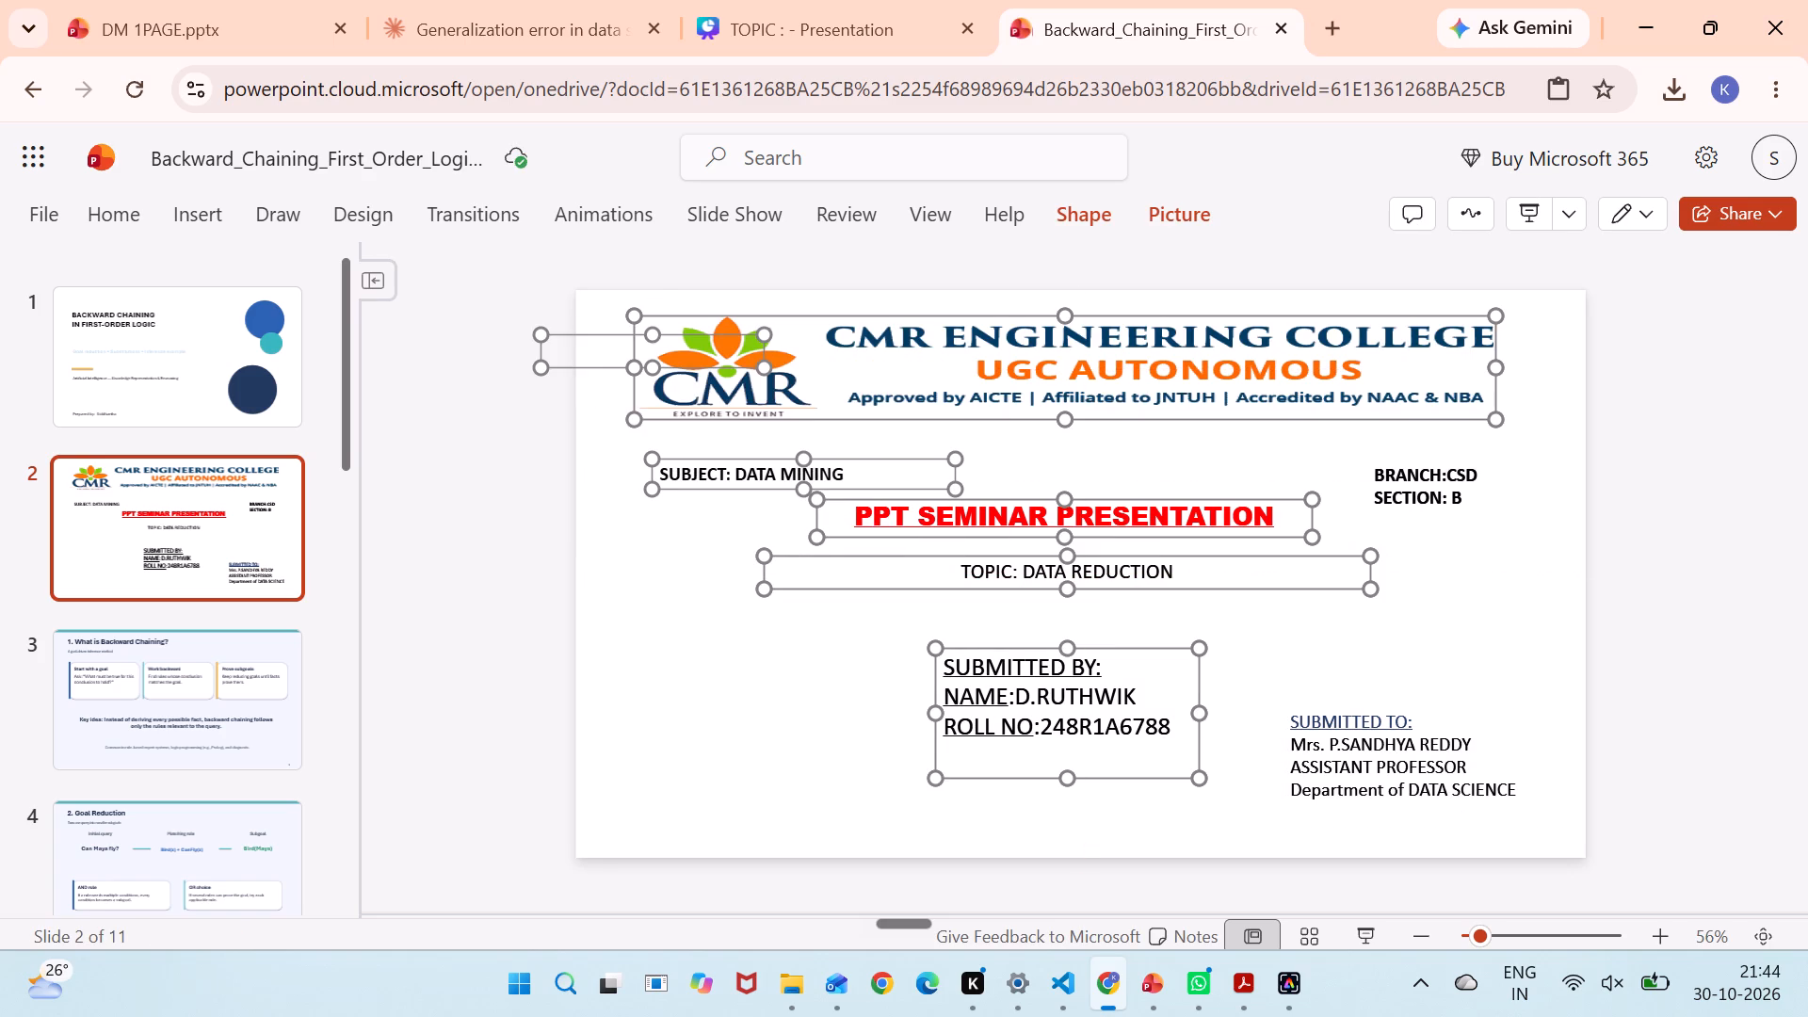
key(BackSpace)
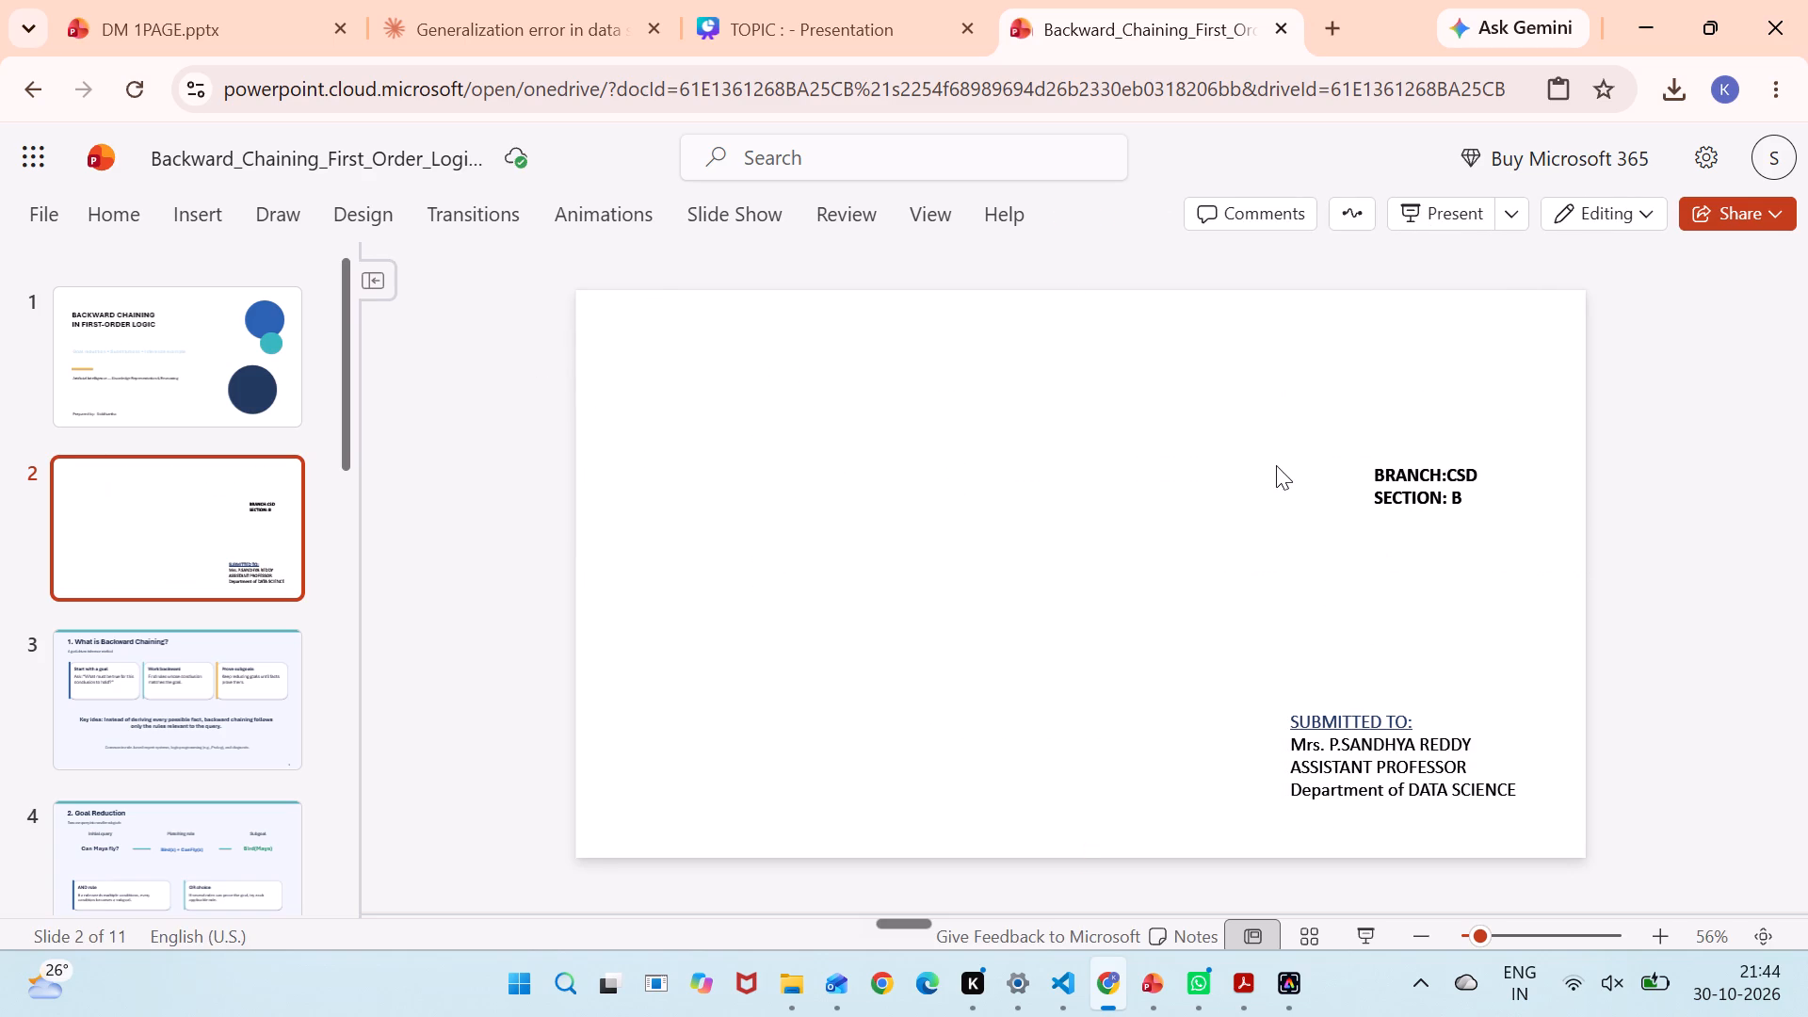
drag(1276, 465, 1603, 830)
key(BackSpace)
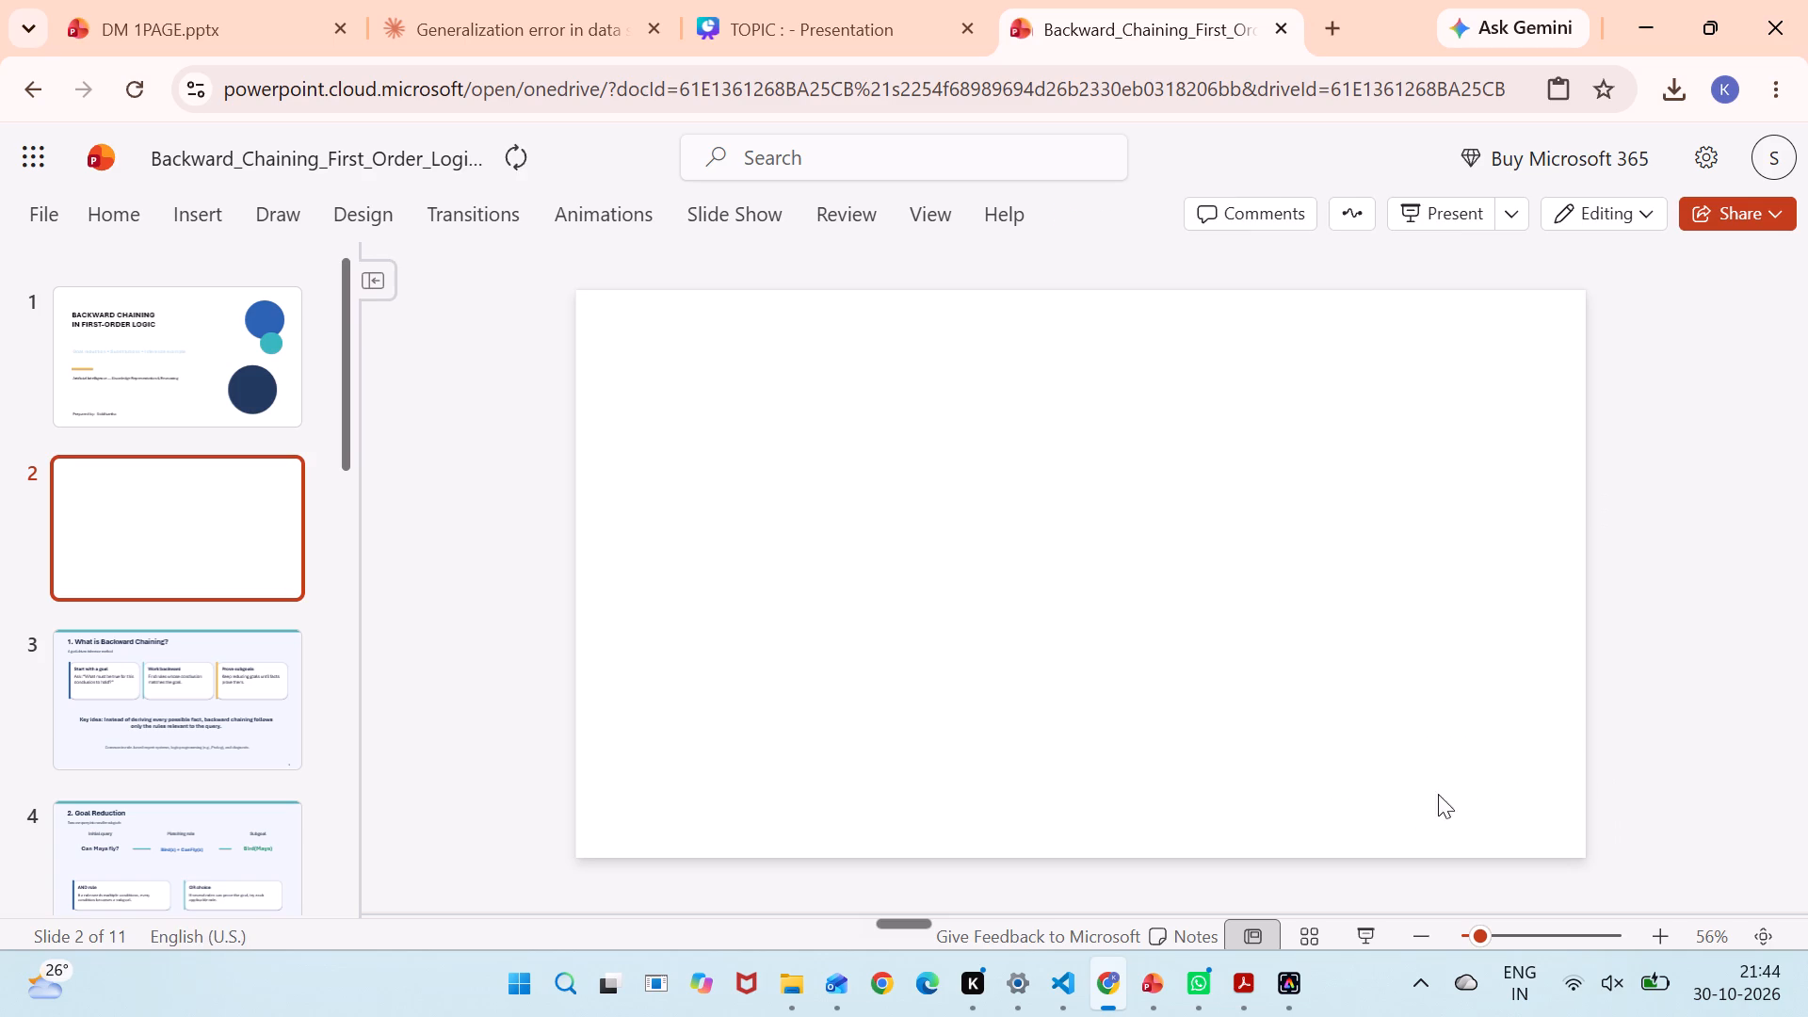
Paste the copied banner and text boxes onto the emptied slide 2.
key(ctrl+v)
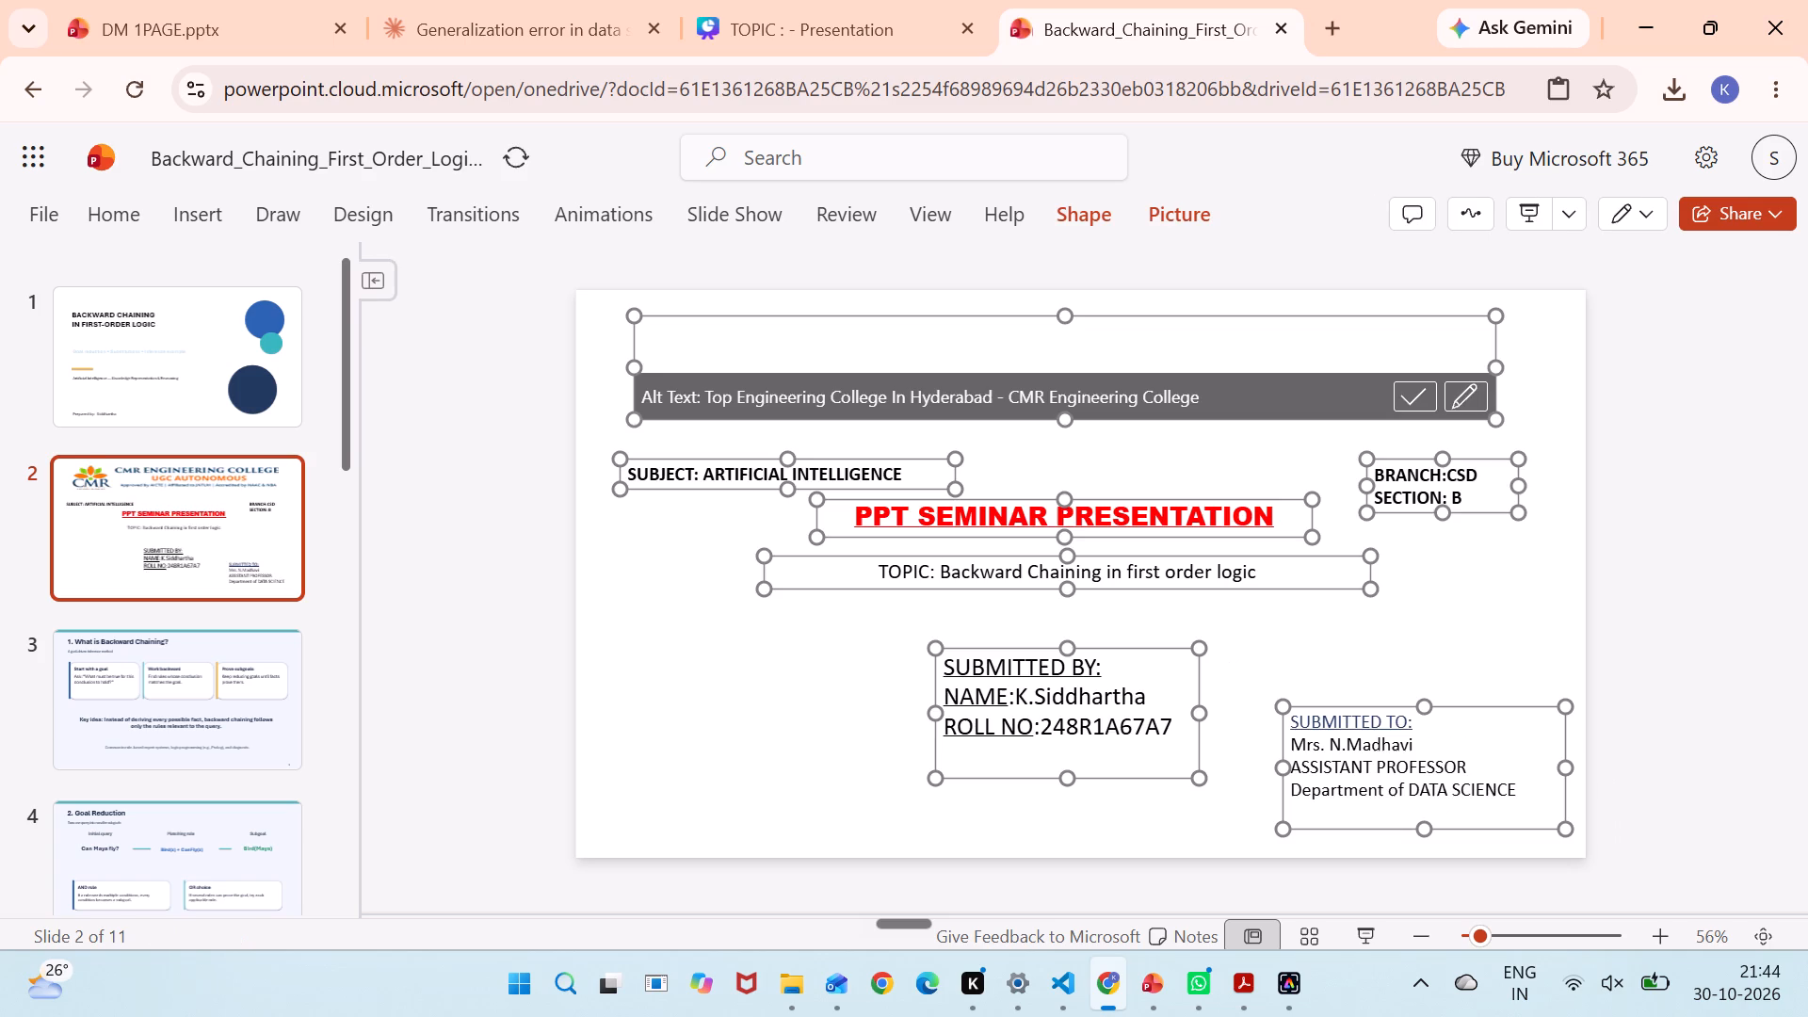
click(800, 648)
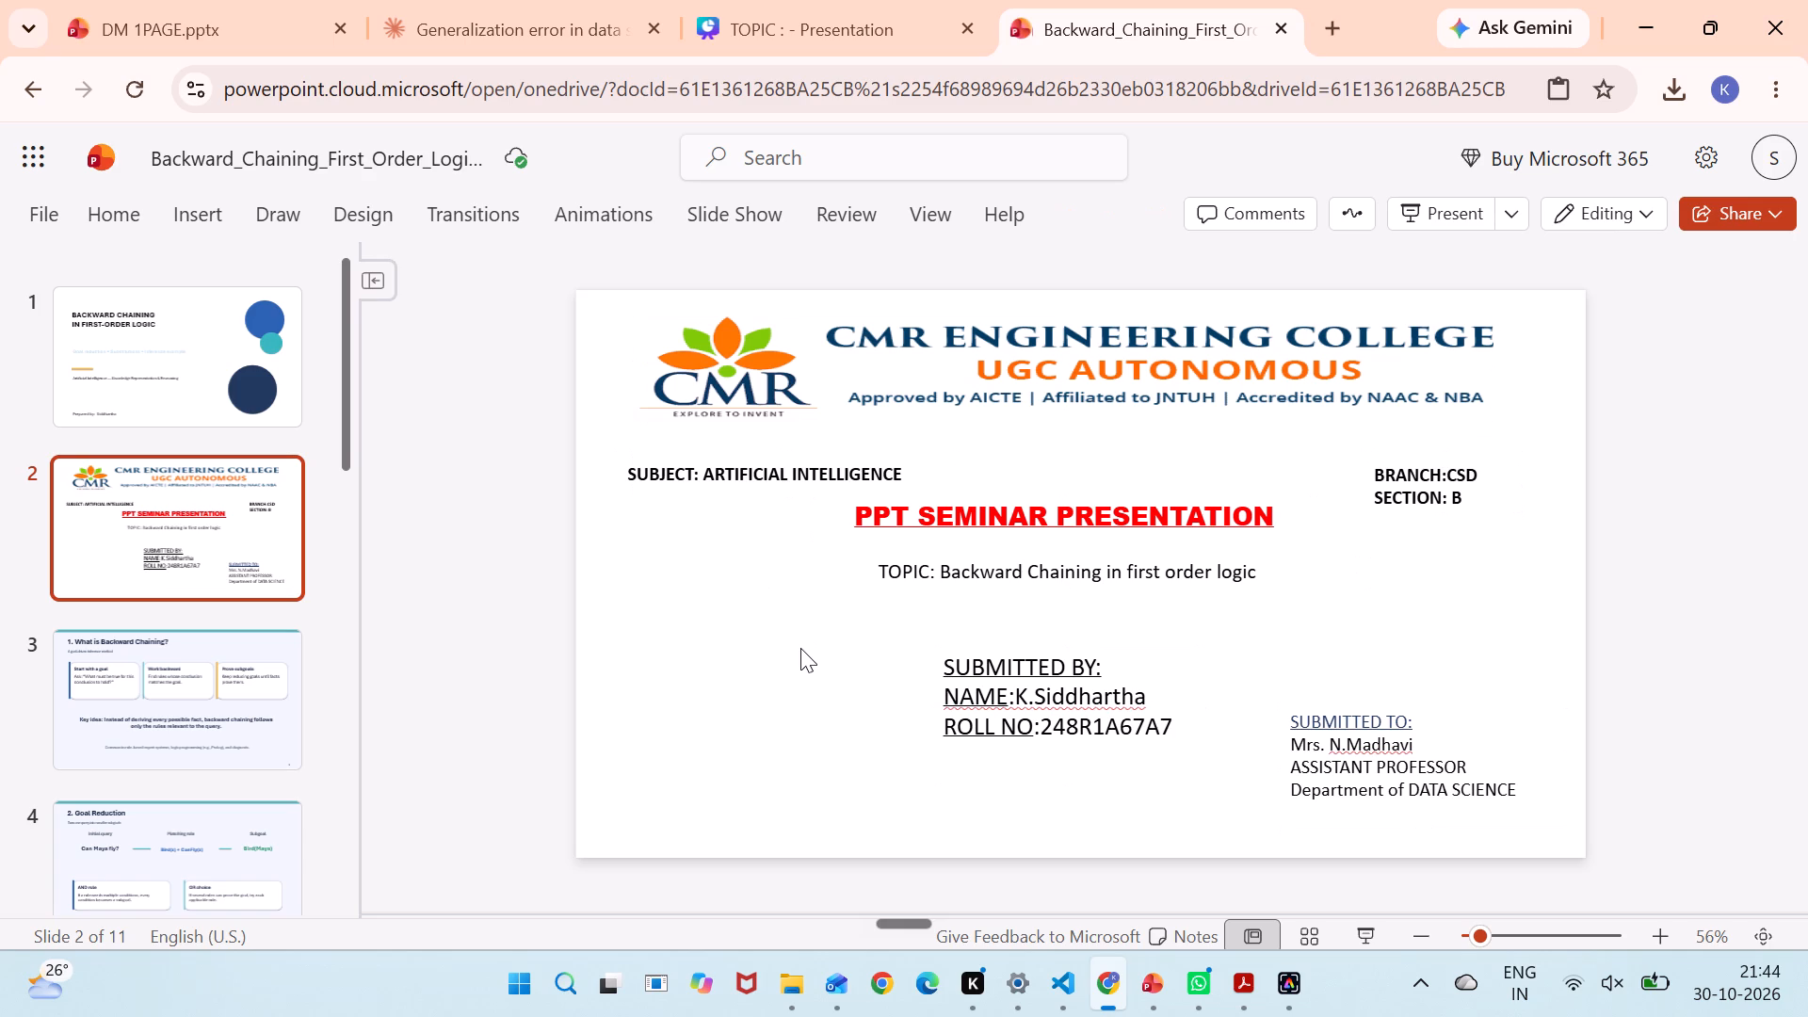
Delete the original BACKWARD CHAINING IN FIRST-ORDER LOGIC opening slide so the college title page comes first.
click(160, 346)
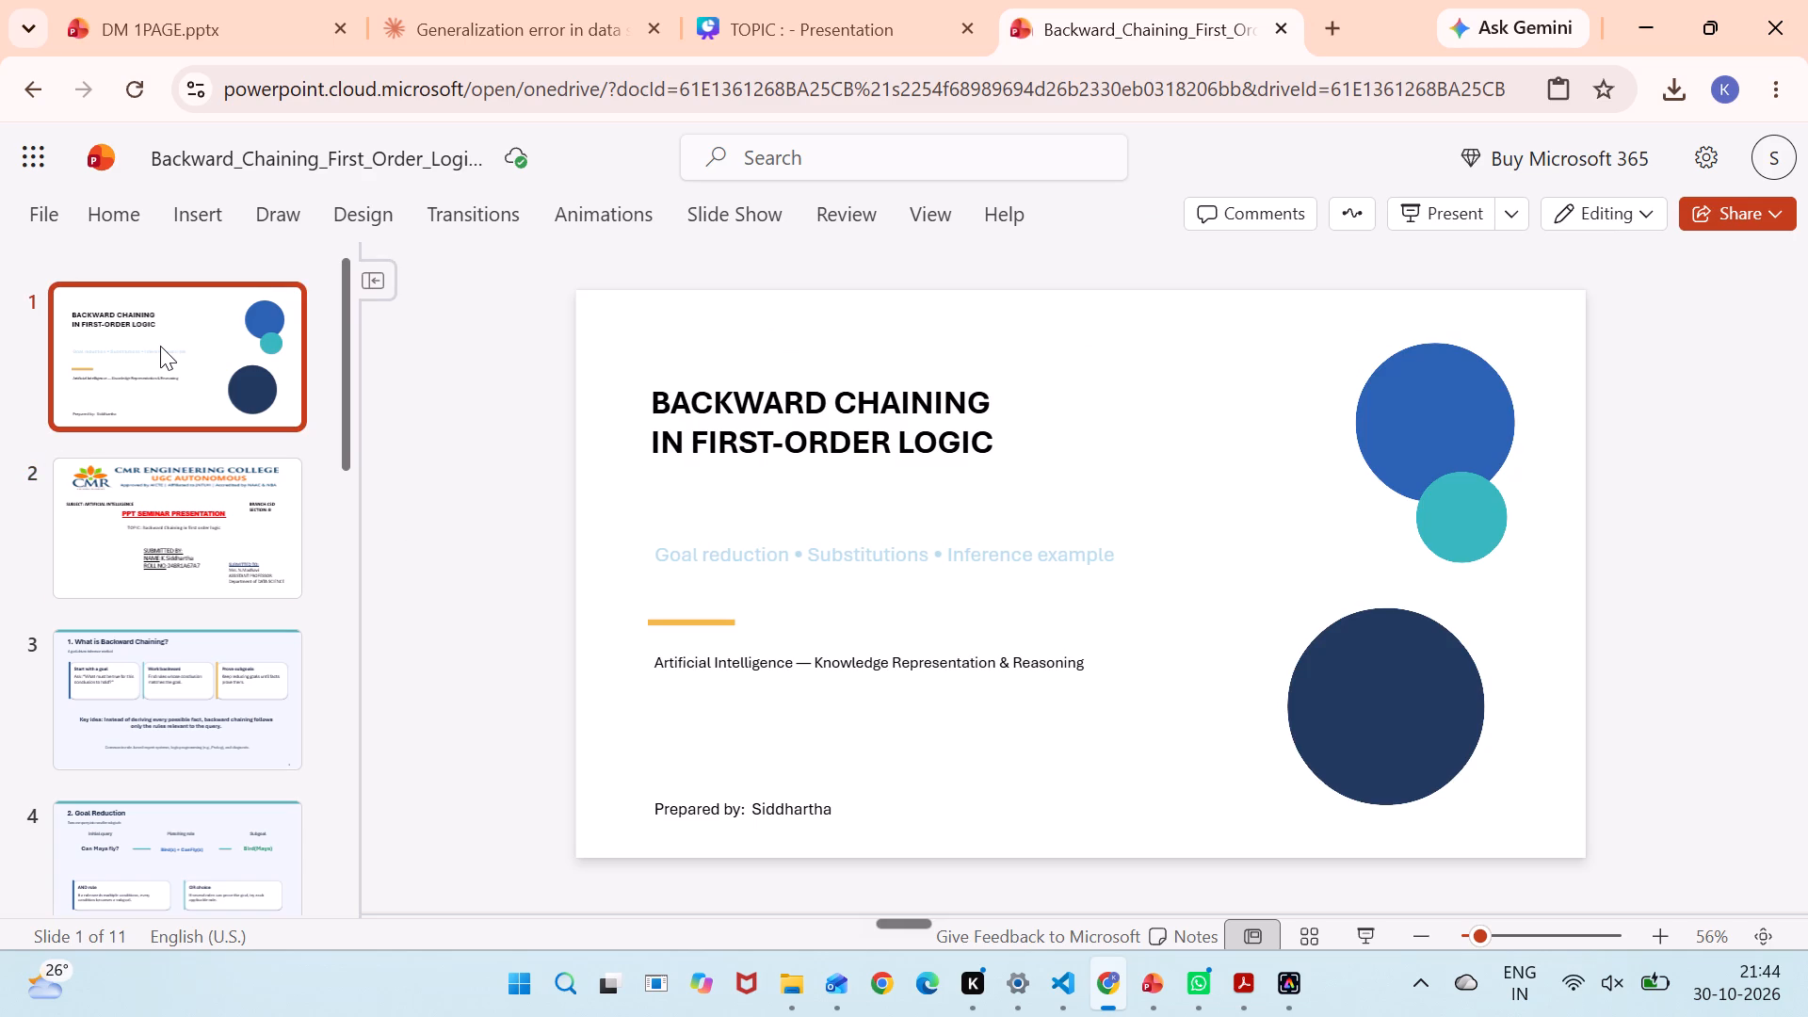
click(157, 345)
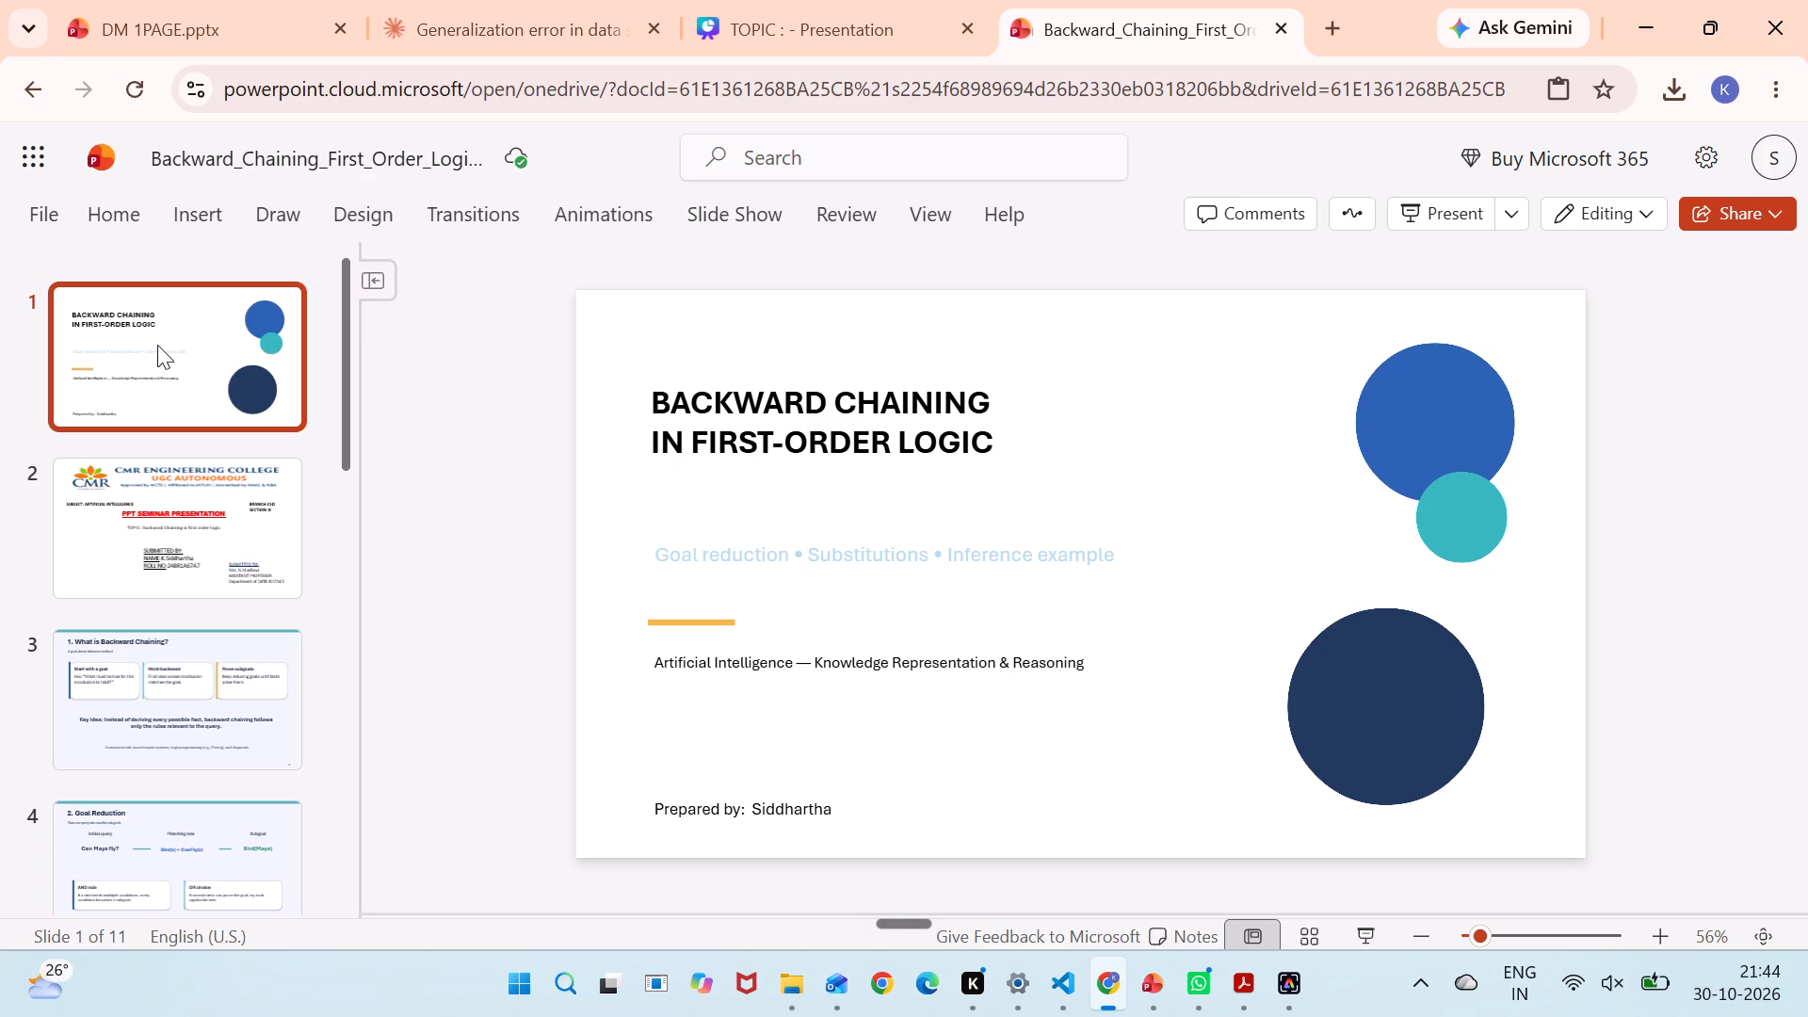
right_click(150, 343)
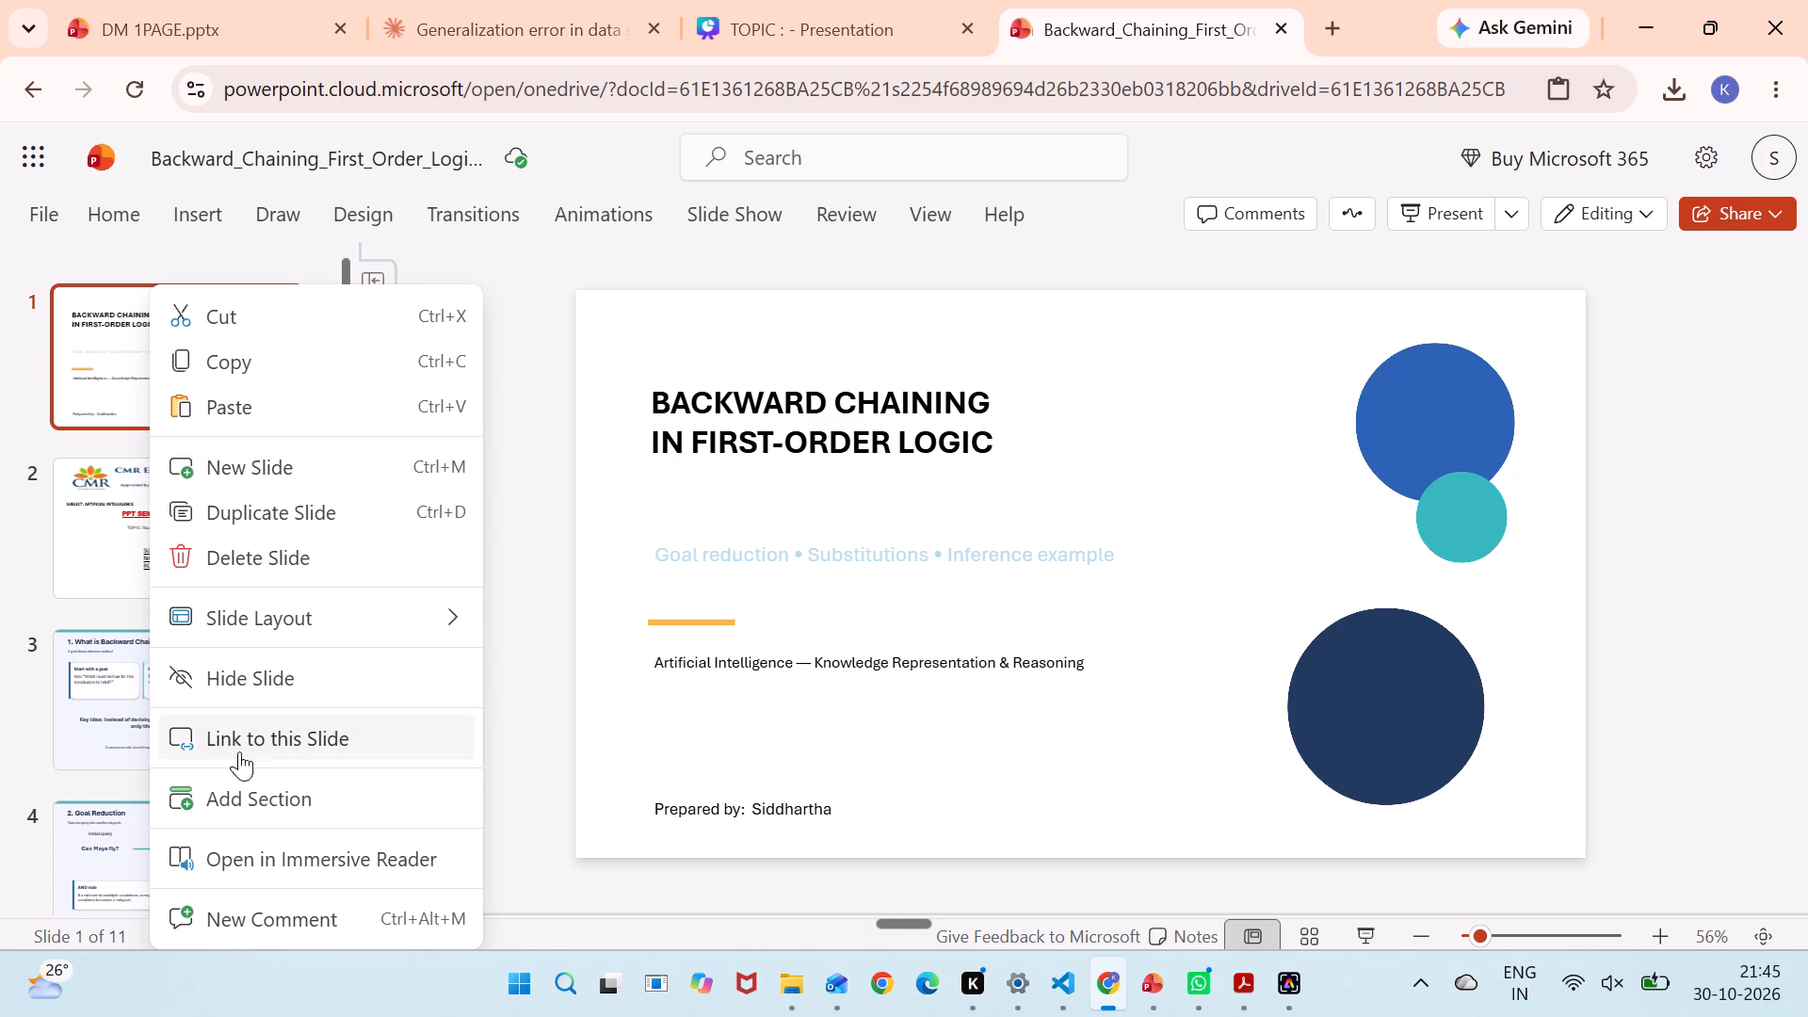
click(251, 551)
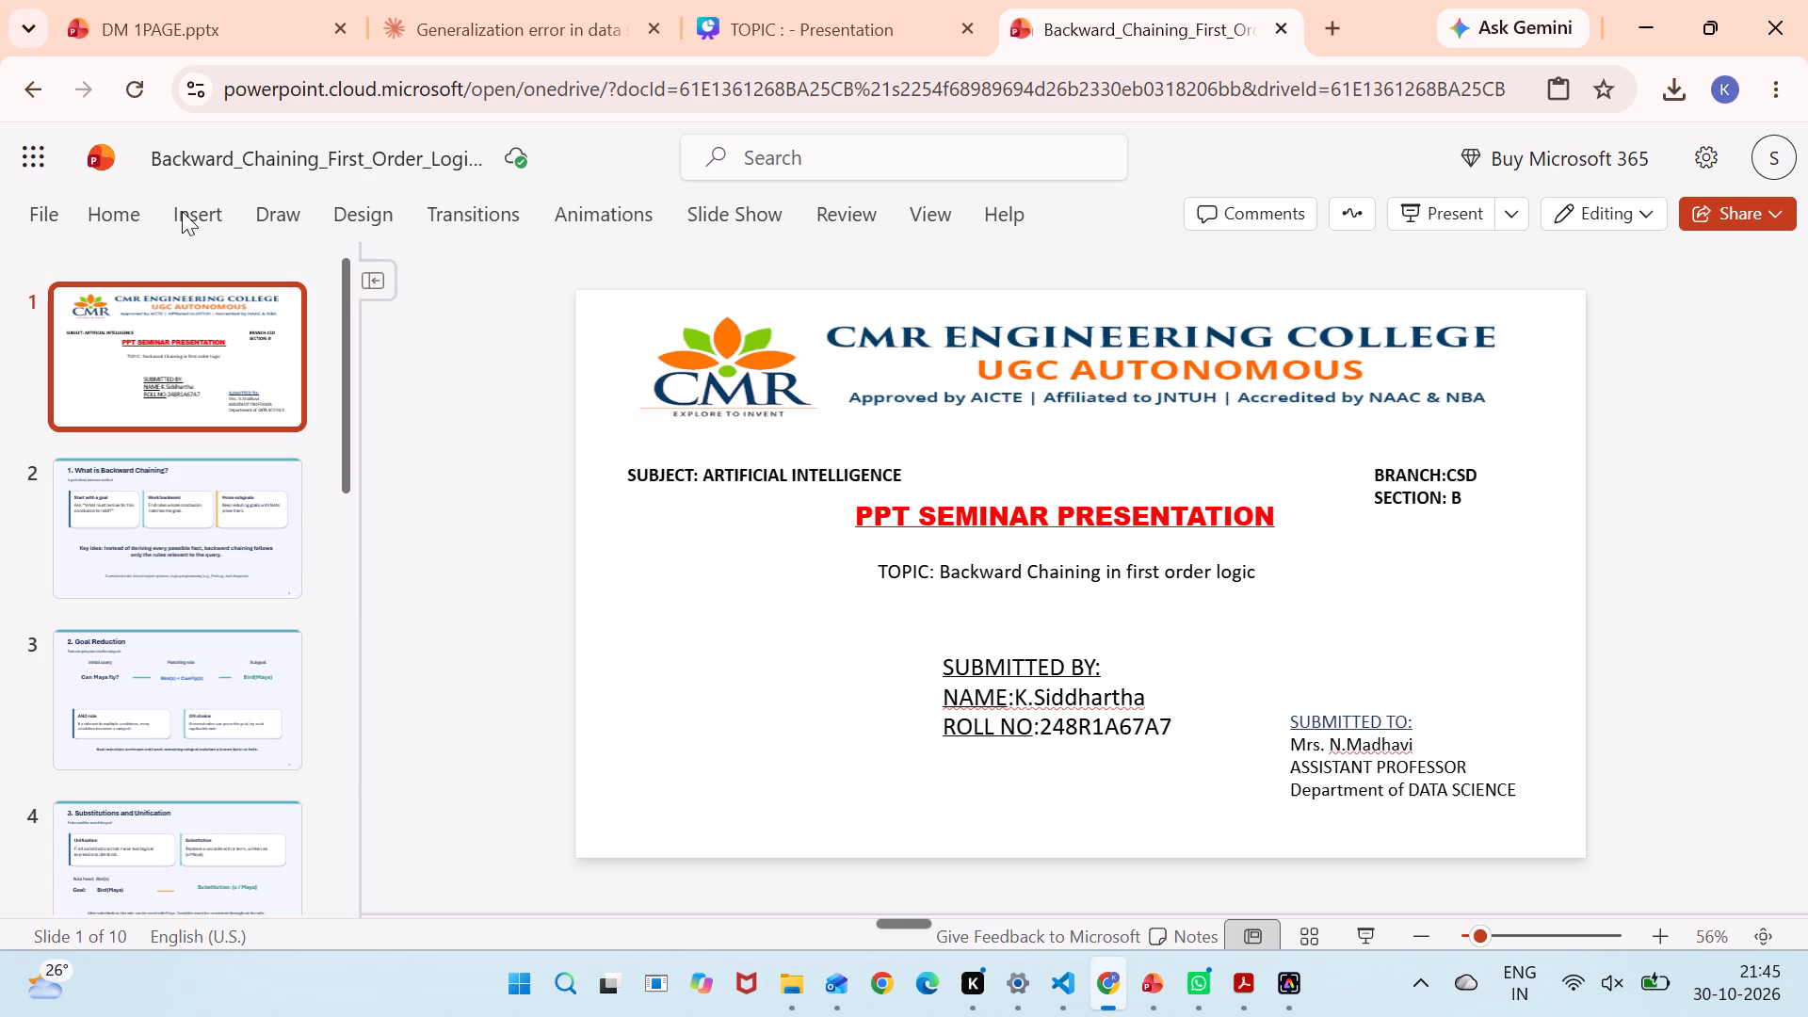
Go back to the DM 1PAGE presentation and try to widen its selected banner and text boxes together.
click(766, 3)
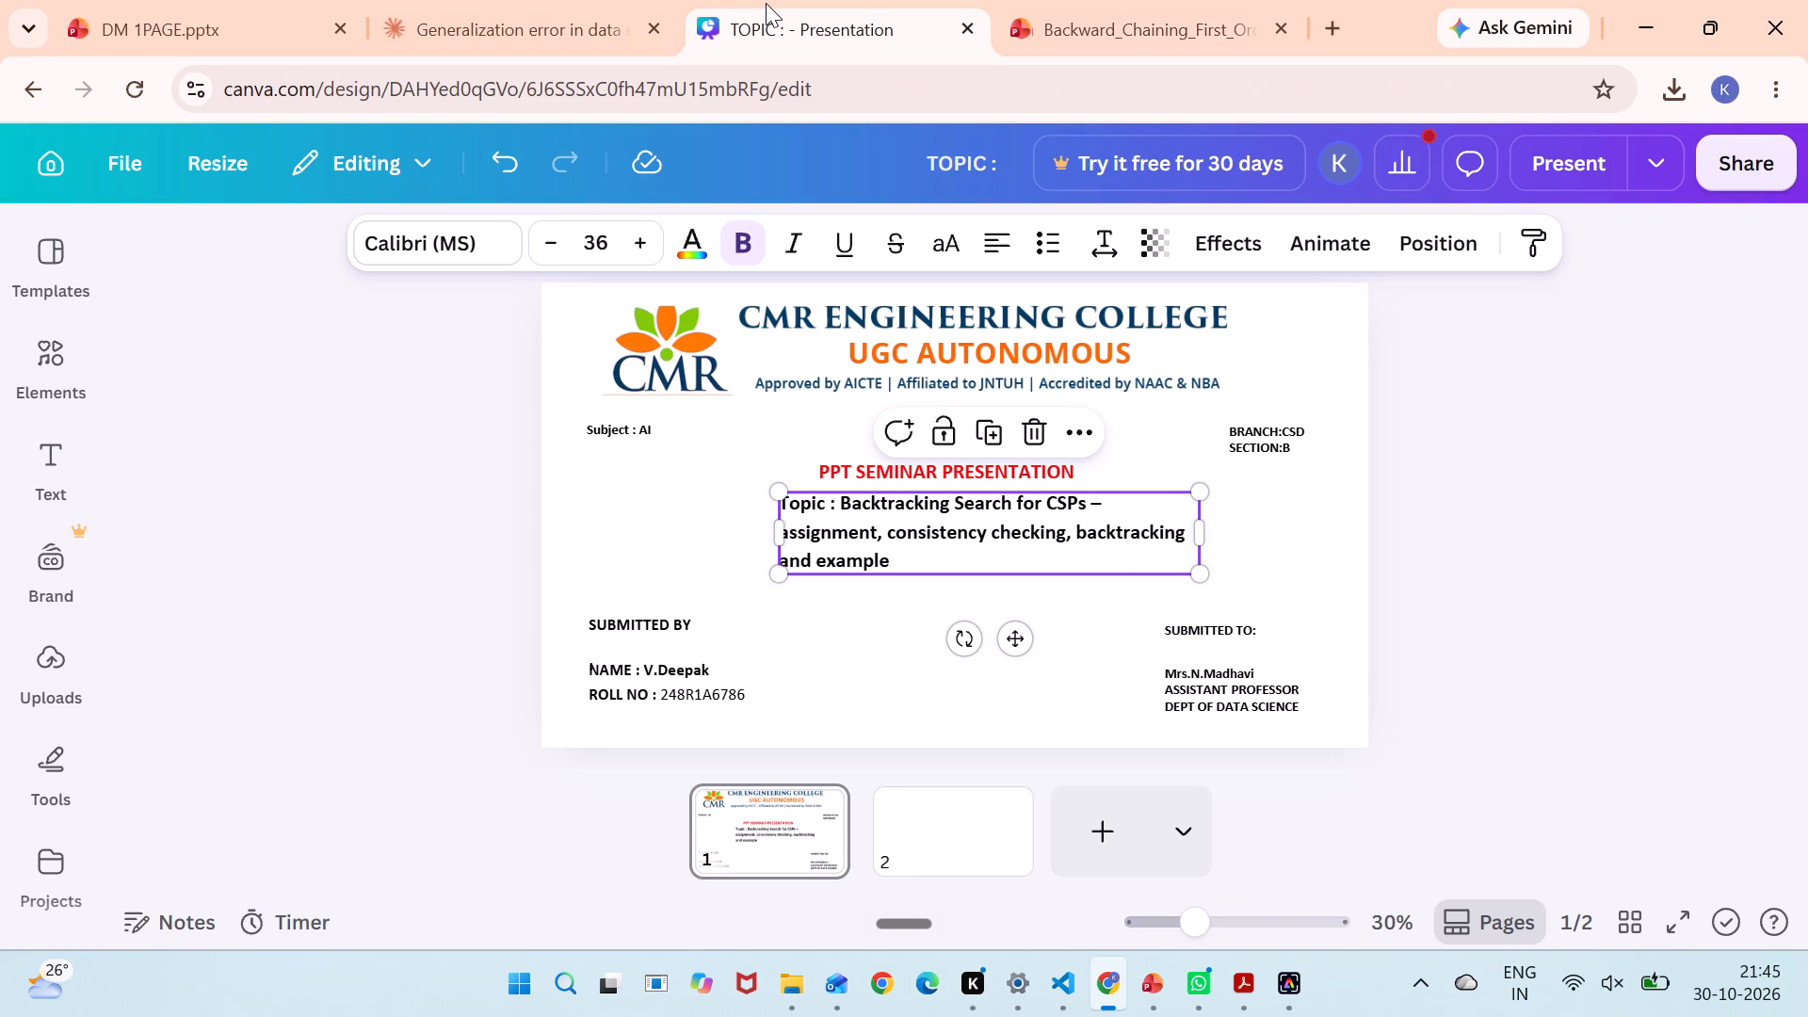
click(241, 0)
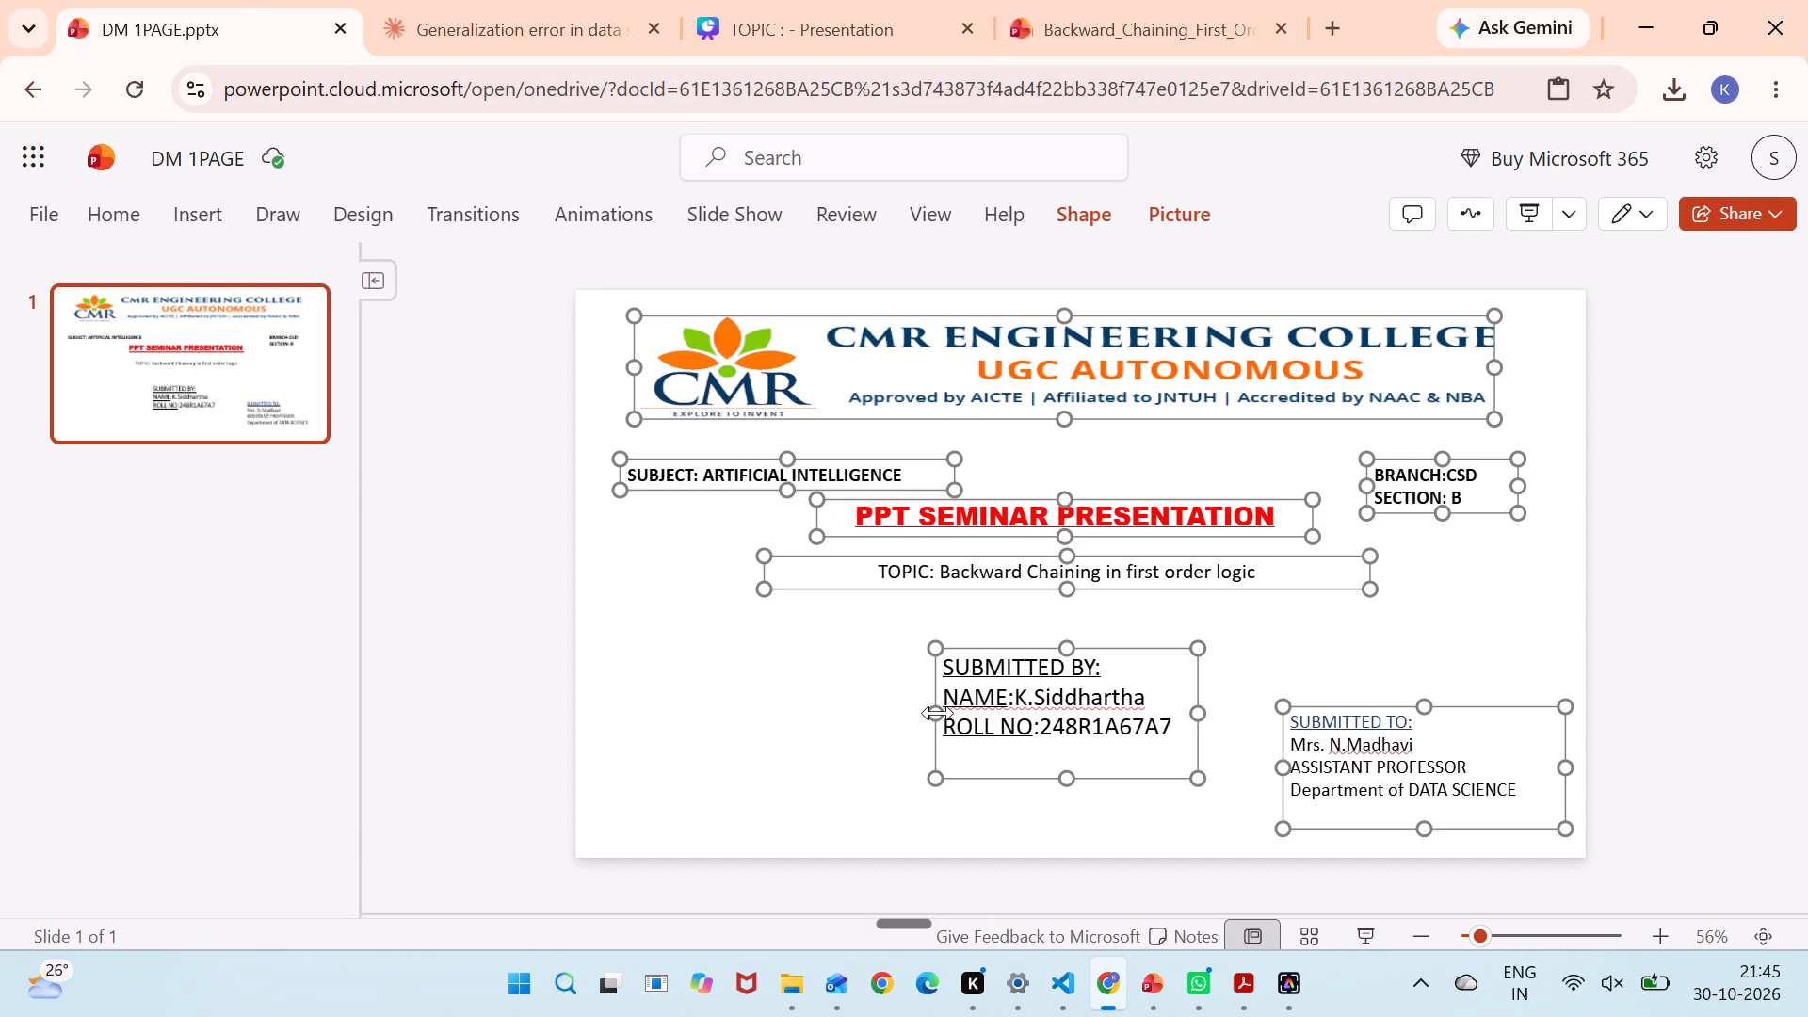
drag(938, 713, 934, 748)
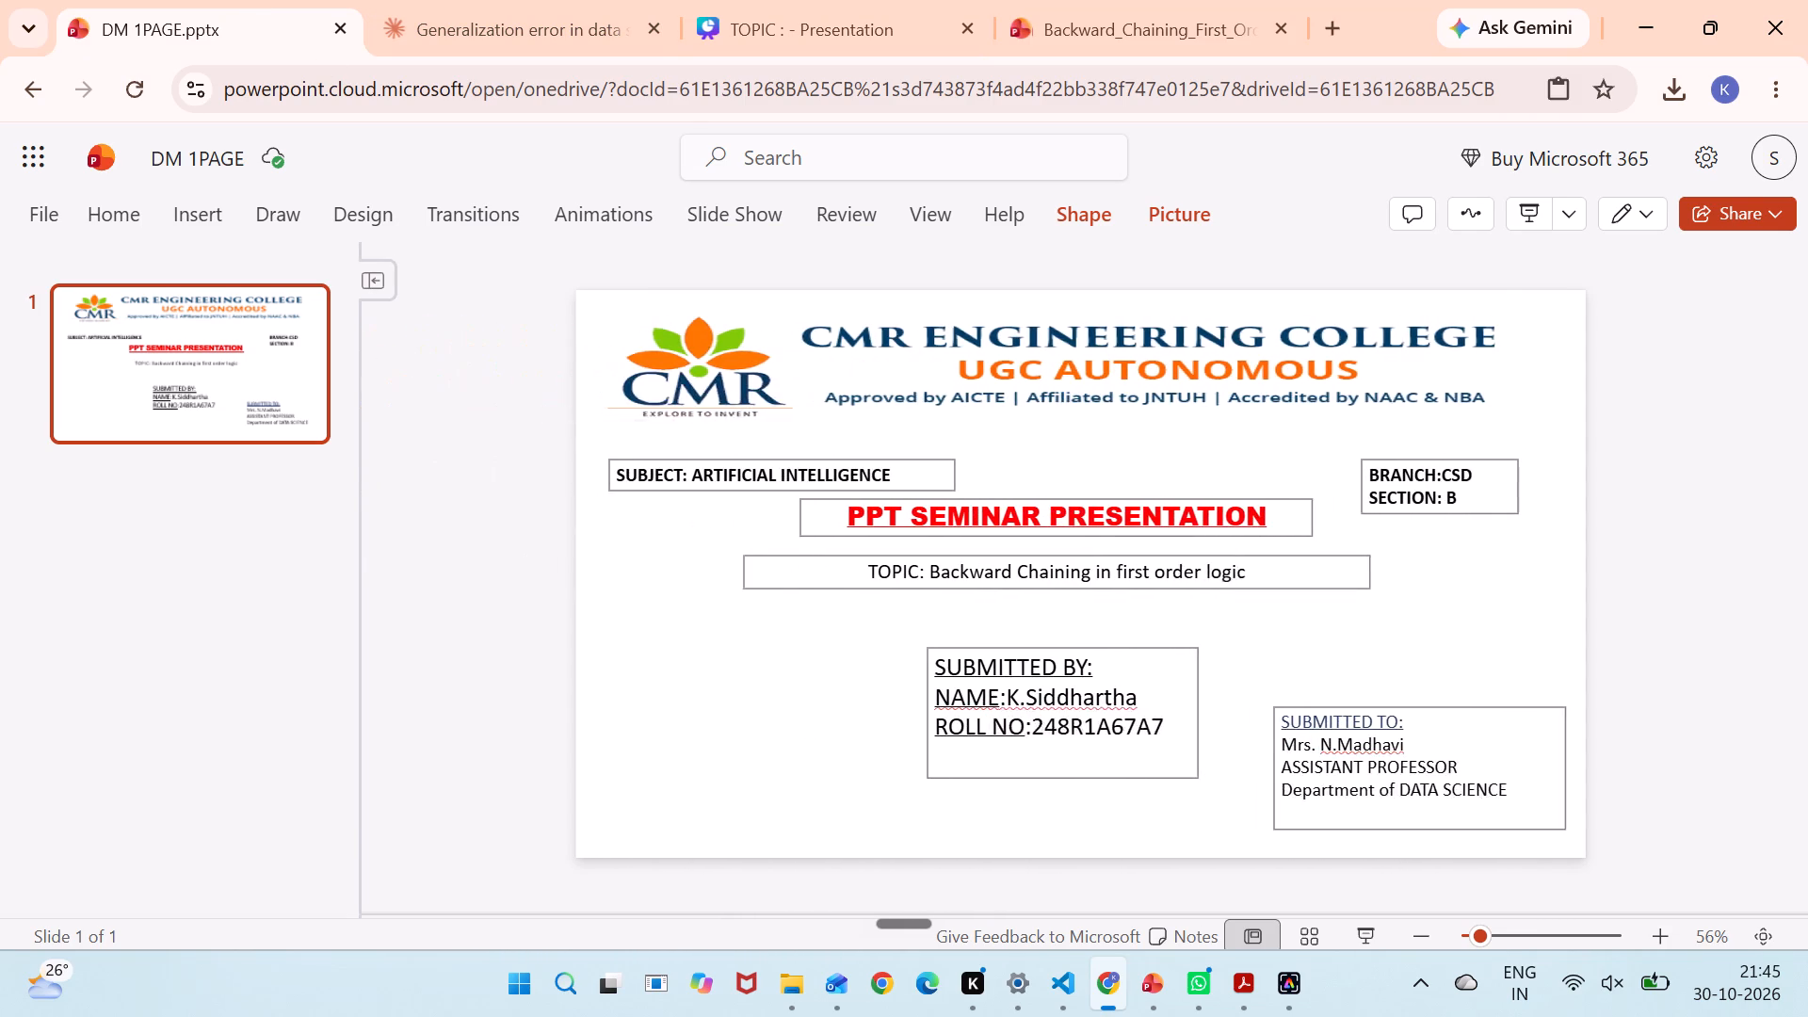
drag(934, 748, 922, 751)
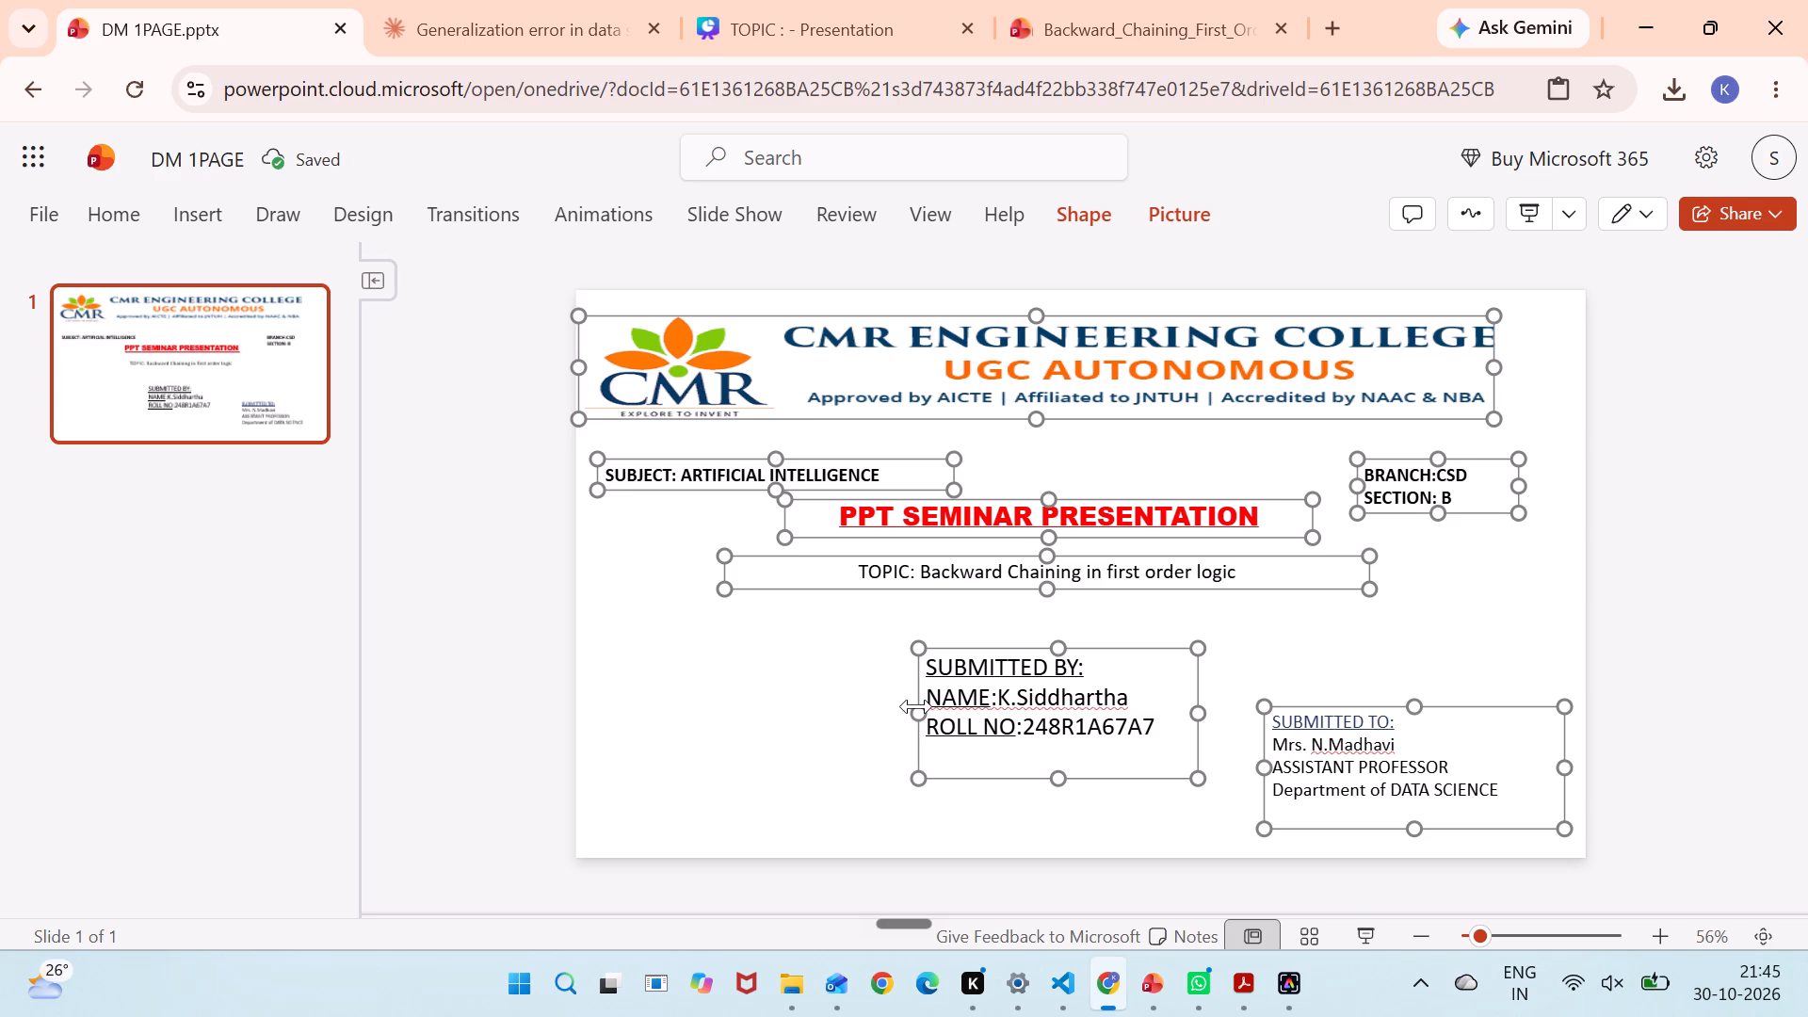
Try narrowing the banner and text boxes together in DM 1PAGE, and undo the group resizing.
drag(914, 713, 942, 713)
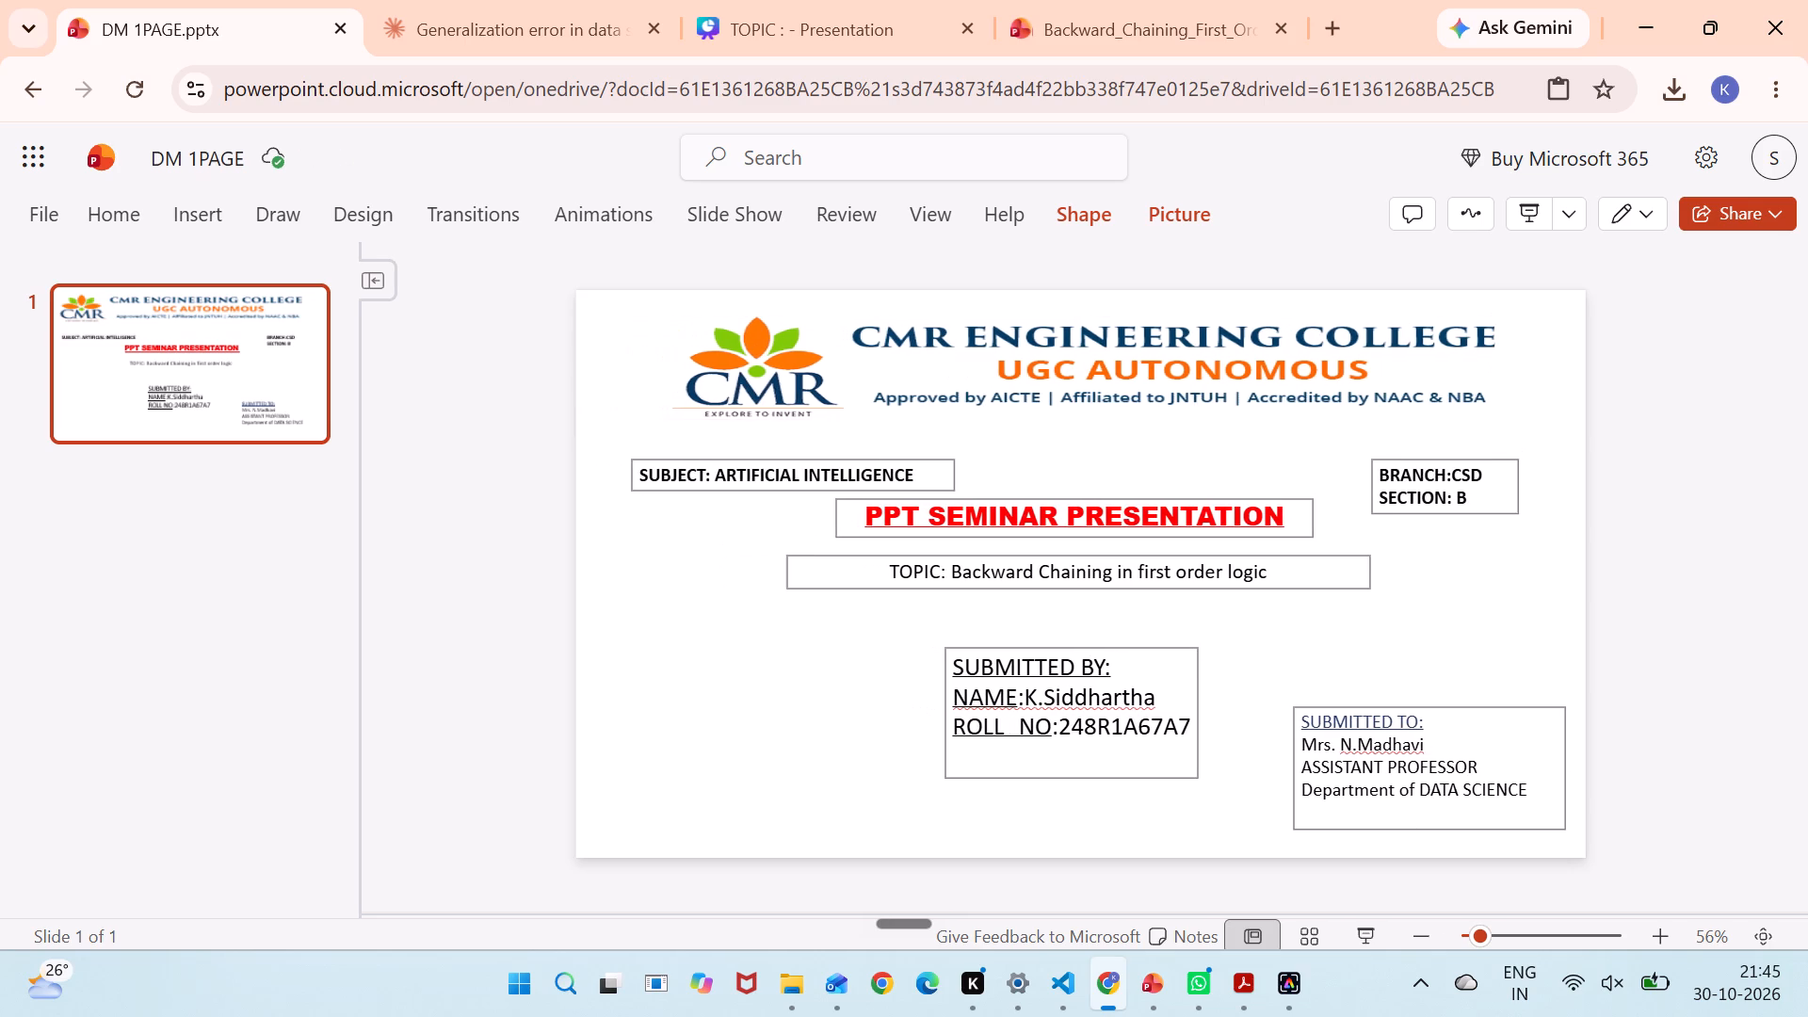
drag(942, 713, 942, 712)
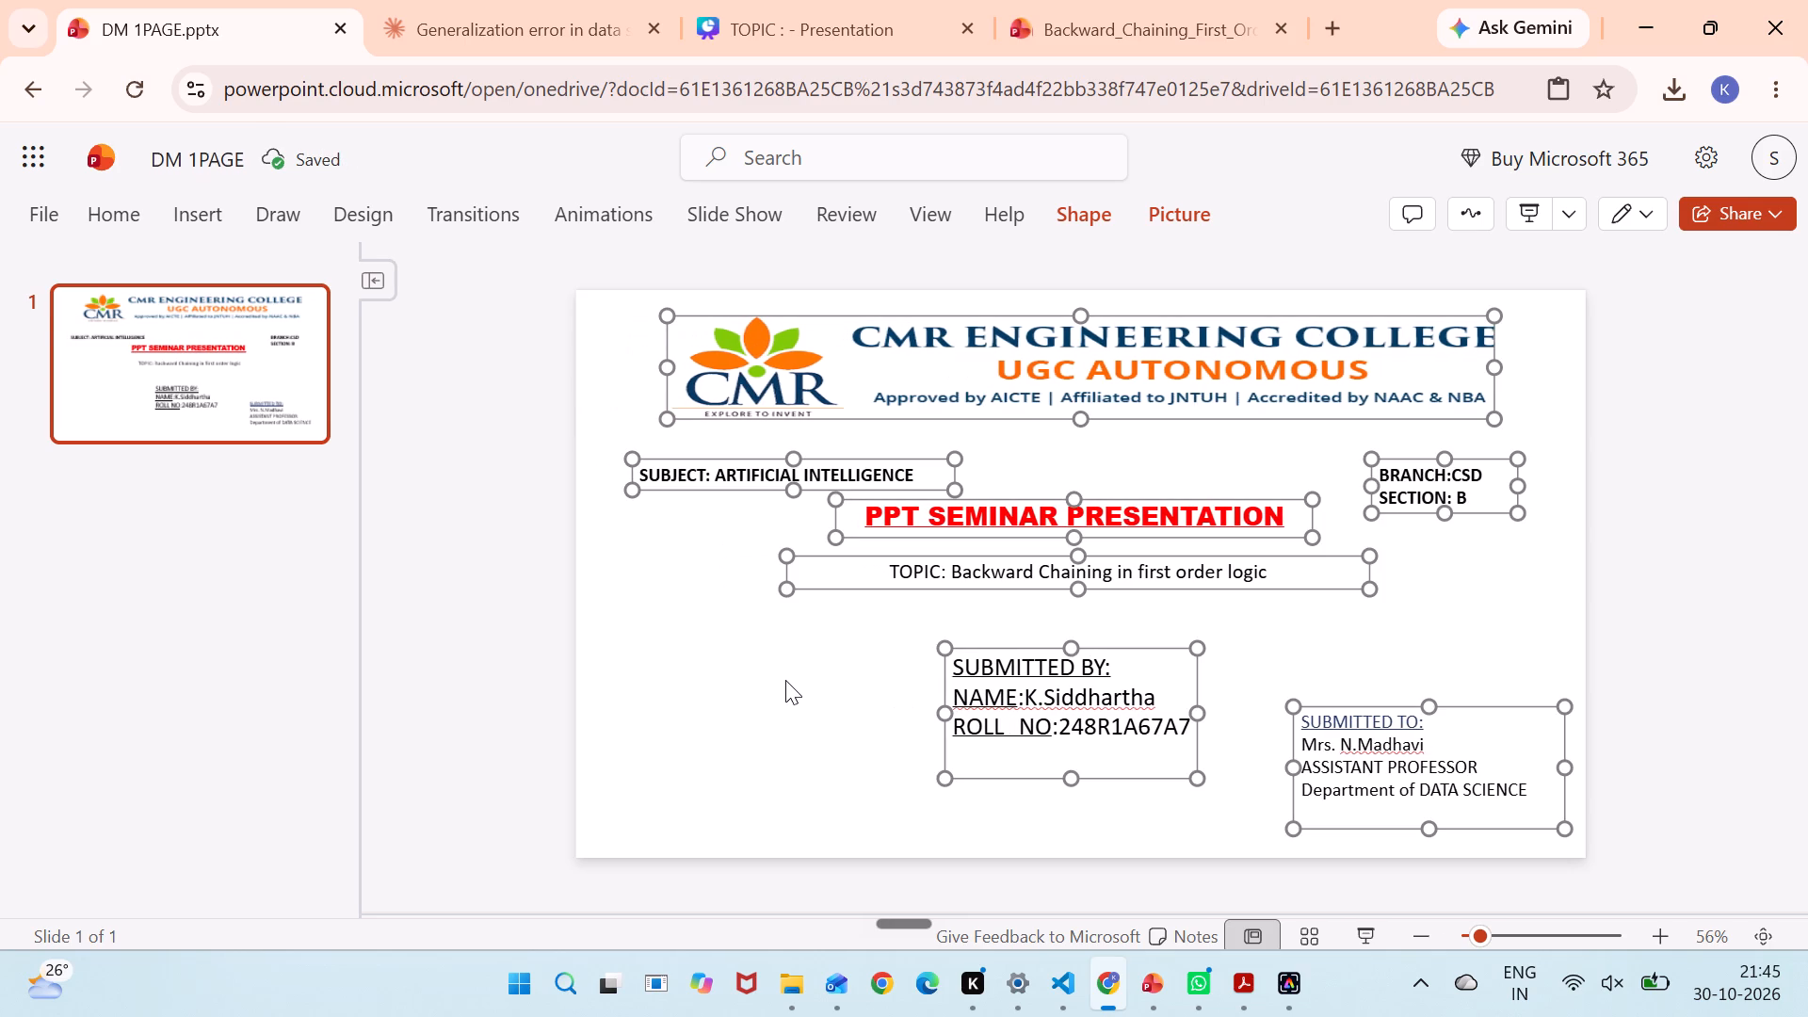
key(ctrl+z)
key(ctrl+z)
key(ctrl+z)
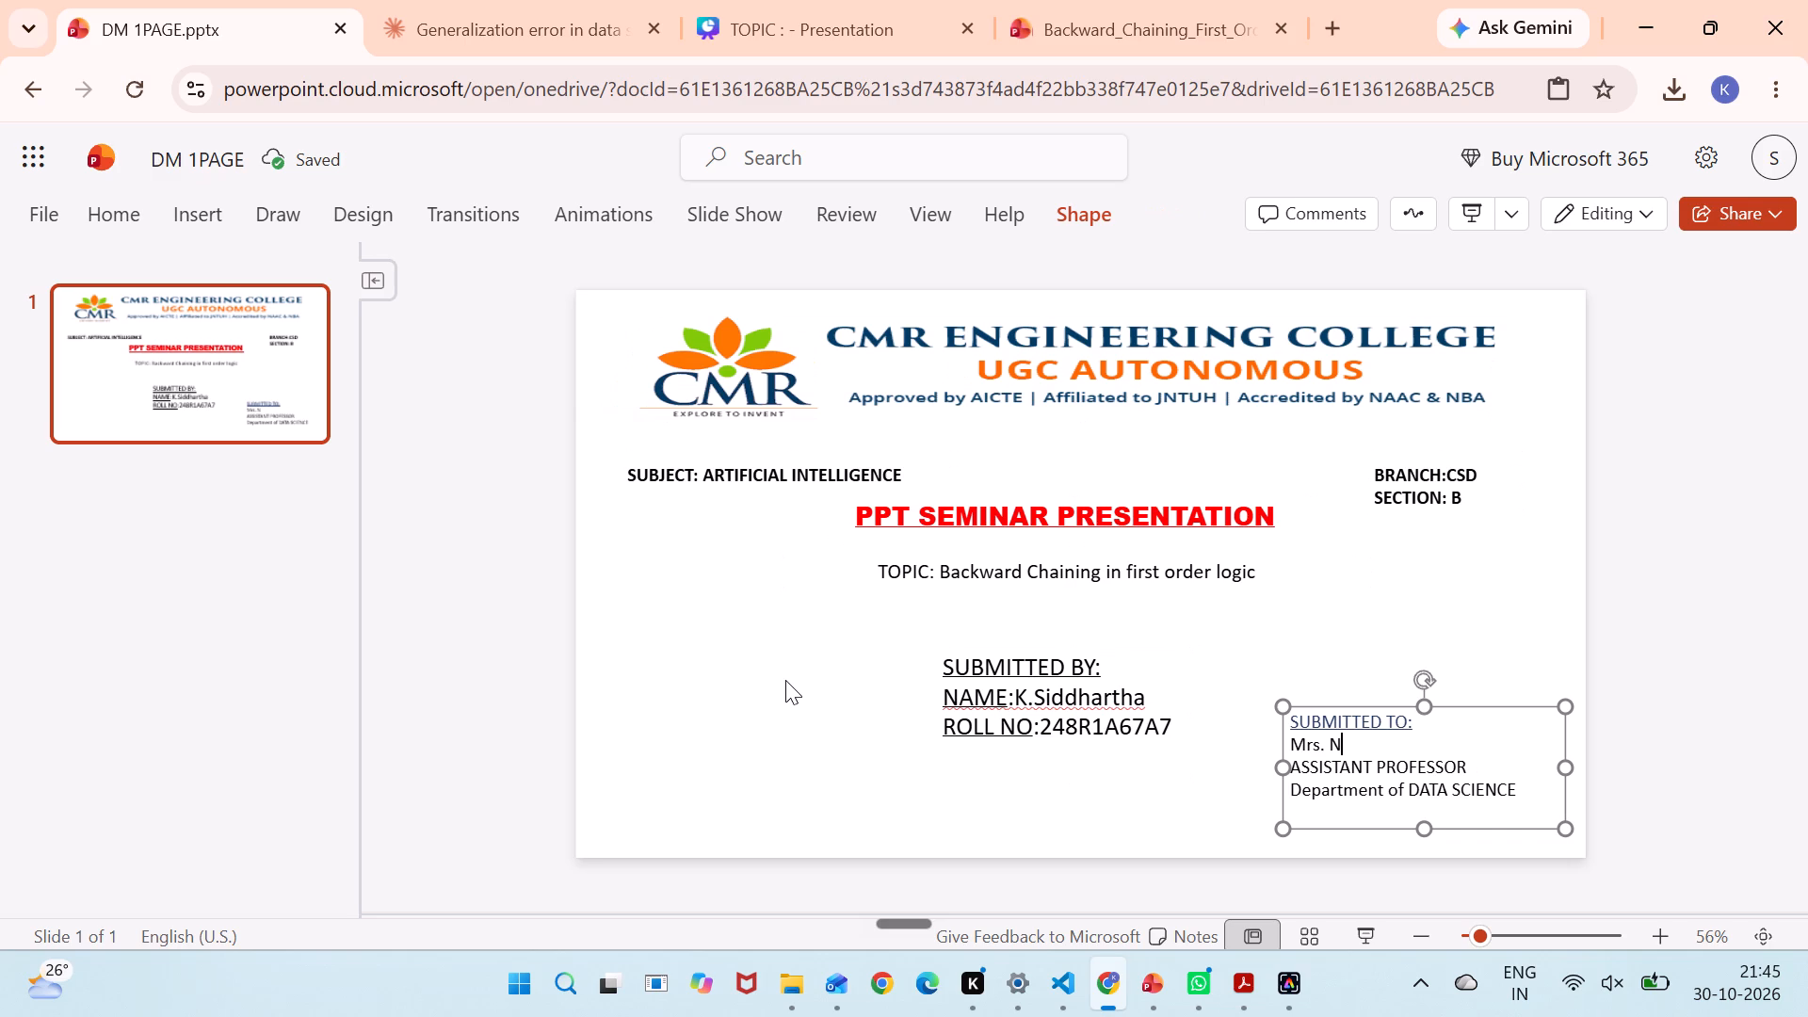
In the Backward_Chaining_First_Order_Logic presentation, extend slide 1's SUBMITTED BY box toward the slide's left edge and pull its right side in near the text.
click(1193, 0)
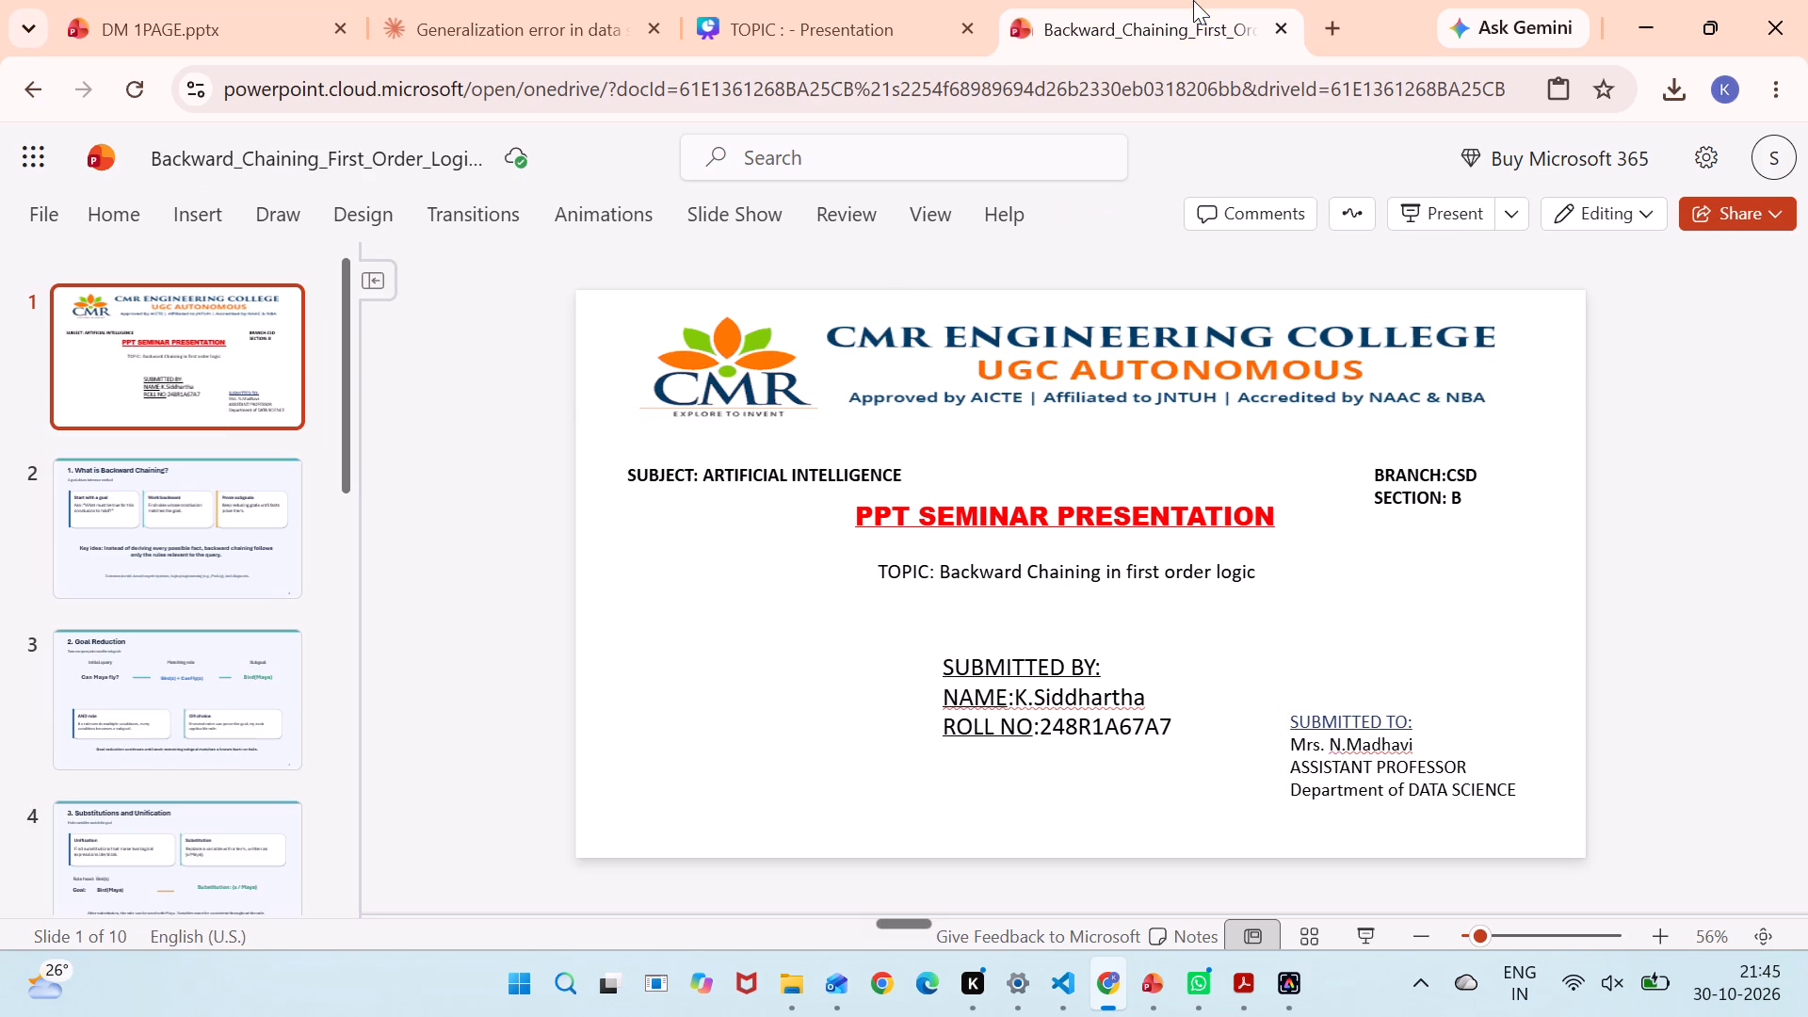
click(1021, 675)
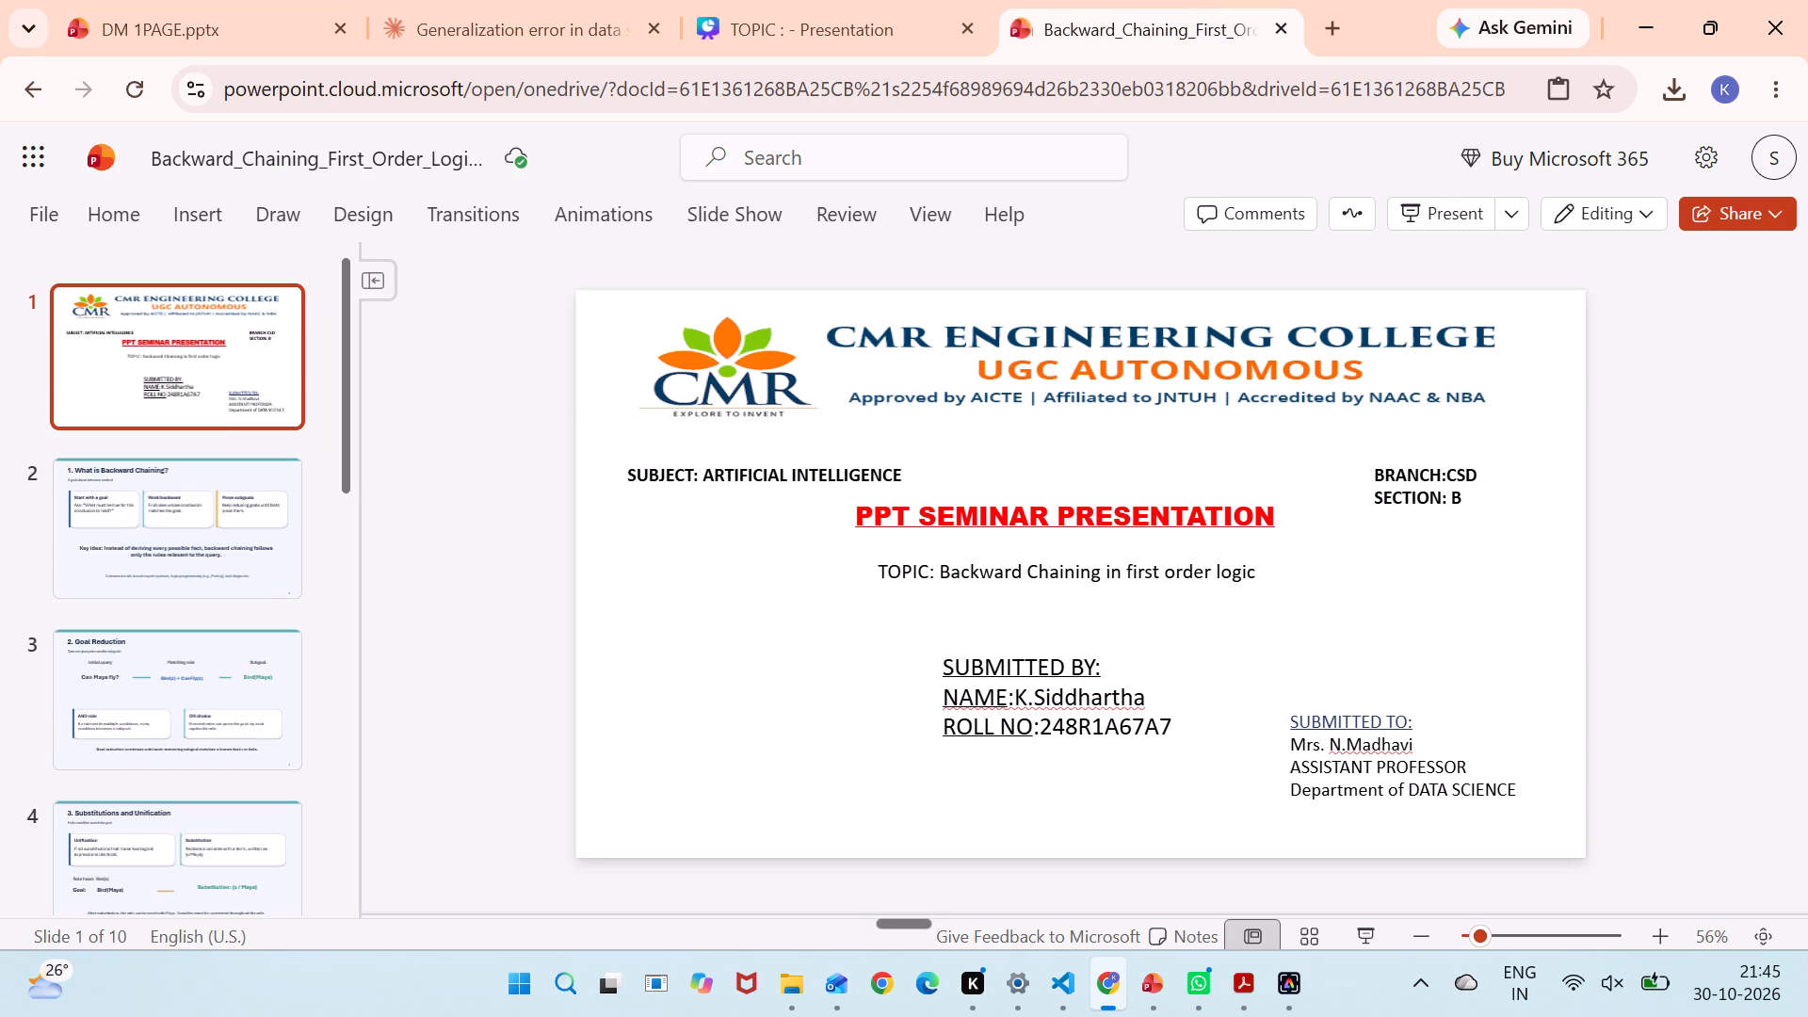
click(1005, 686)
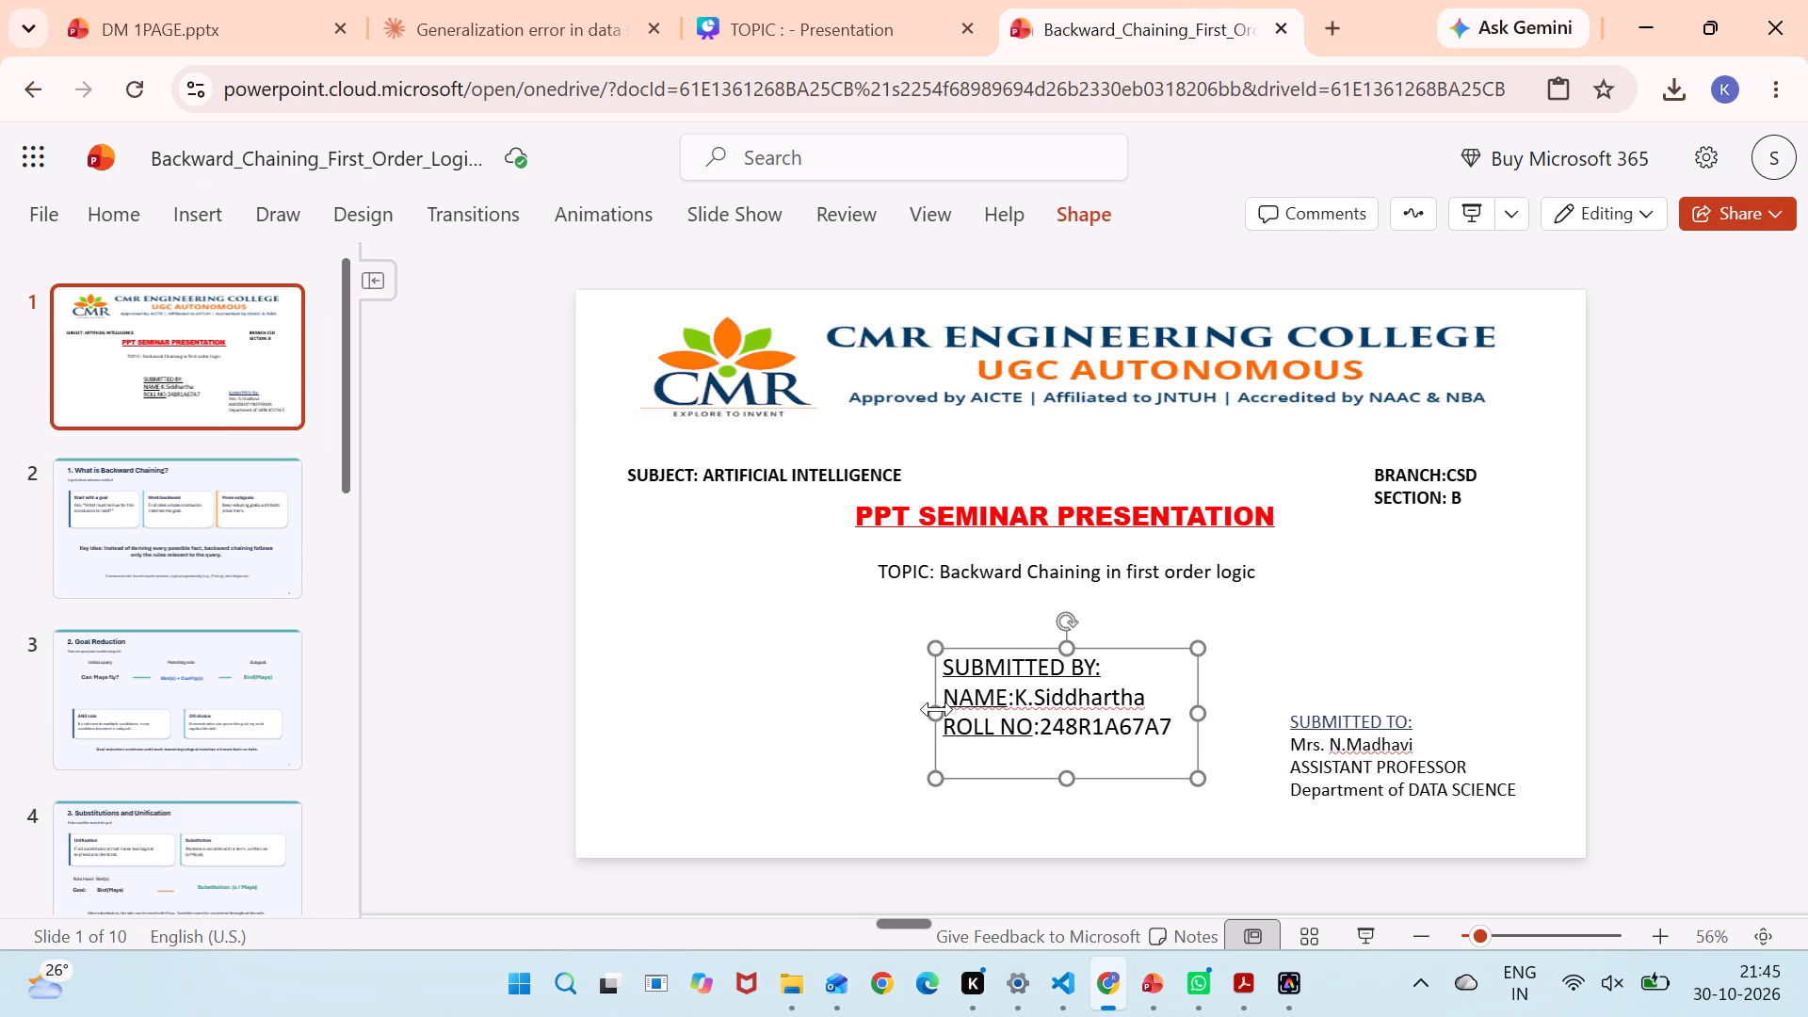
drag(937, 709, 652, 762)
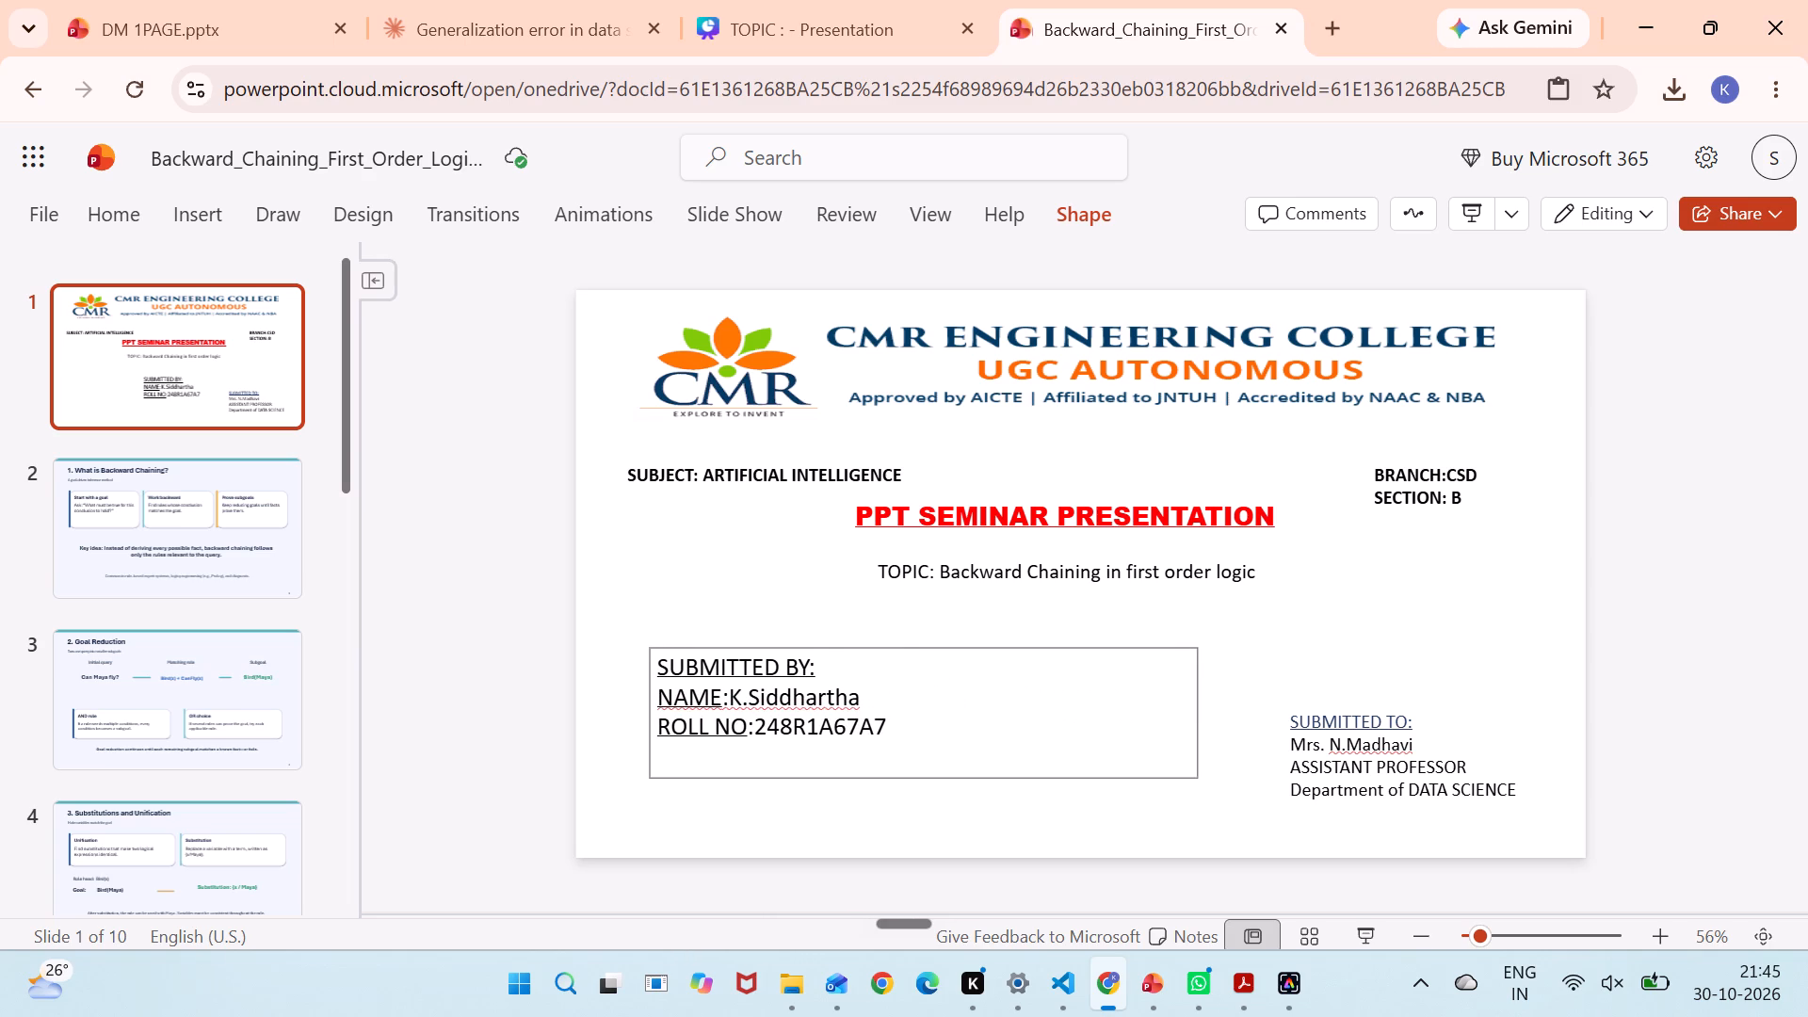
drag(1201, 718, 996, 745)
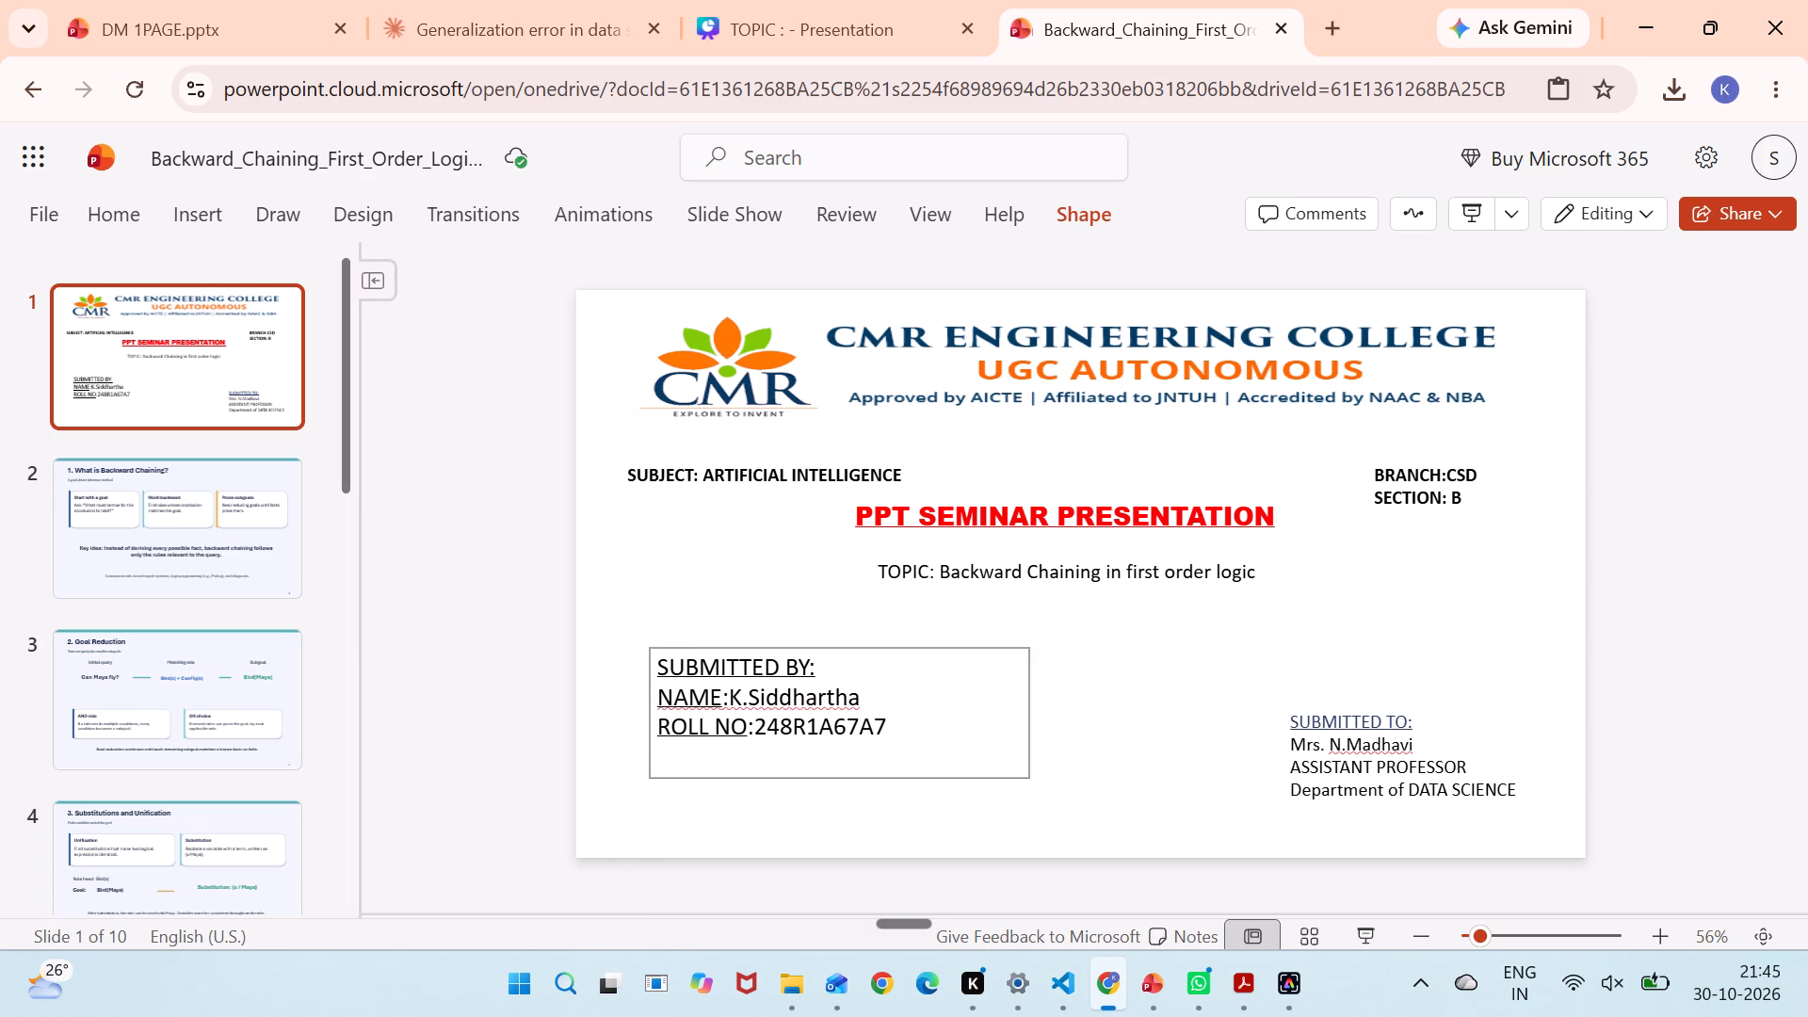
drag(996, 745, 928, 747)
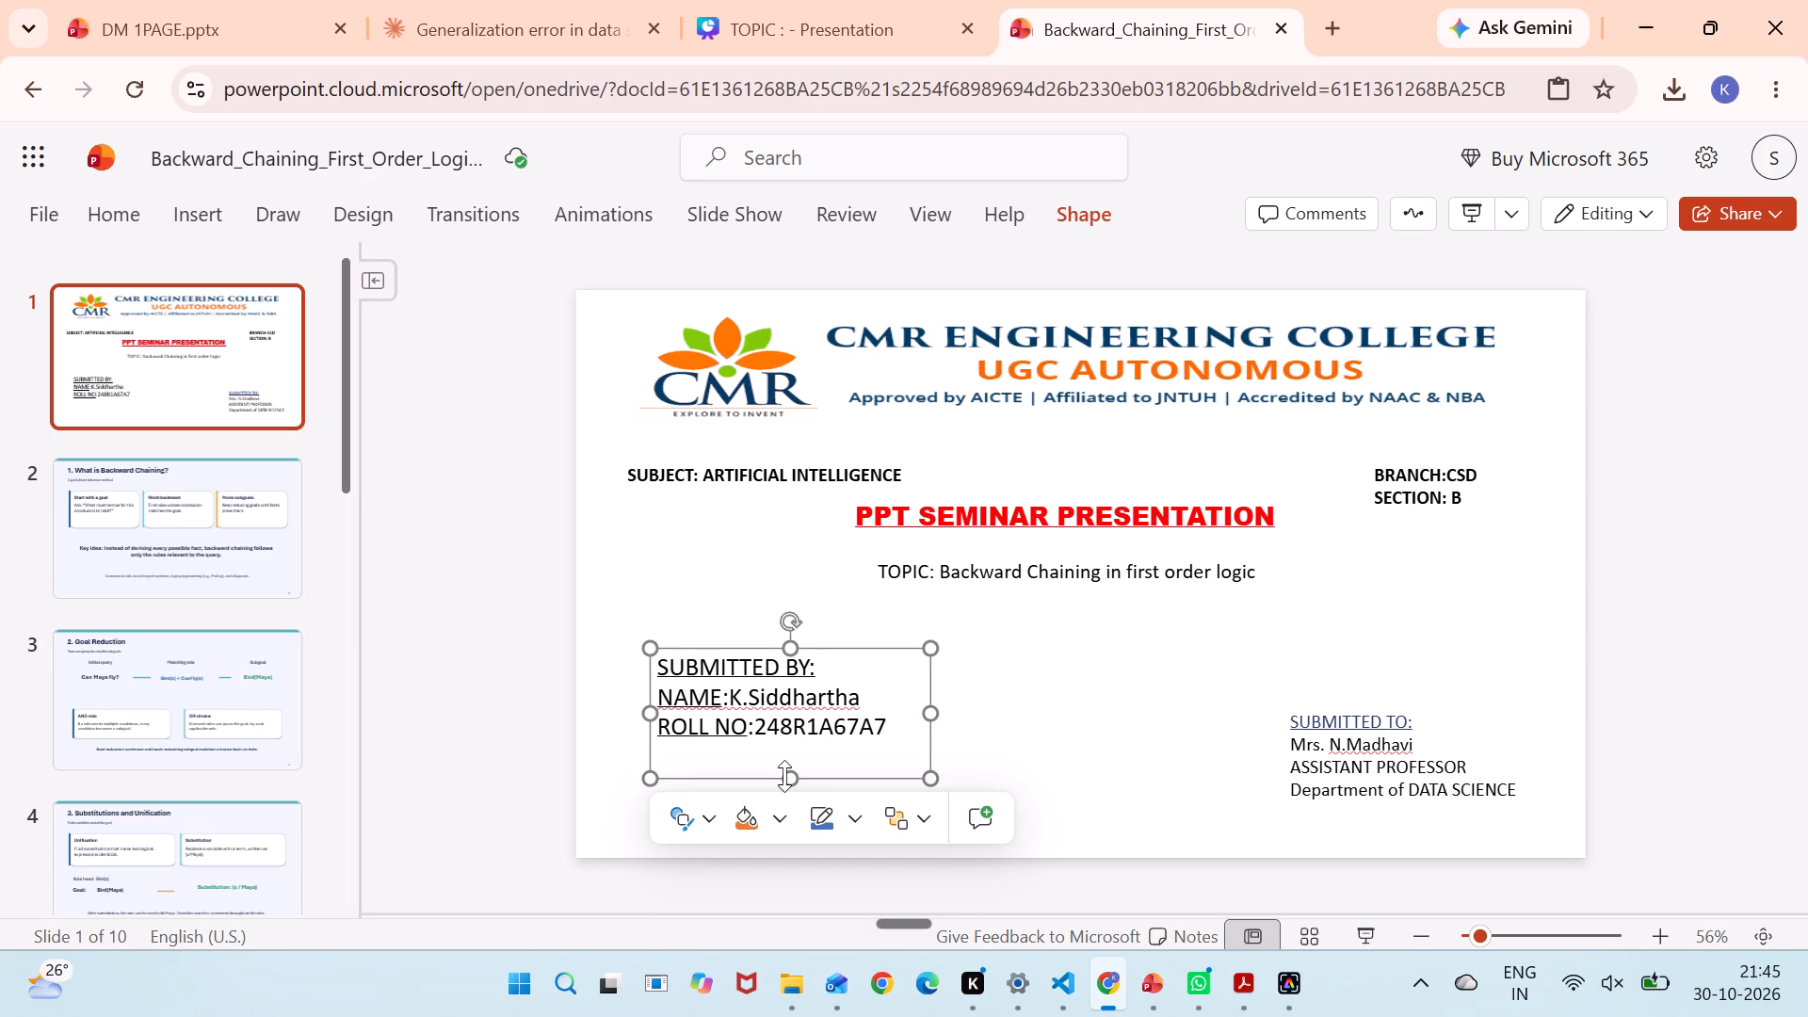
Select the text of the SUBMITTED BY and SUBMITTED TO boxes in turn to compare their formatting, ending on the SUBMITTED BY text.
drag(663, 663, 901, 750)
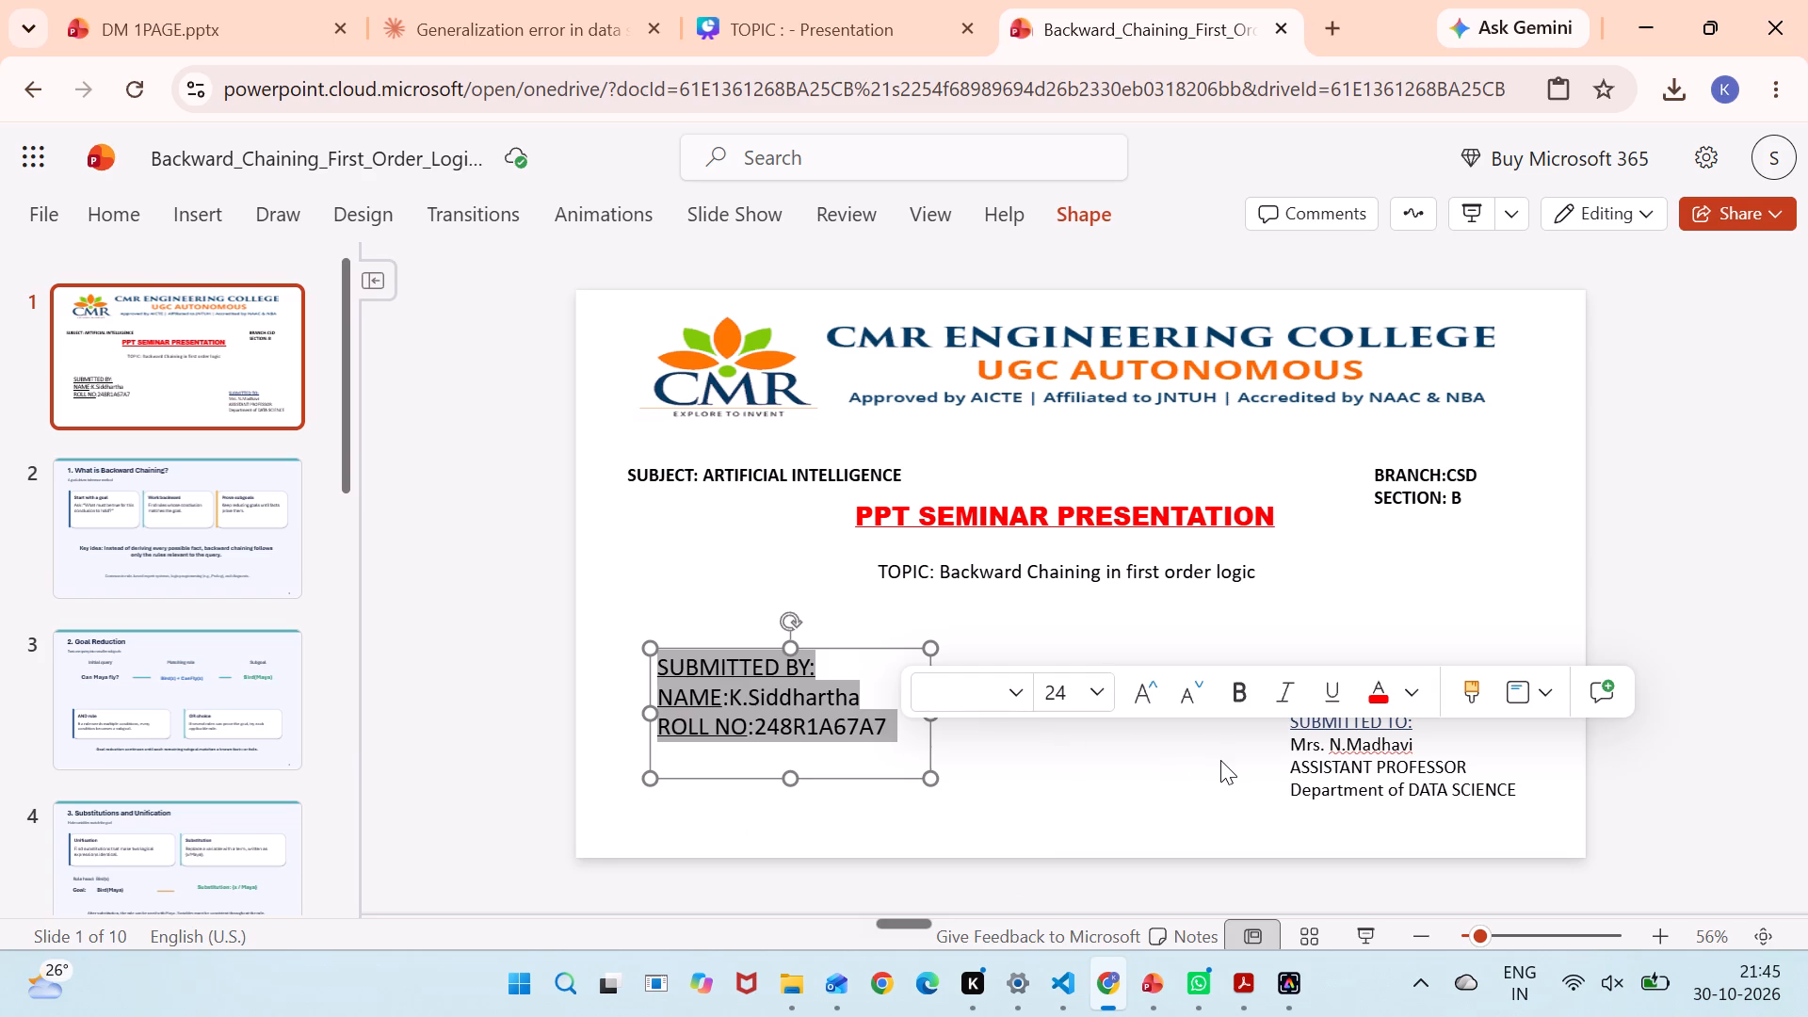
click(1220, 760)
click(1303, 731)
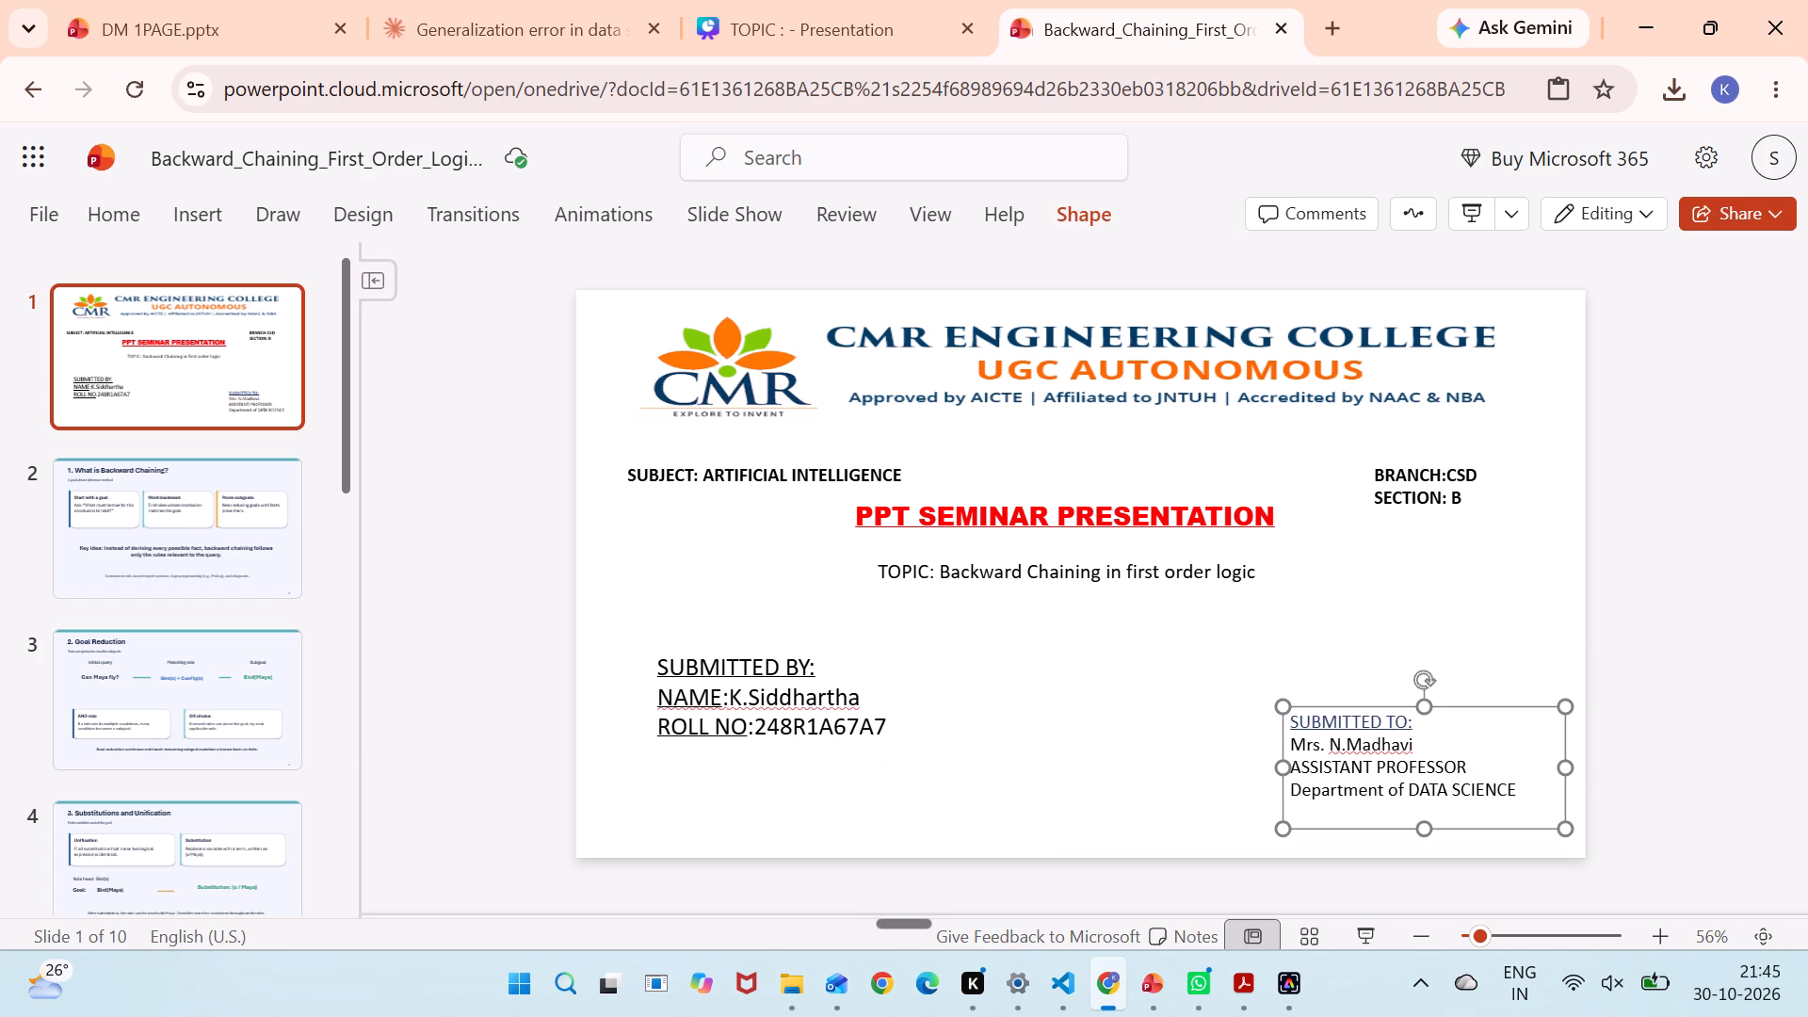
drag(1290, 724, 1514, 802)
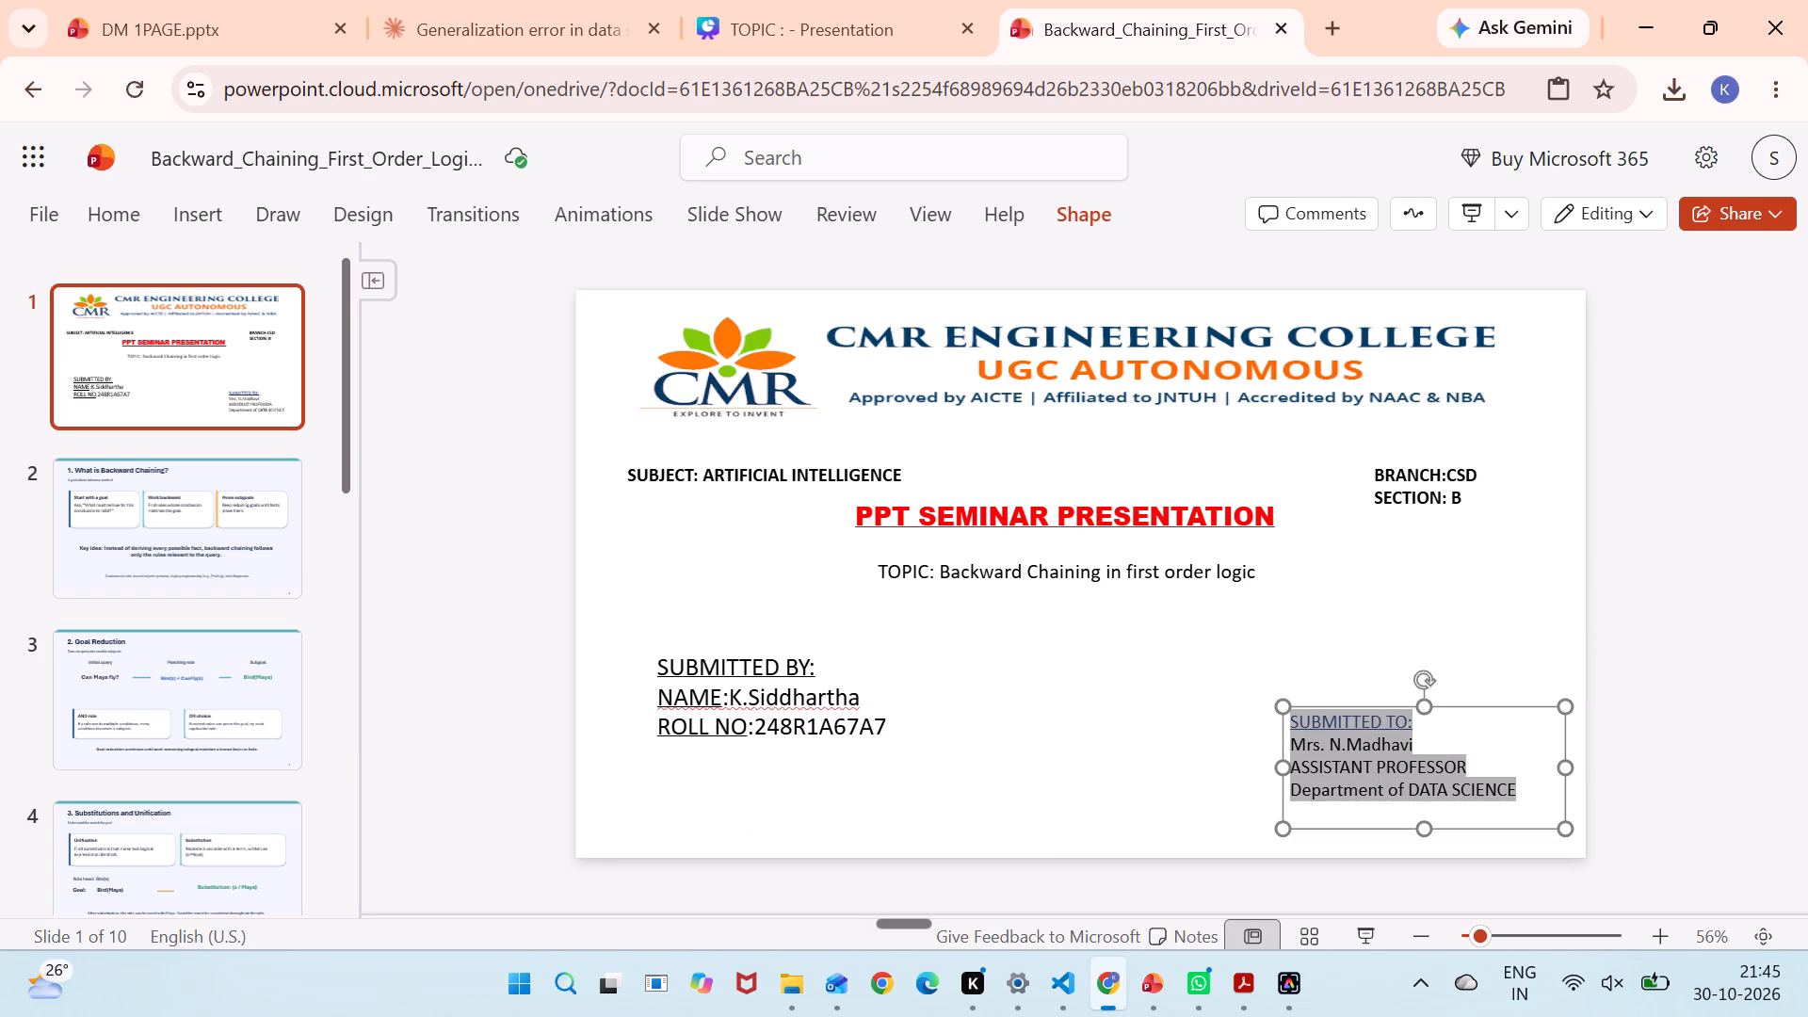
drag(1514, 802, 1521, 805)
click(765, 661)
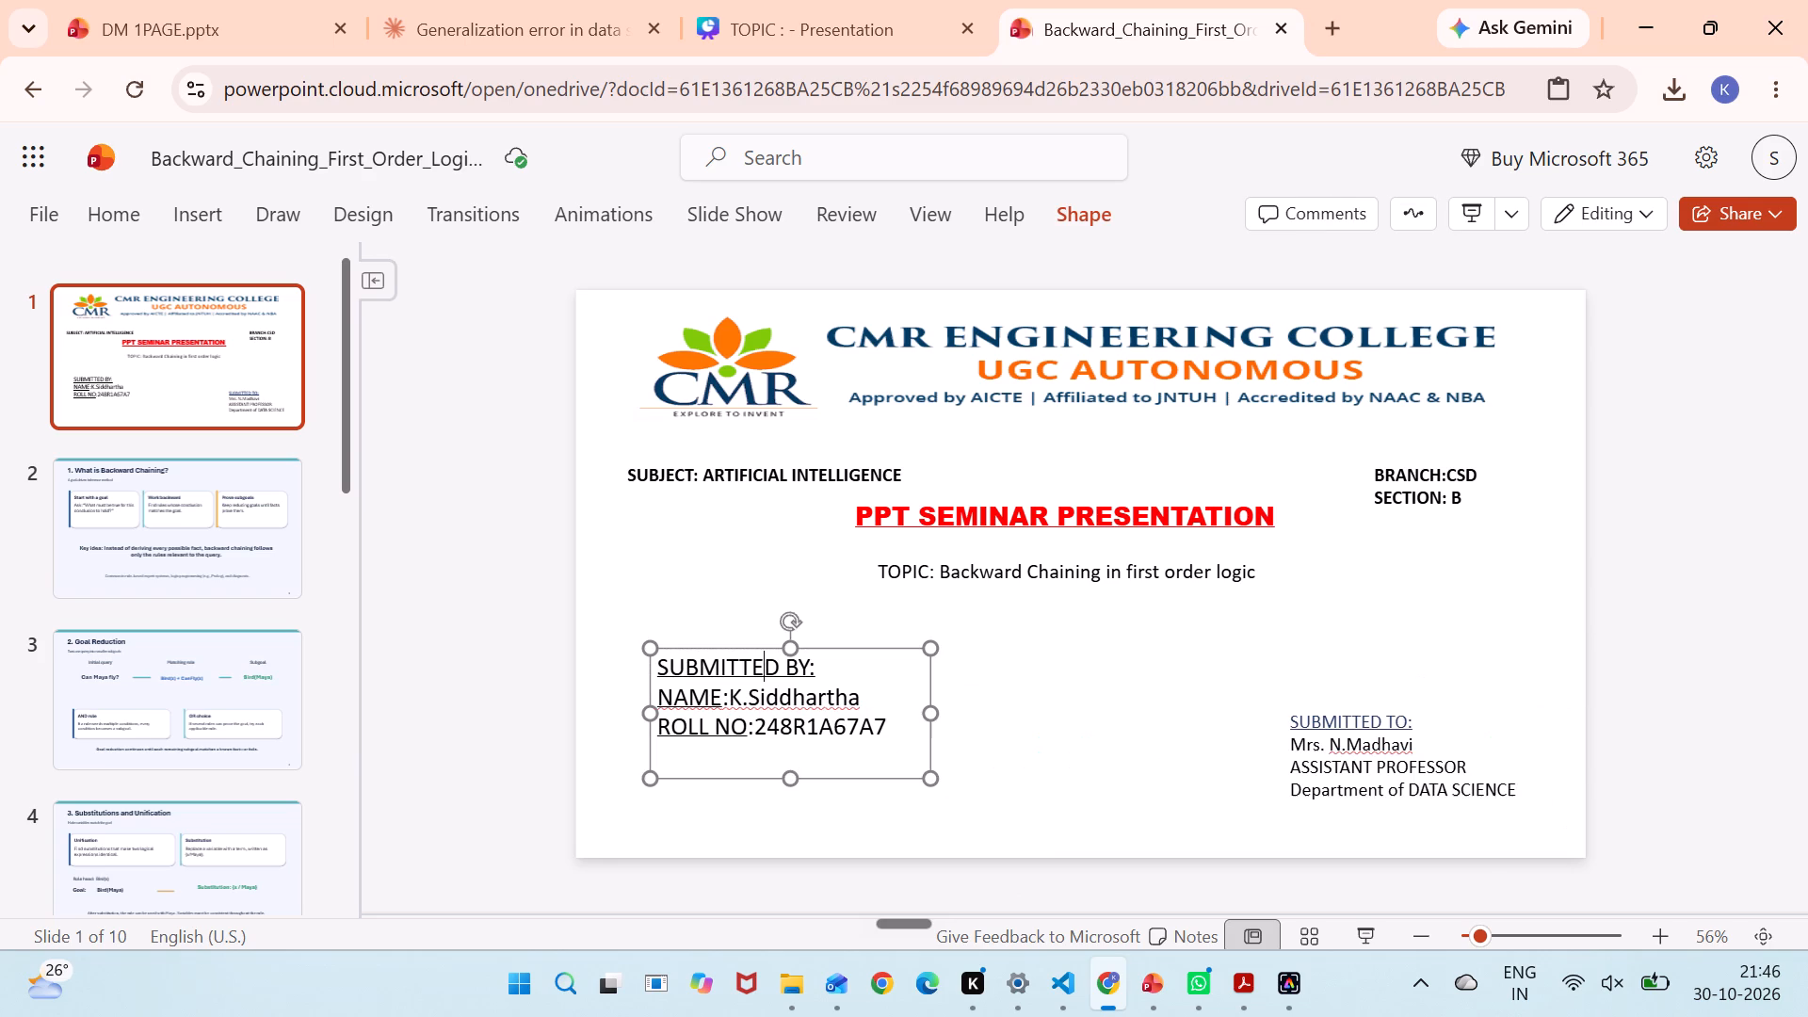
drag(661, 669, 918, 750)
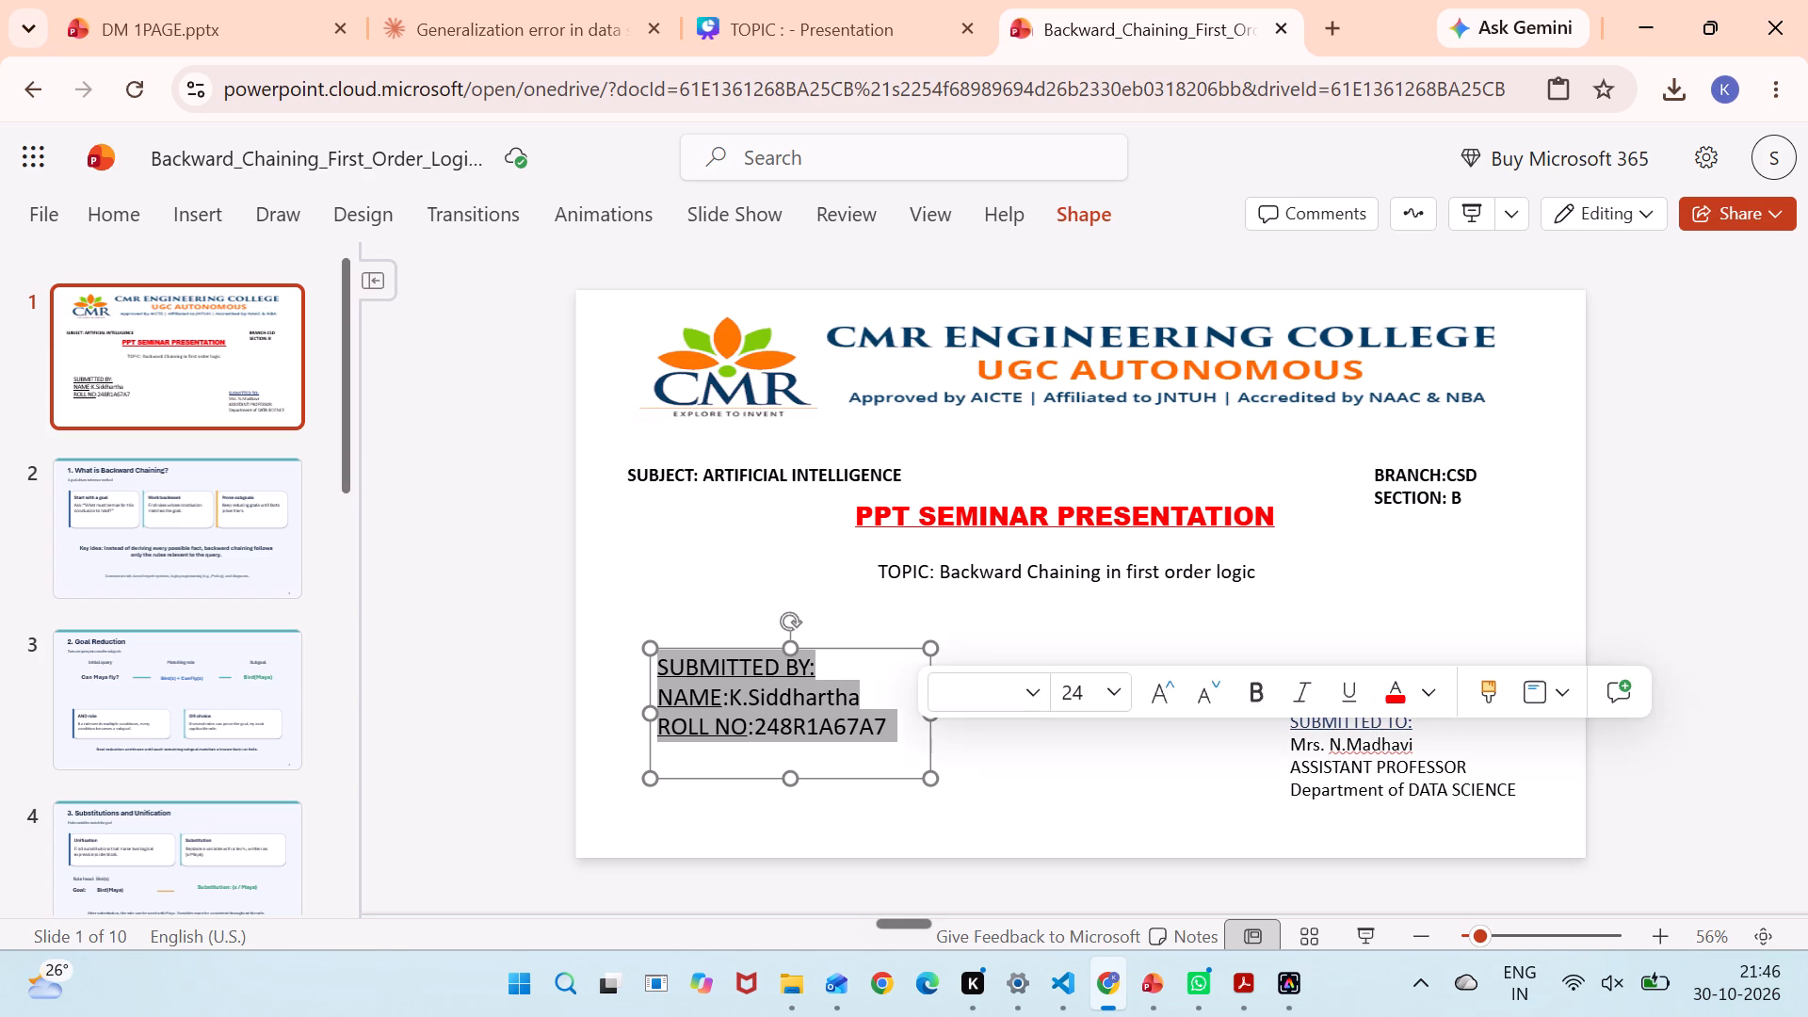
Set the SUBMITTED BY block's text to font size 18 on the Backward Chaining title slide.
click(1103, 698)
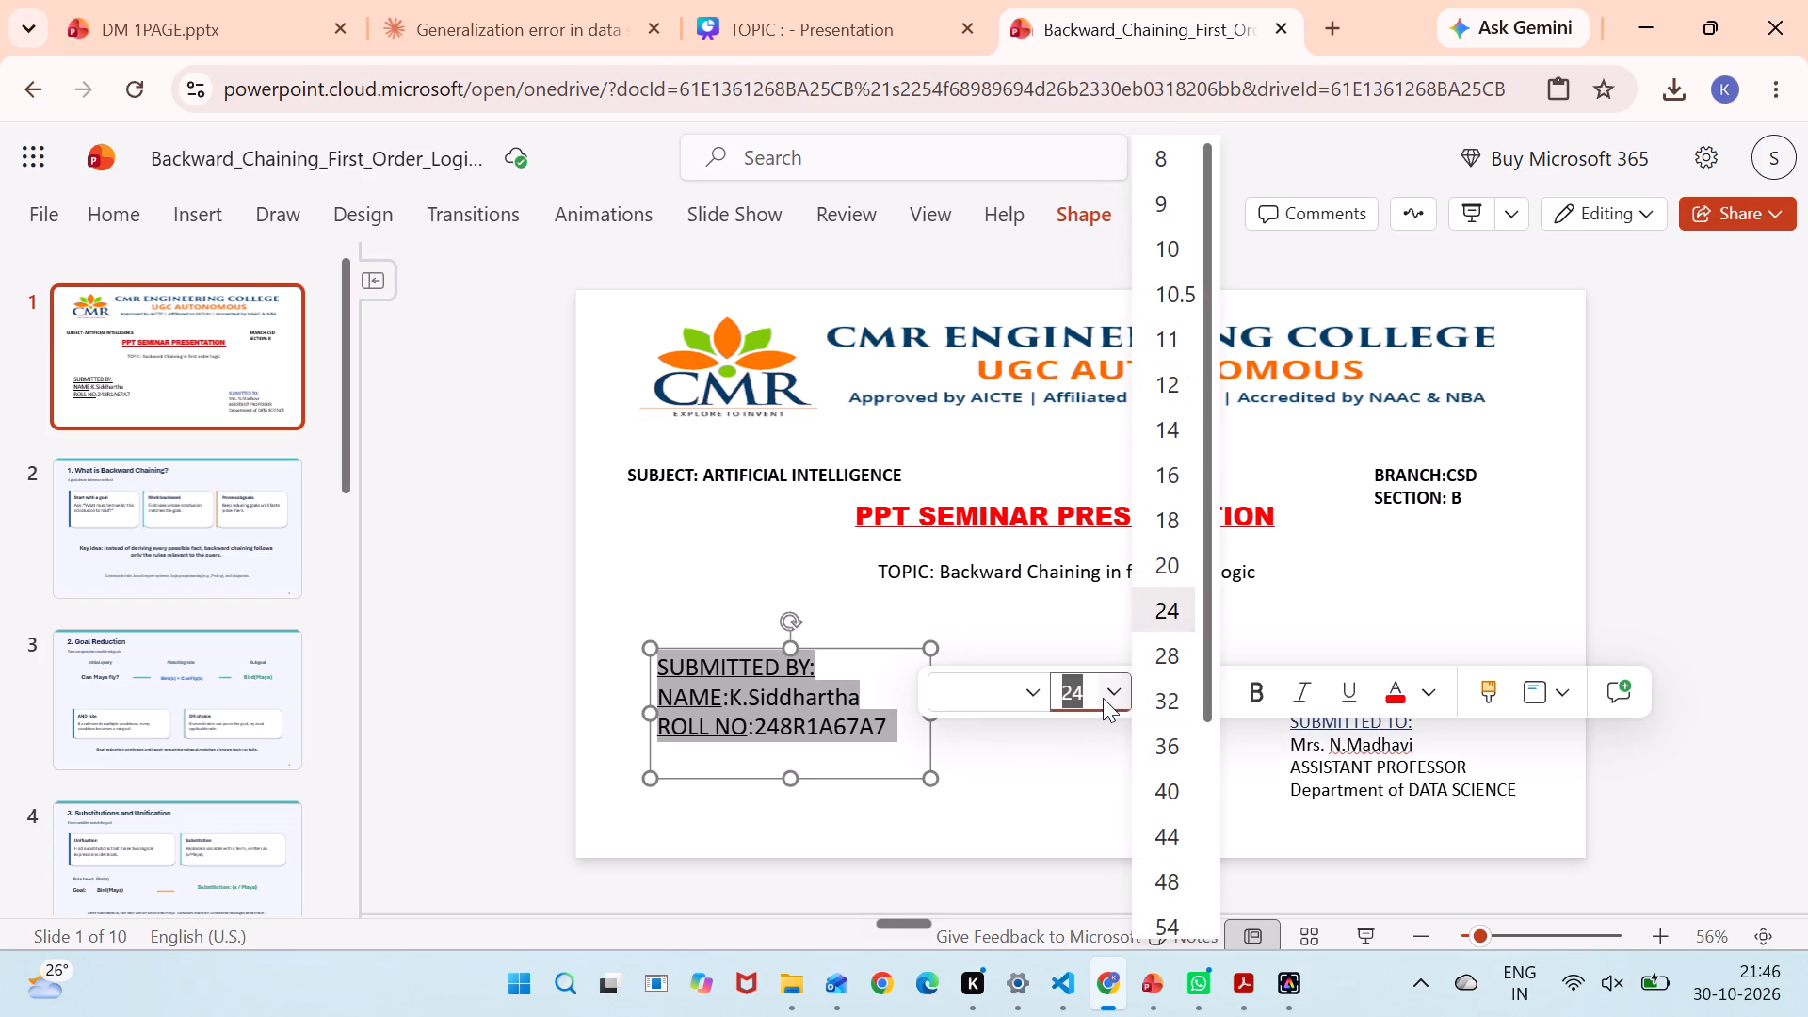
click(1163, 522)
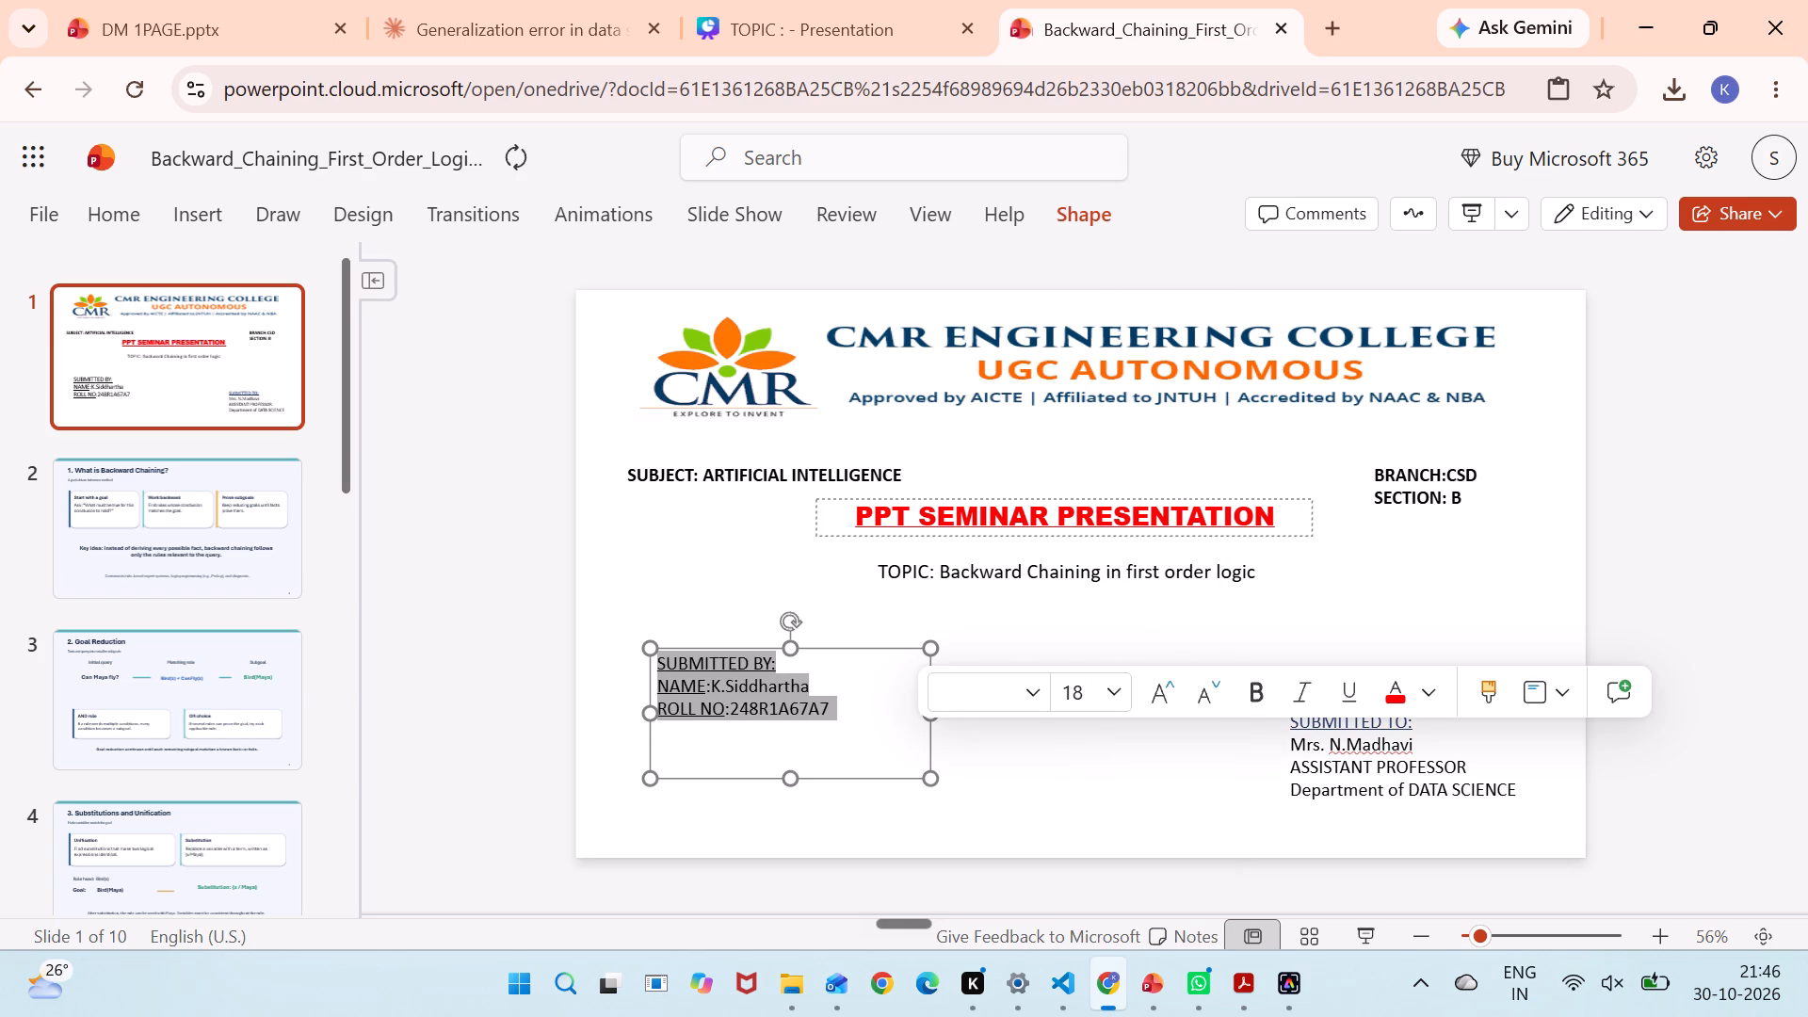
click(995, 752)
Resize the SUBMITTED BY box so its left edge aligns with the banner and its text sits about level with the SUBMITTED TO block.
click(783, 714)
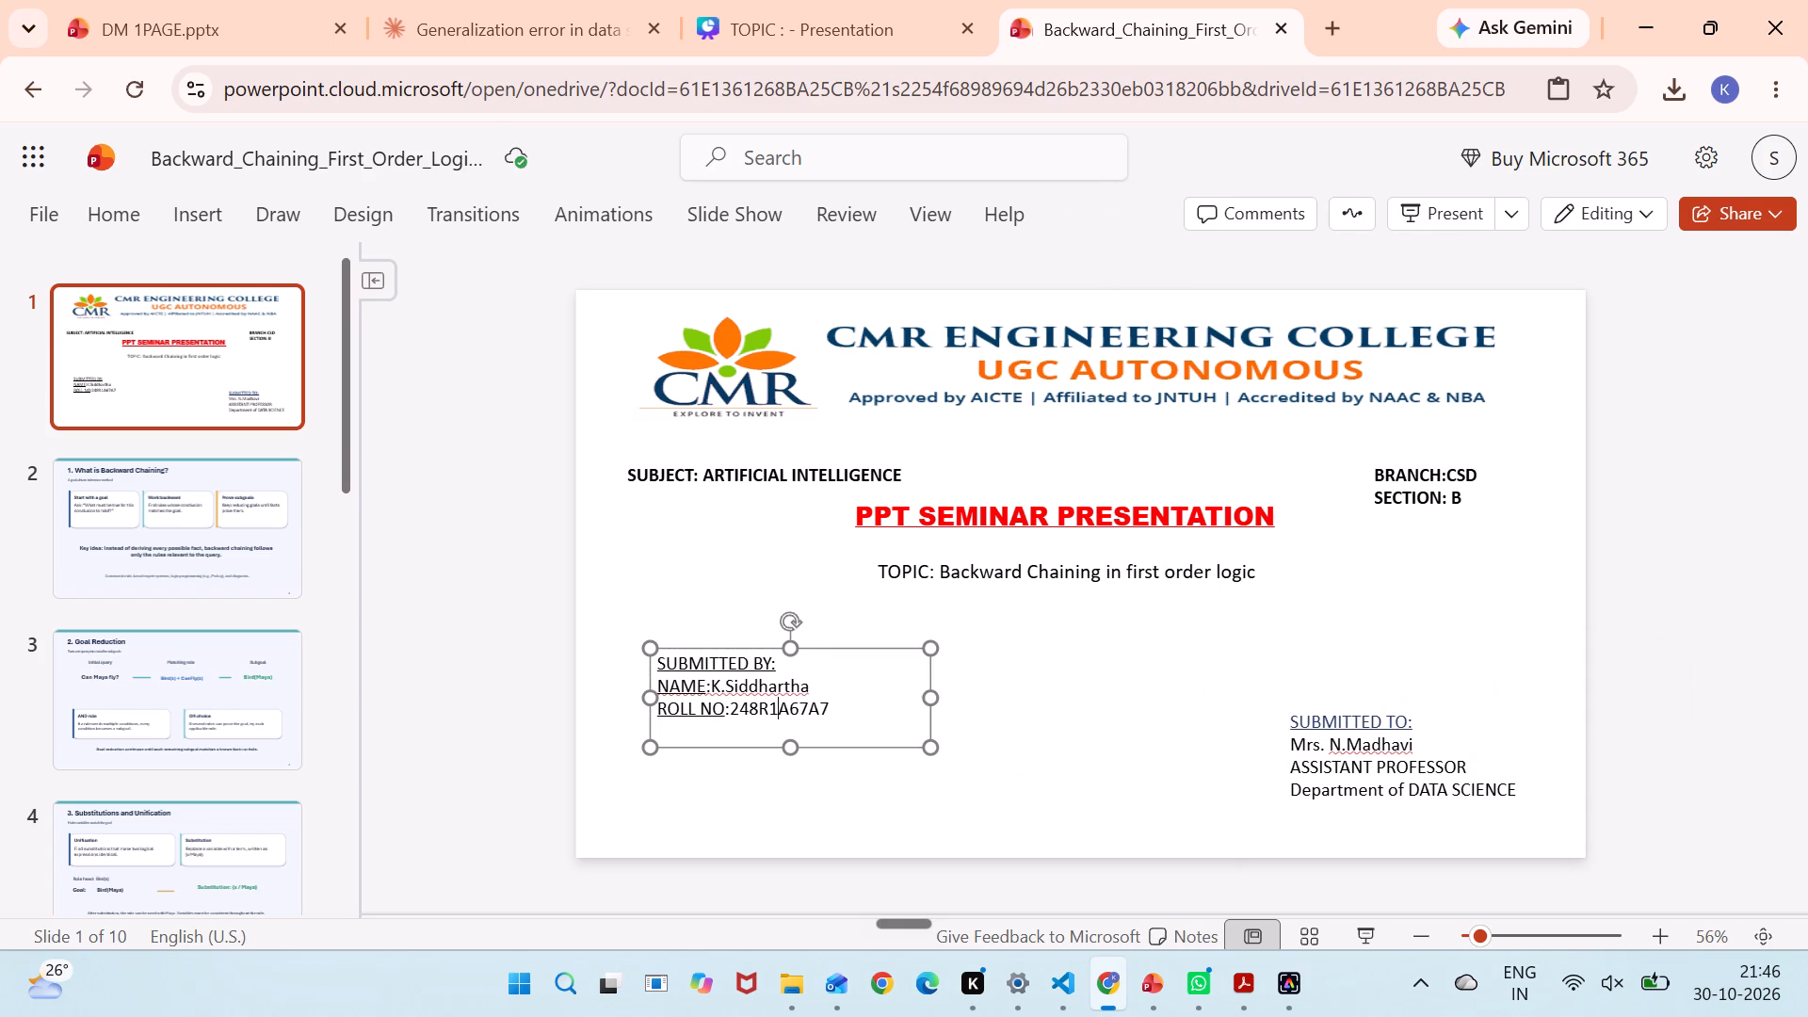
drag(789, 745, 783, 785)
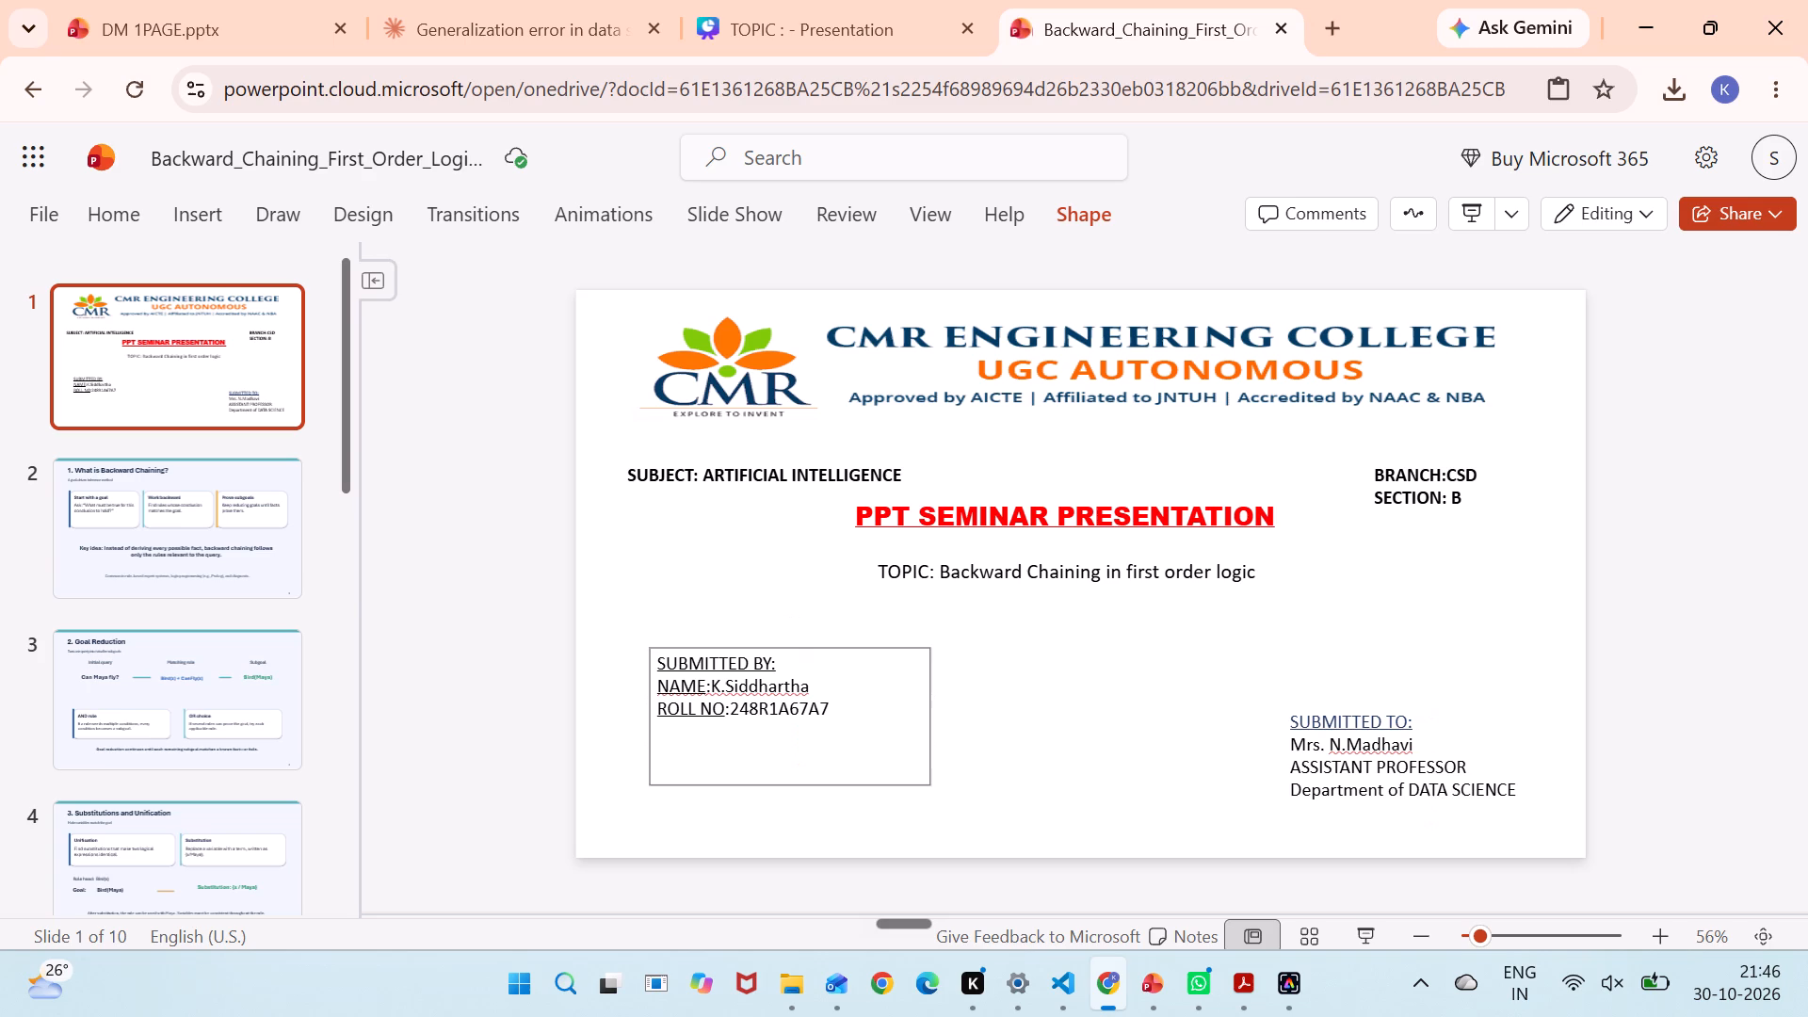
drag(783, 785, 780, 815)
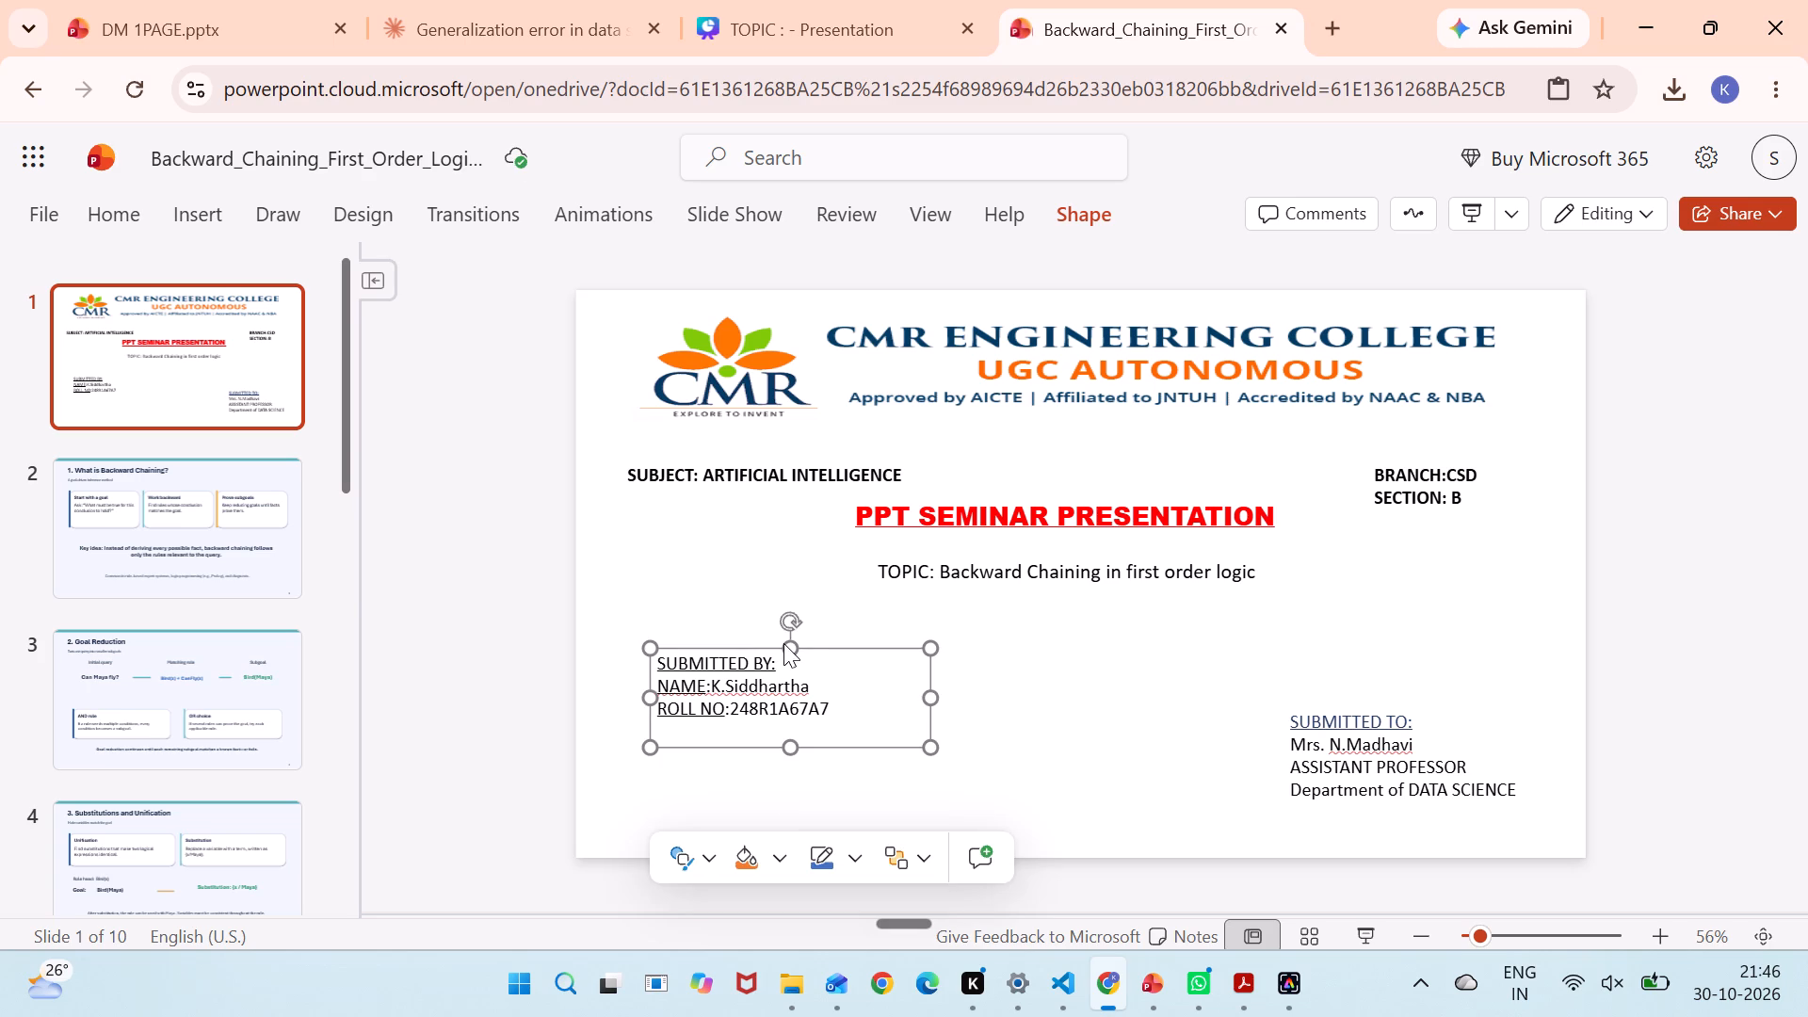
drag(793, 642, 788, 673)
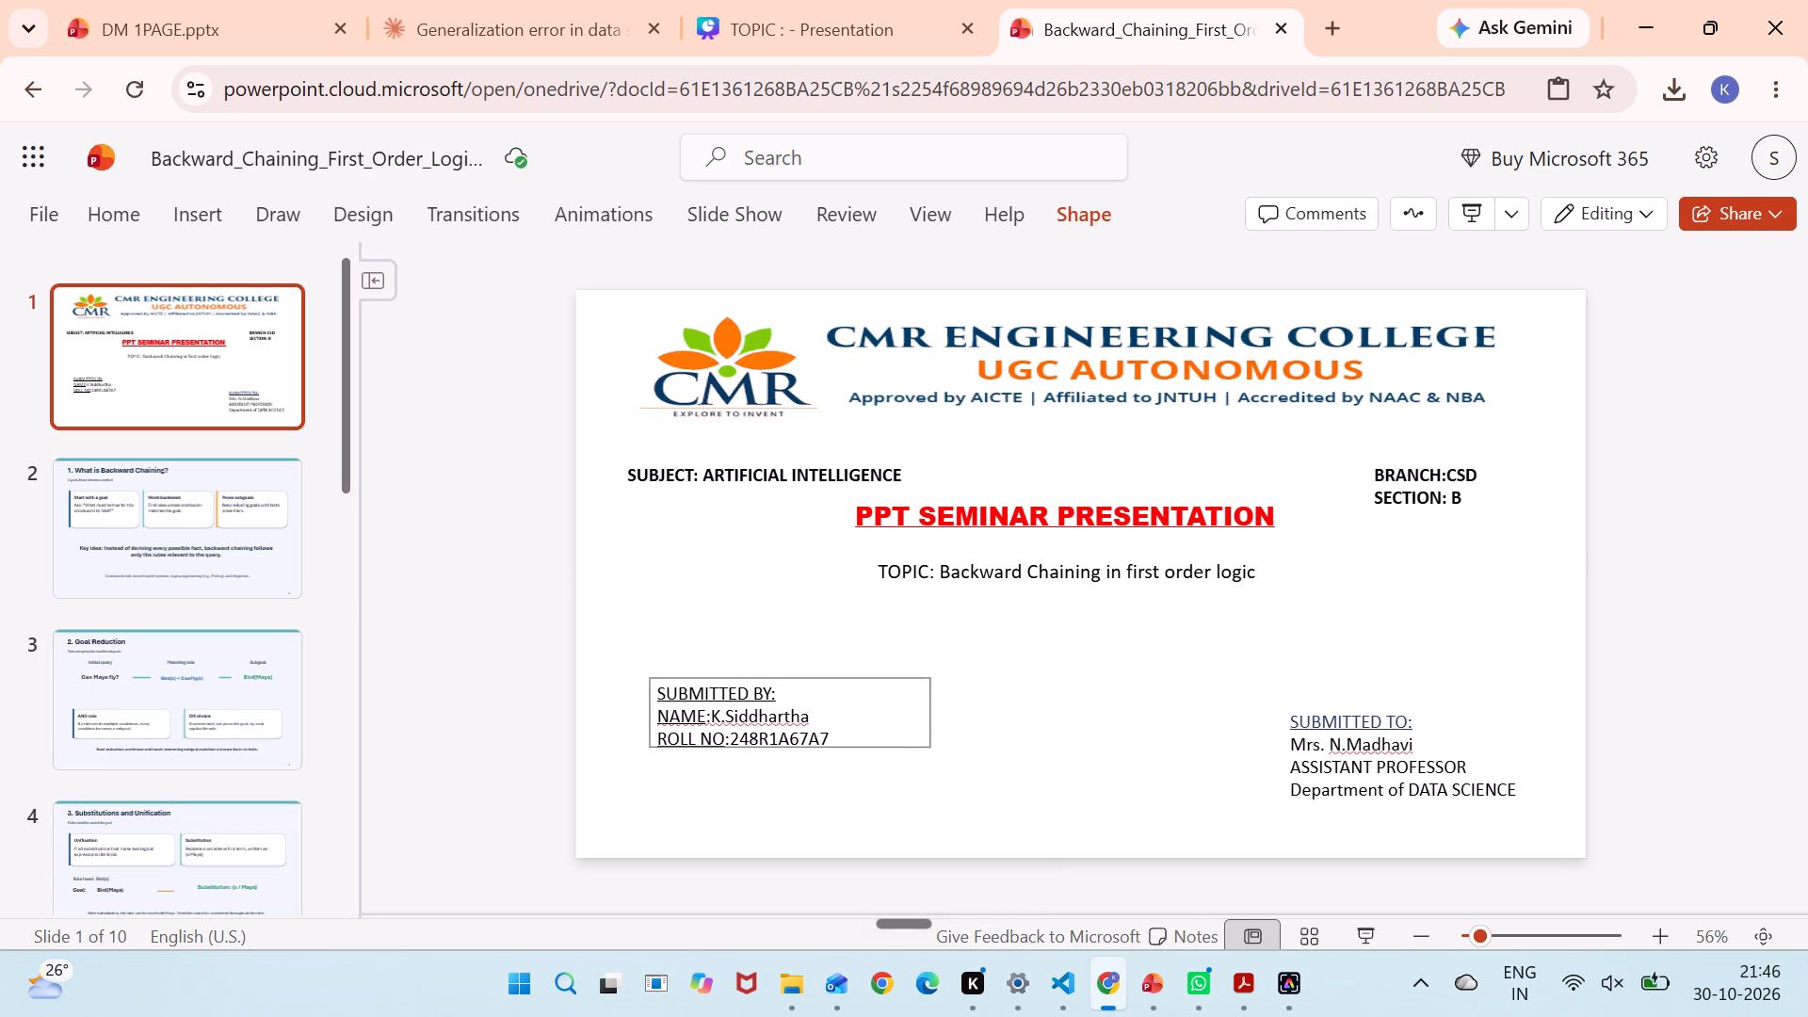
drag(788, 673, 782, 686)
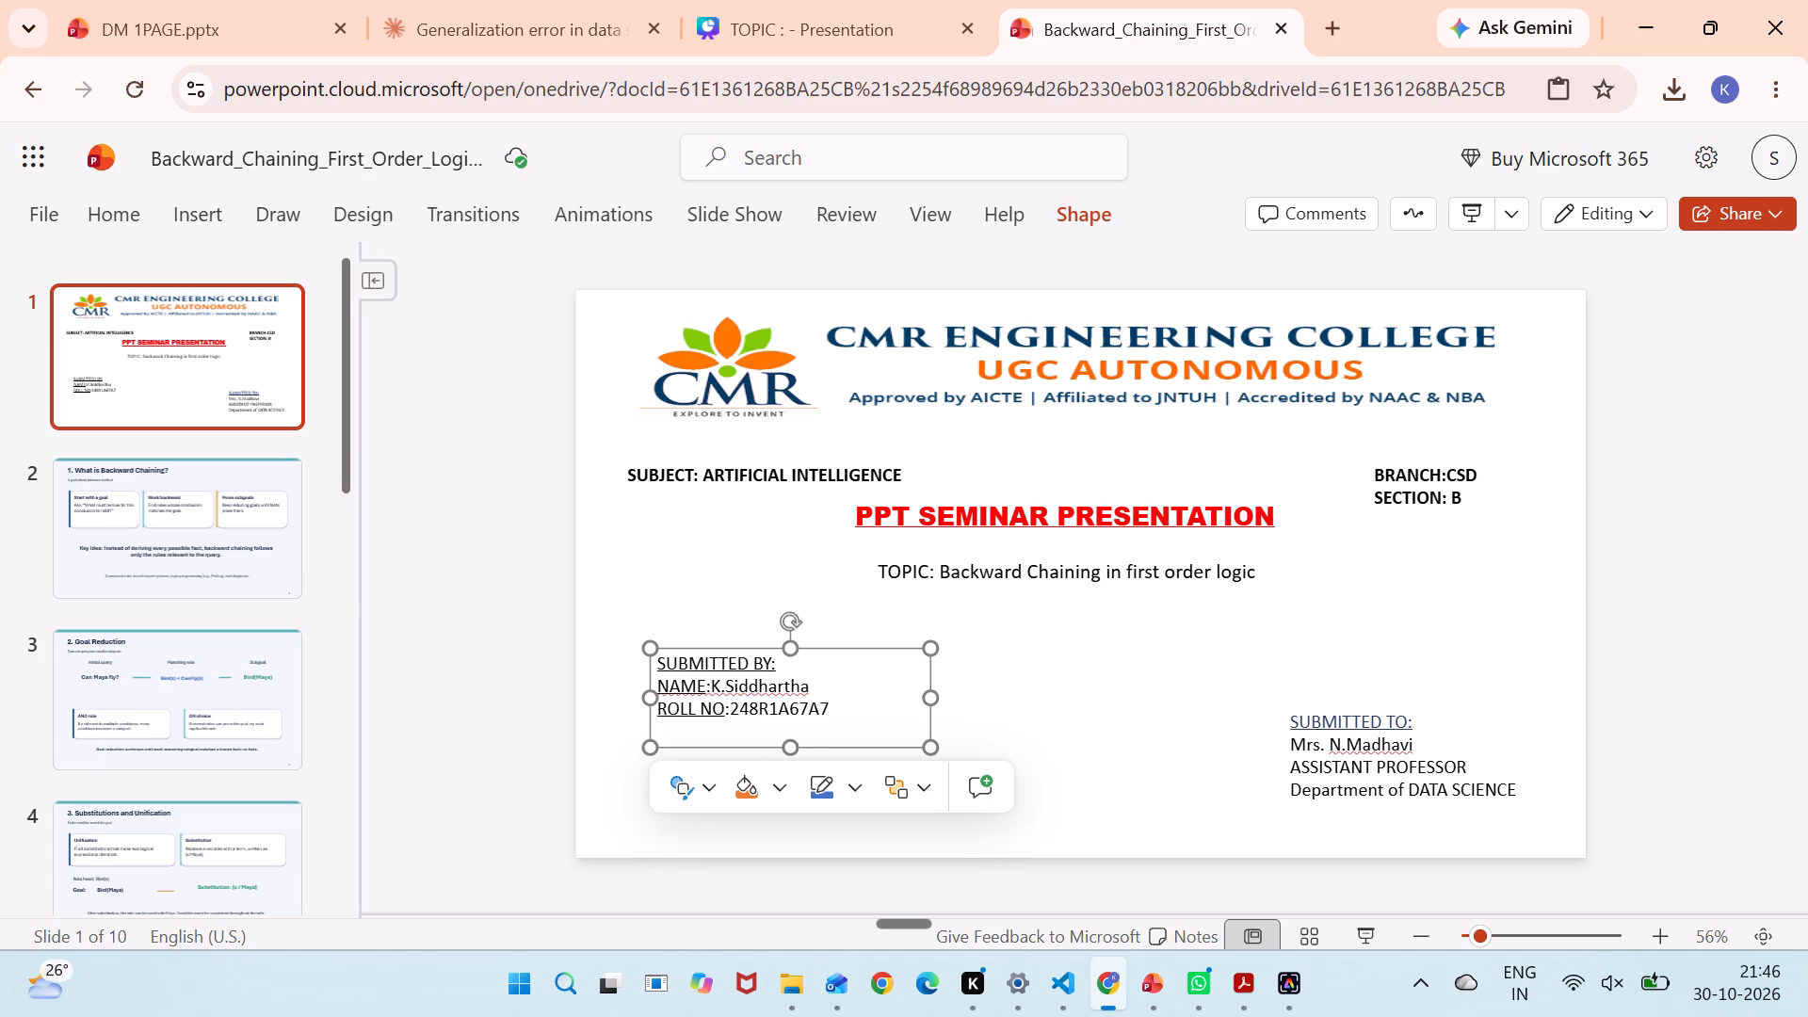
drag(651, 747, 642, 776)
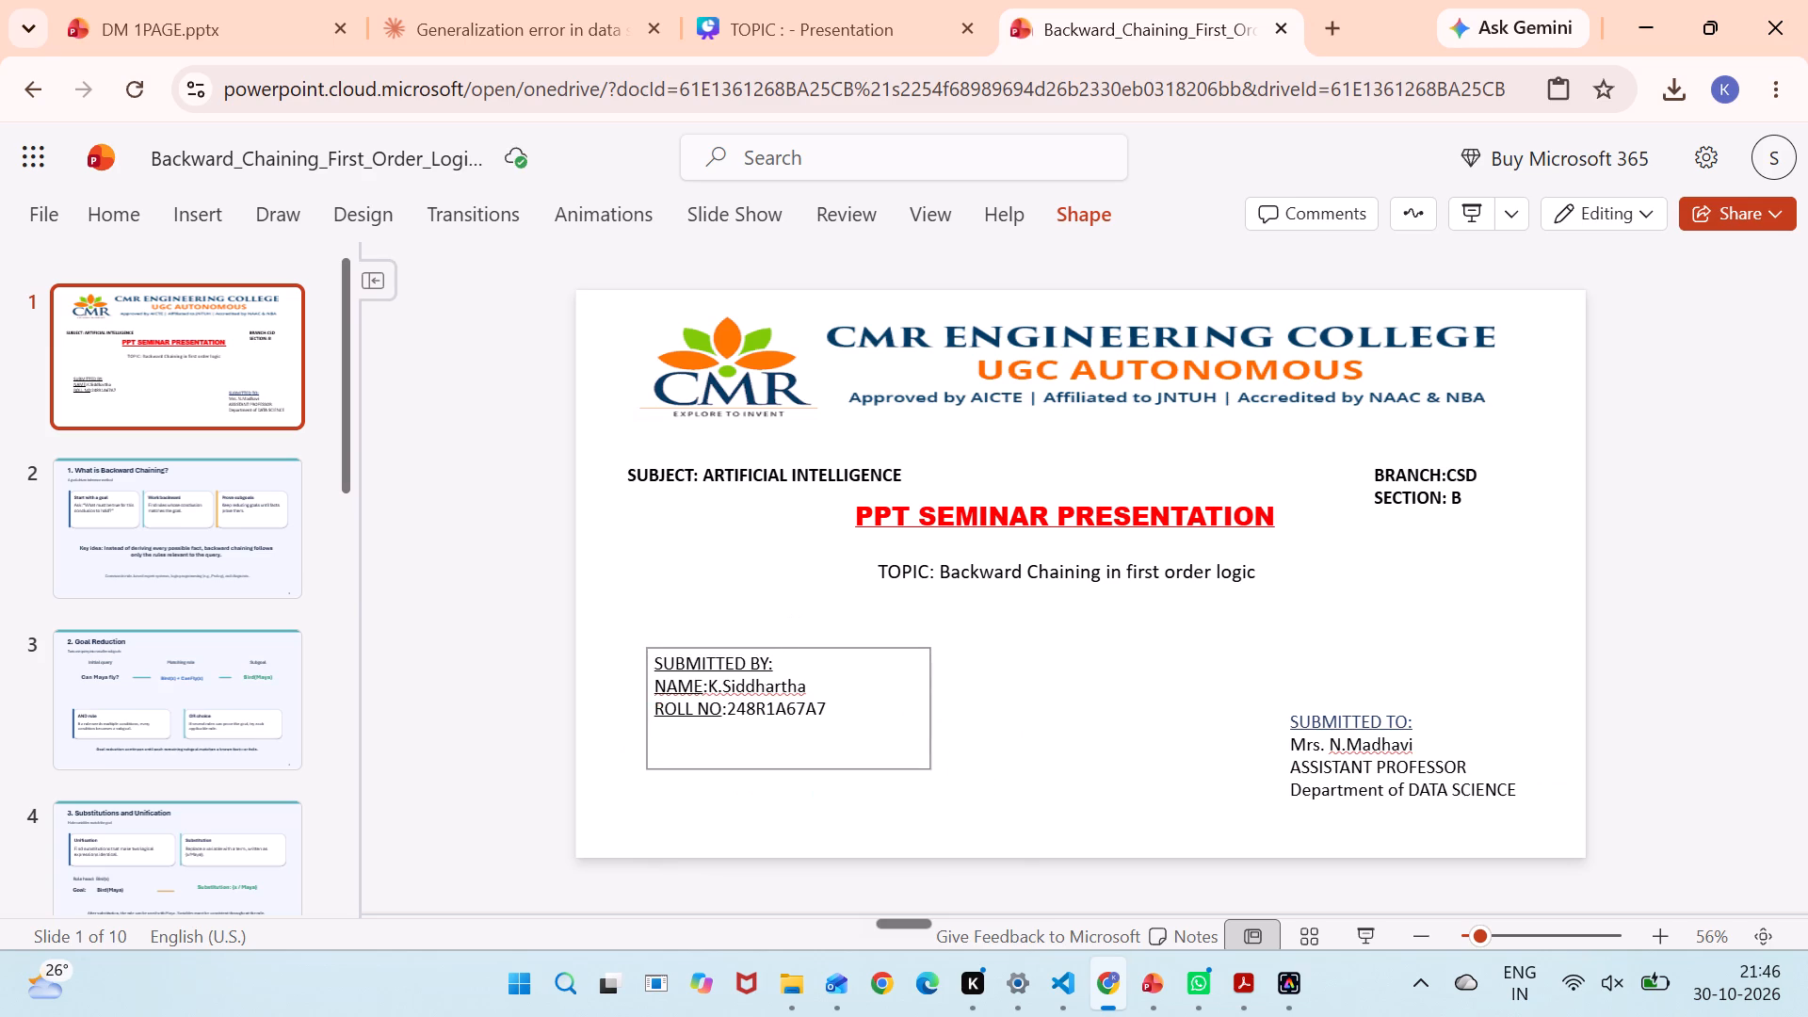
drag(642, 776, 637, 807)
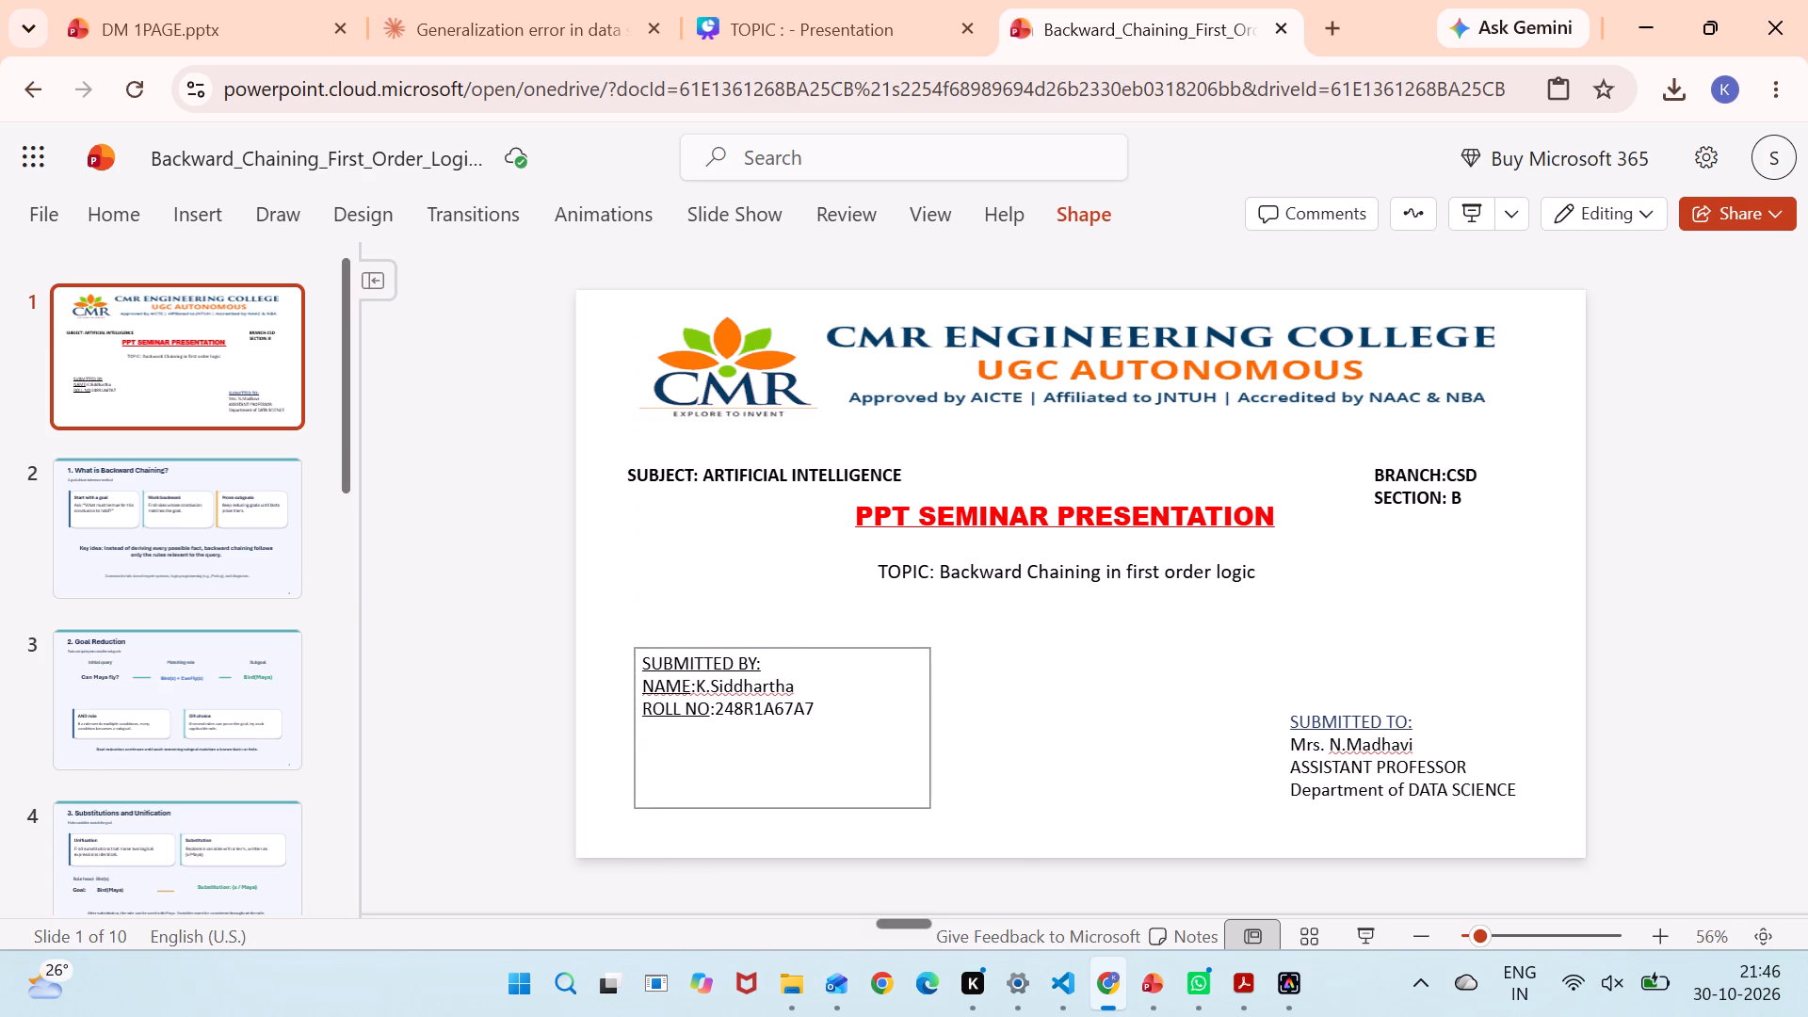
drag(637, 807, 626, 805)
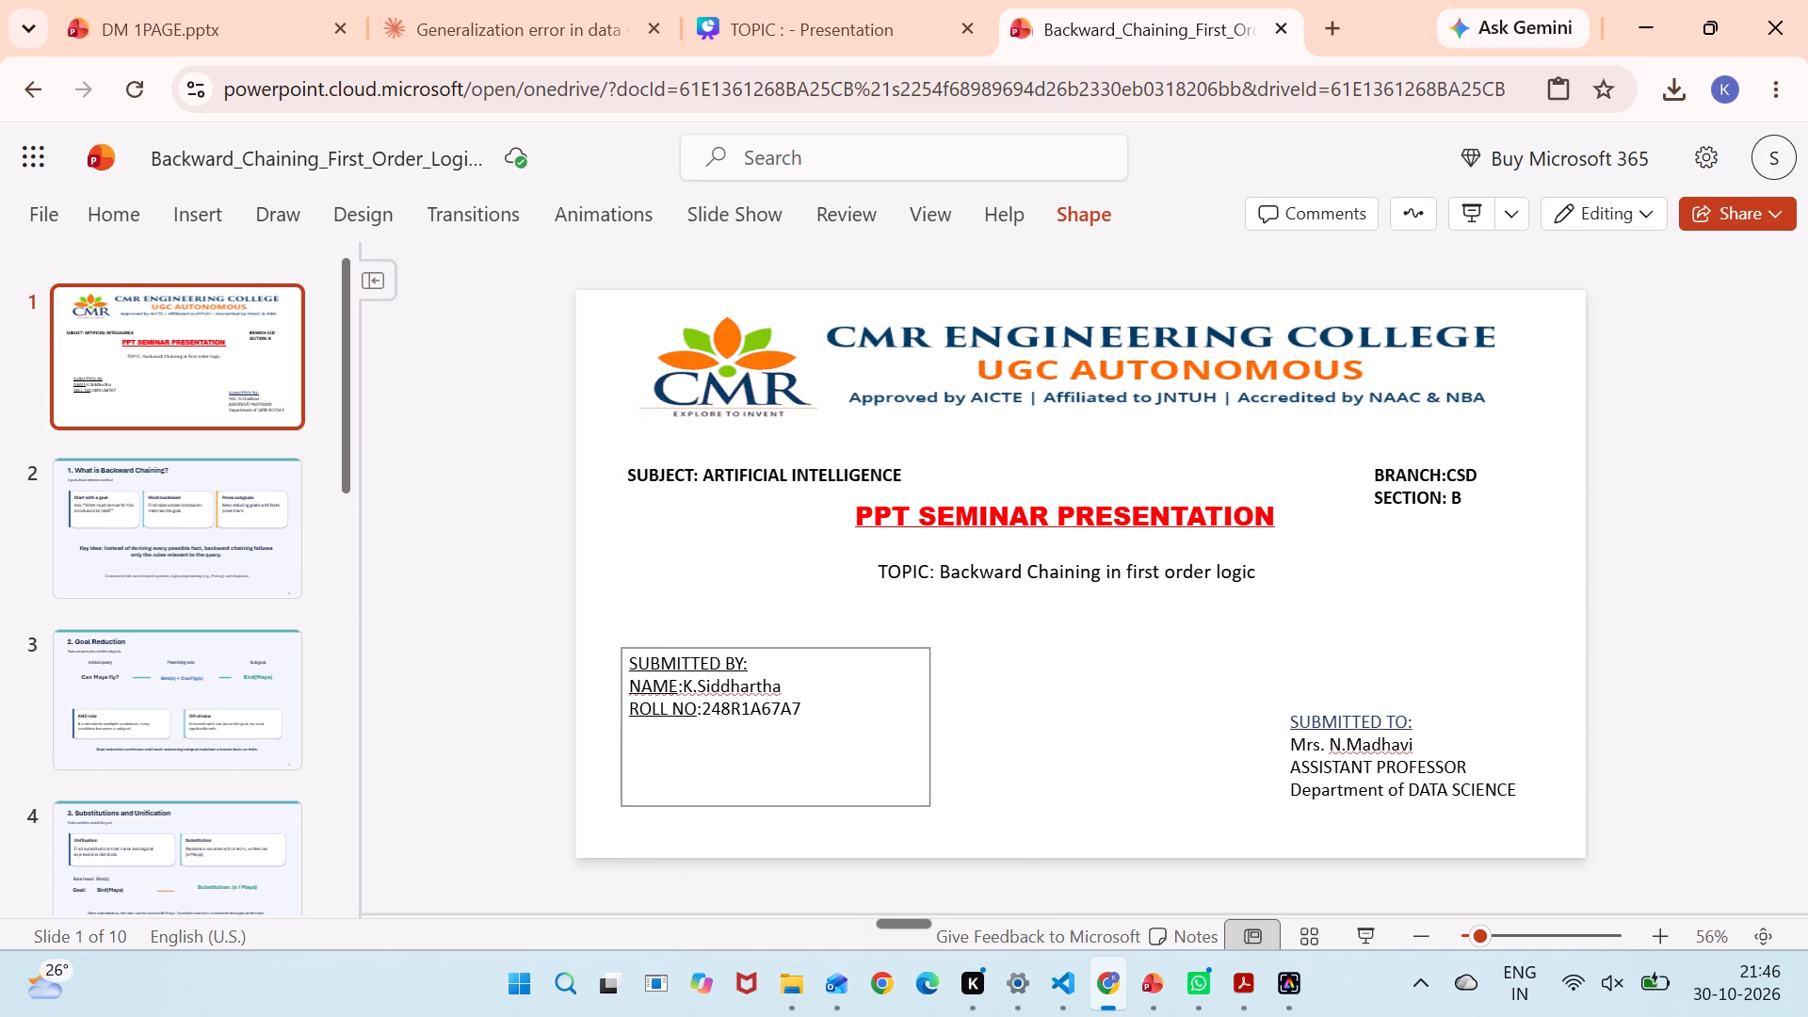
drag(626, 805, 630, 800)
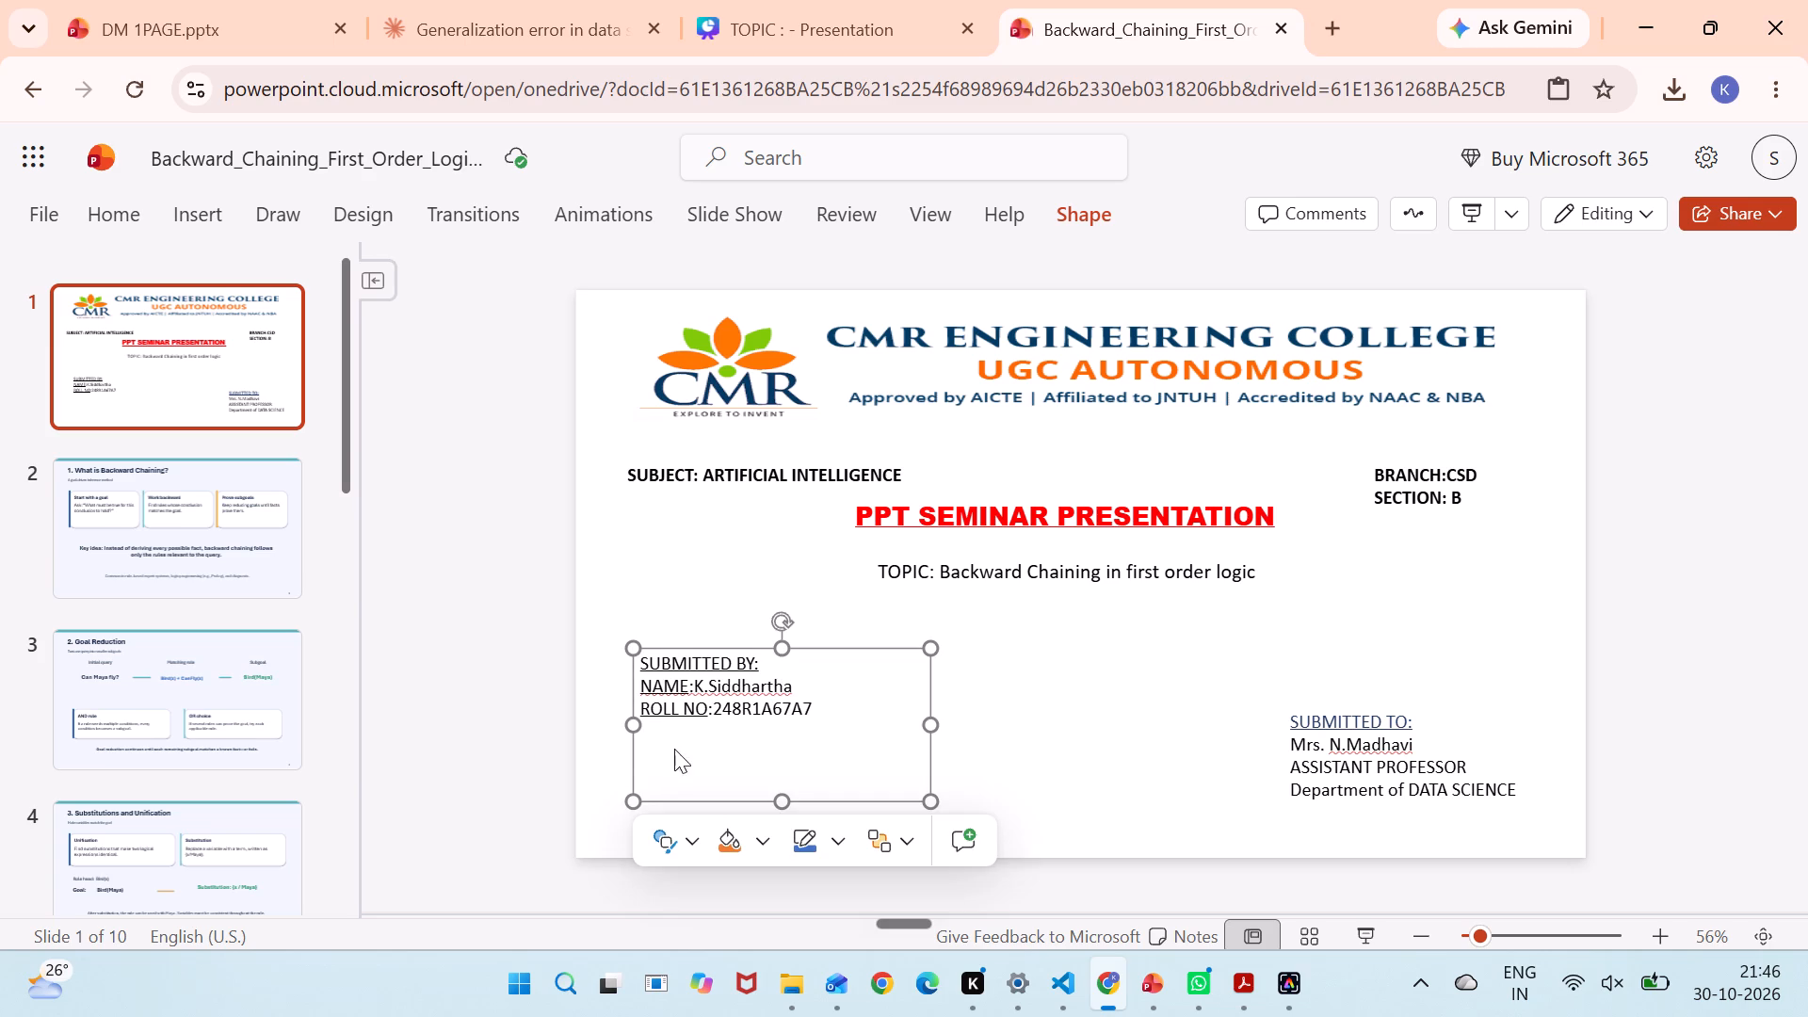
drag(783, 641, 780, 690)
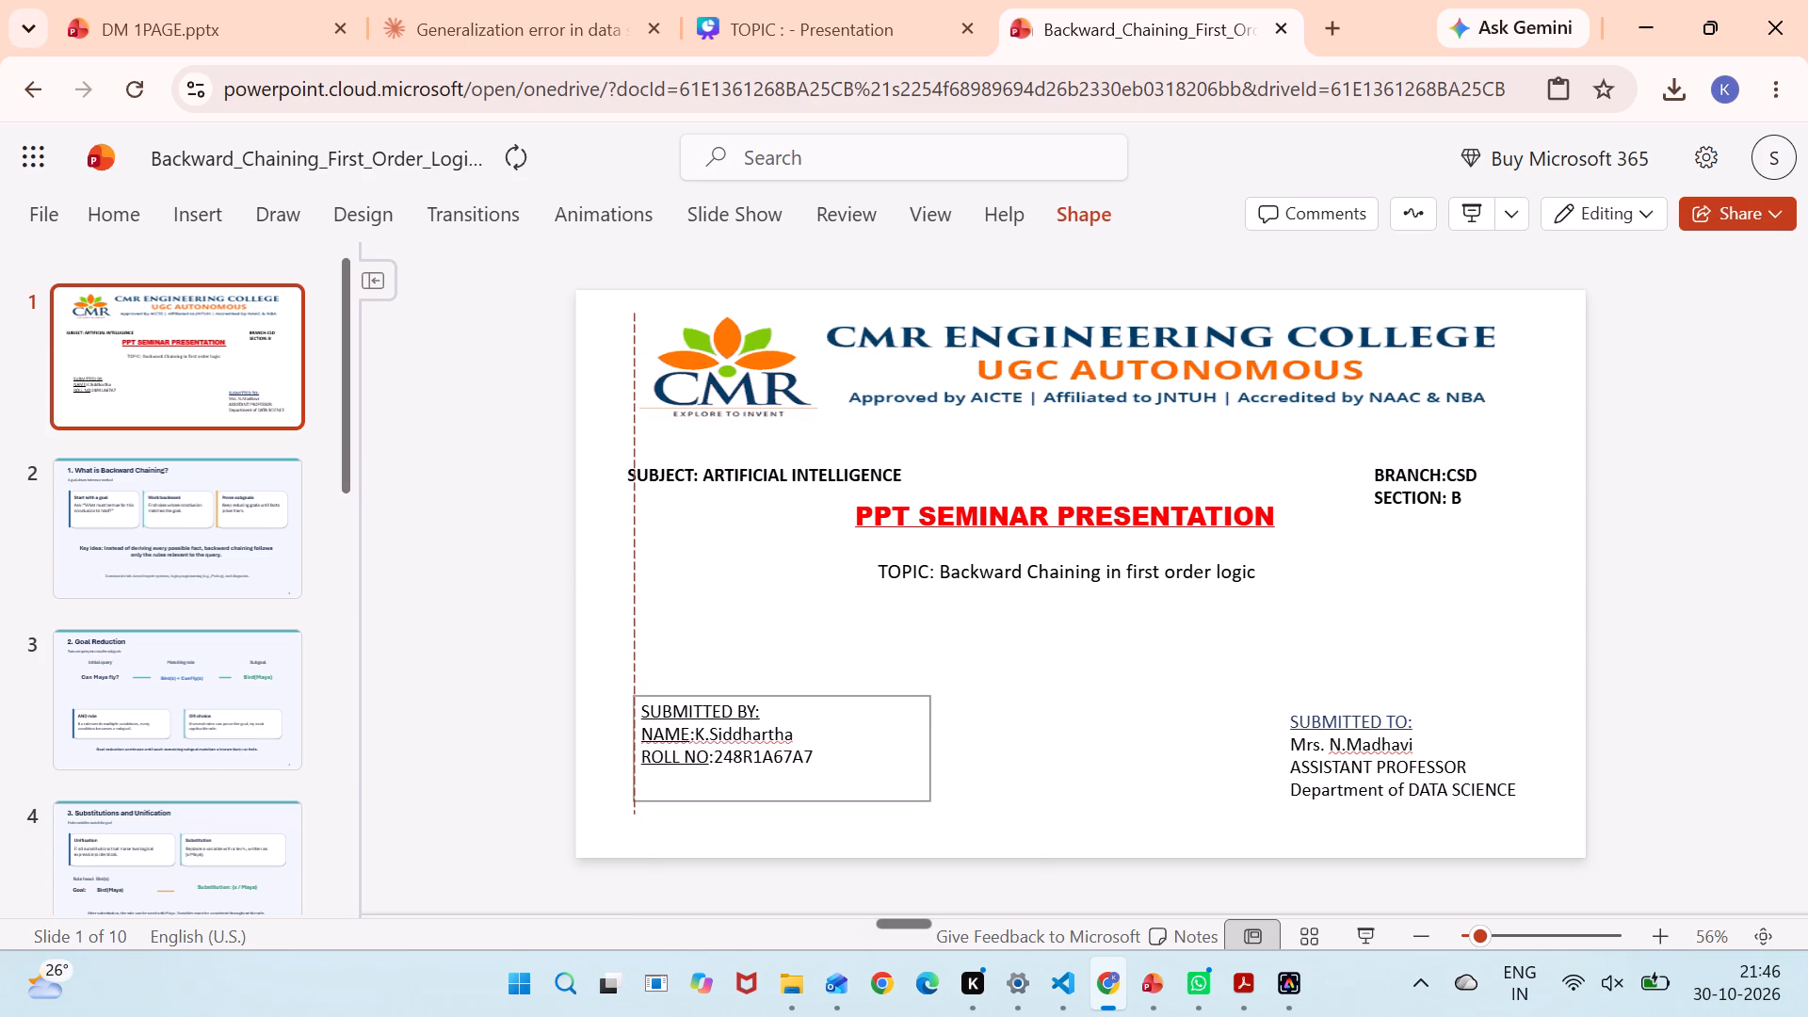
drag(780, 690, 780, 694)
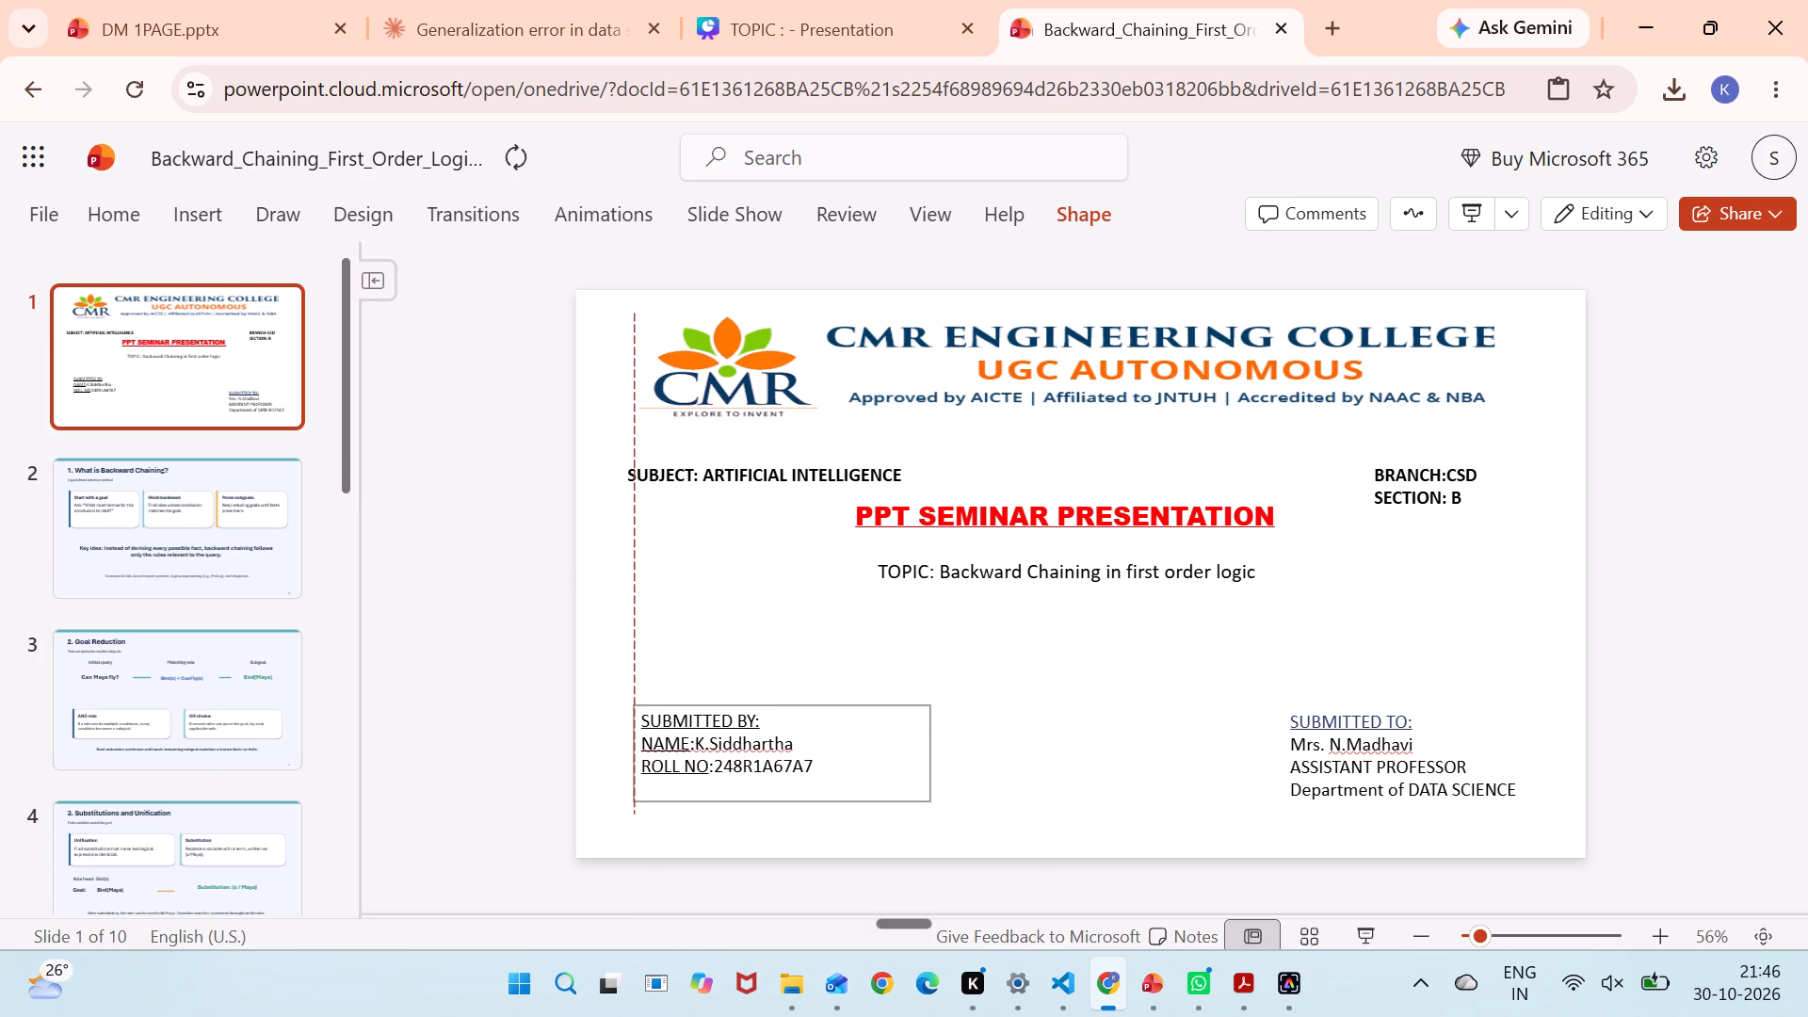
drag(780, 694, 777, 708)
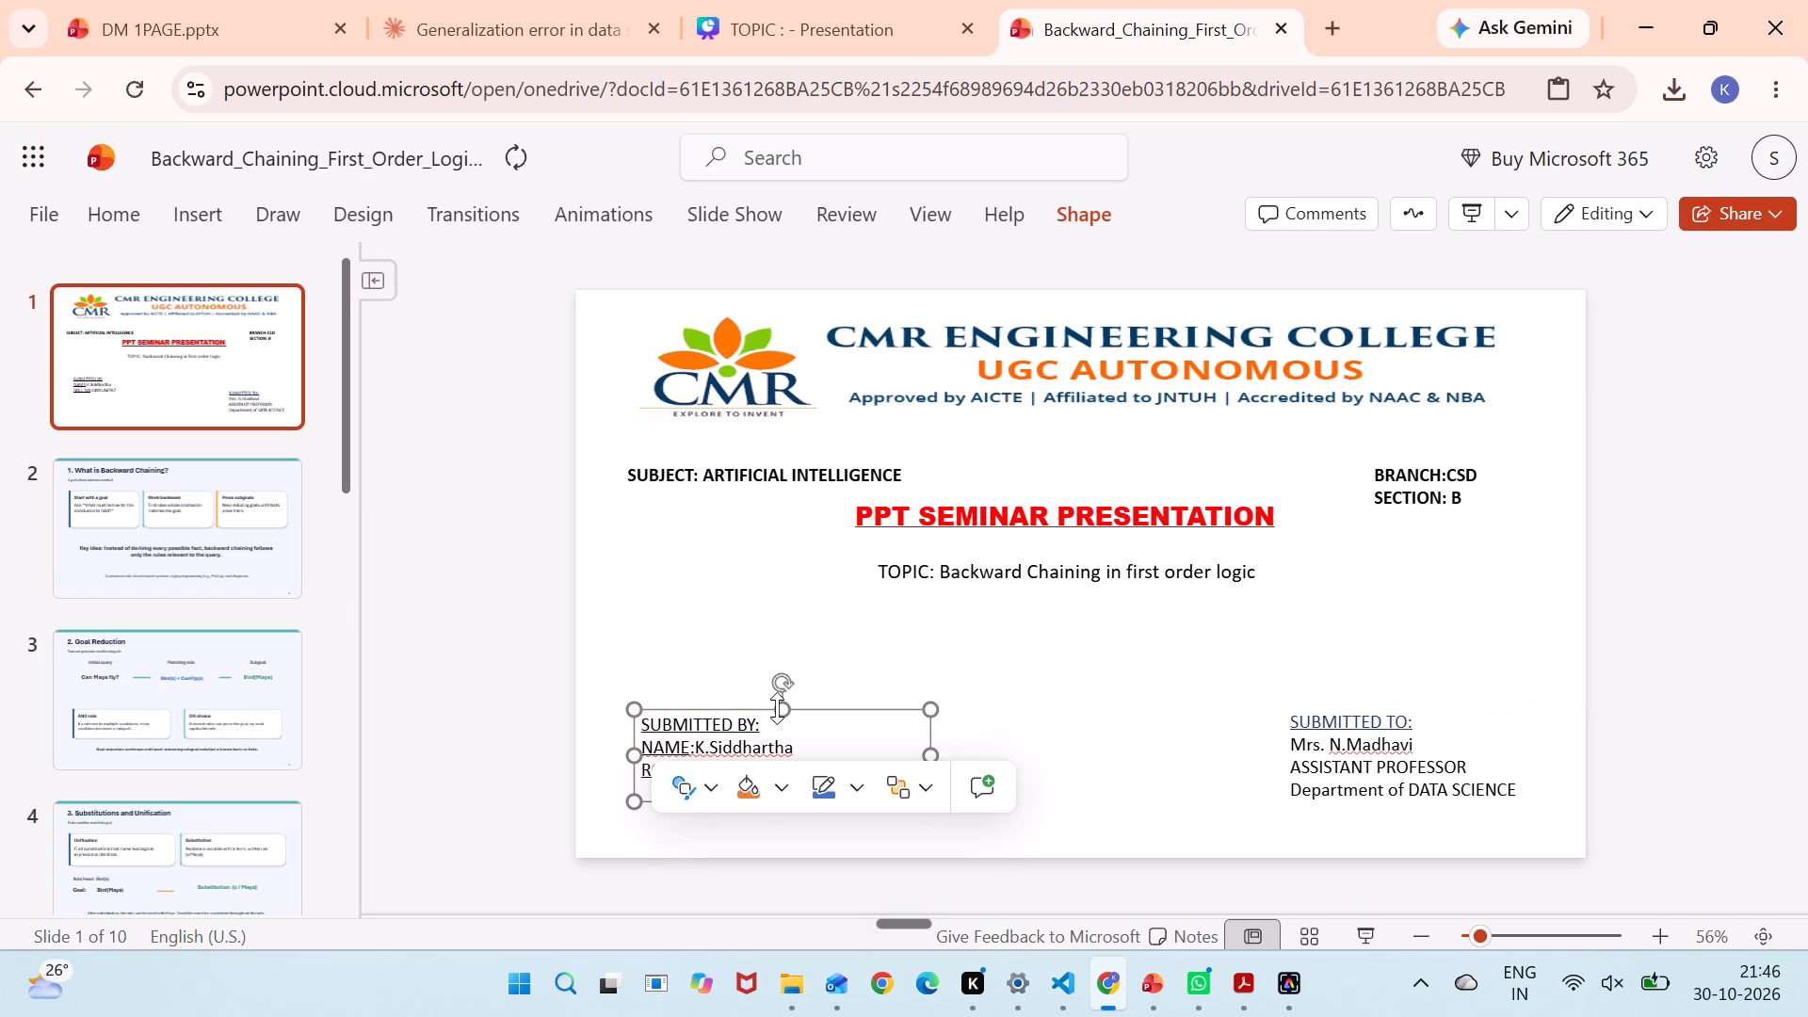
click(872, 746)
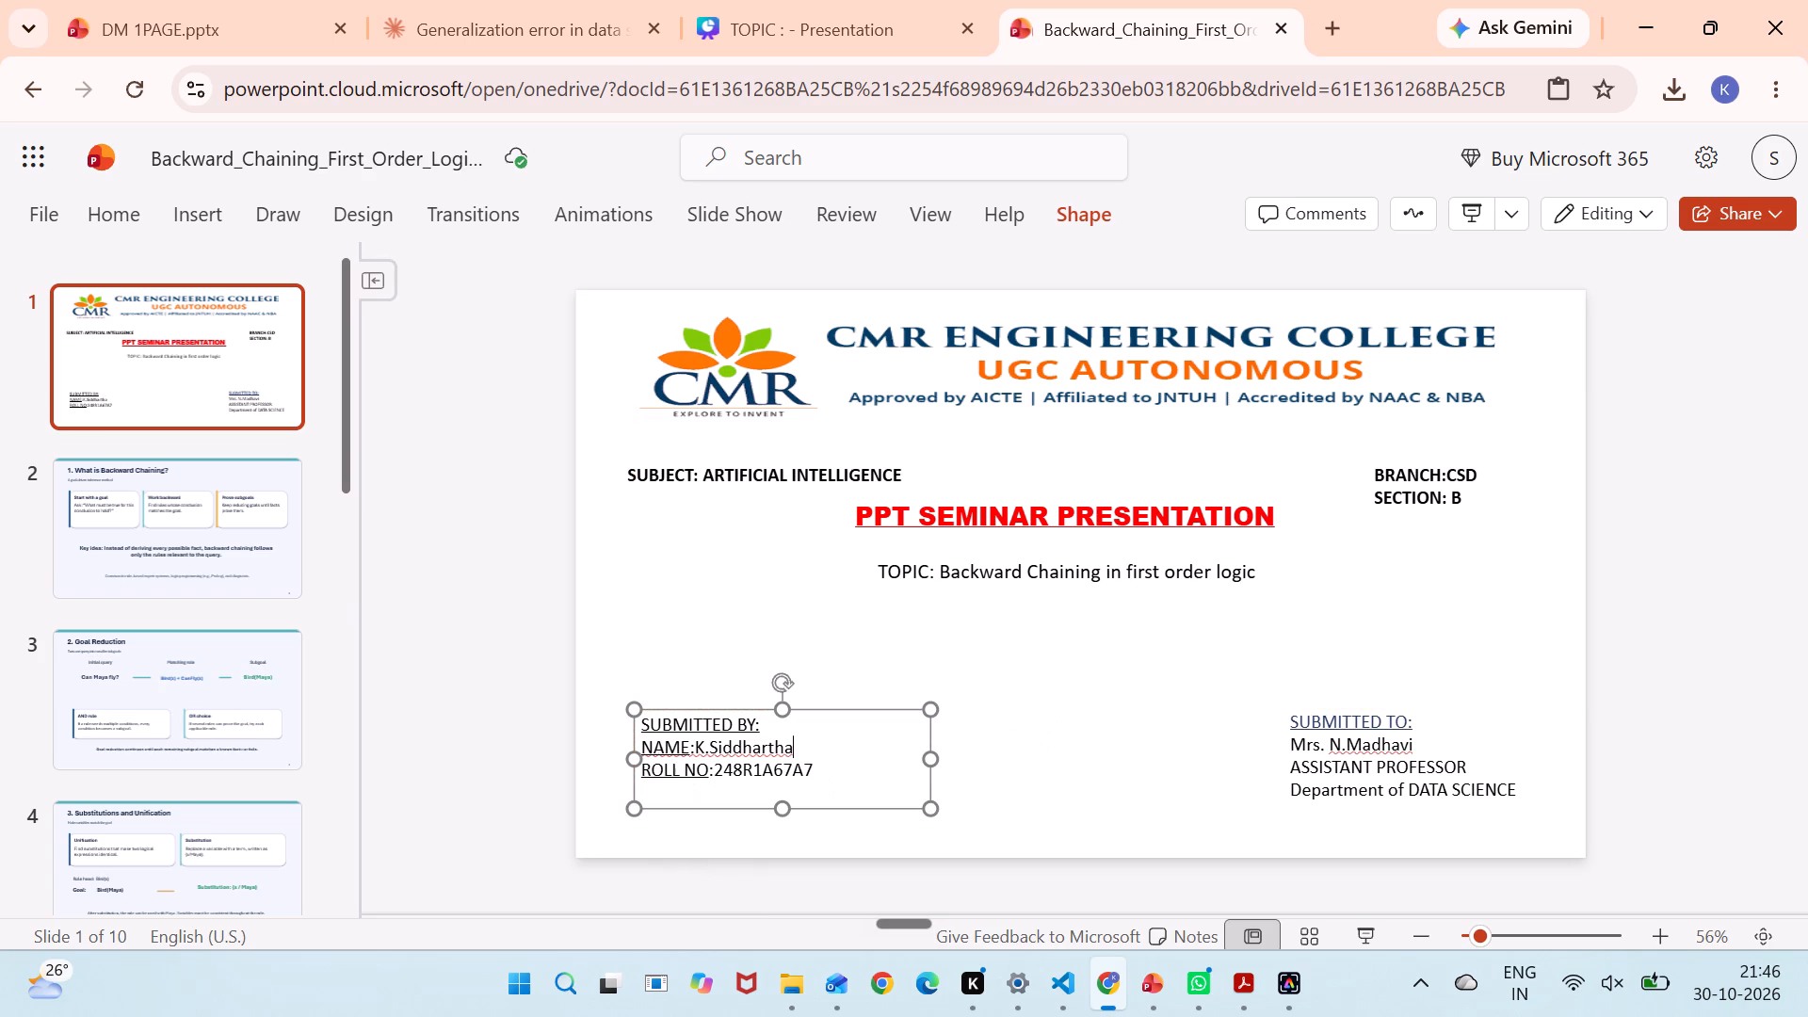
click(1067, 708)
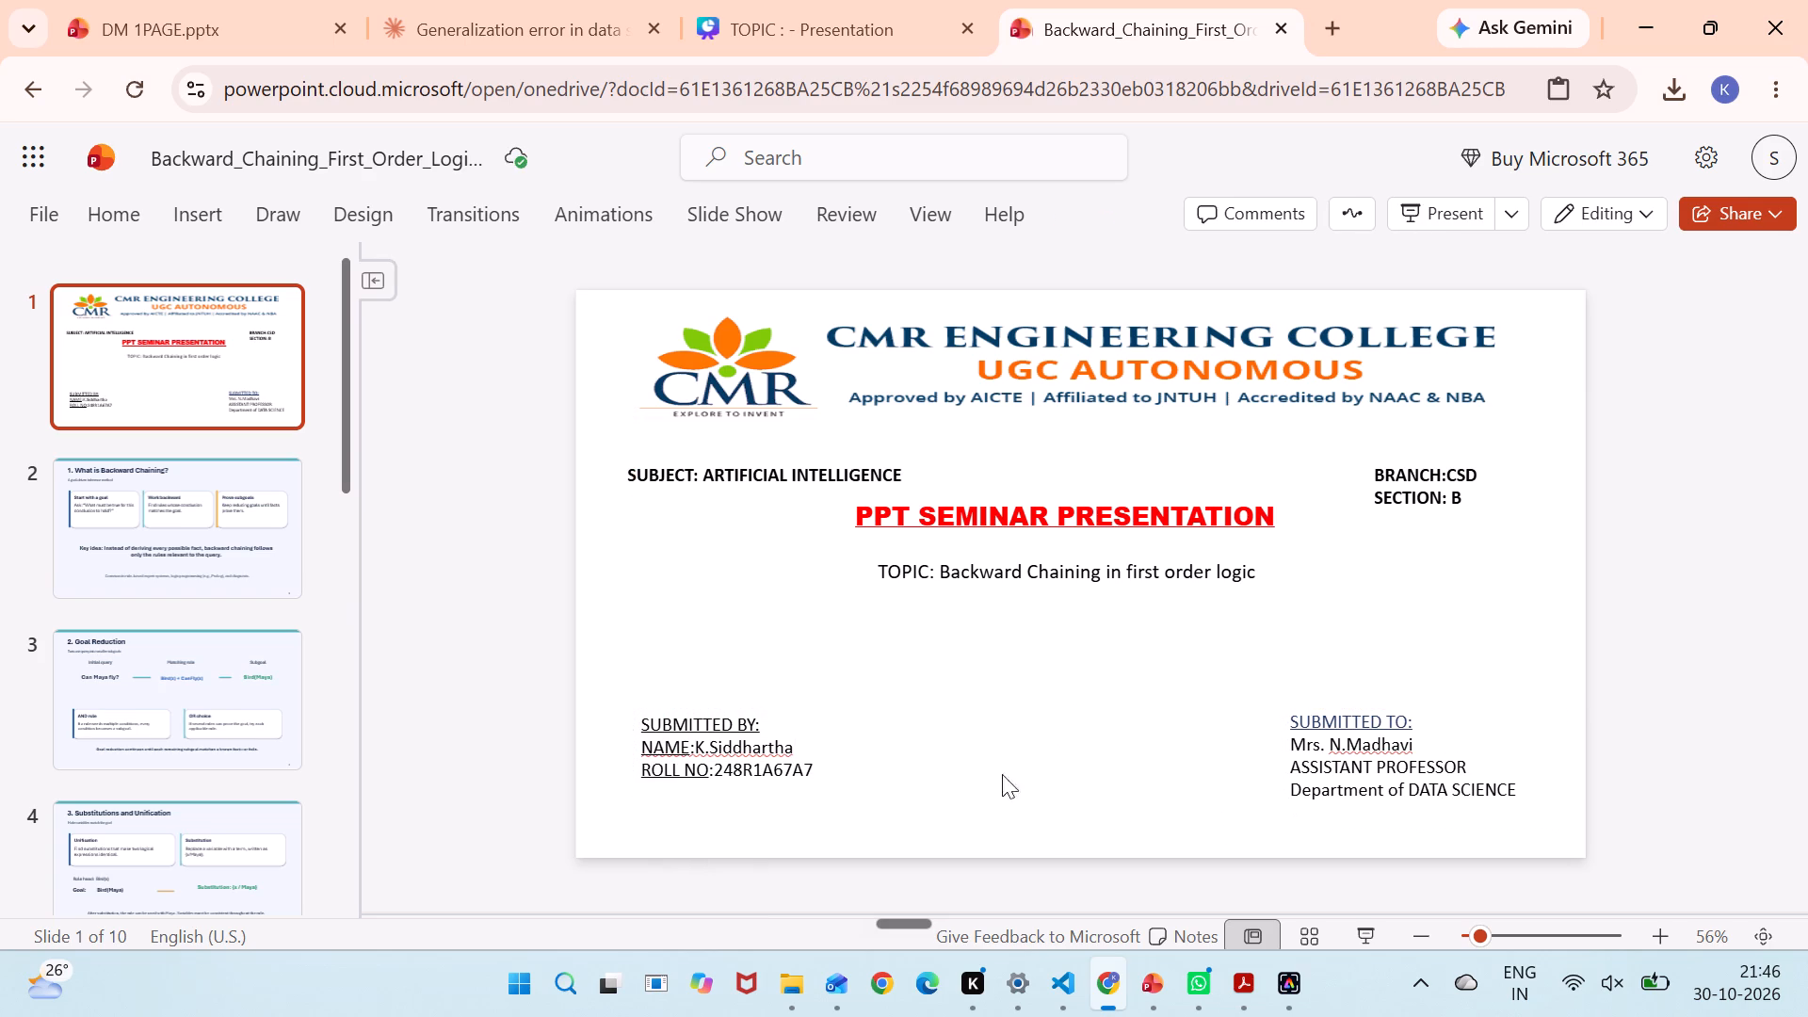
Remove the NAME: label in front of the student's name in the SUBMITTED BY block.
click(708, 742)
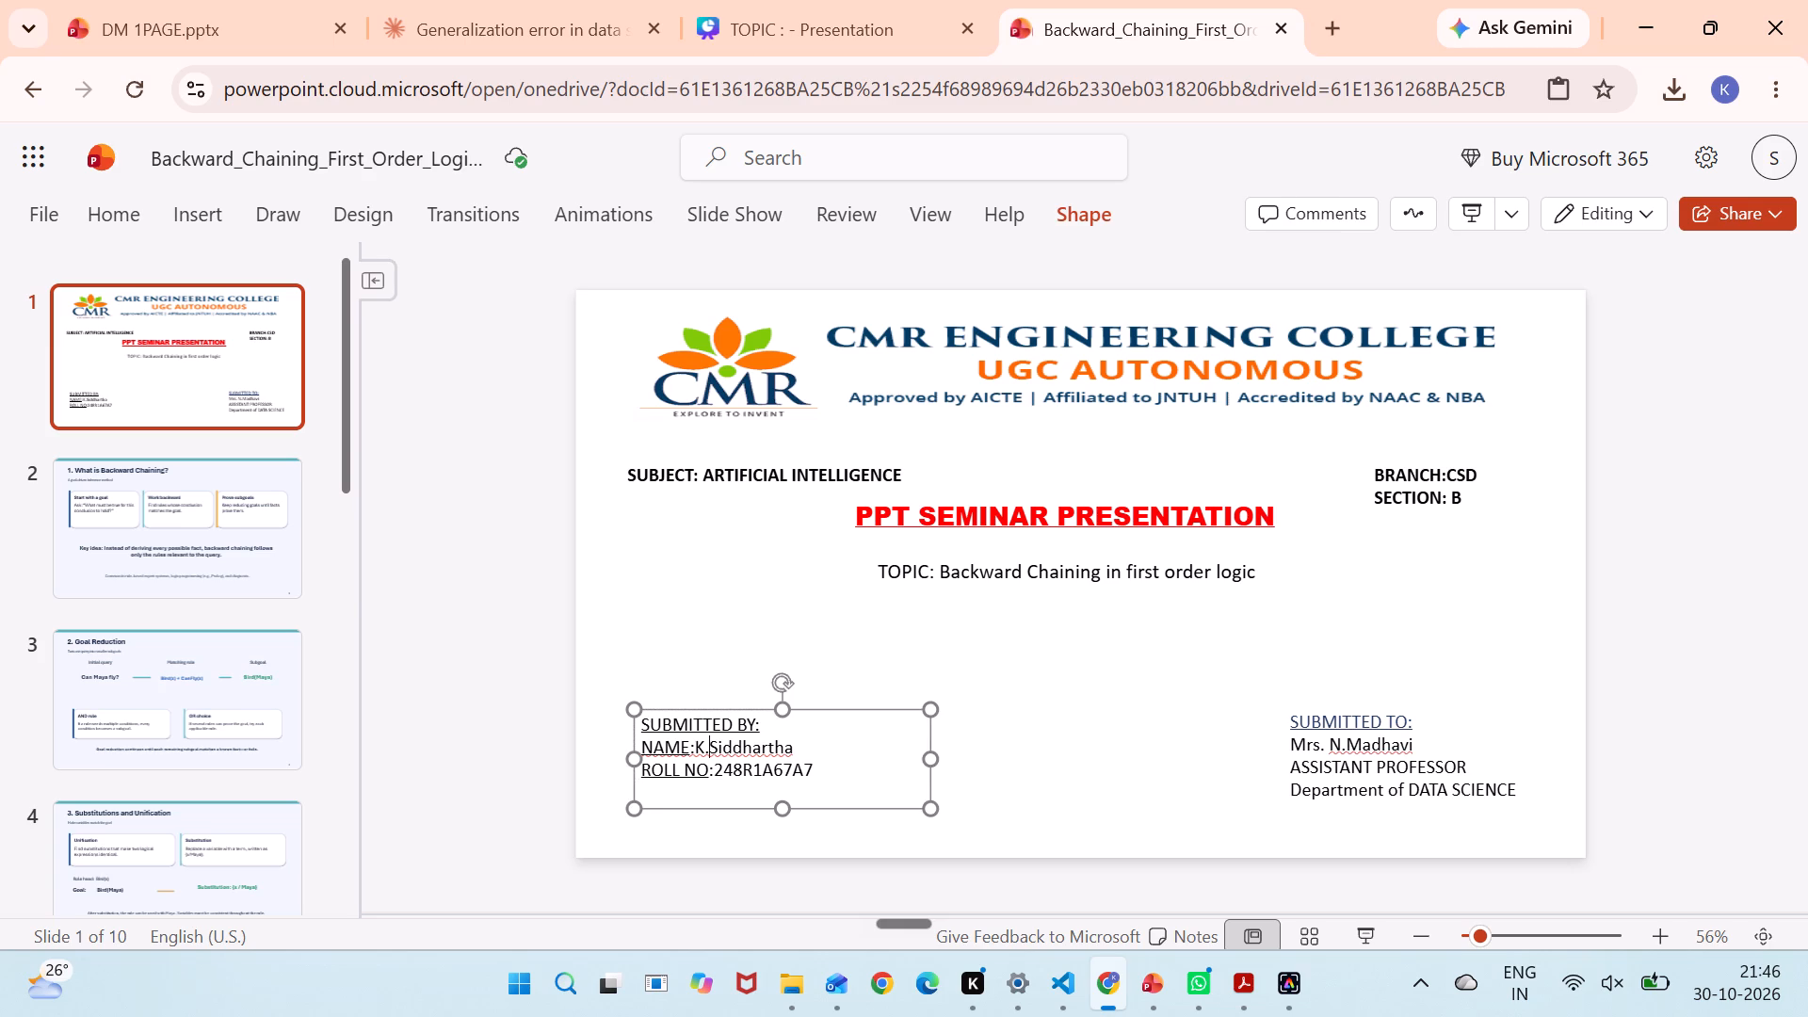
key(Left)
key(Left)
key(BackSpace)
key(BackSpace)
key(BackSpace)
key(BackSpace)
key(BackSpace)
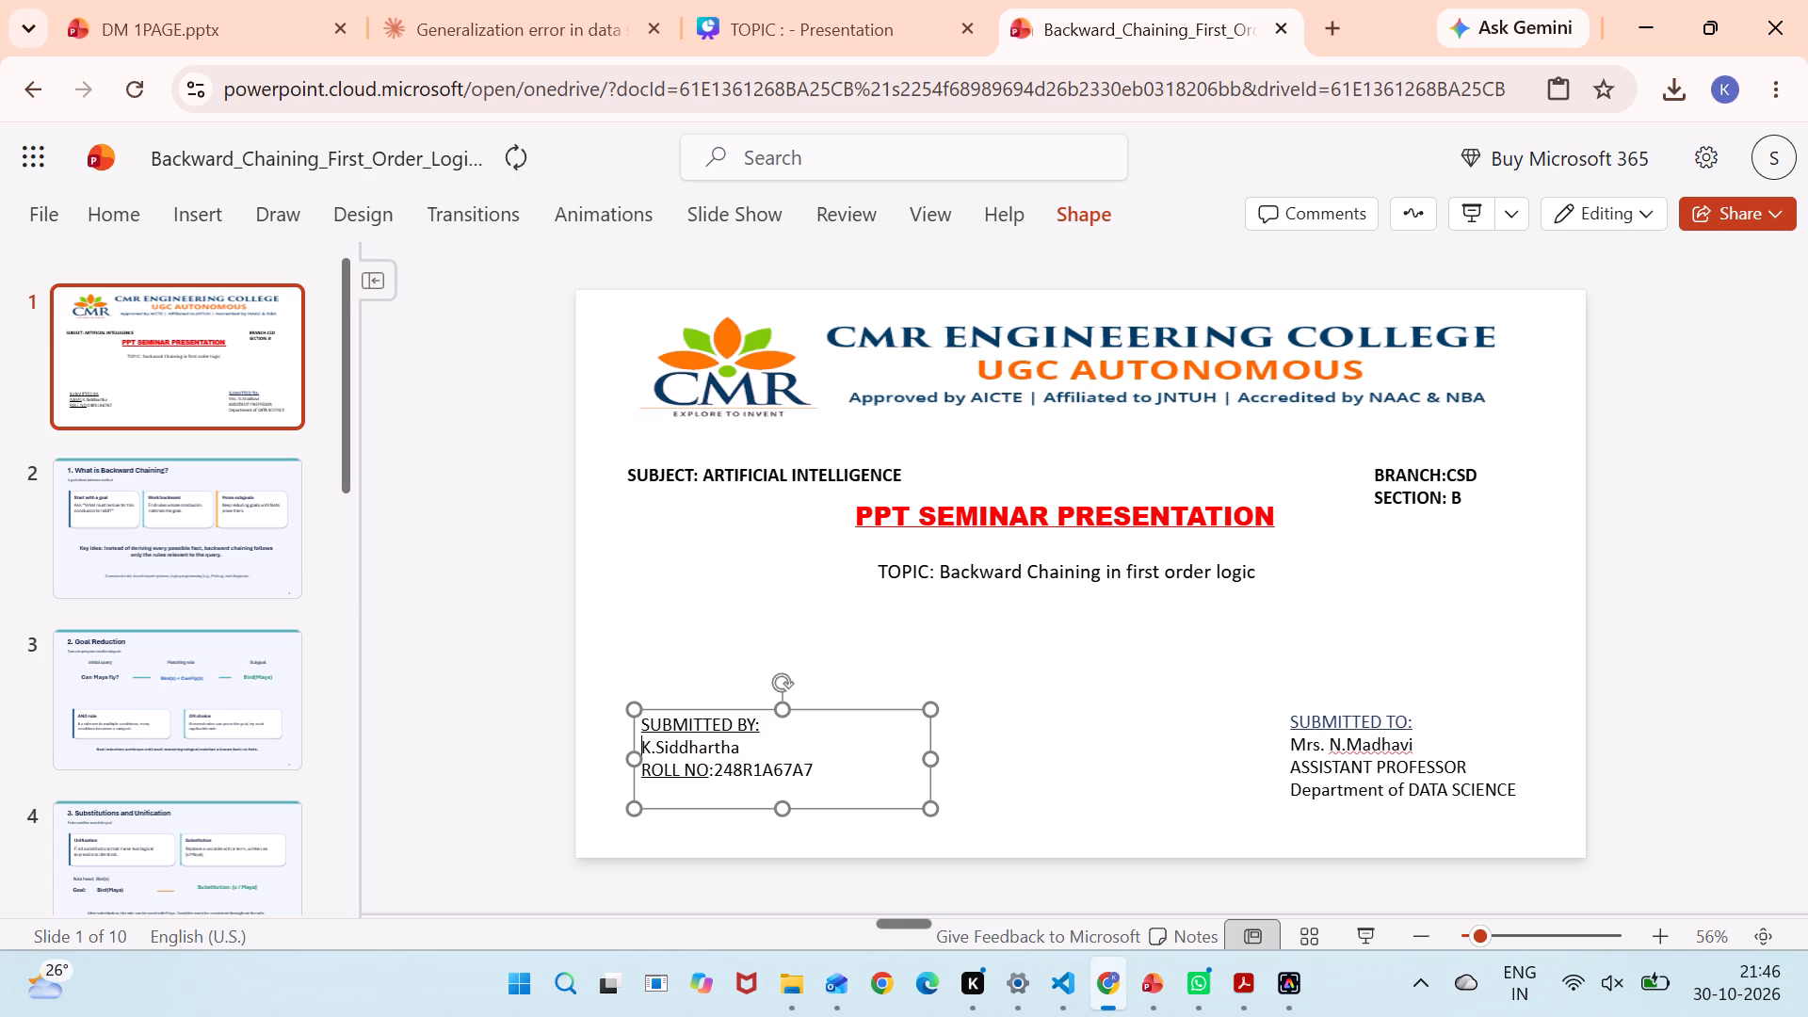
Remove the ROLL NO: label in front of the roll number in the SUBMITTED BY block.
key(Down)
key(Right)
key(Right)
key(Right)
key(Right)
key(Right)
key(Right)
key(Right)
key(Right)
key(Right)
key(Right)
key(Left)
key(Left)
key(Right)
key(Left)
text(\\)
key(BackSpace)
key(BackSpace)
key(BackSpace)
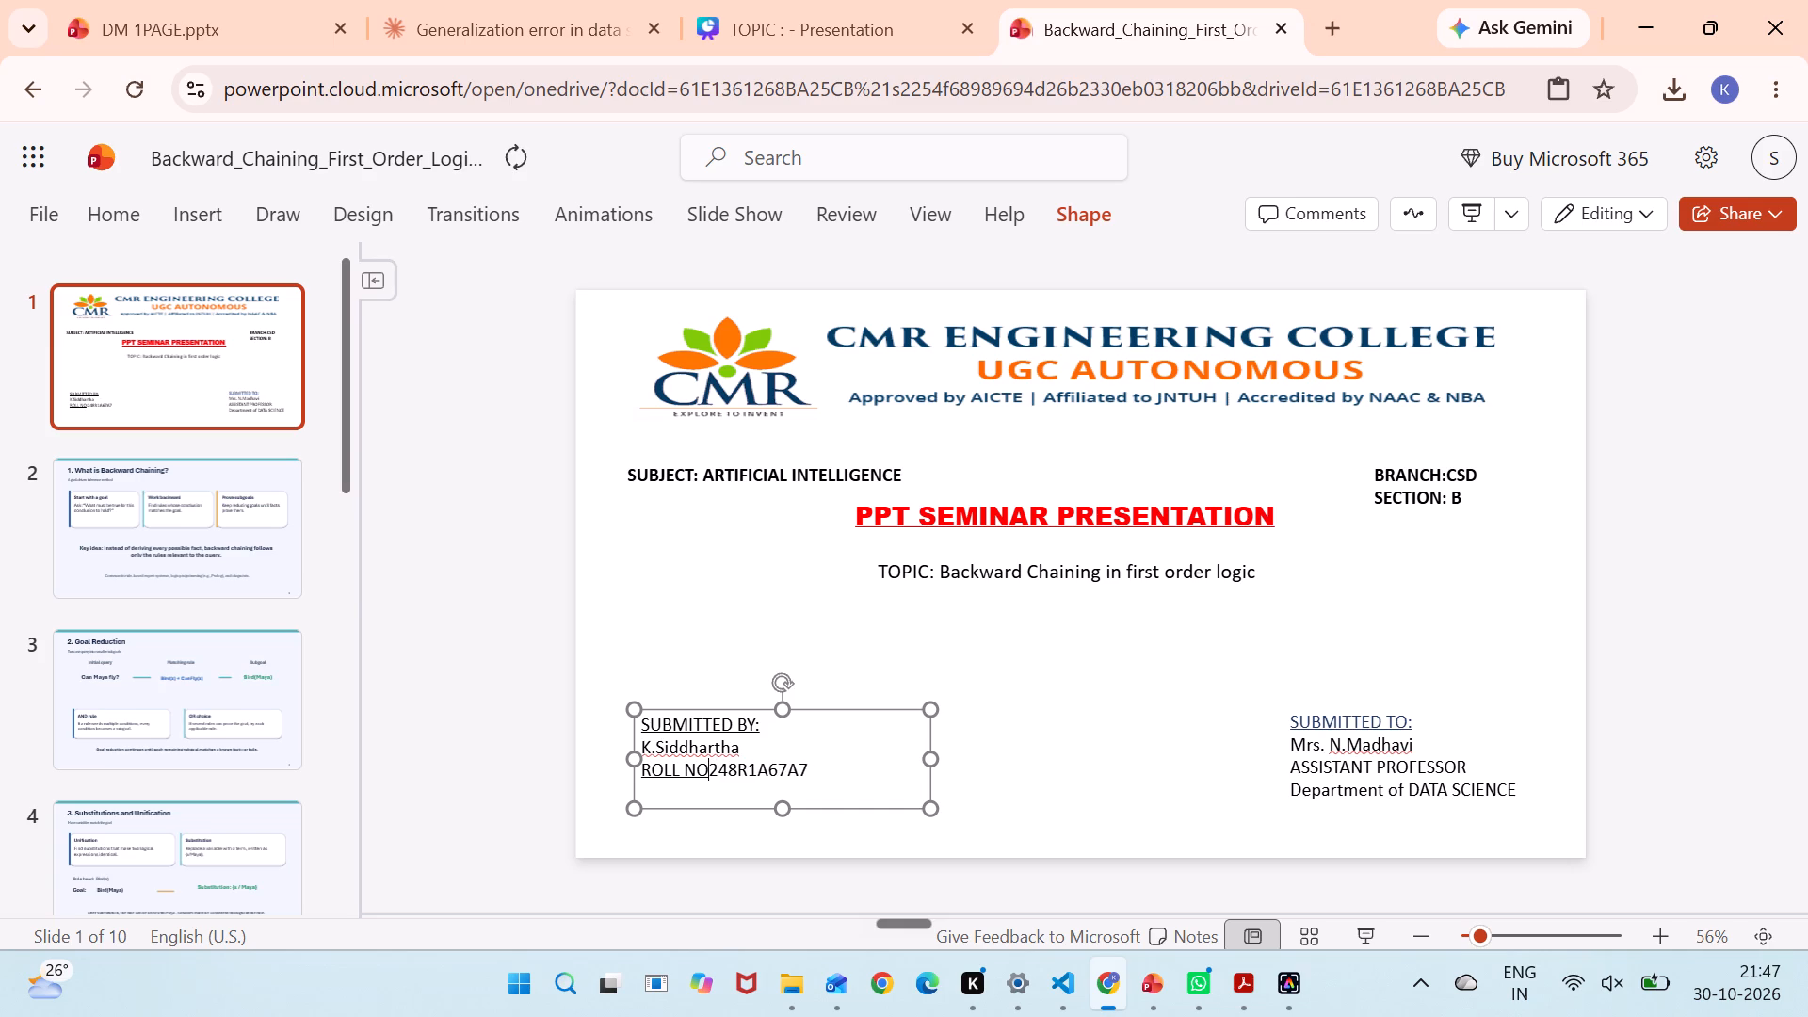
key(BackSpace)
key(BackSpace)
key(BackSpace)
key(BackSpace)
key(BackSpace)
key(BackSpace)
key(BackSpace)
click(689, 632)
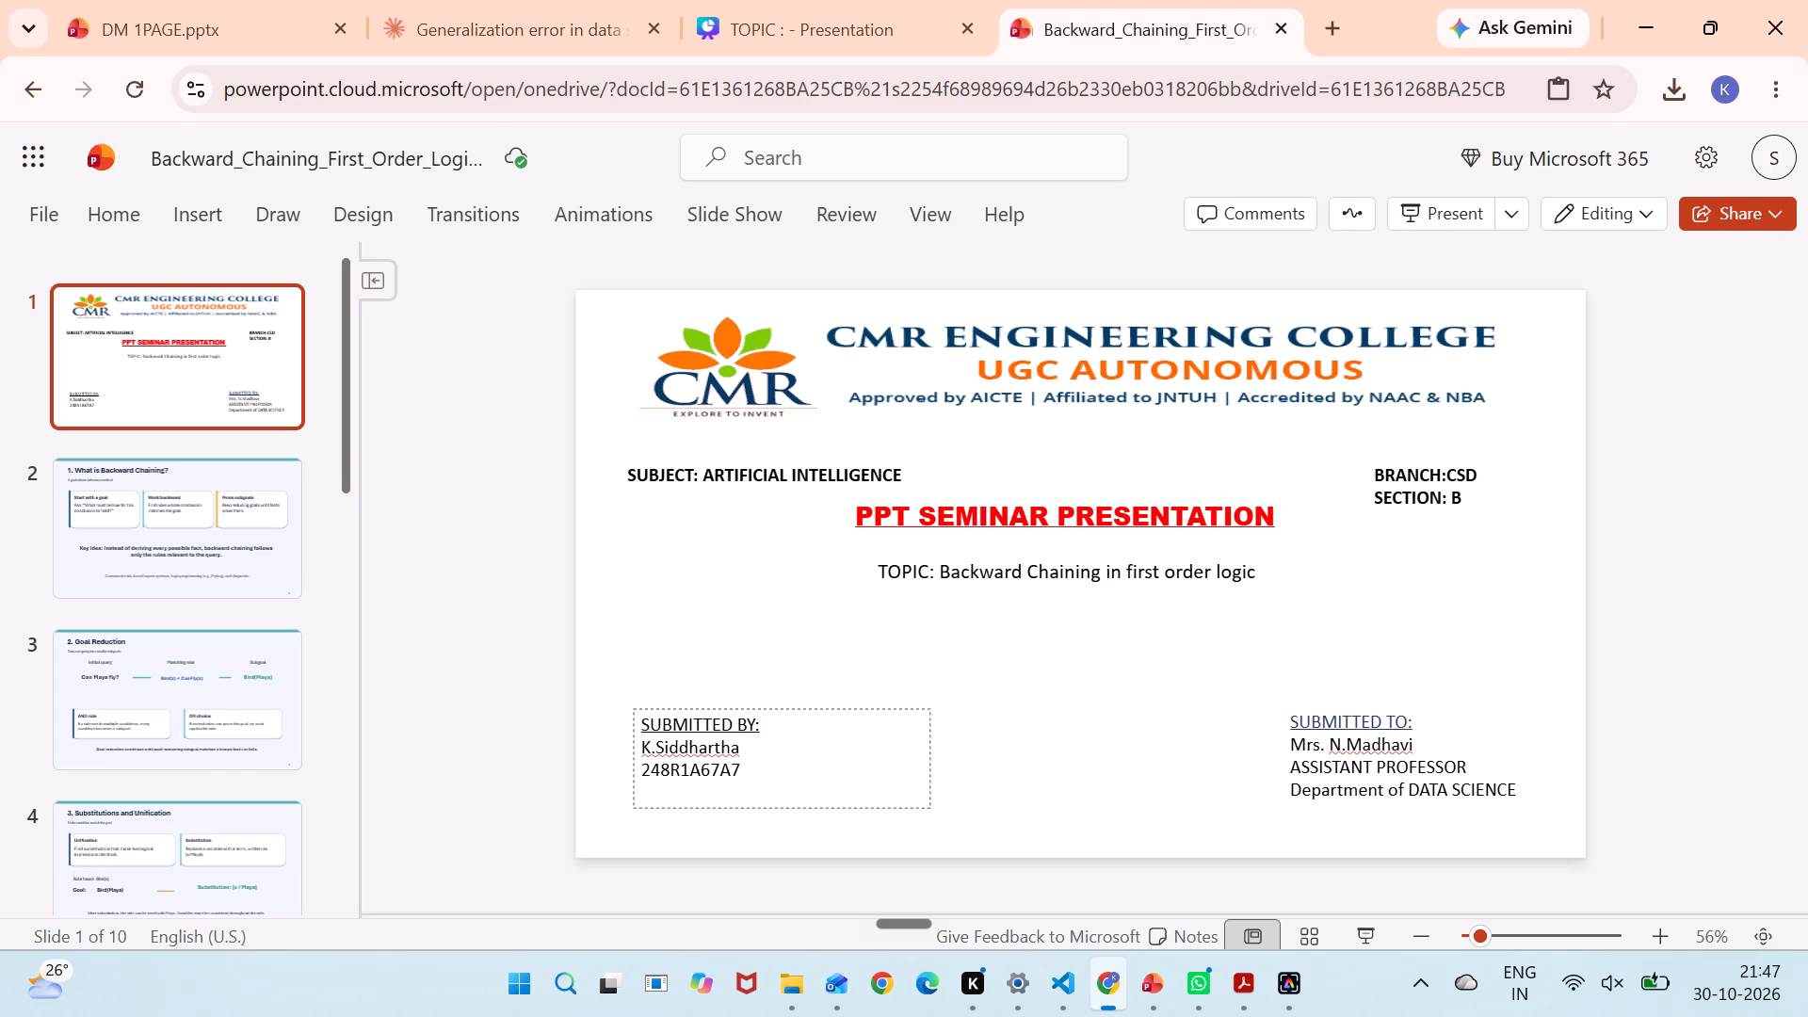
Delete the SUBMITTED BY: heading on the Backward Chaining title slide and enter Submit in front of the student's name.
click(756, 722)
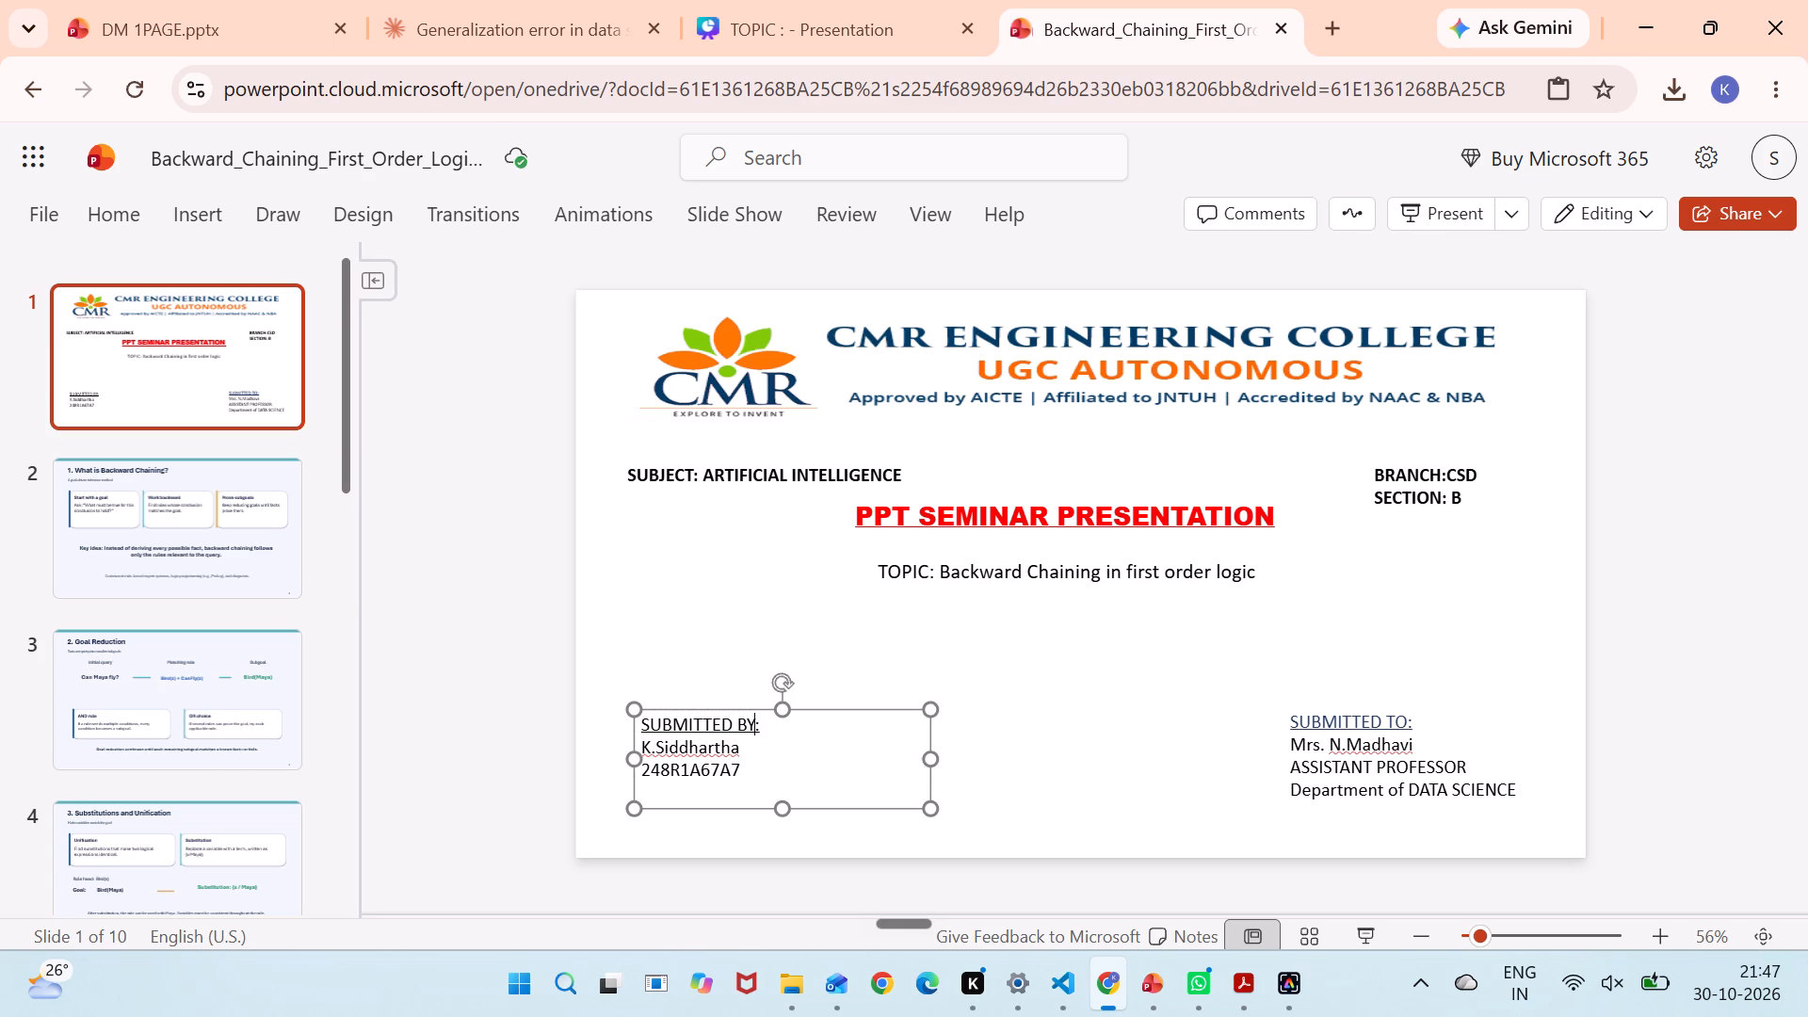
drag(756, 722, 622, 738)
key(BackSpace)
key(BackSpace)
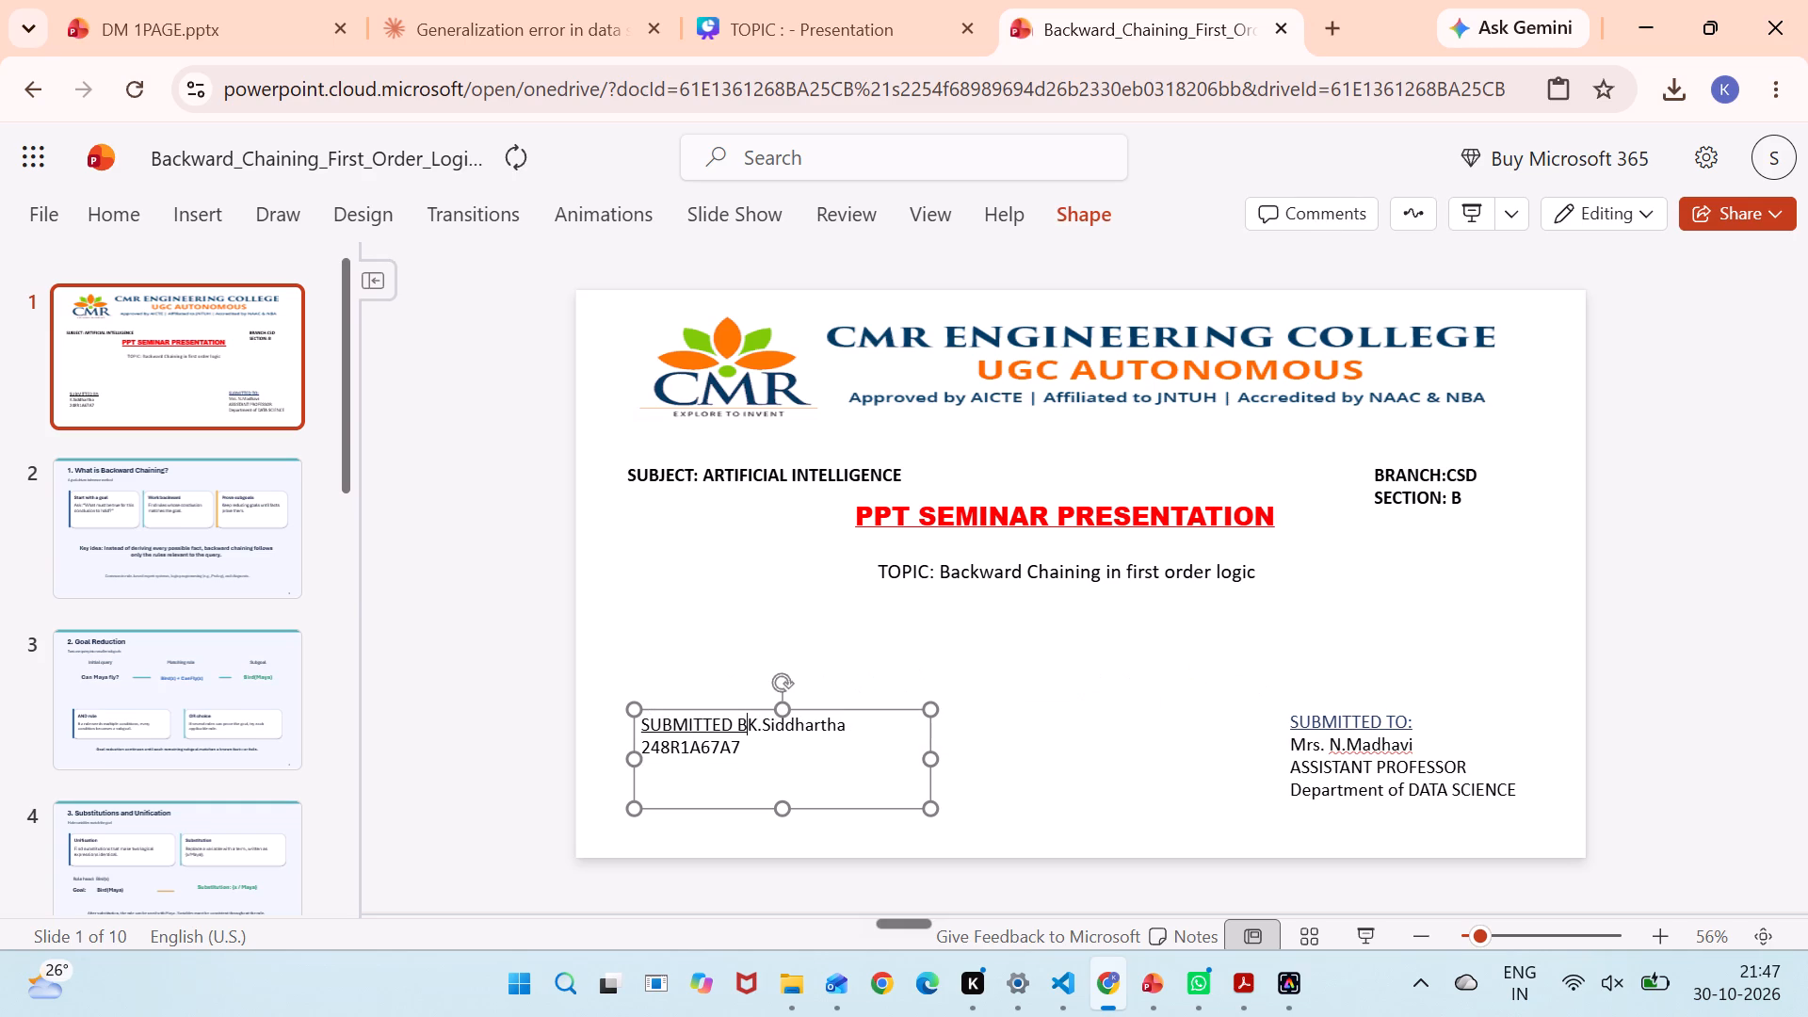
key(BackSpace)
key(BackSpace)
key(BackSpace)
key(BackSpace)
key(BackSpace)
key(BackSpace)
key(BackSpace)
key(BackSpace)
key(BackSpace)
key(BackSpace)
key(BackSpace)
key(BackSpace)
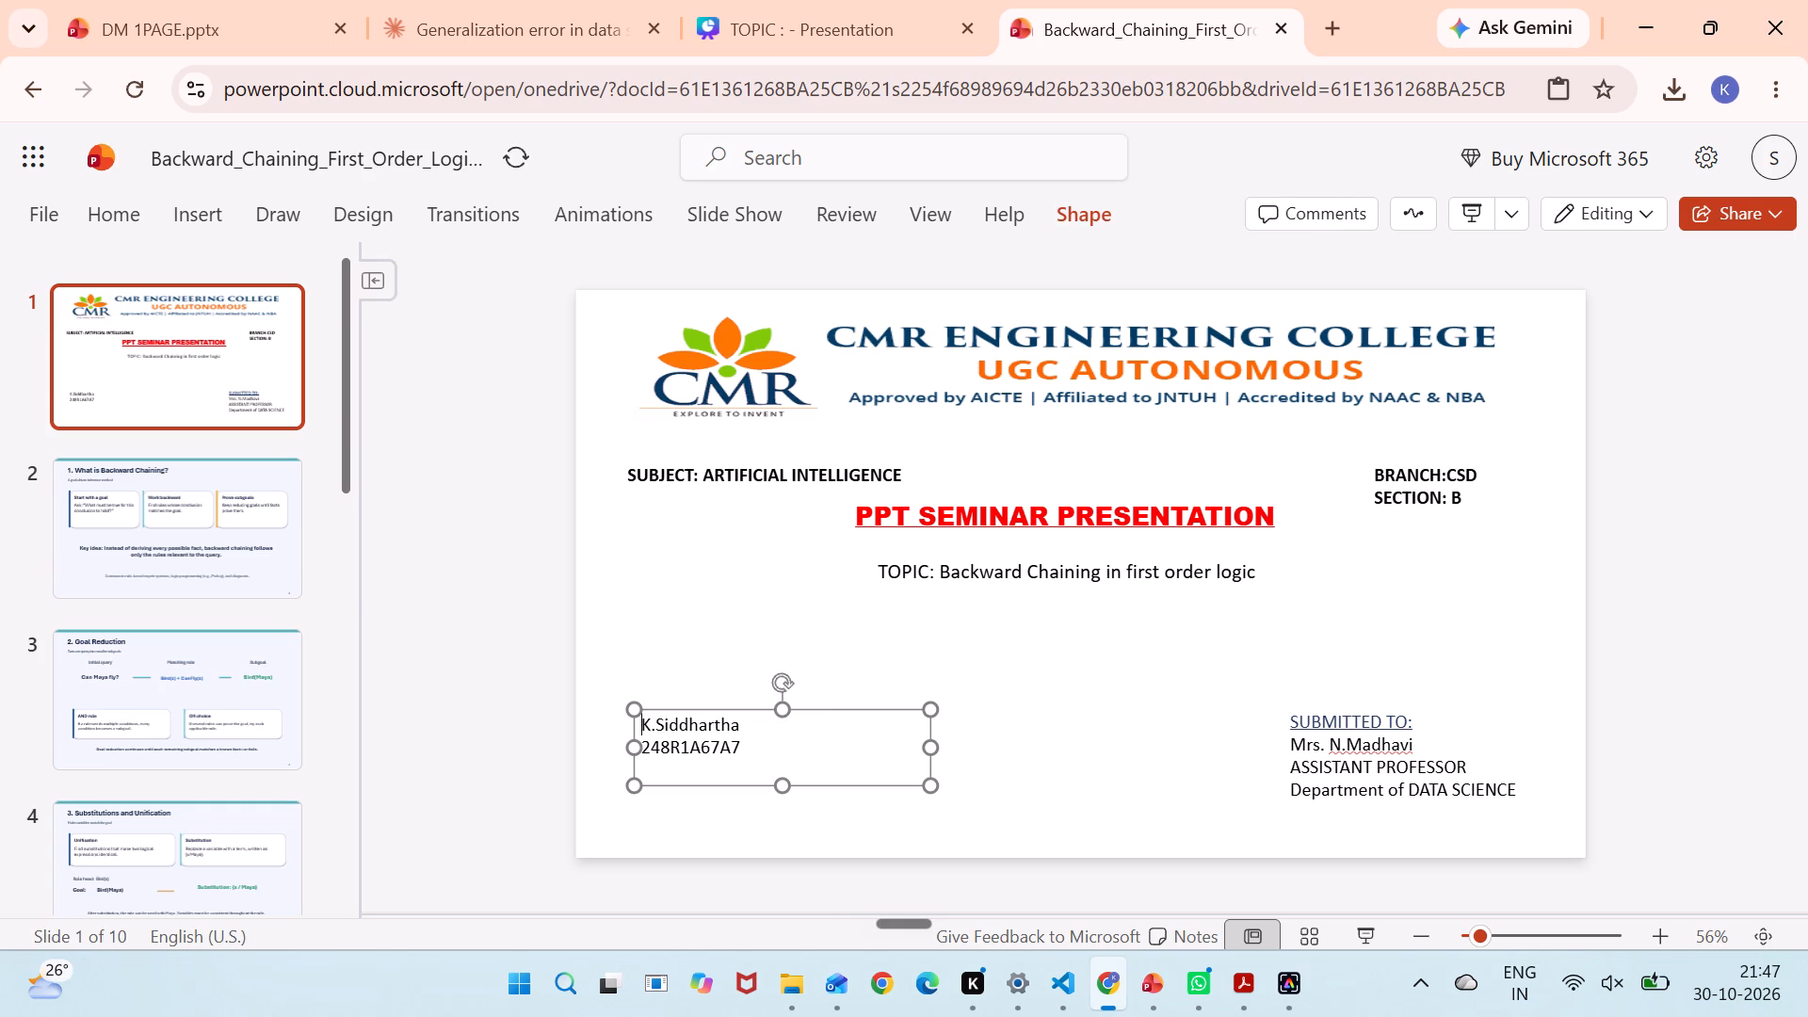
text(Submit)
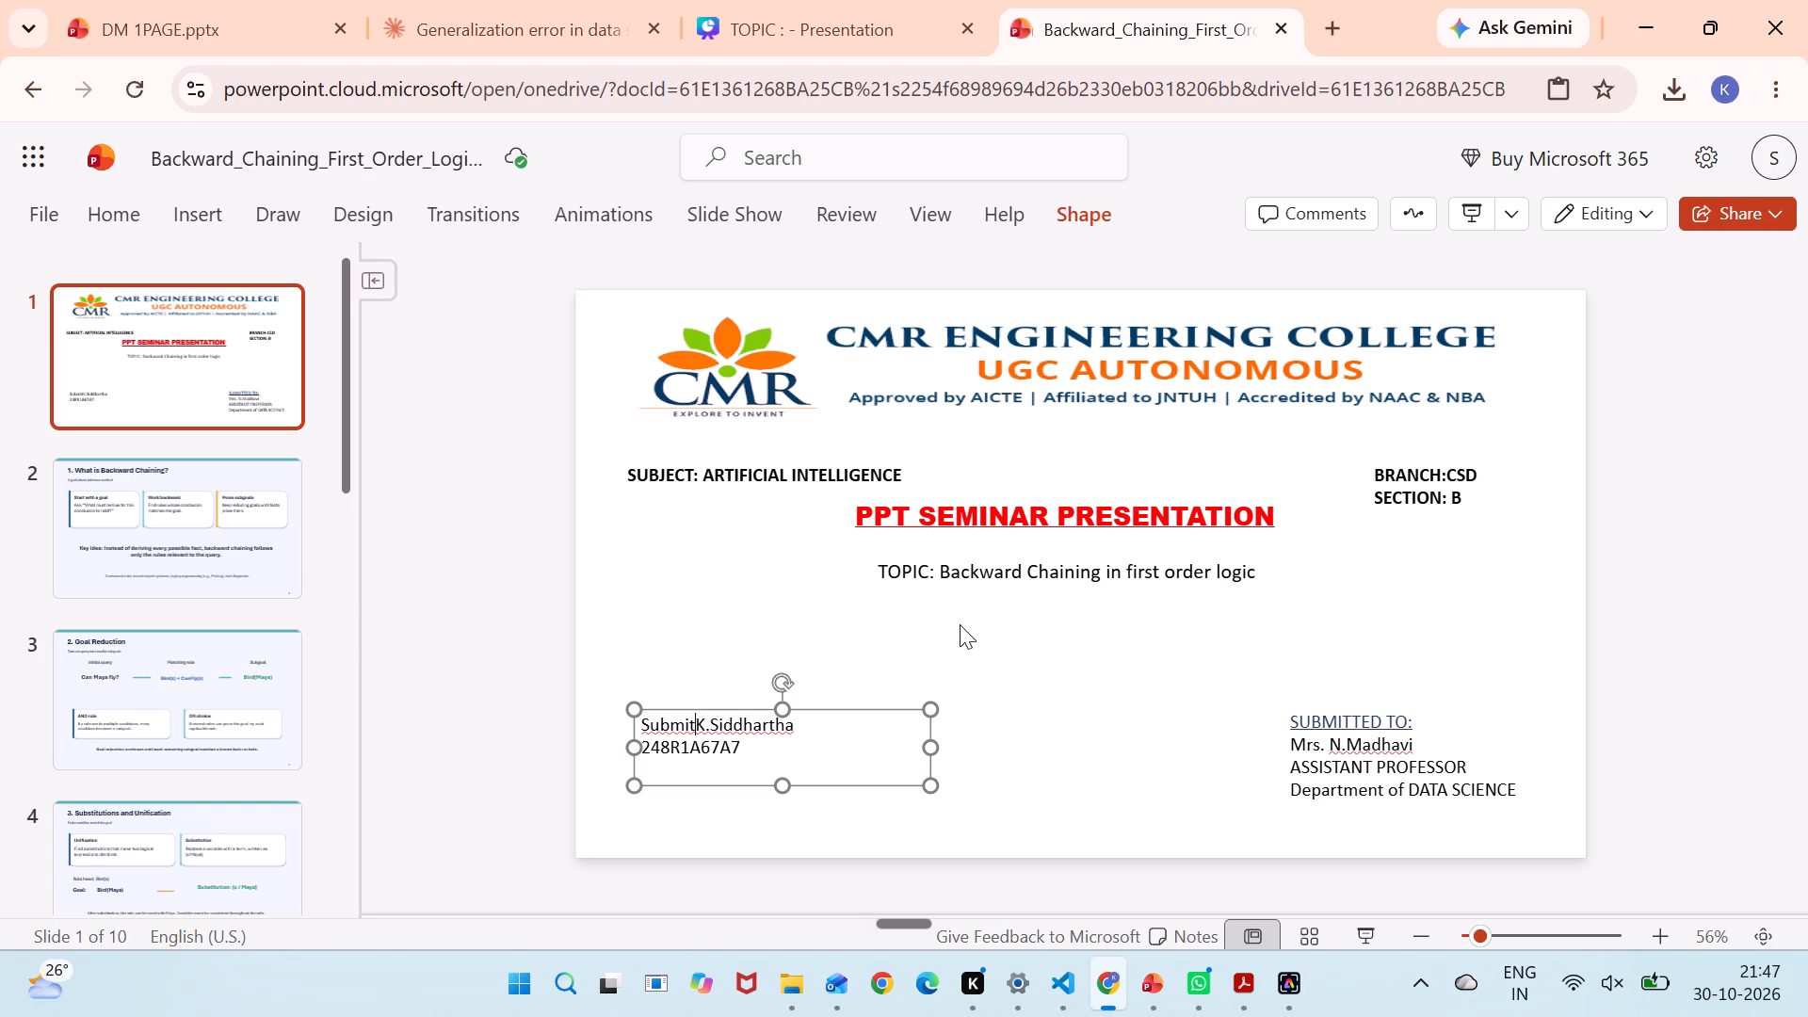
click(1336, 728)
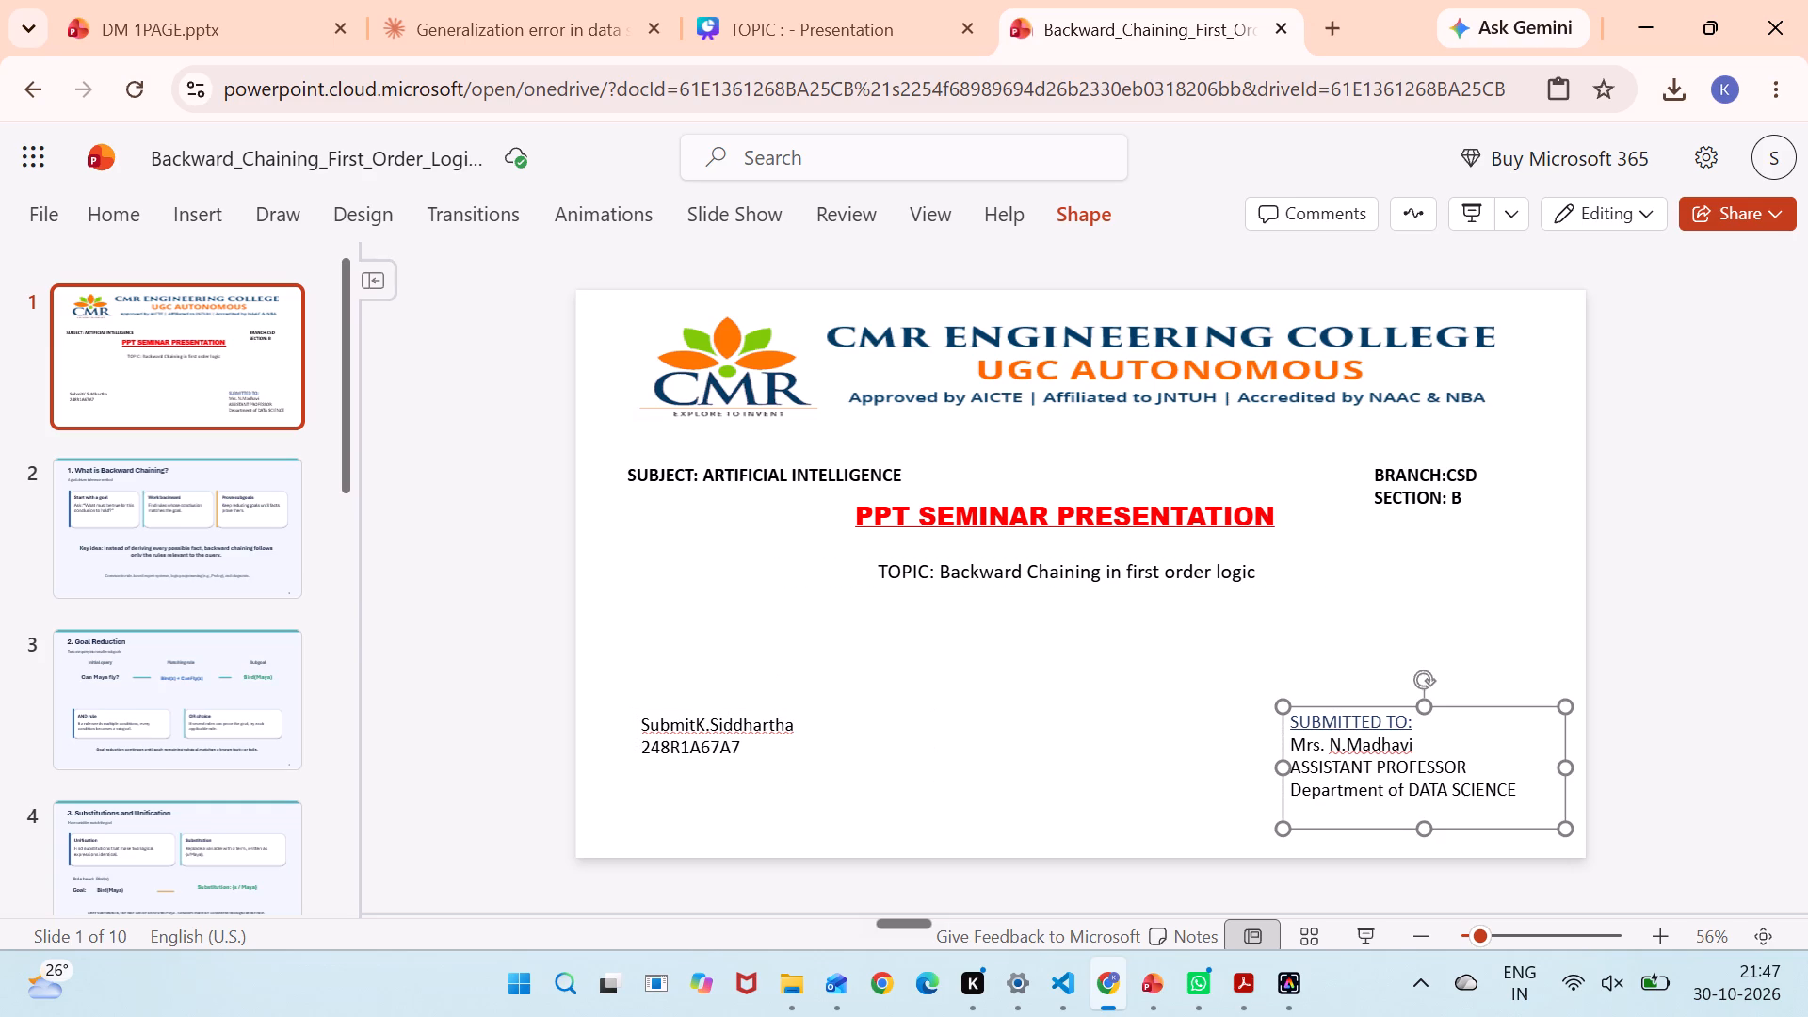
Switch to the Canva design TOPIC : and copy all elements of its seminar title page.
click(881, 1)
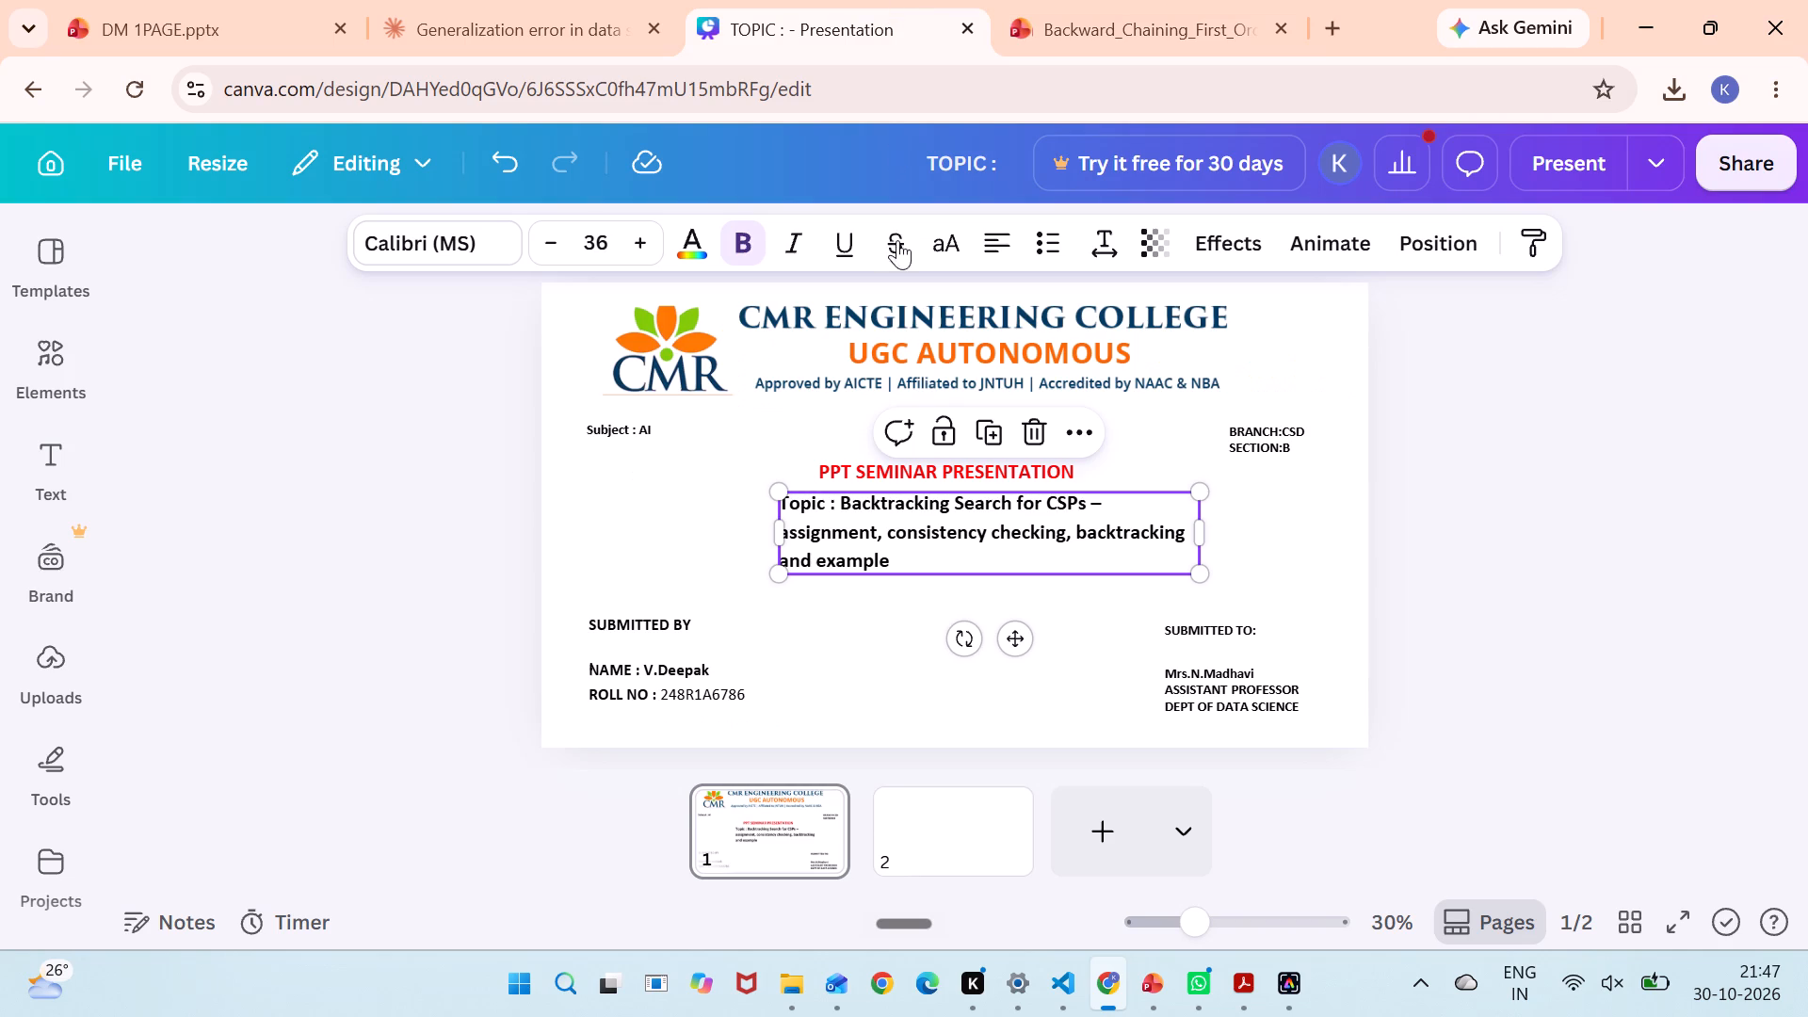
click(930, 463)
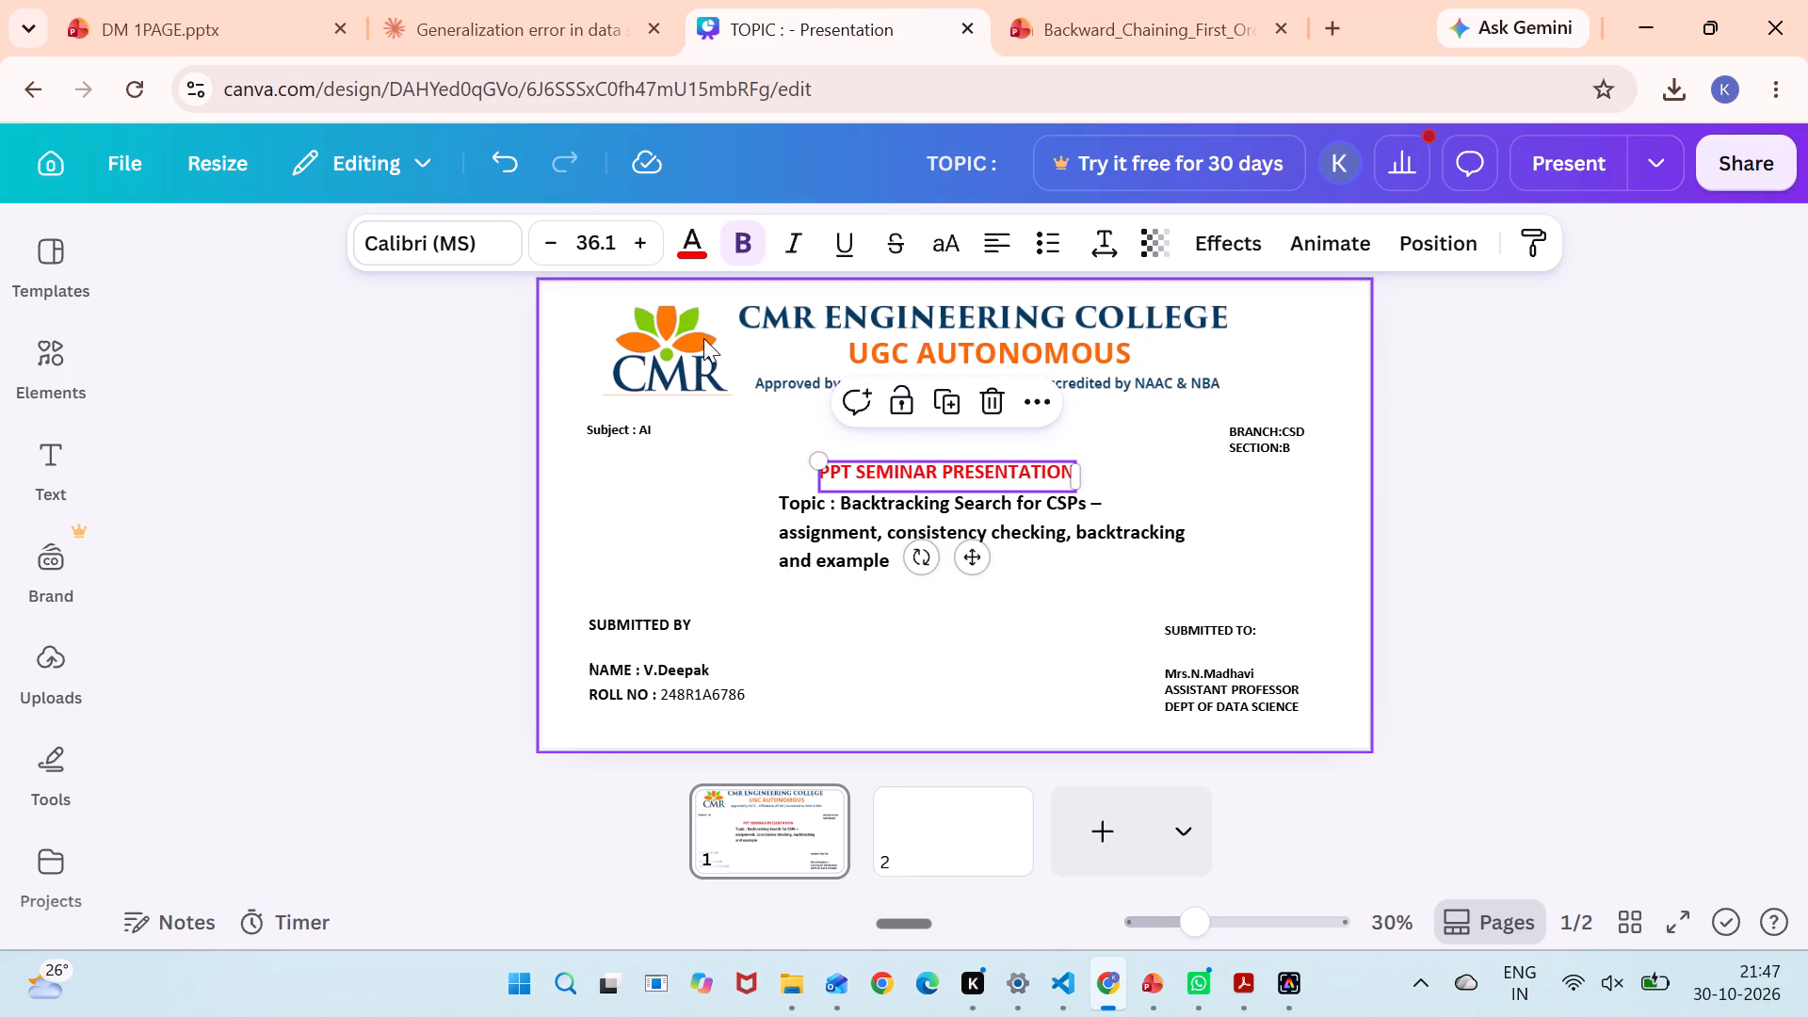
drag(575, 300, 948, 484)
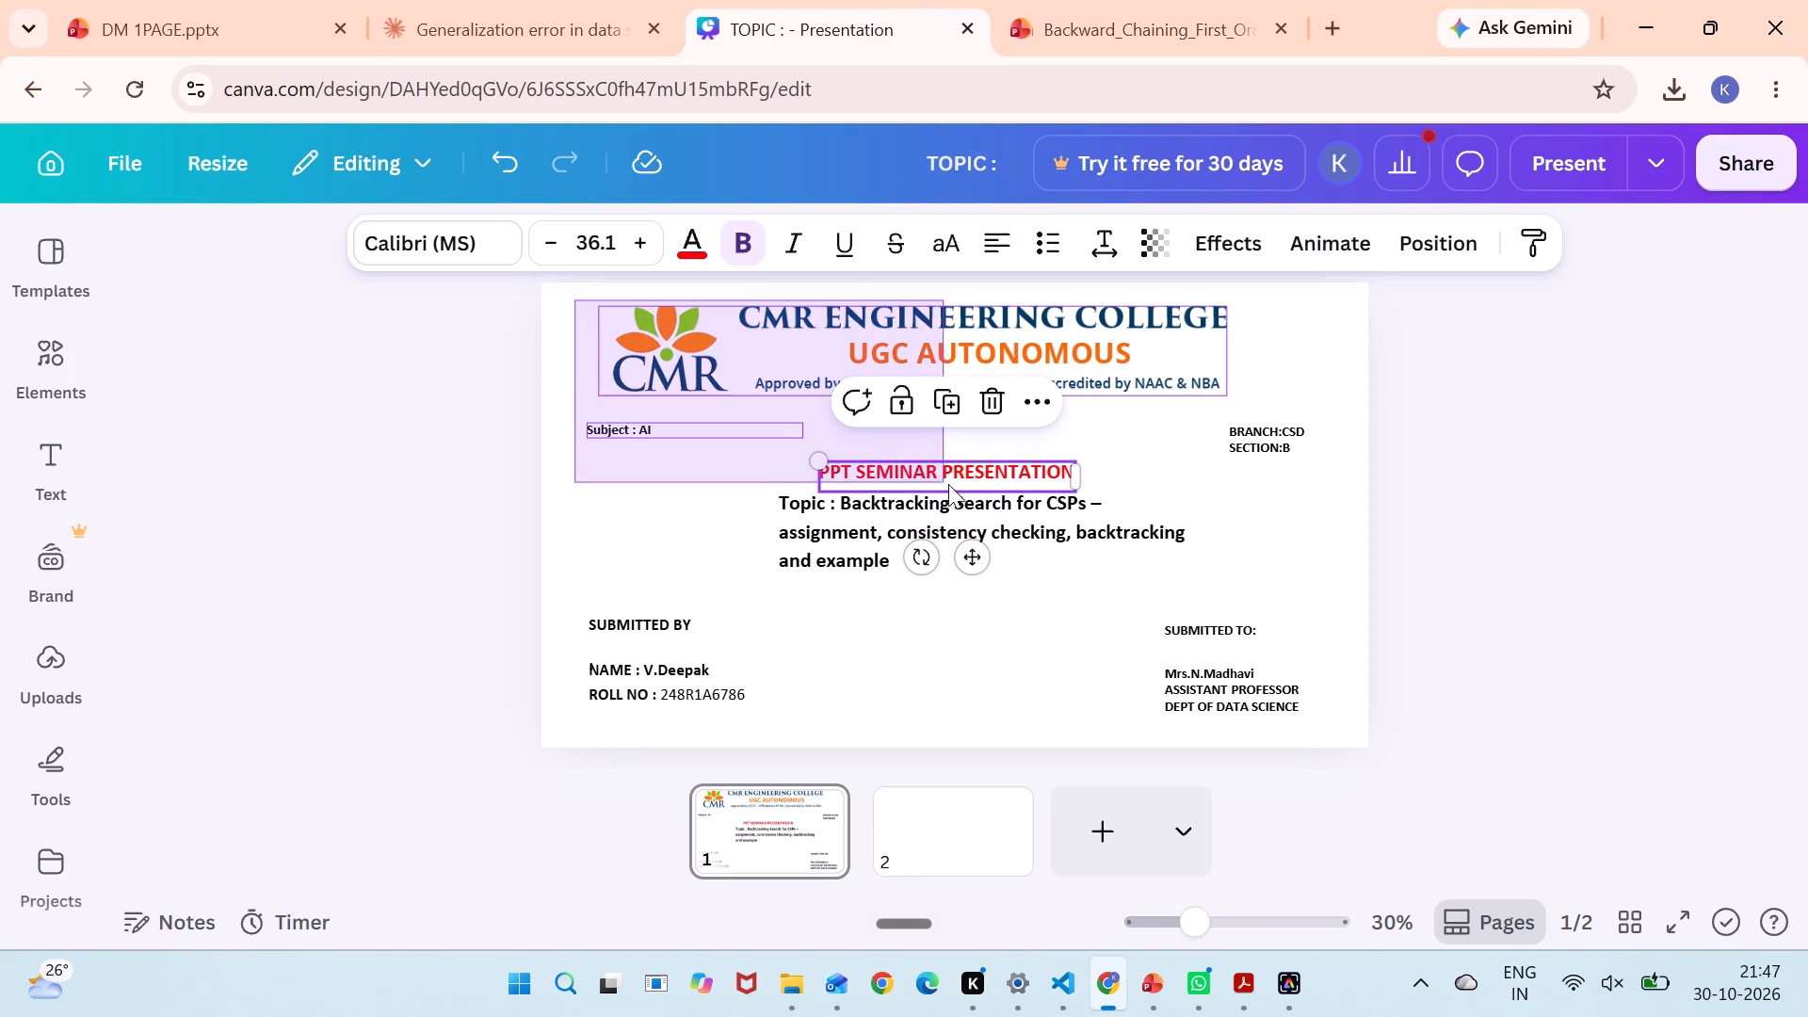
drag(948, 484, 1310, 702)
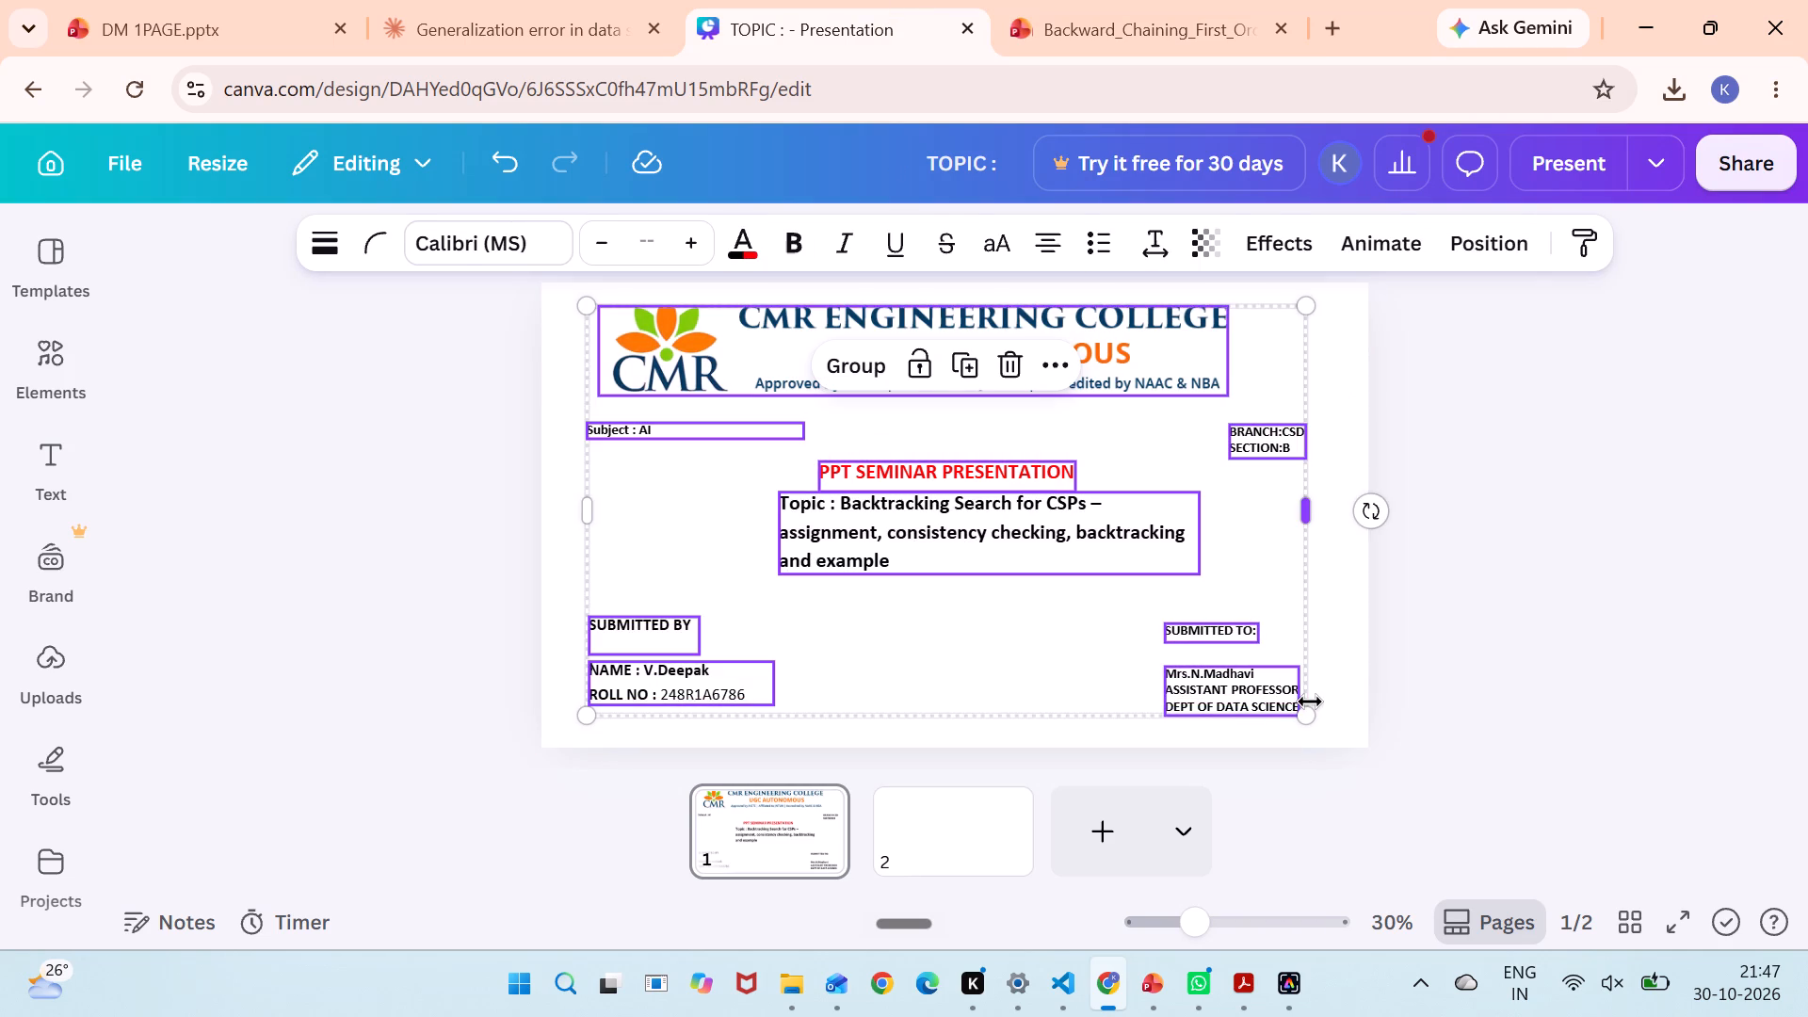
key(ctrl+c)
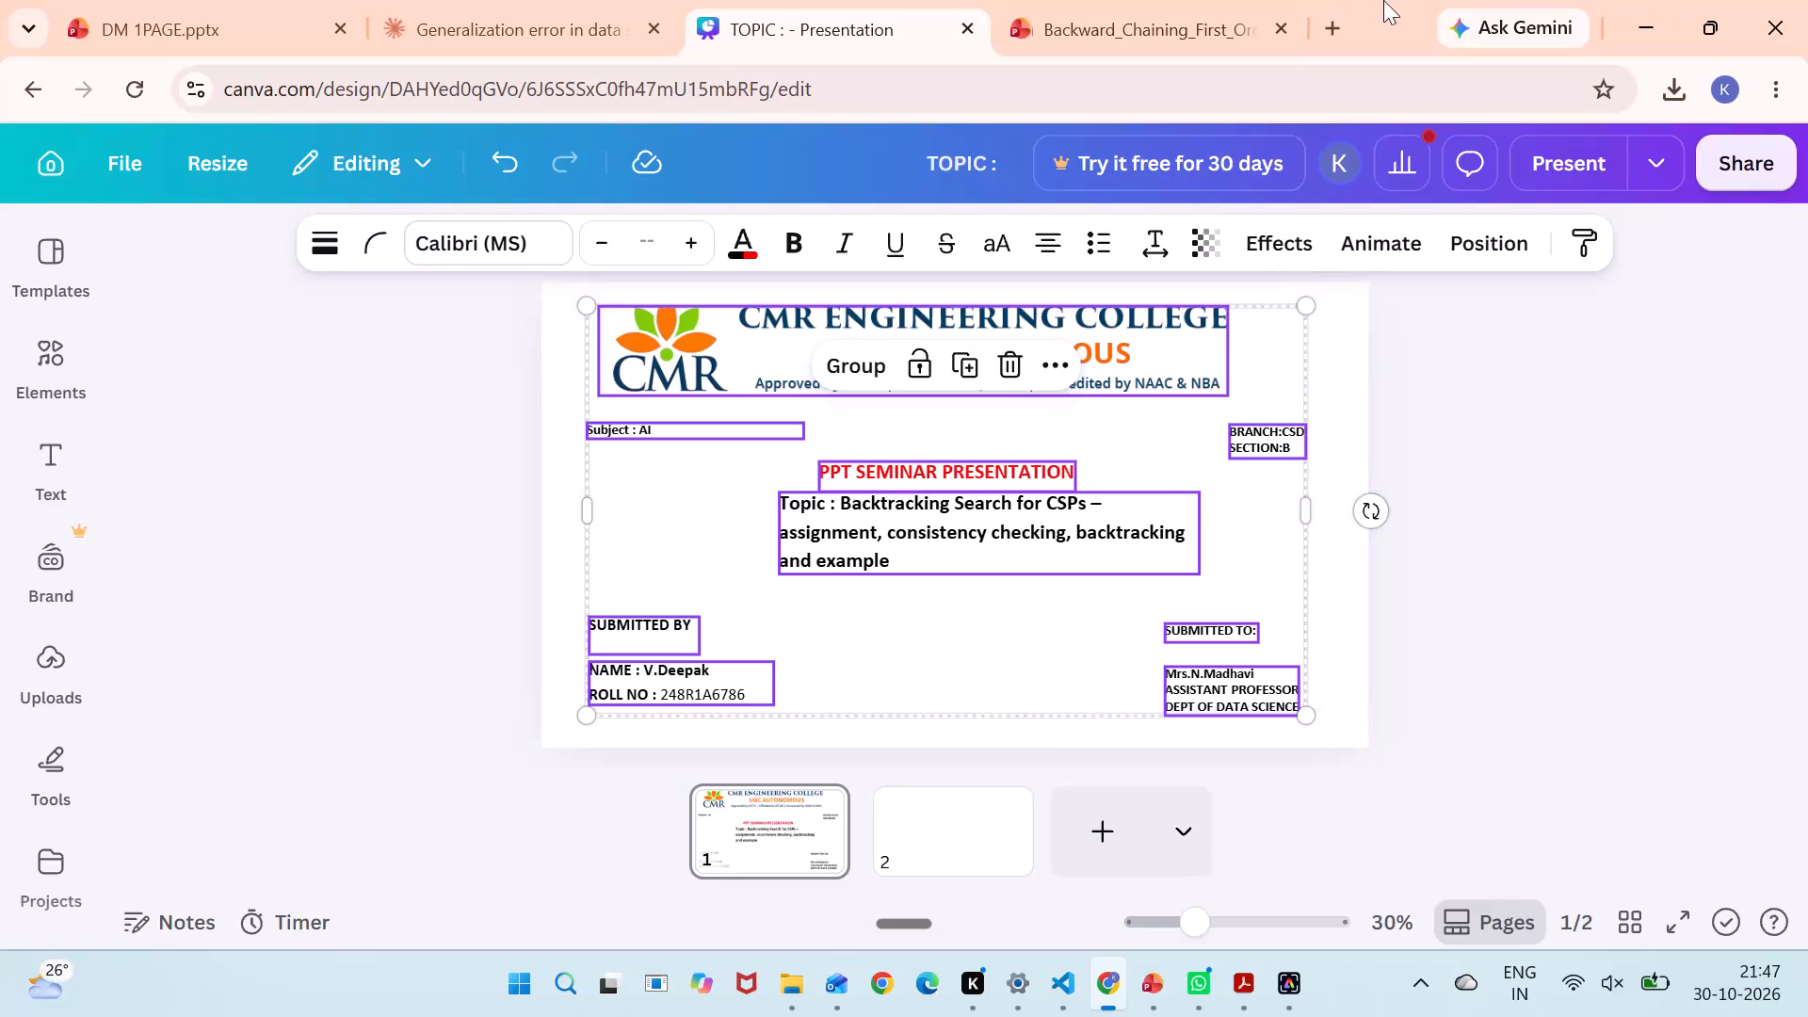
Return to the Backward Chaining presentation and delete the banner and all text boxes from its title slide.
click(1136, 16)
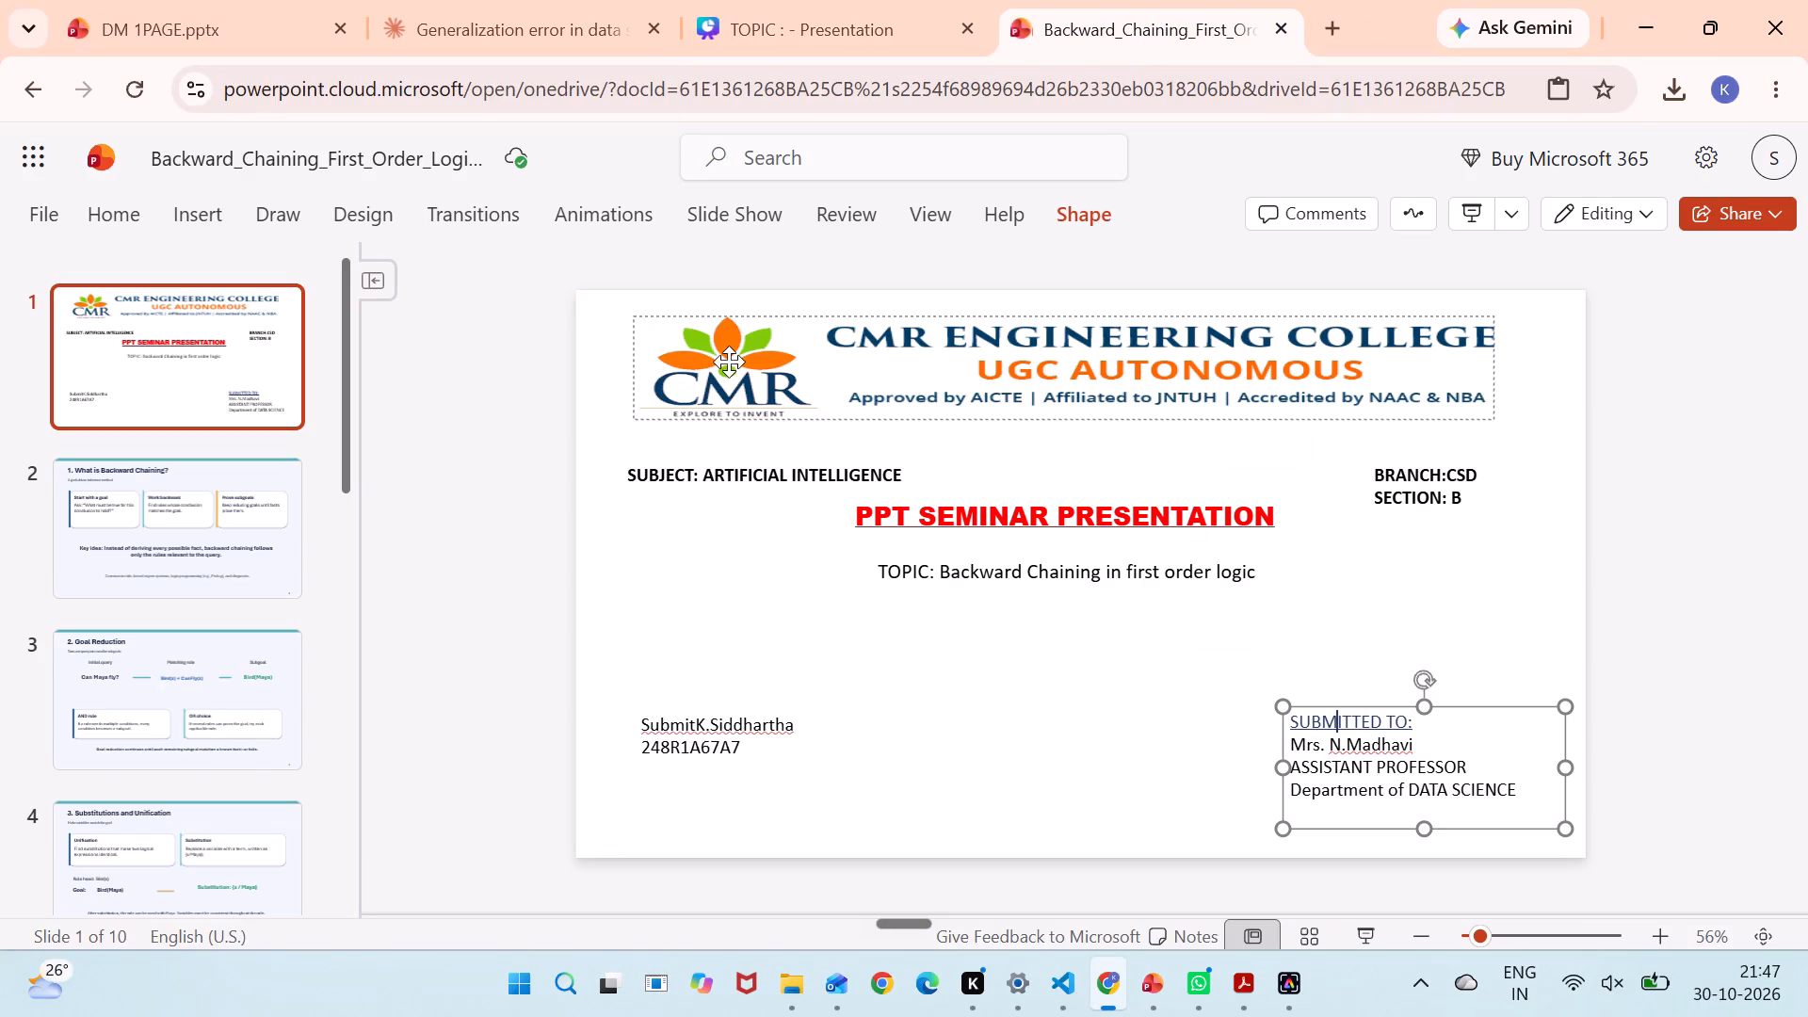
drag(604, 325, 1429, 800)
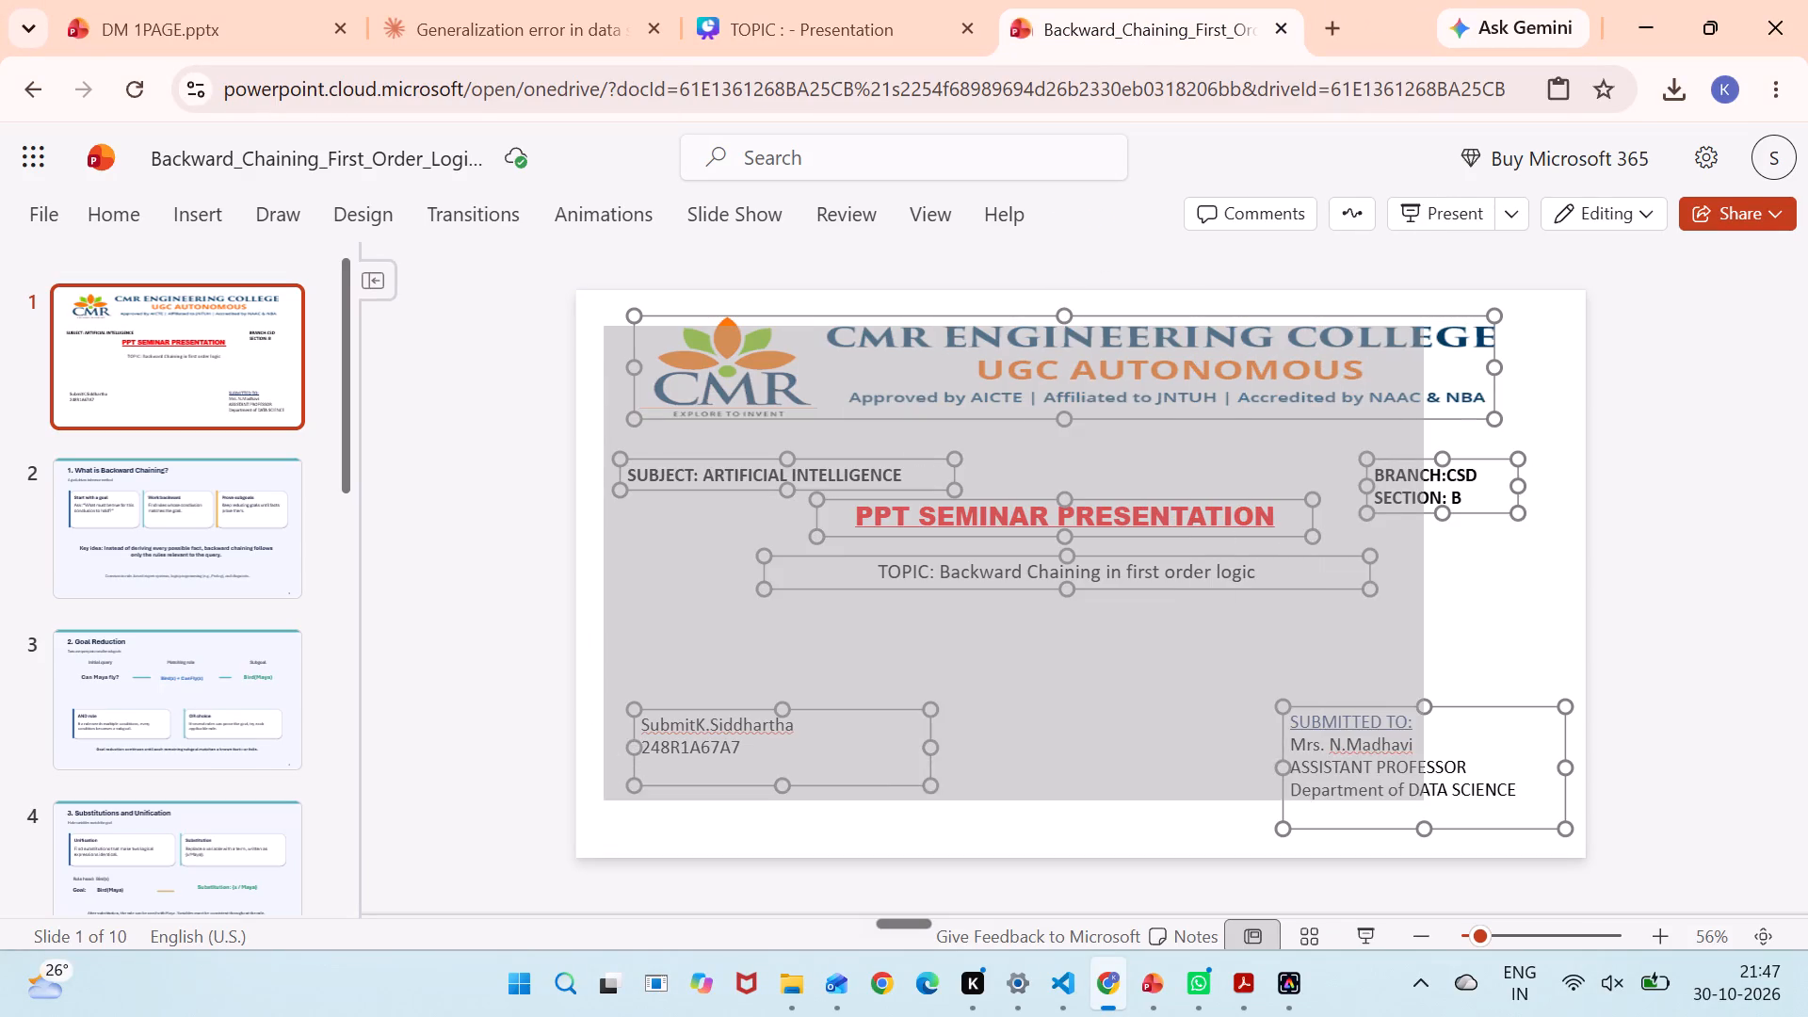
drag(1429, 800, 1432, 800)
key(BackSpace)
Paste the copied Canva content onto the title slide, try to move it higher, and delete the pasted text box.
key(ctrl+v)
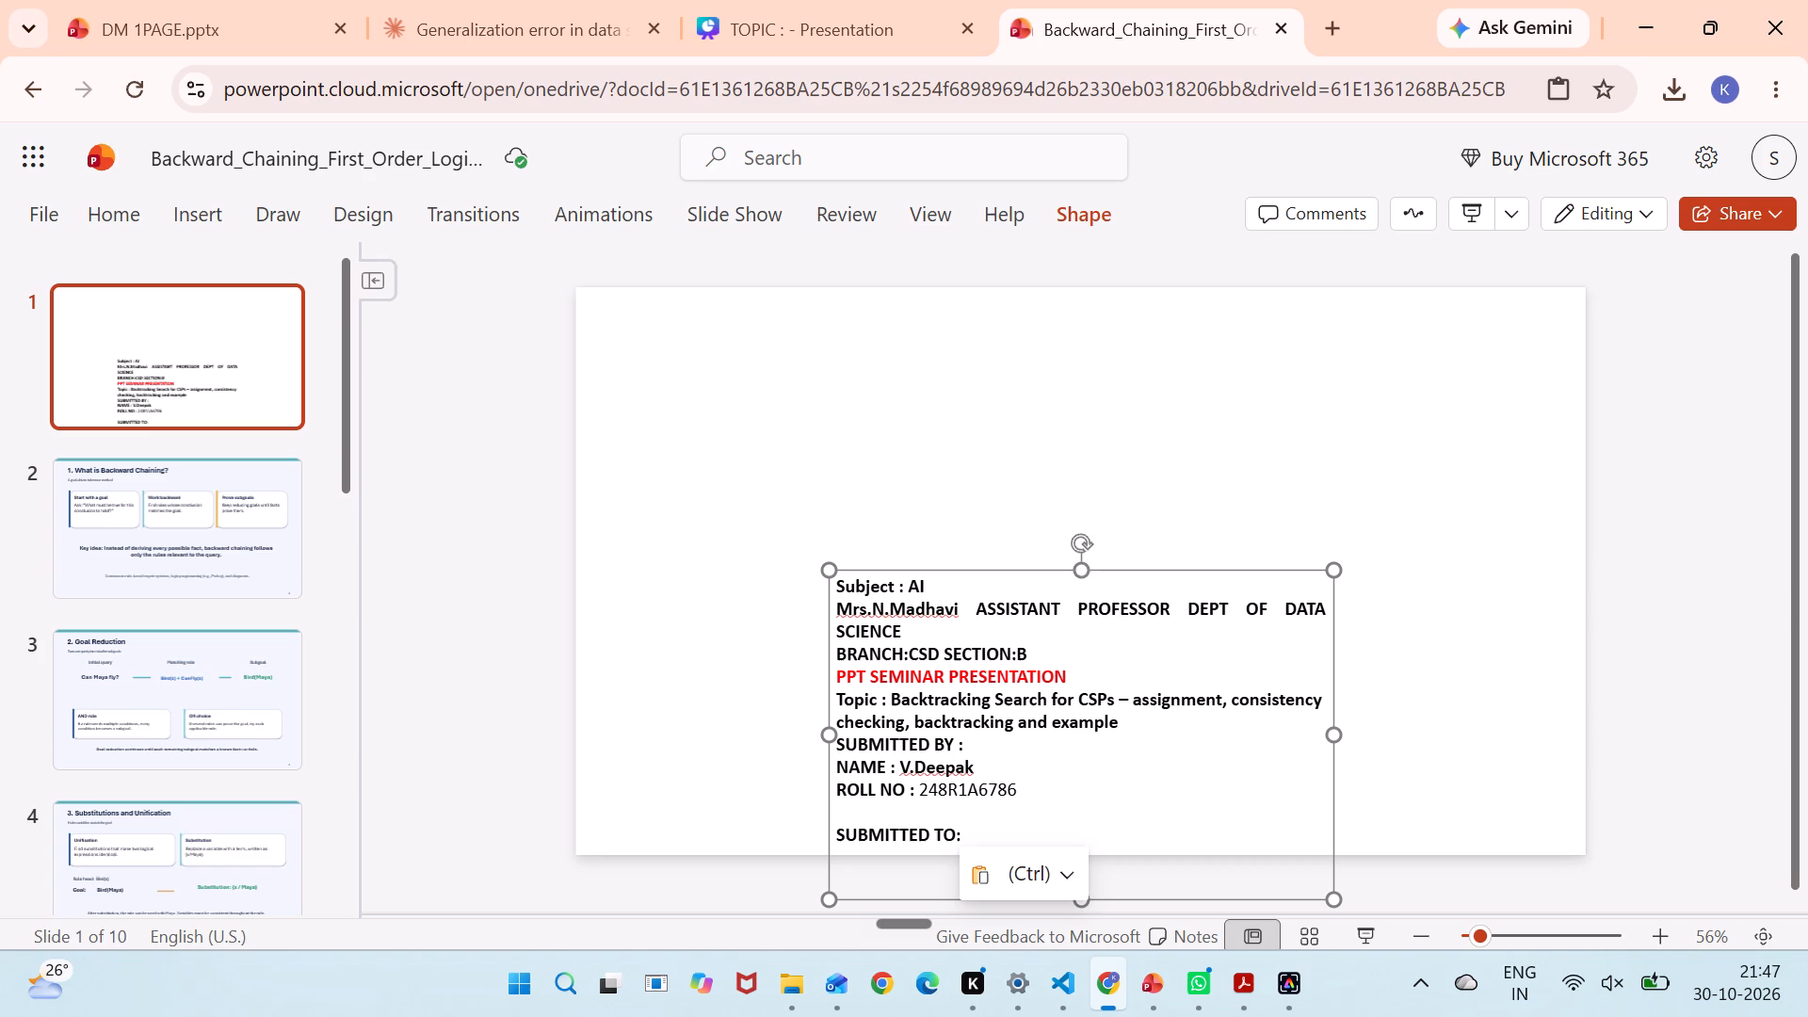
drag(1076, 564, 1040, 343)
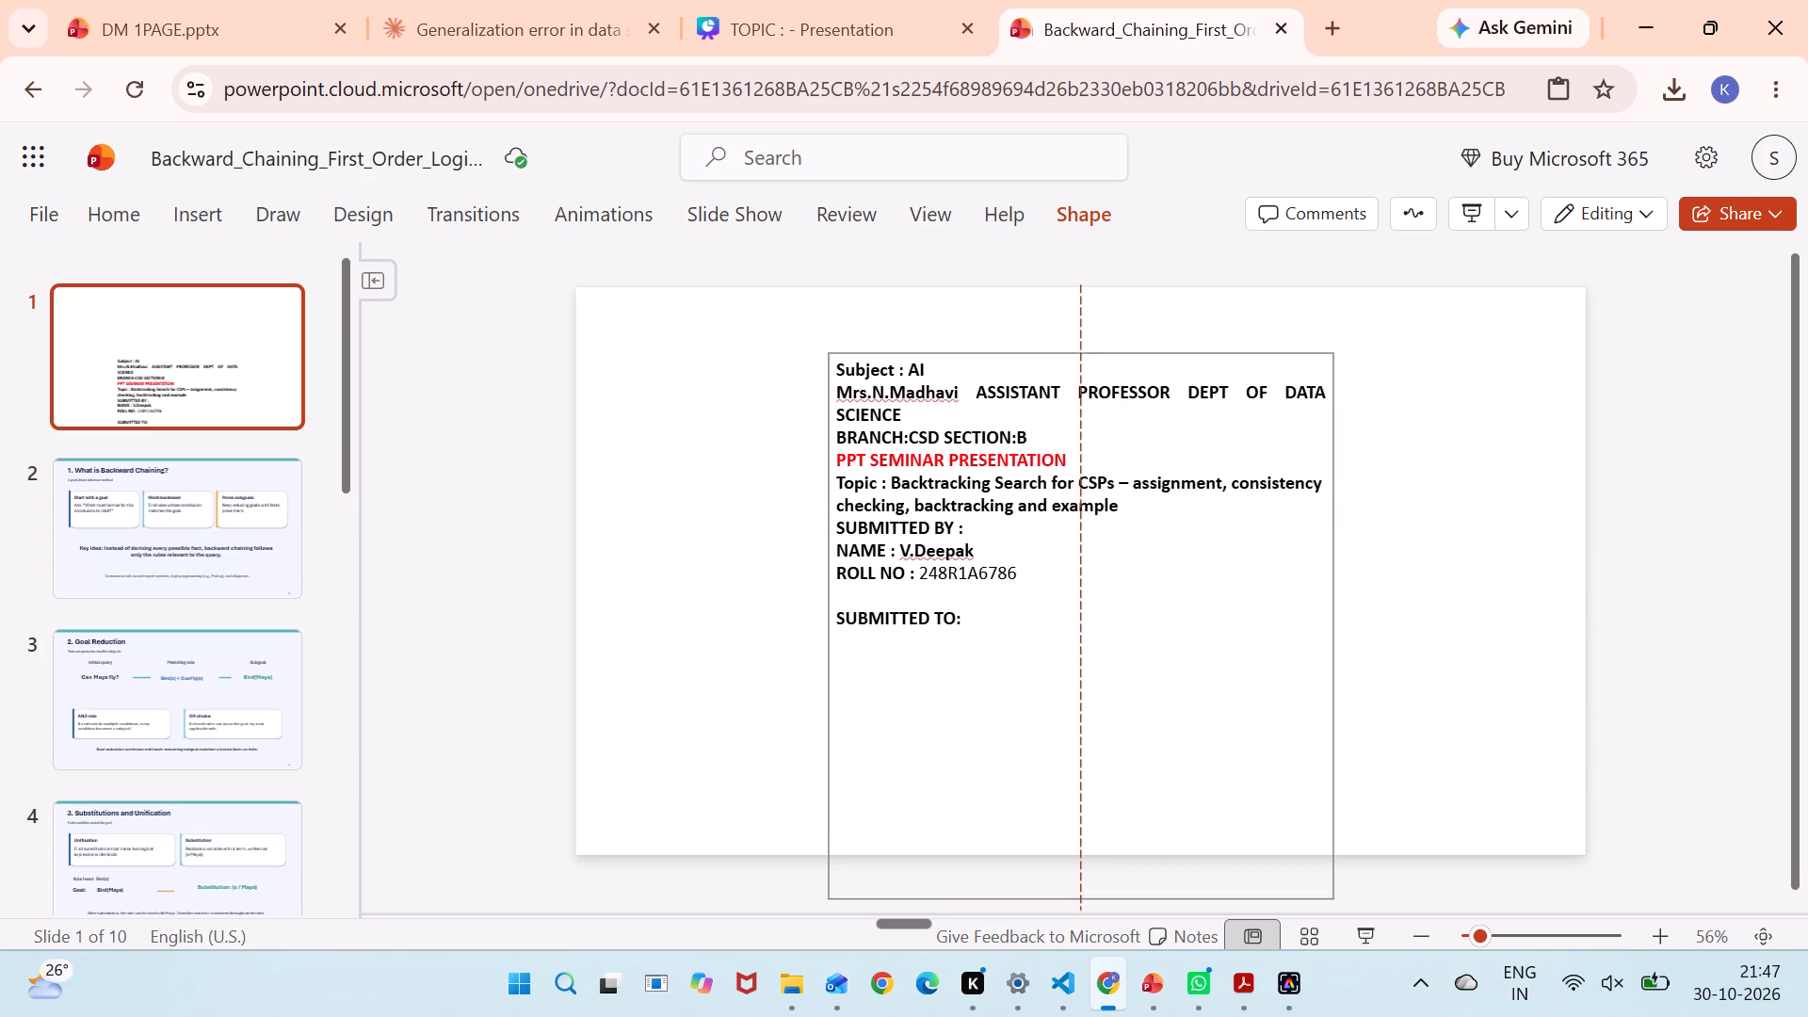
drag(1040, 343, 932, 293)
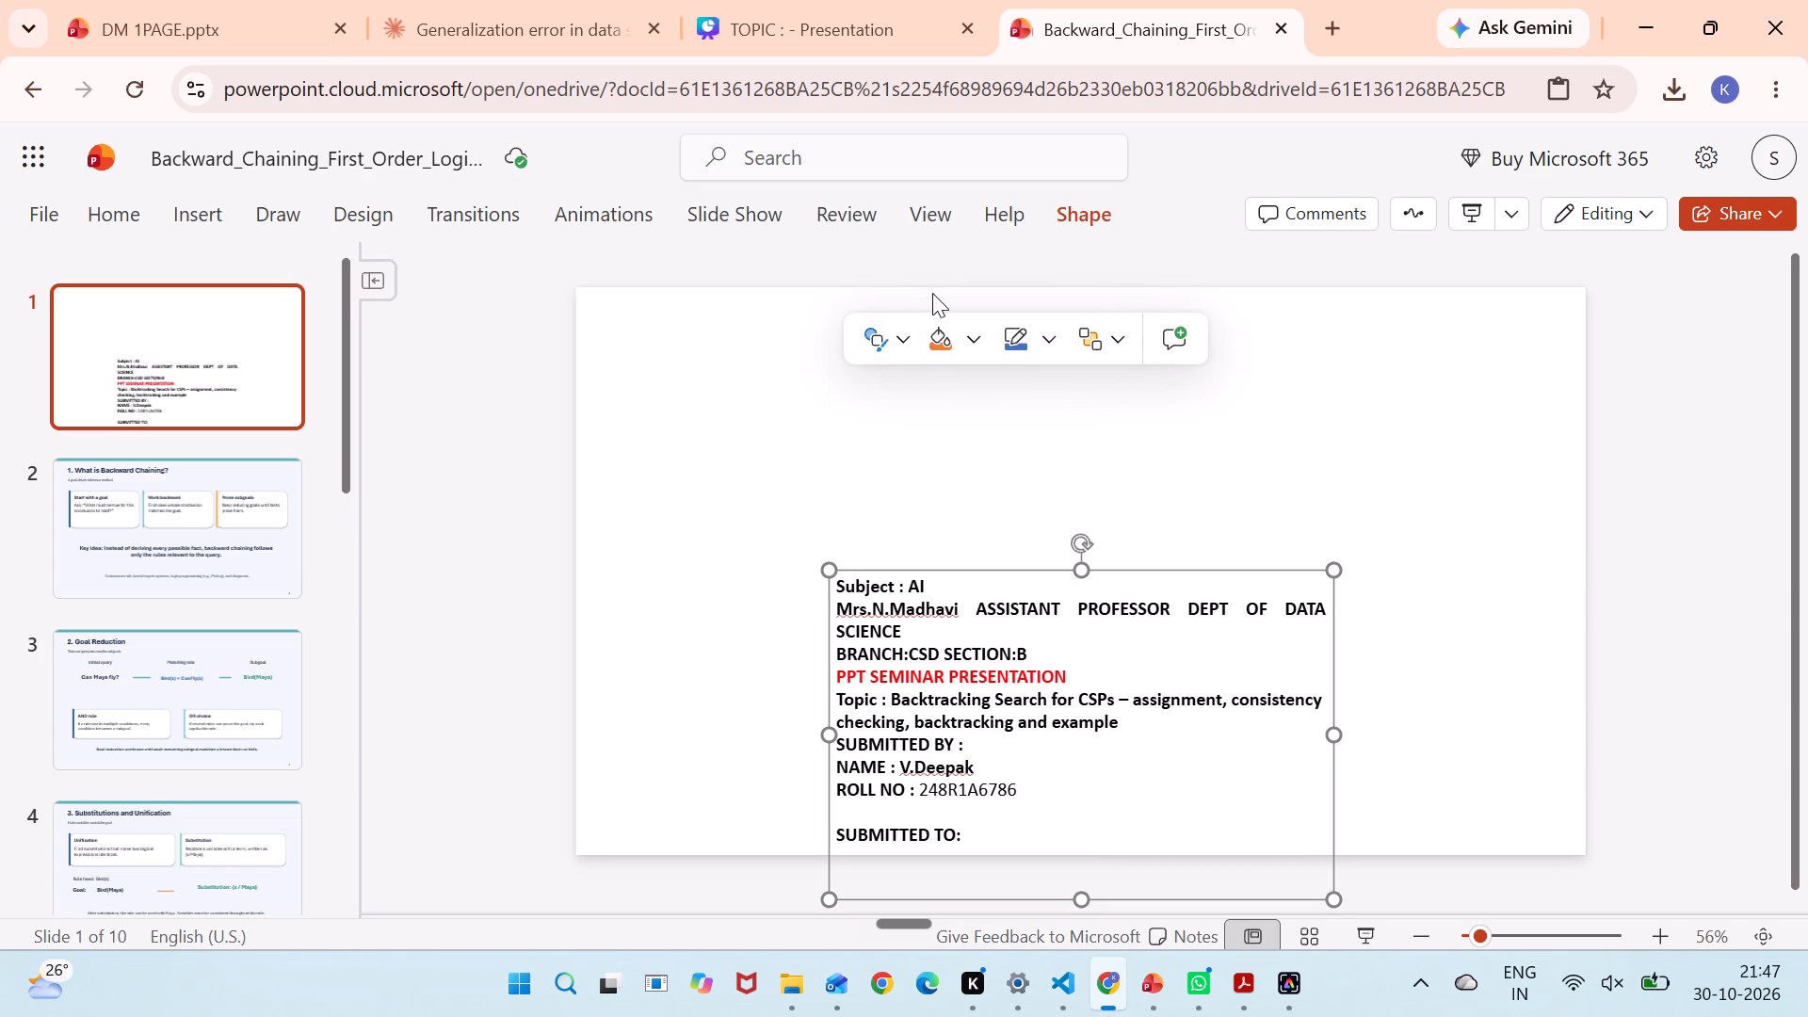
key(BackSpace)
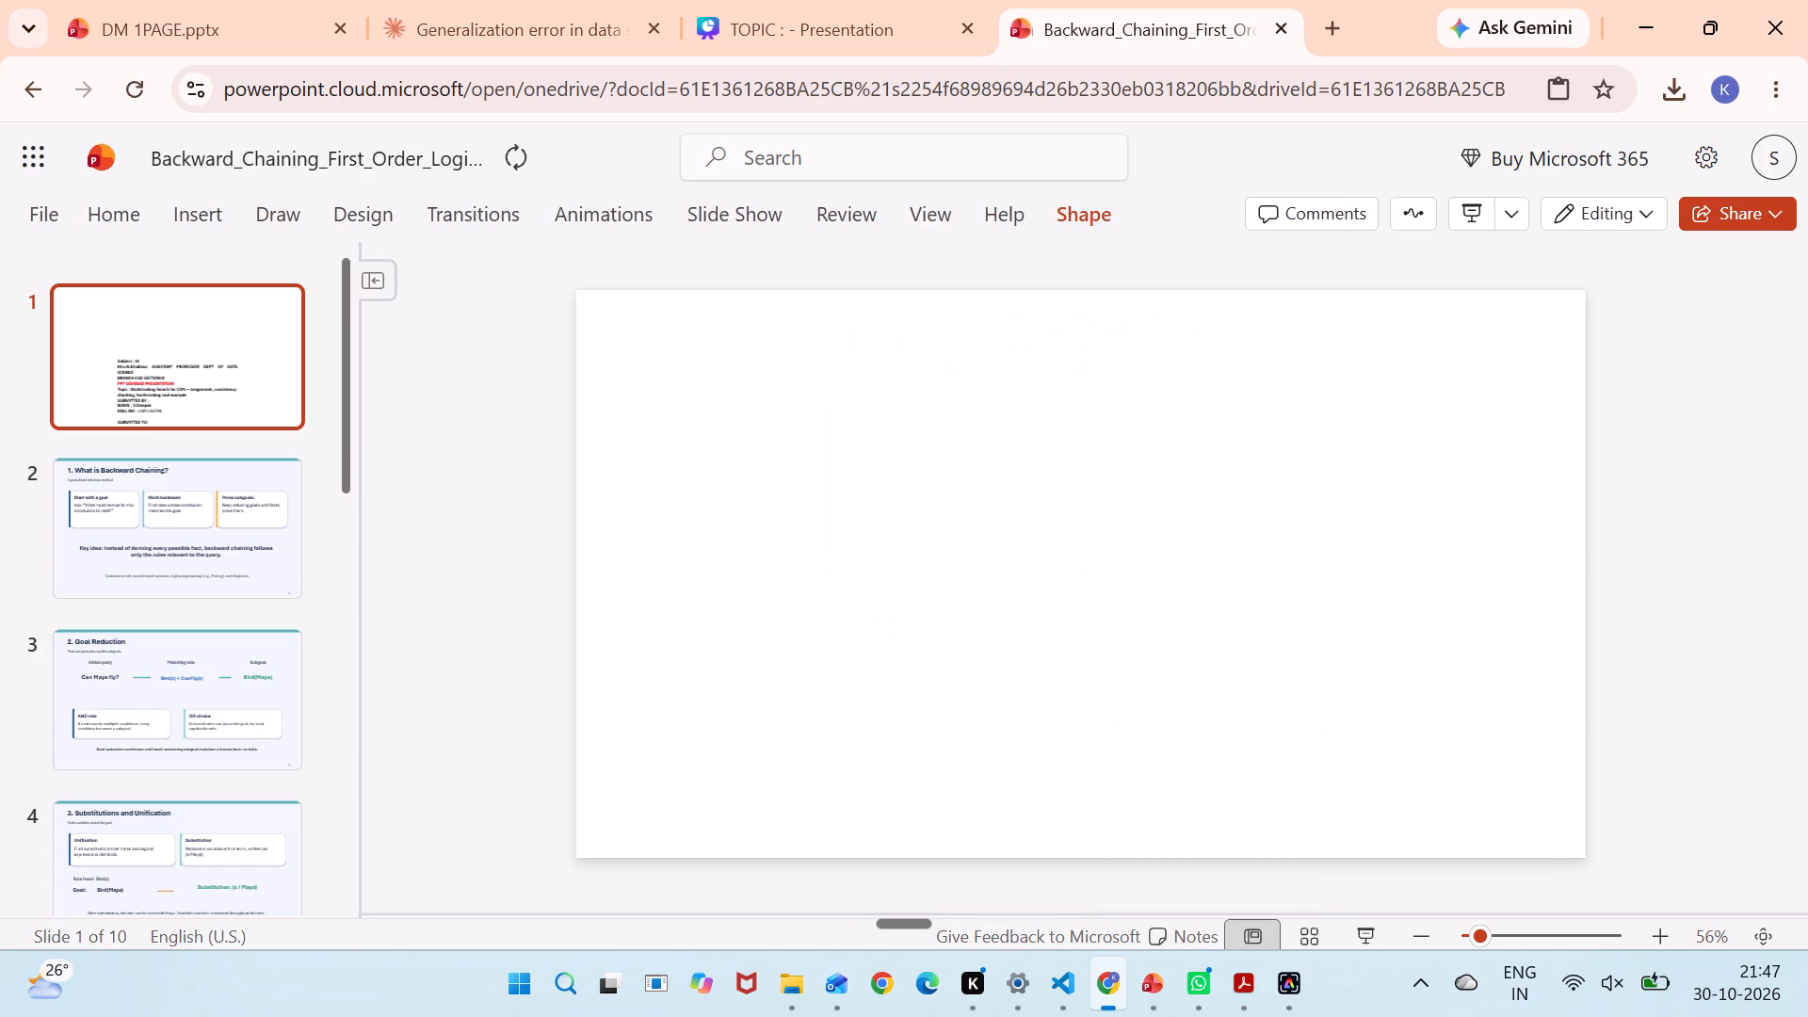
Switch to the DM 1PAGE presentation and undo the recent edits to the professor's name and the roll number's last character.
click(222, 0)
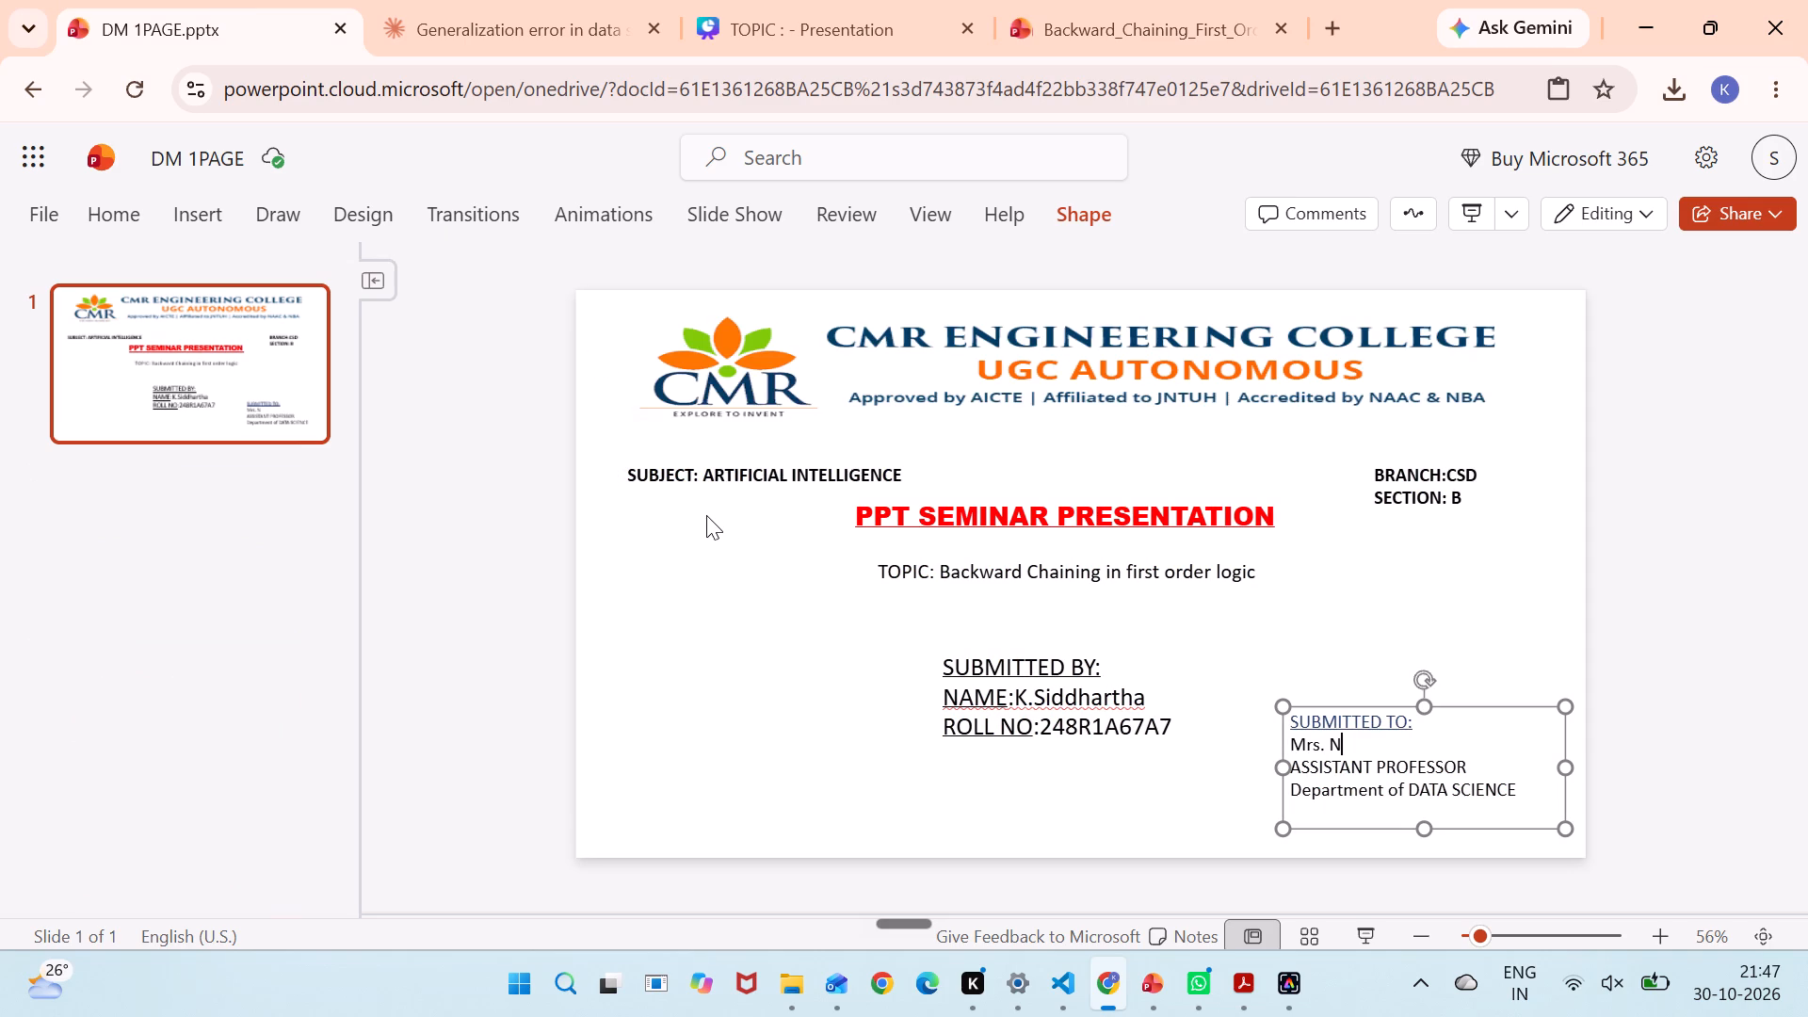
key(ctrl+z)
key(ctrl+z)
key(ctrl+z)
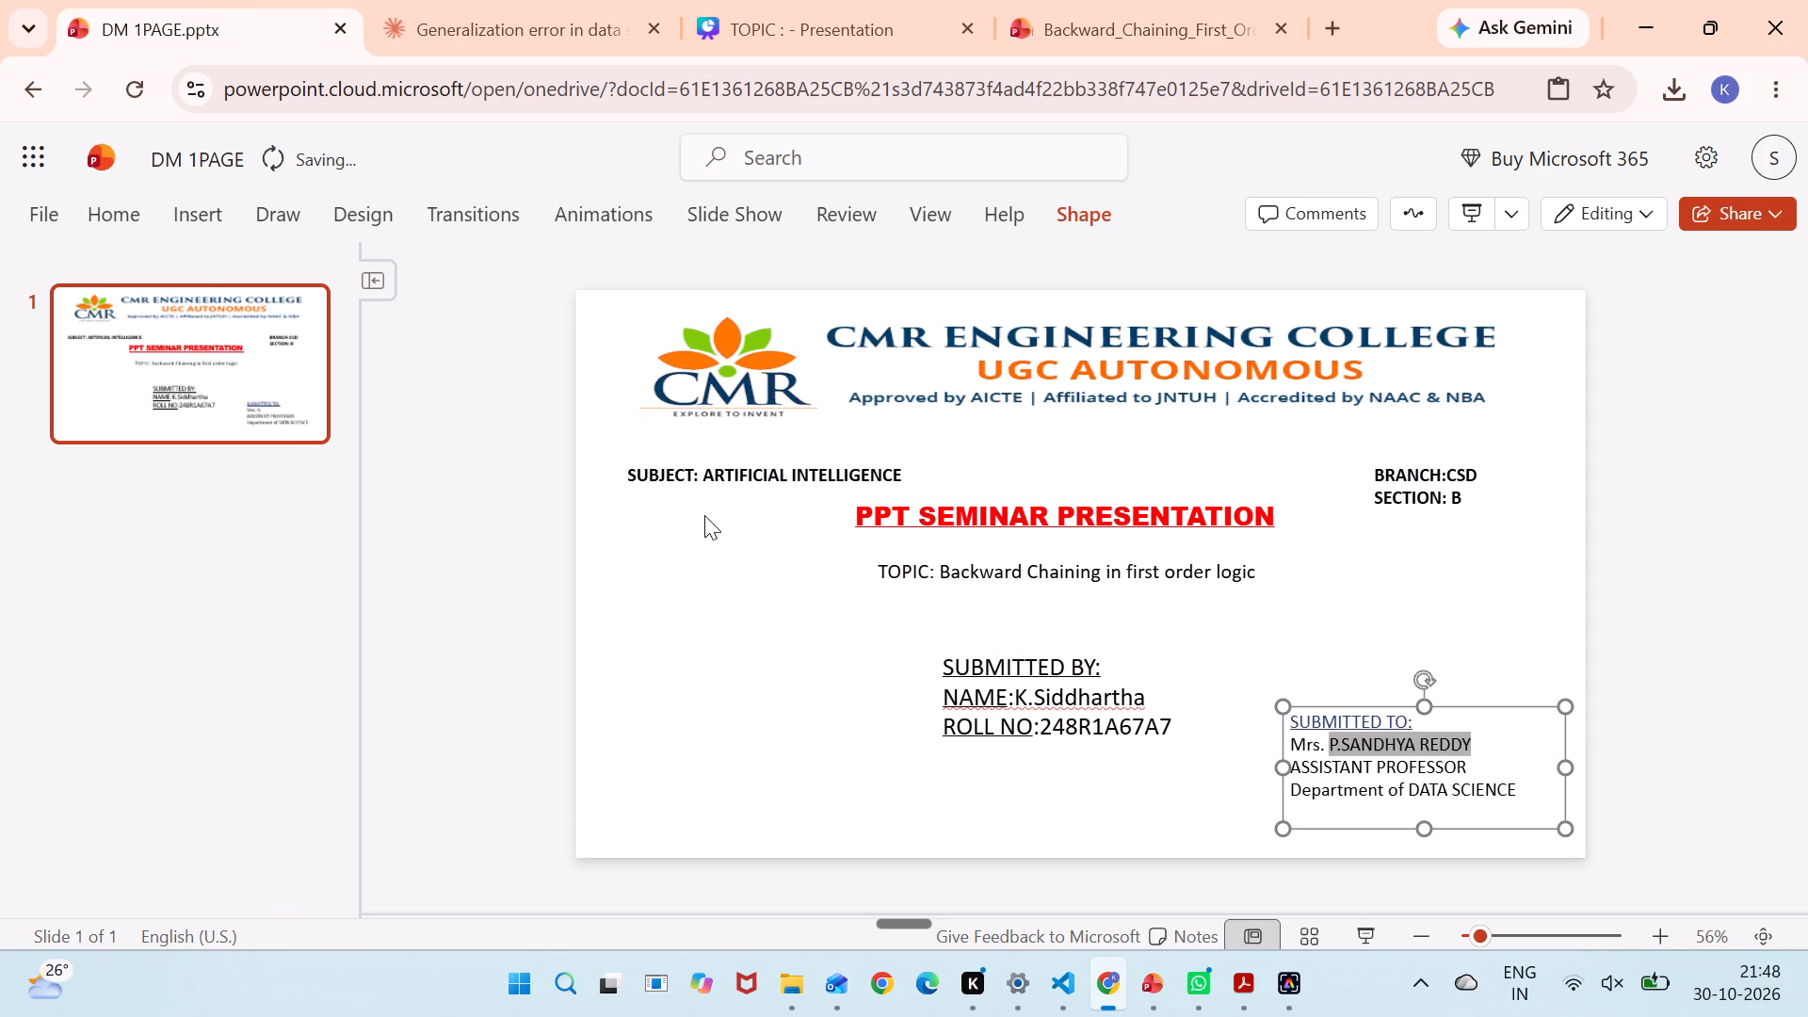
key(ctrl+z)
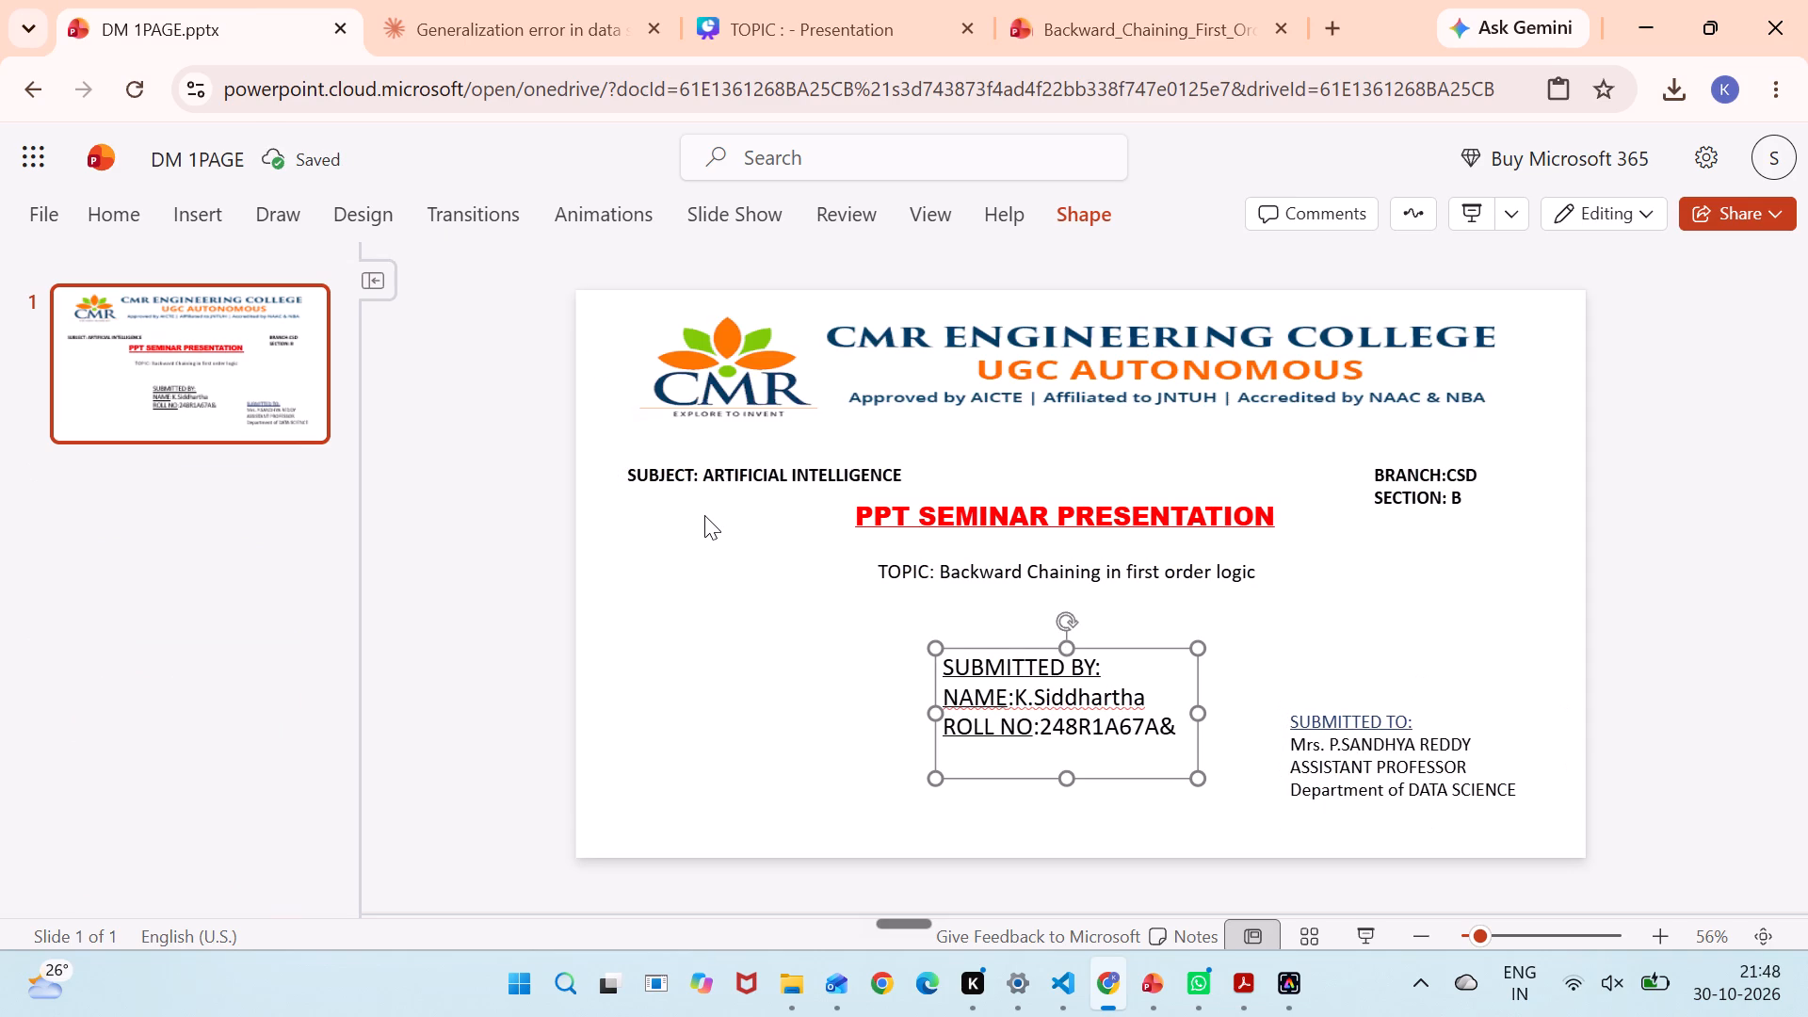
Correct the last character of the roll number in the SUBMITTED BY block to 7.
key(backslash)
key(BackSpace)
key(BackSpace)
key(7)
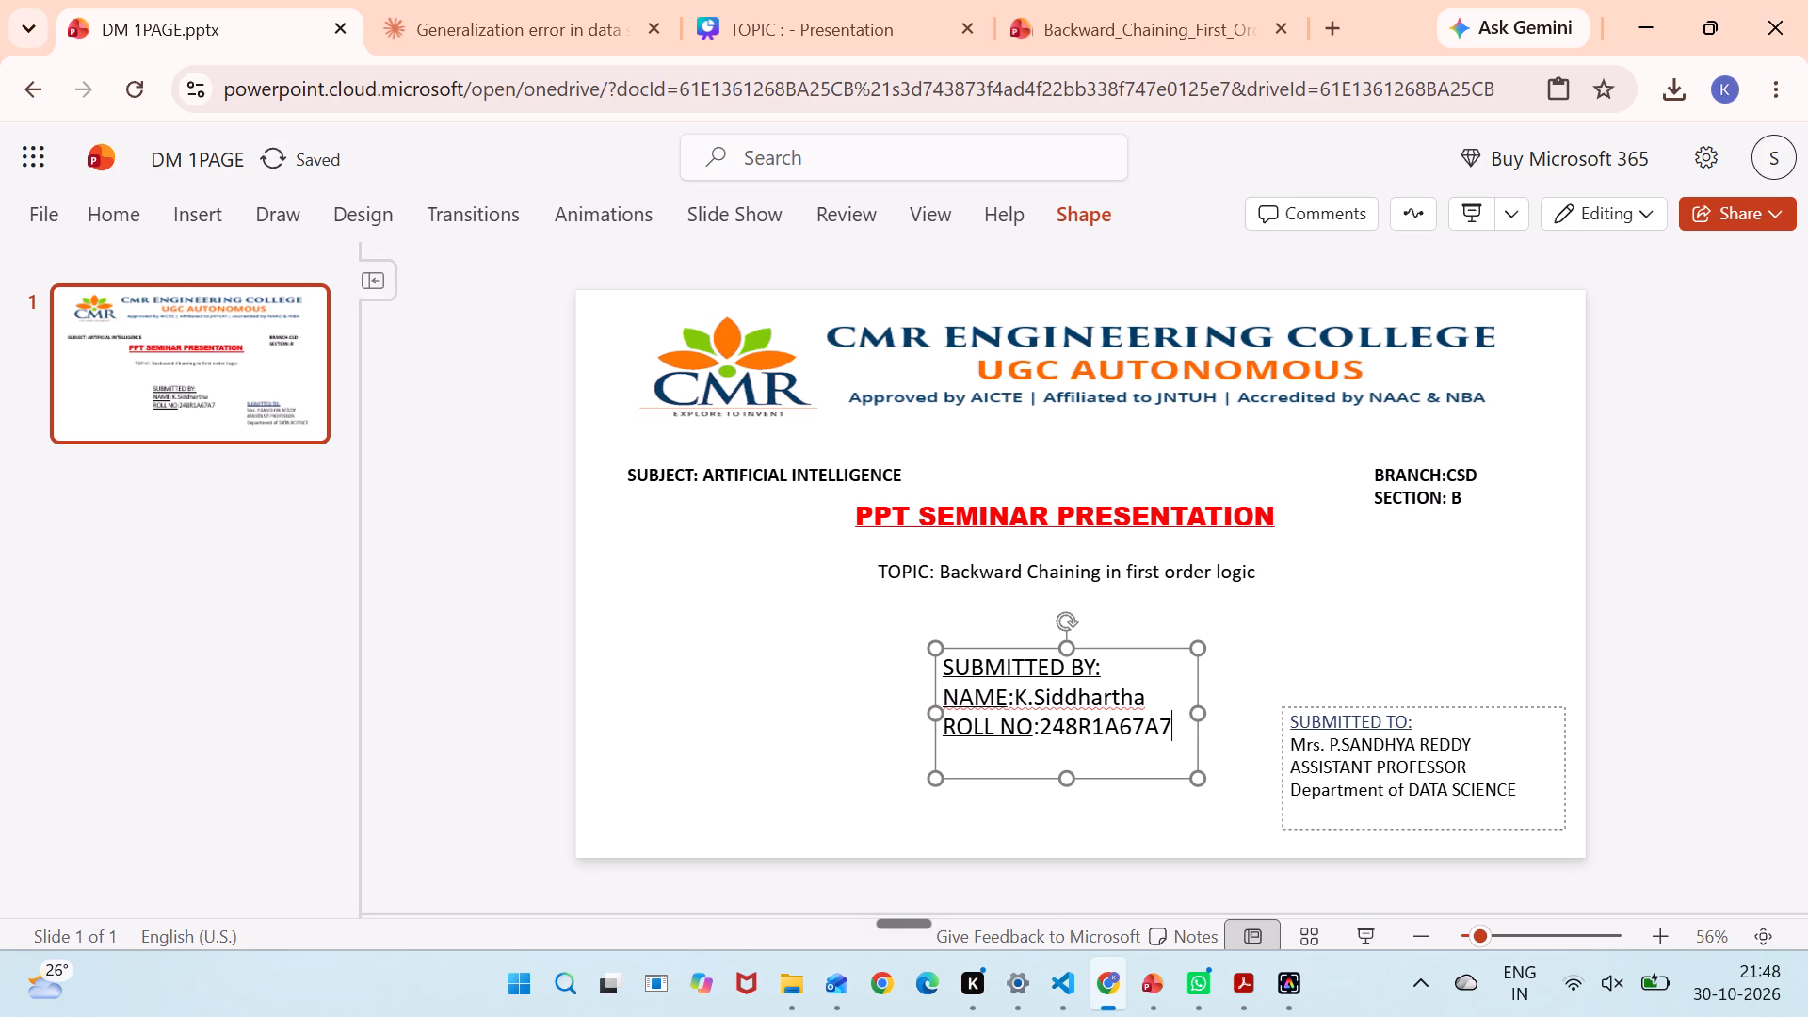
Replace the professor's name after Mrs. in the SUBMITTED TO block with the professor named on the Canva title page, keeping her initial first.
click(1472, 740)
key(BackSpace)
key(BackSpace)
key(BackSpace)
key(BackSpace)
key(BackSpace)
key(BackSpace)
key(BackSpace)
key(BackSpace)
key(BackSpace)
key(BackSpace)
key(BackSpace)
key(BackSpace)
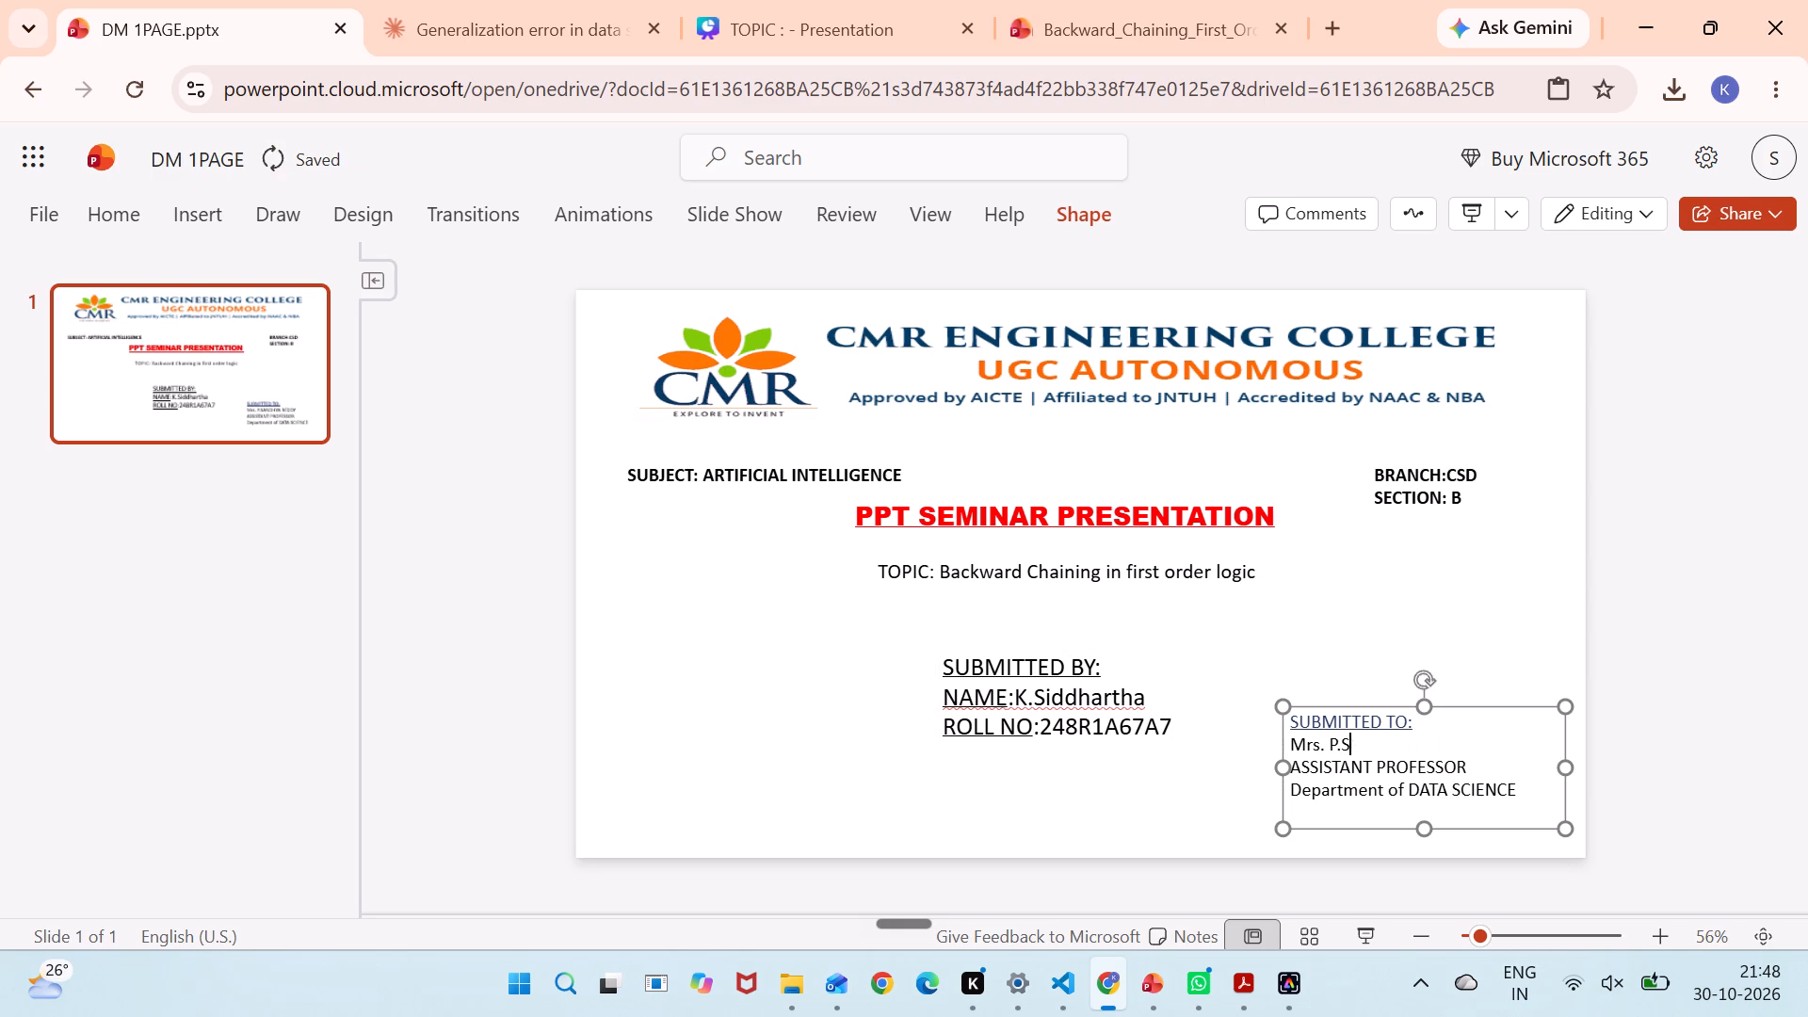
key(BackSpace)
key(BackSpace)
key(BackSpace)
key(shift+n)
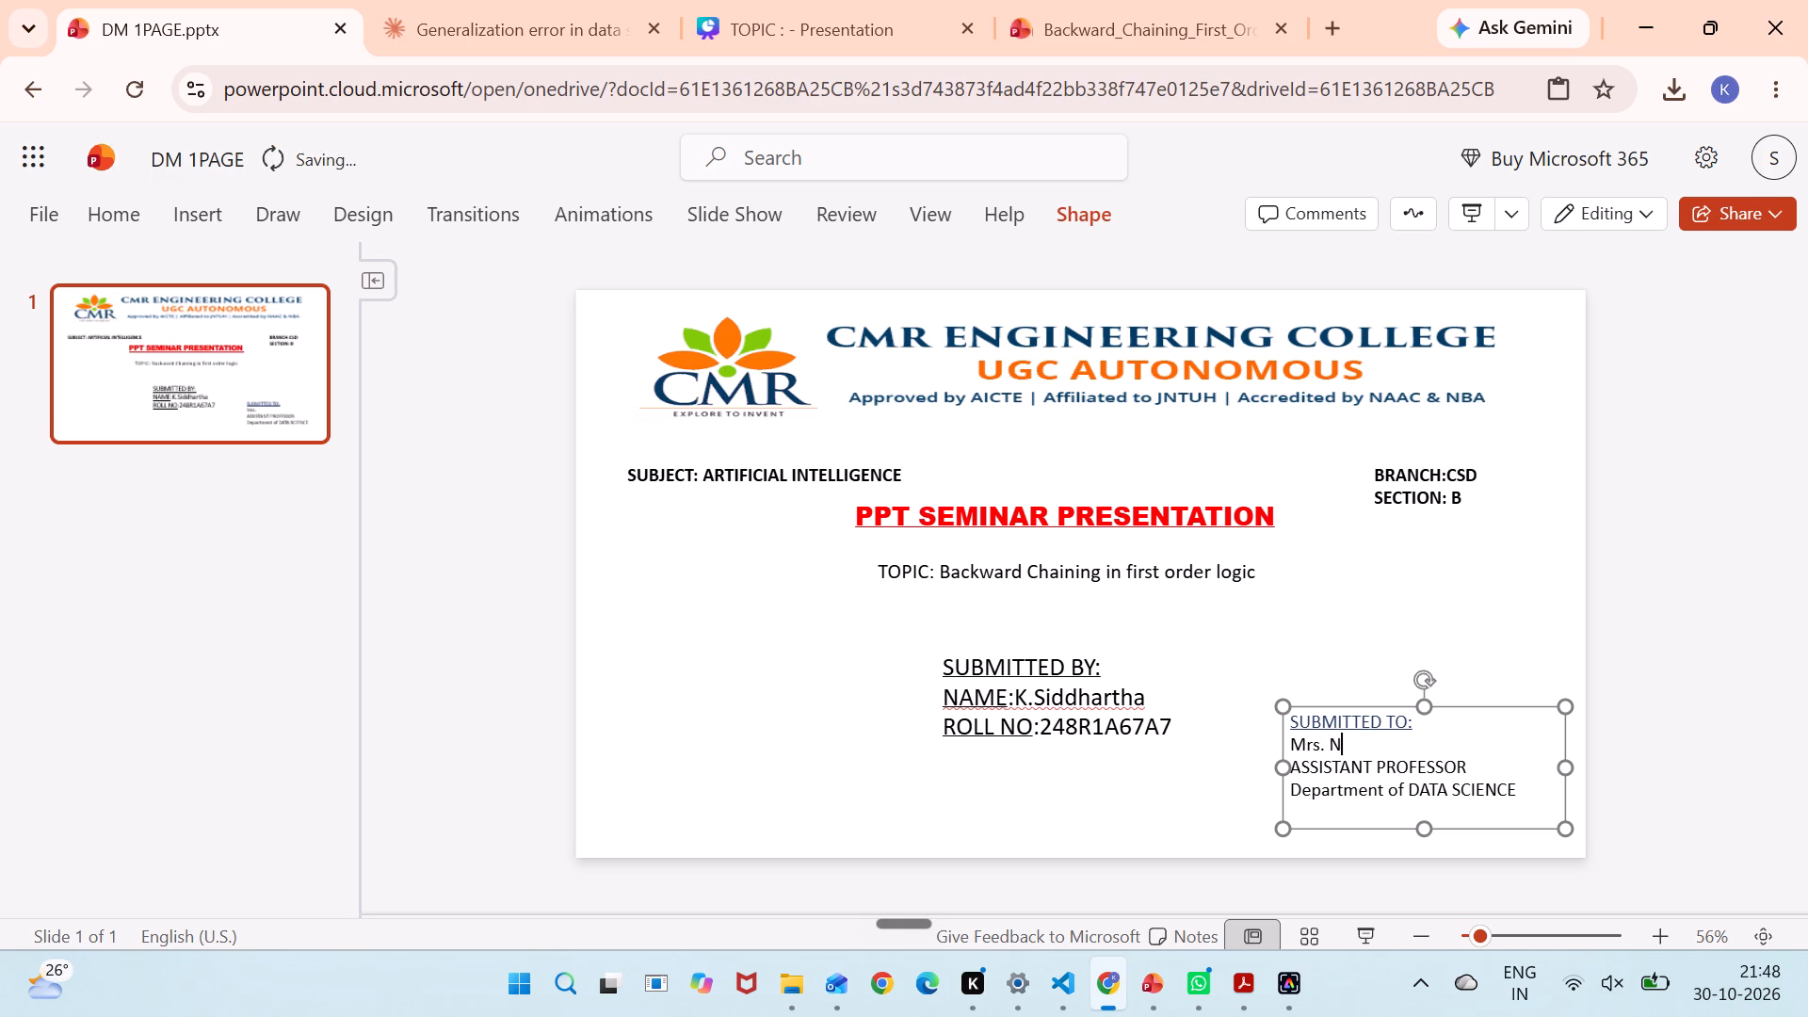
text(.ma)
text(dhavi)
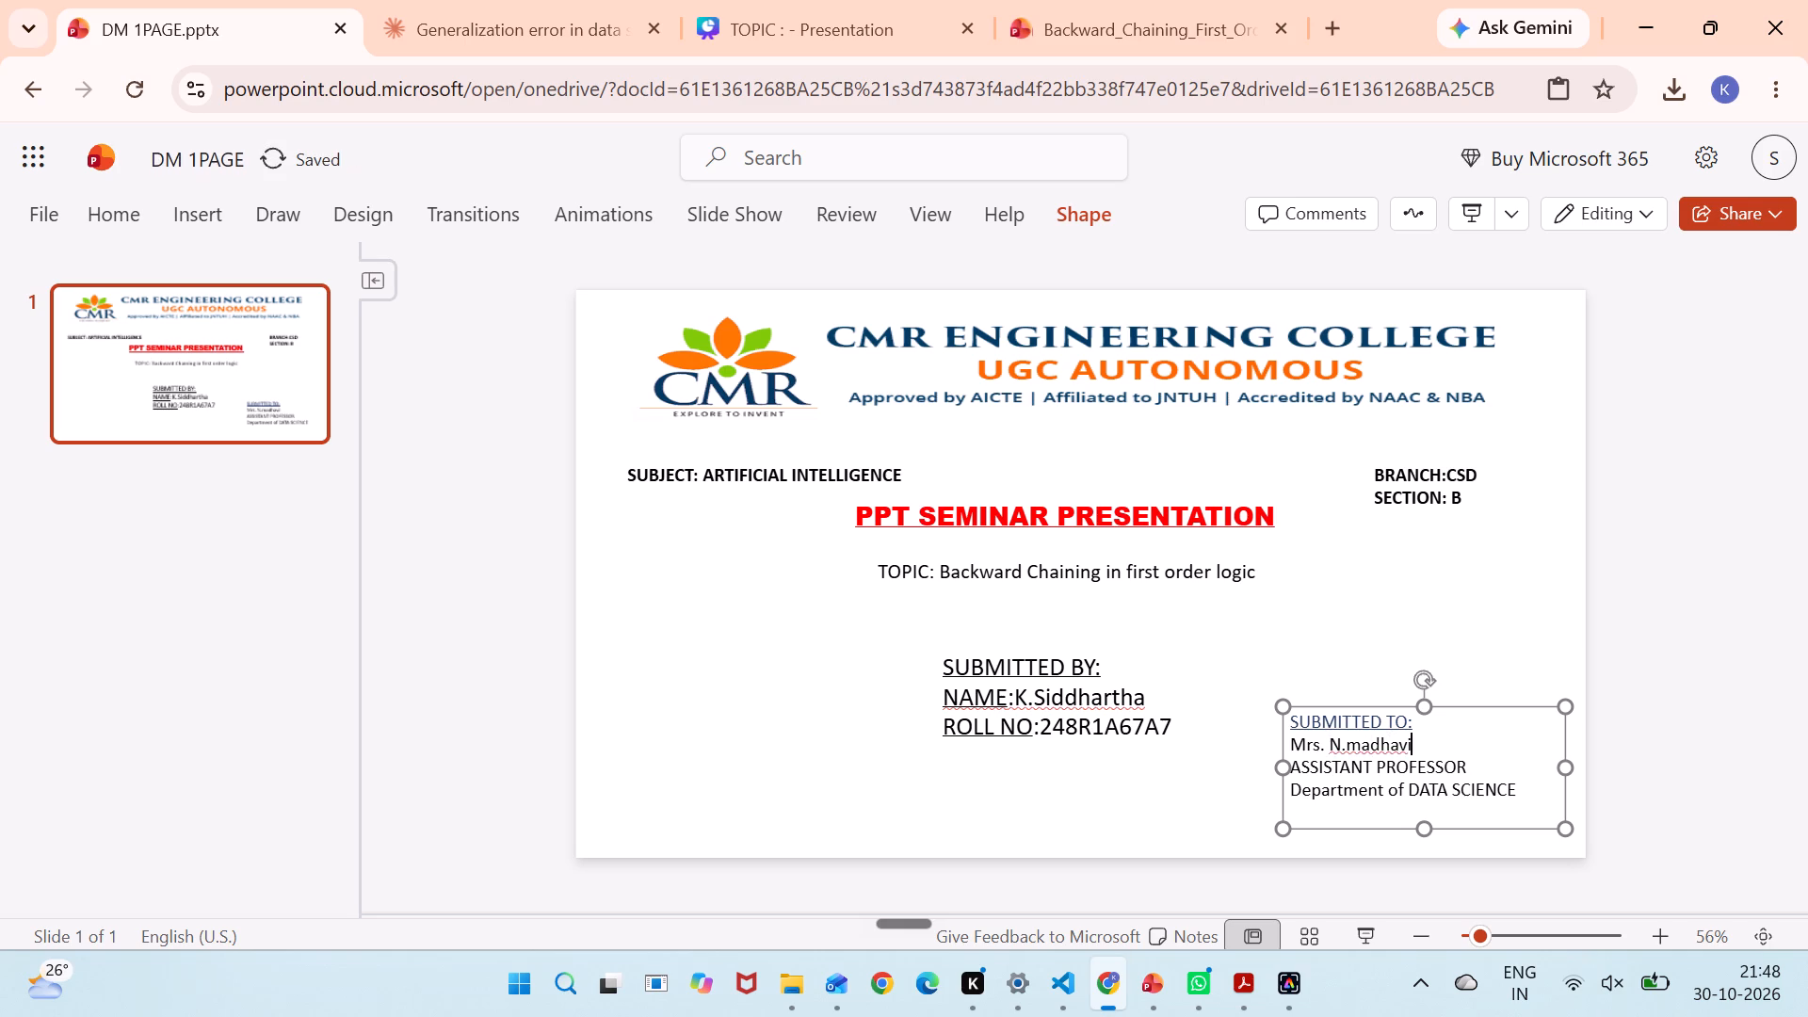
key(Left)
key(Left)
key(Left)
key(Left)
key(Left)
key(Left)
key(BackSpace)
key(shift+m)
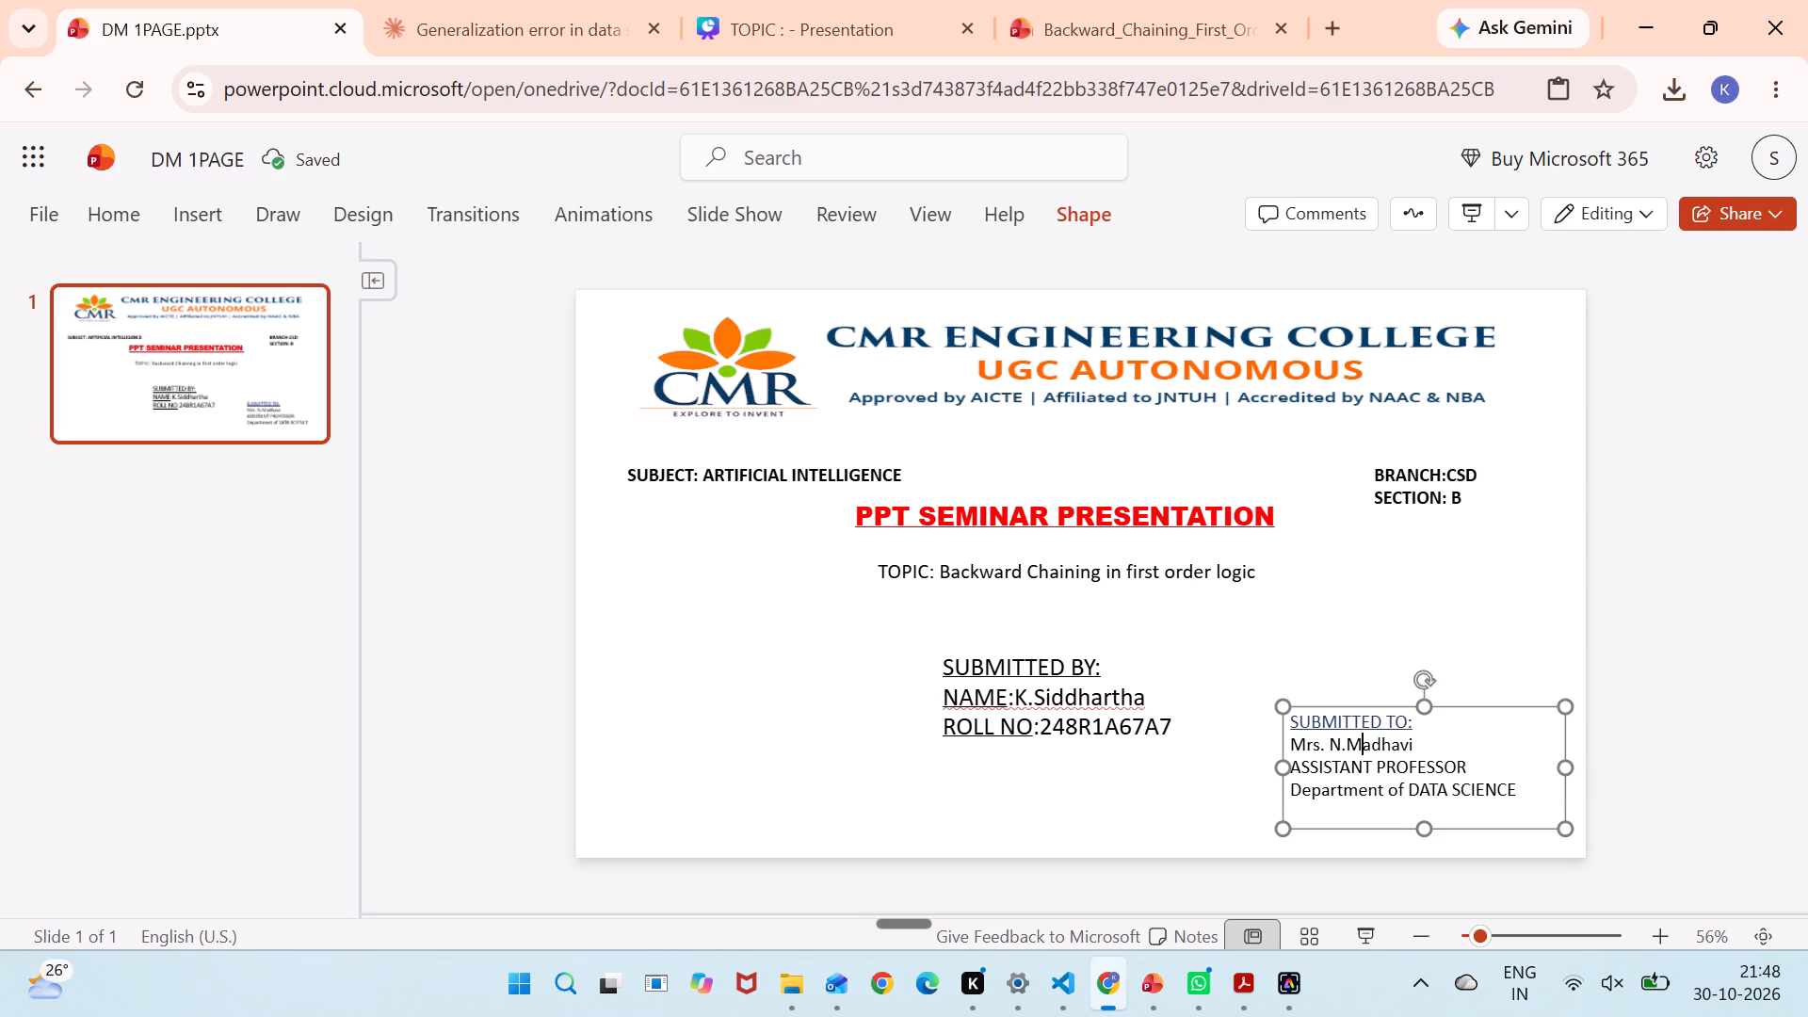
Widen the SUBMITTED BY box so its left edge aligns with the left edge of the college banner.
click(1084, 688)
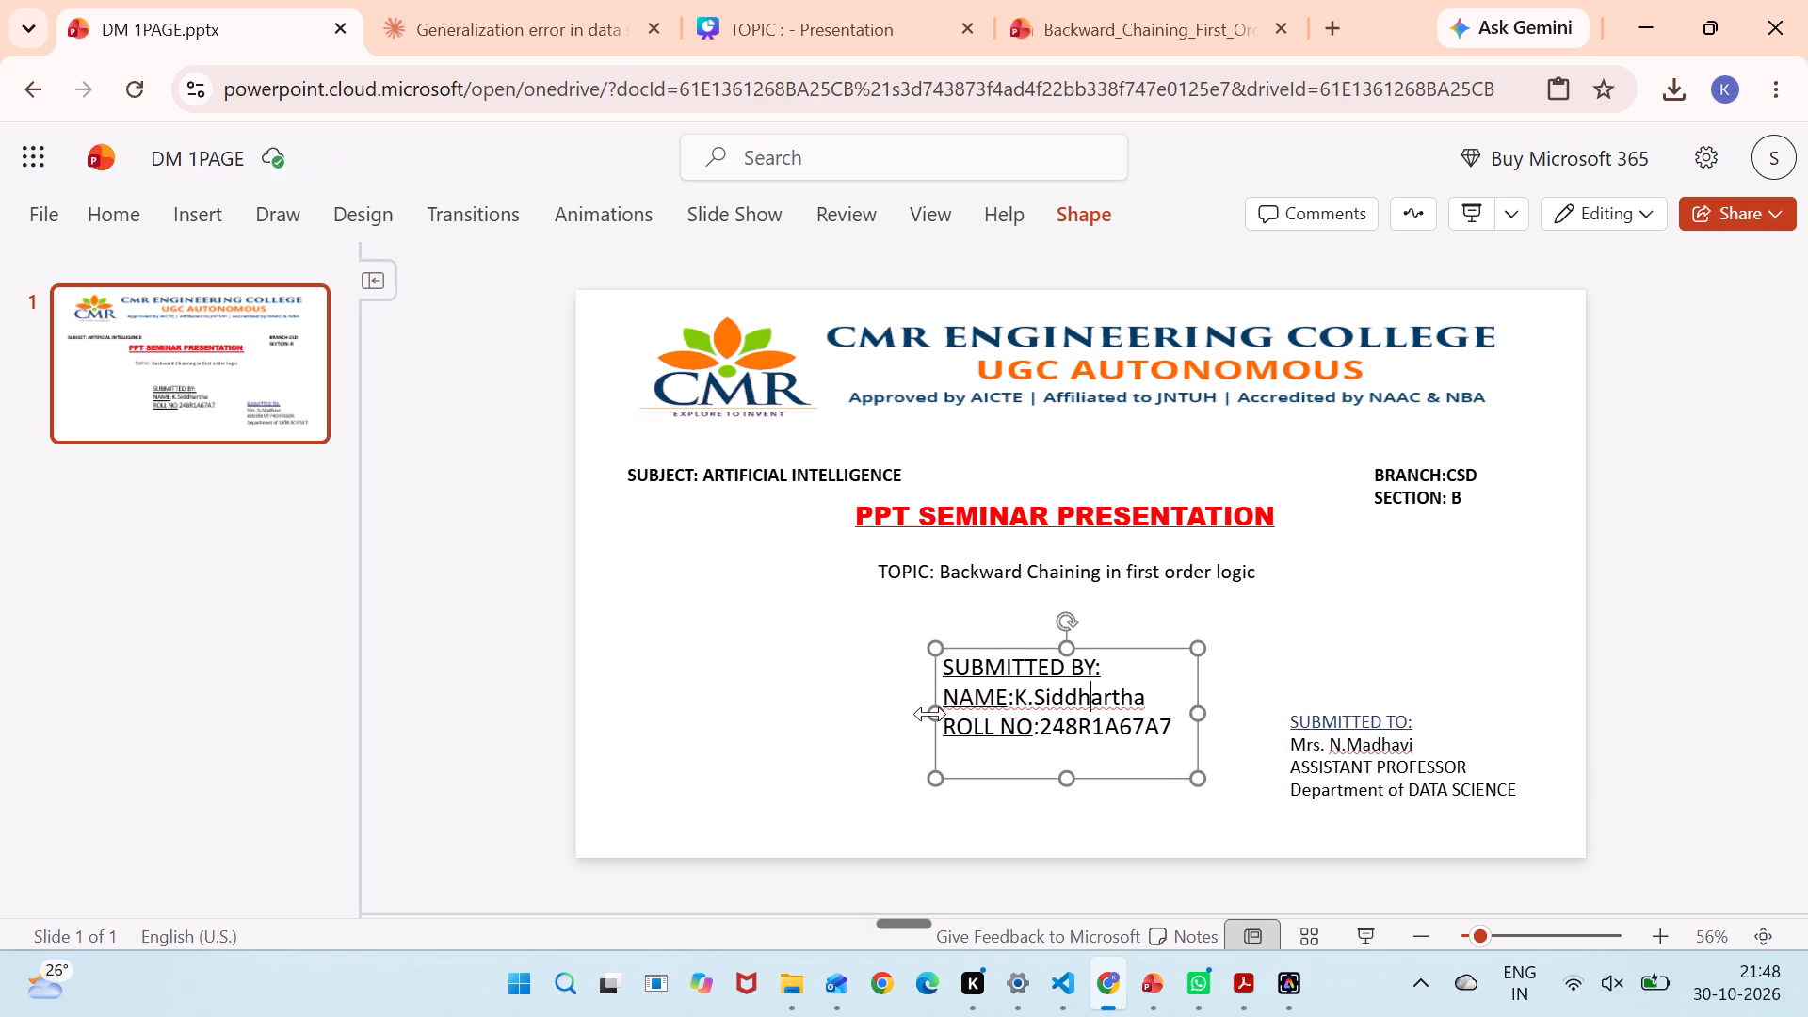
drag(930, 714, 623, 770)
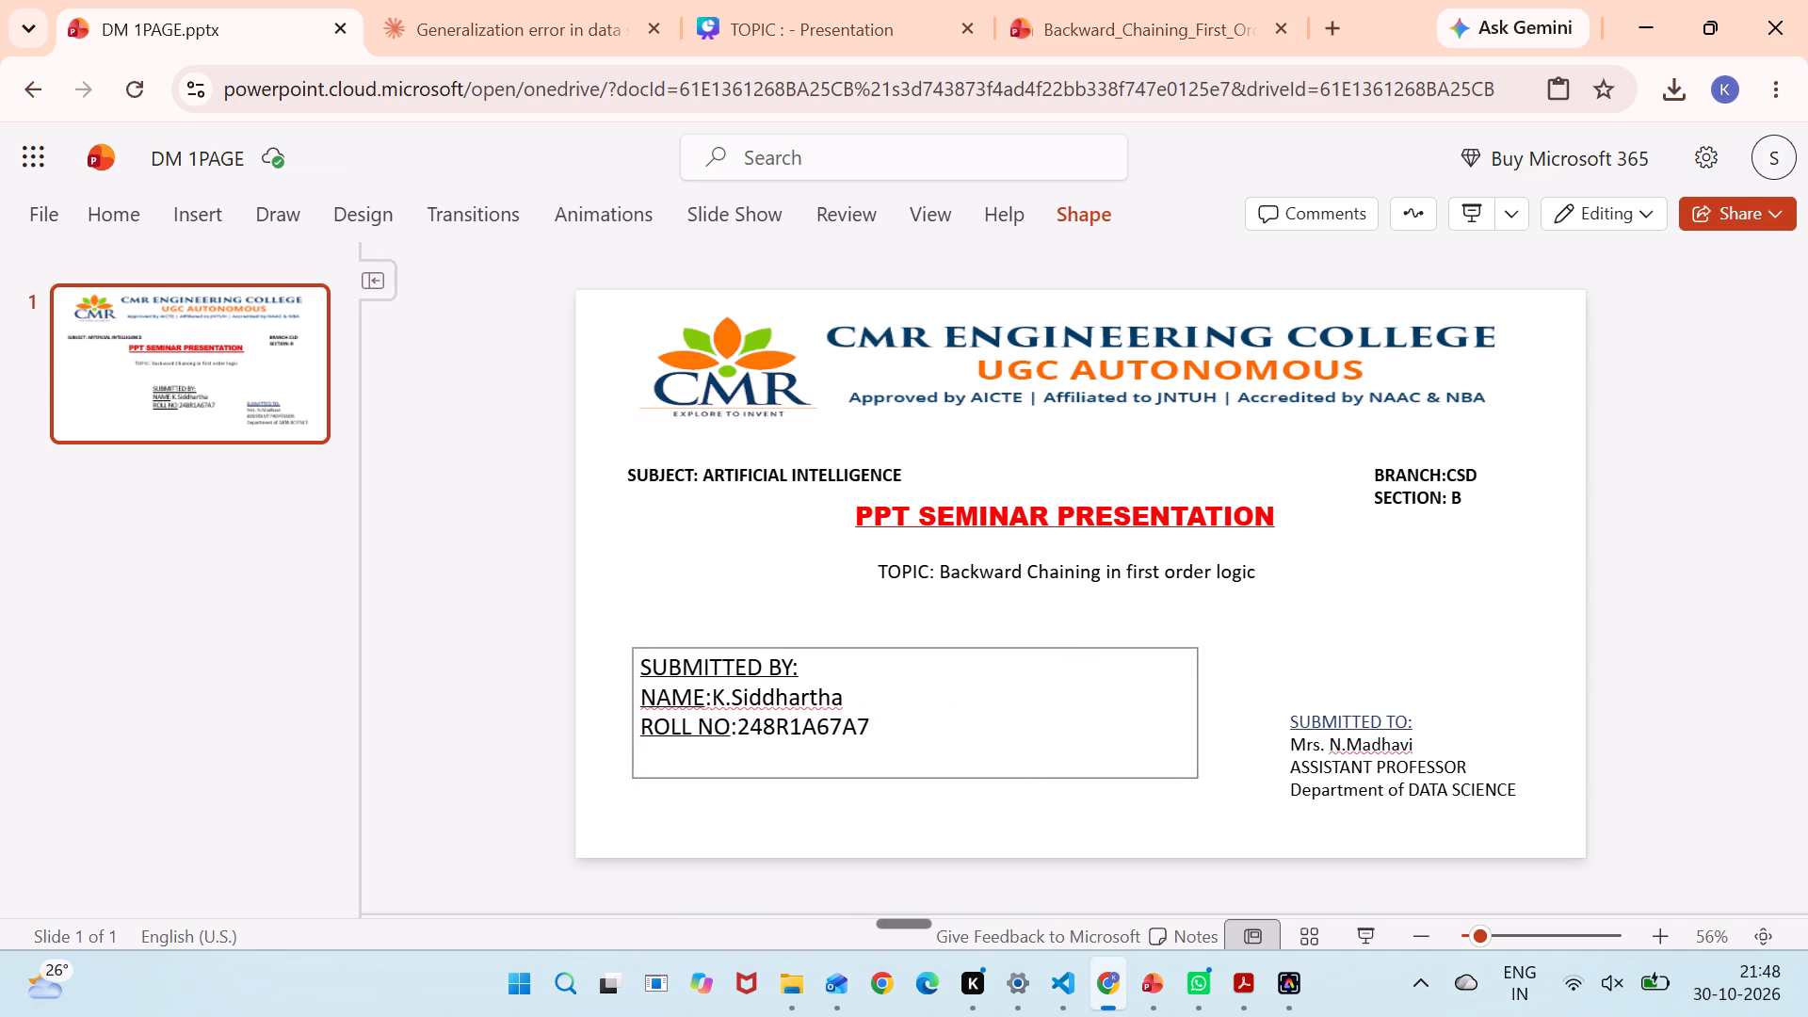
drag(623, 770, 625, 770)
drag(625, 770, 623, 771)
drag(623, 771, 632, 774)
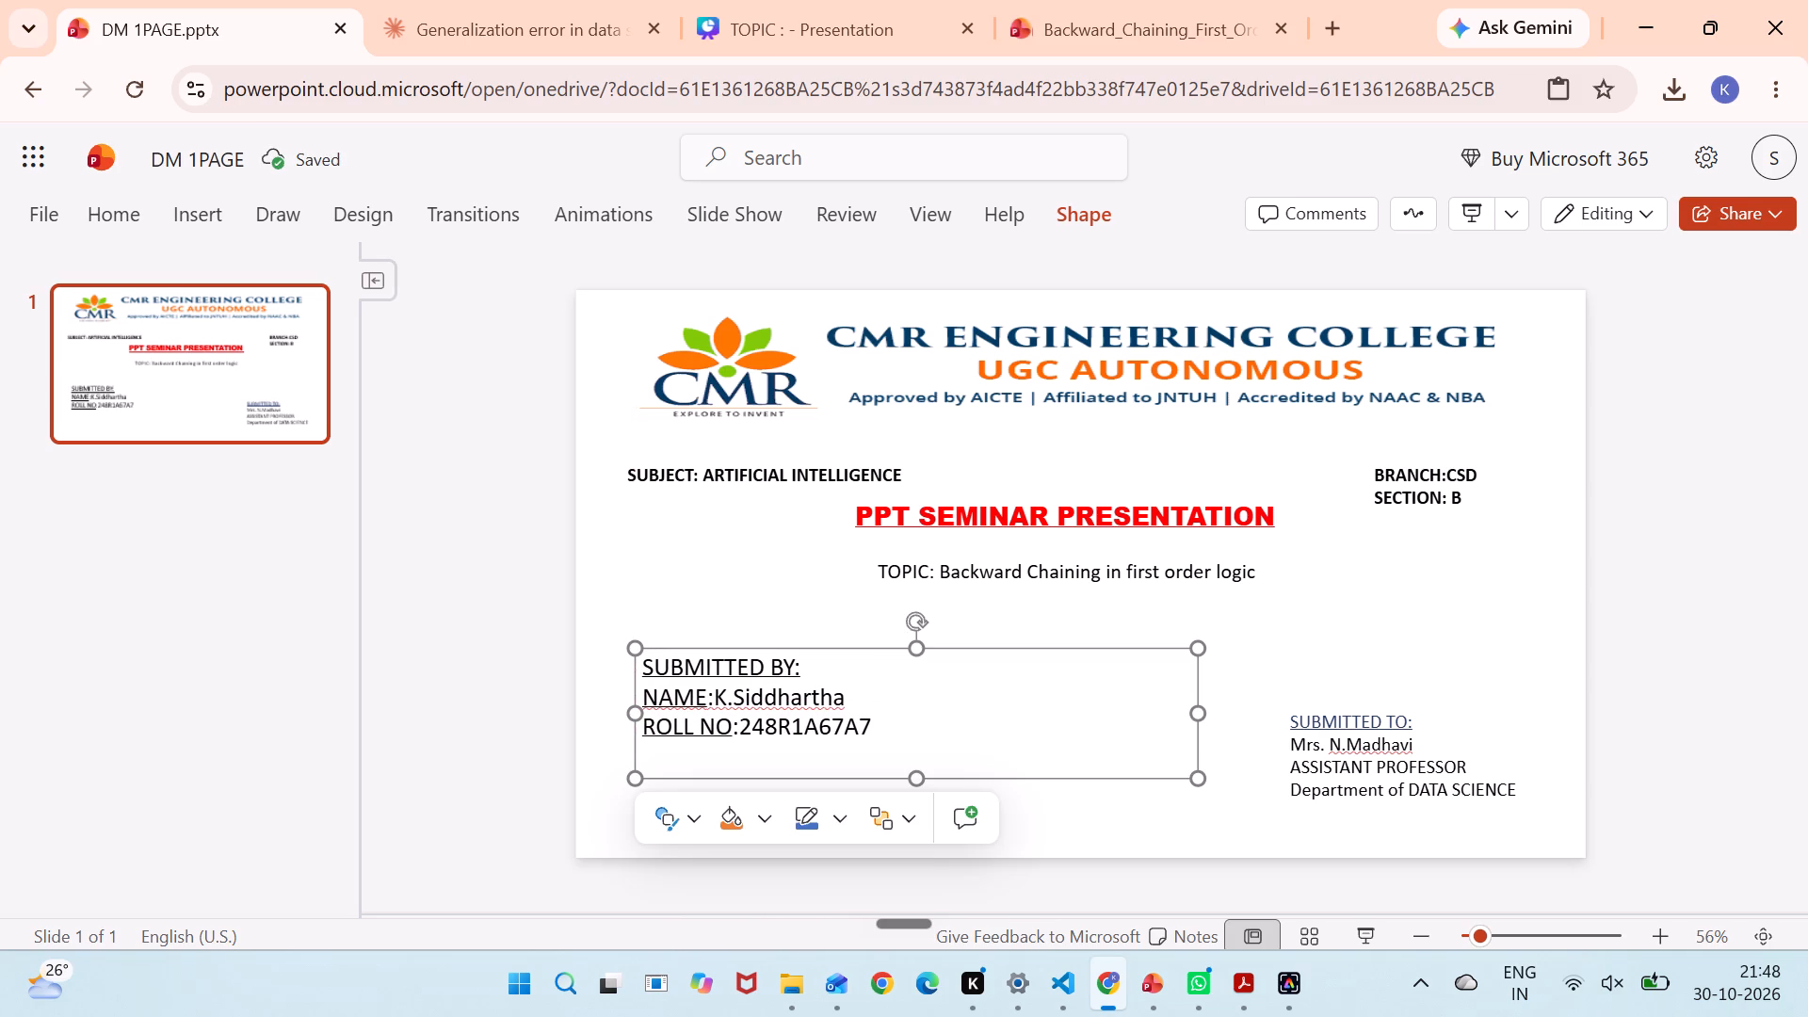
Resize and lower the SUBMITTED BY box so it aligns with the SUBJECT line's left edge and sits level with SUBMITTED TO.
drag(914, 774, 916, 824)
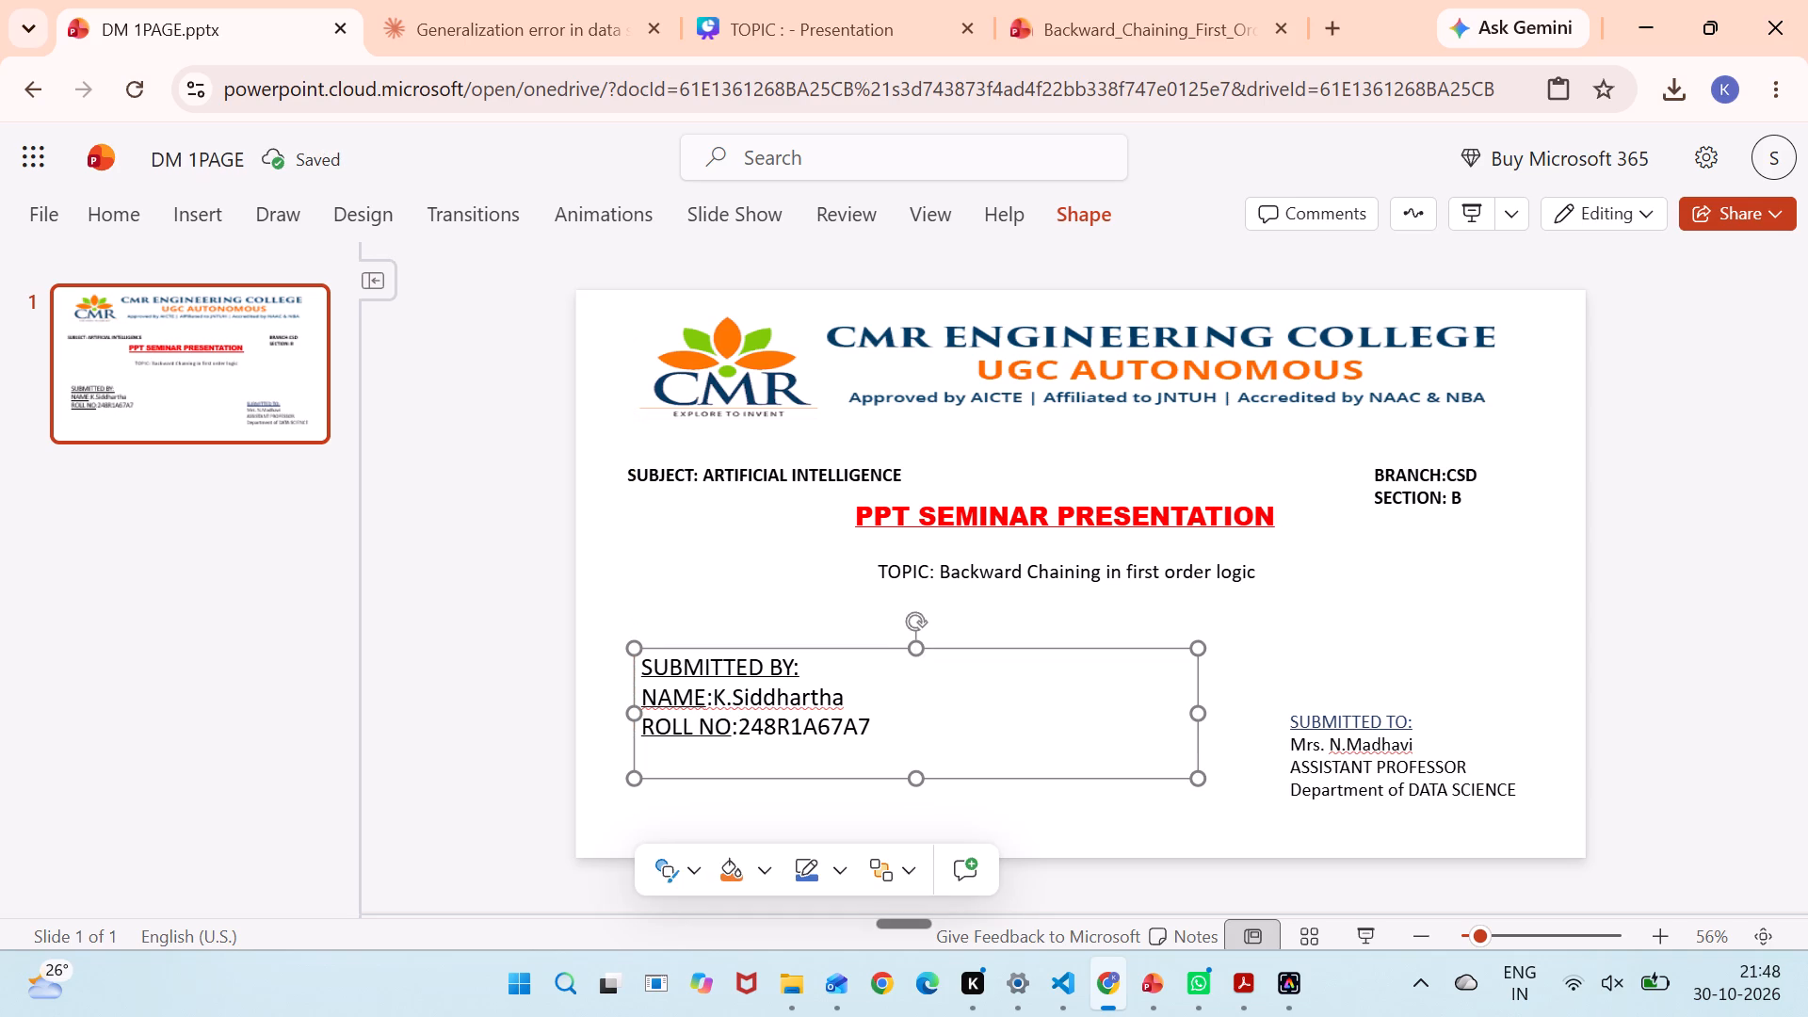
drag(917, 655, 915, 694)
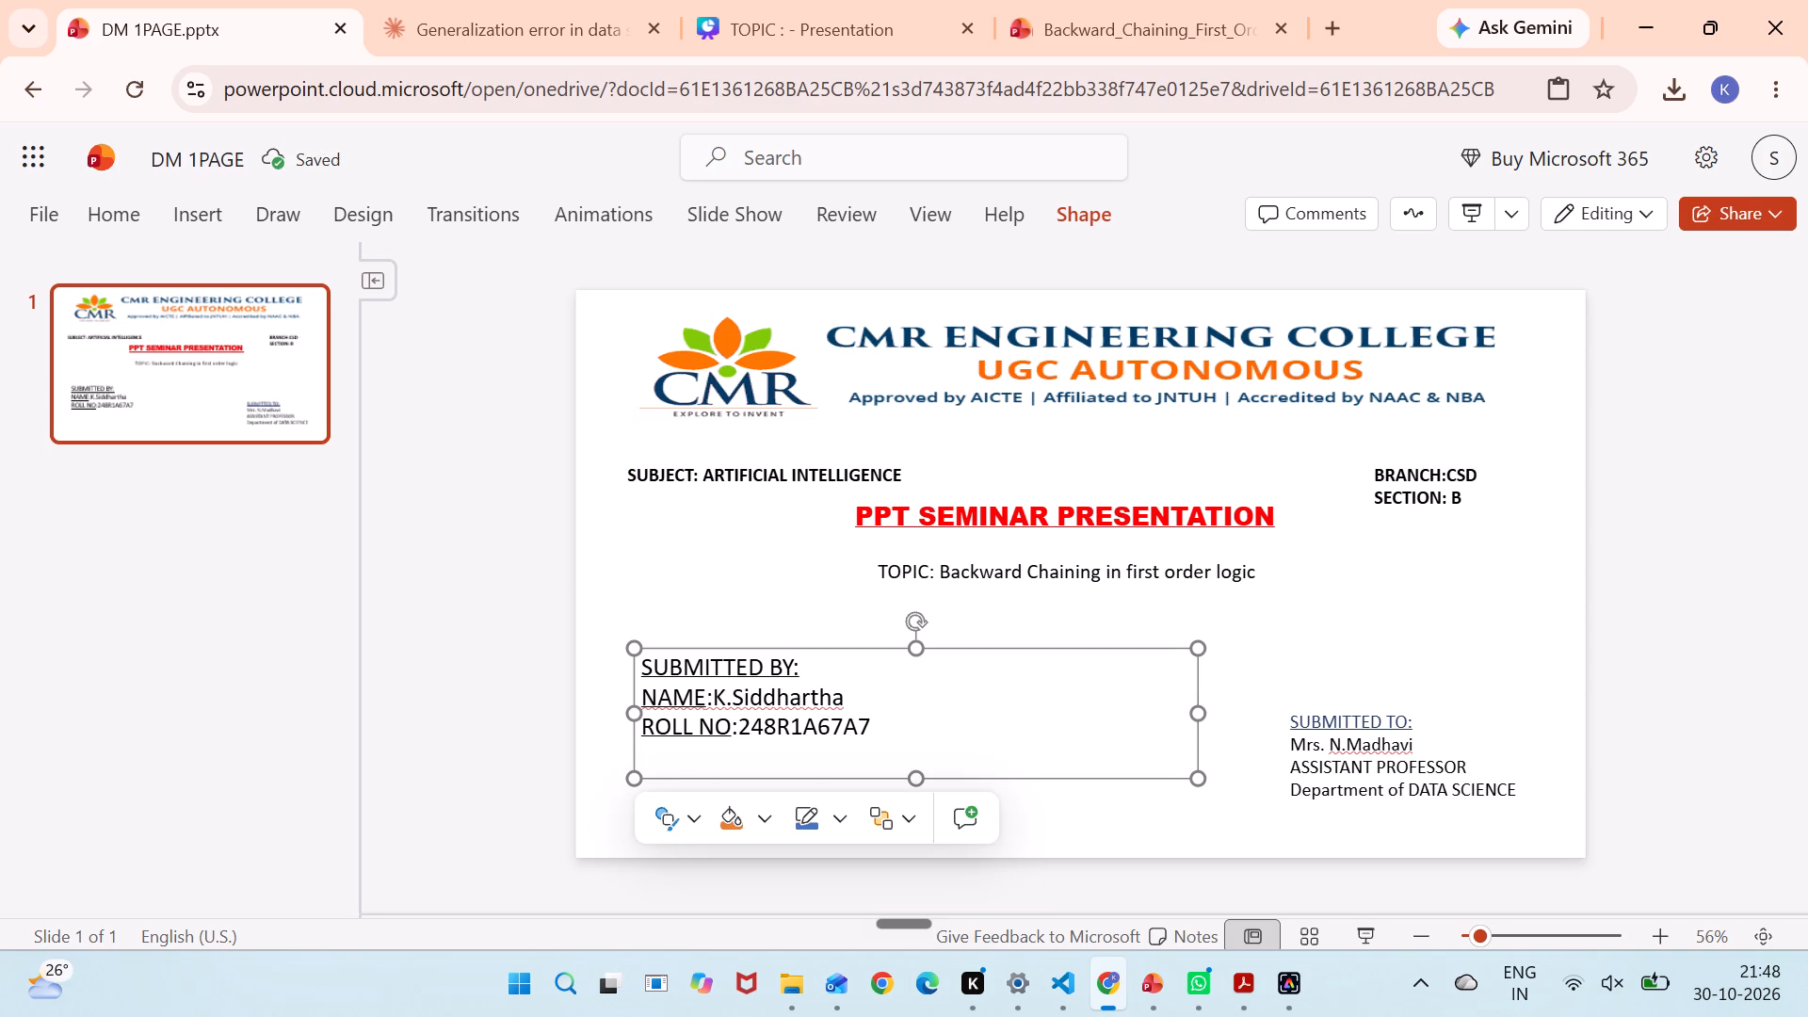
click(912, 778)
click(912, 778)
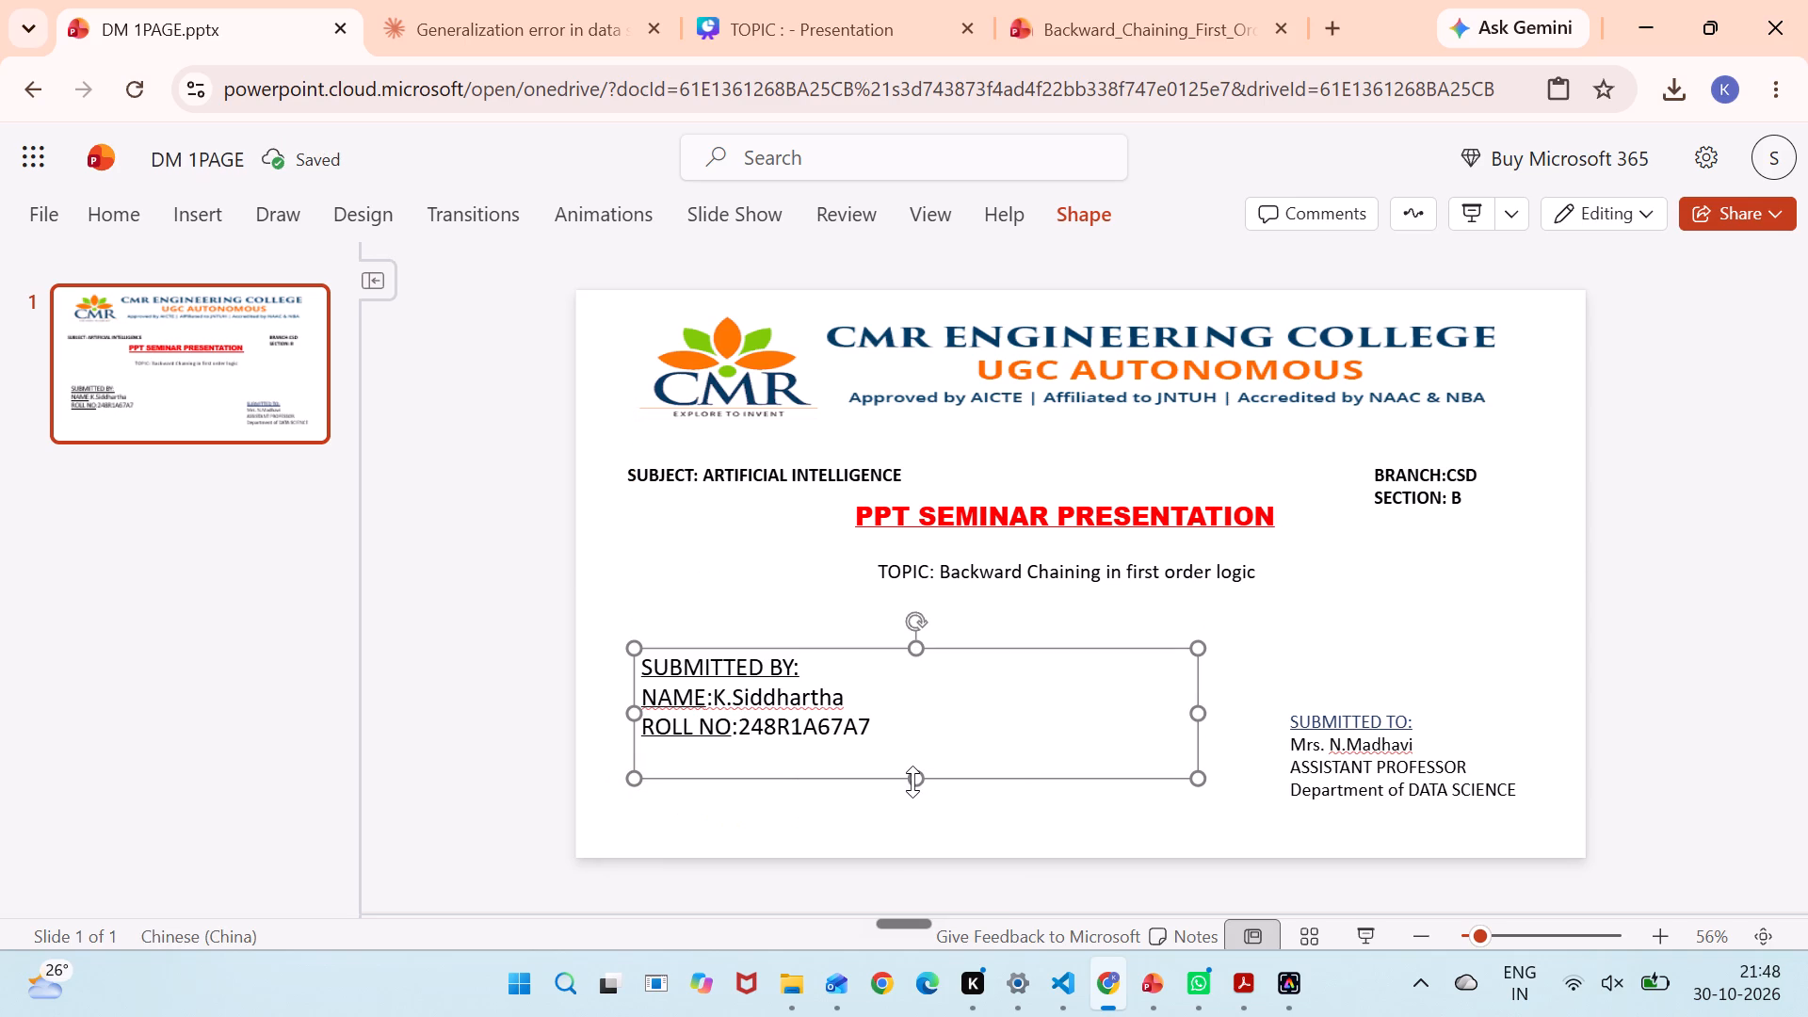
drag(638, 781, 593, 862)
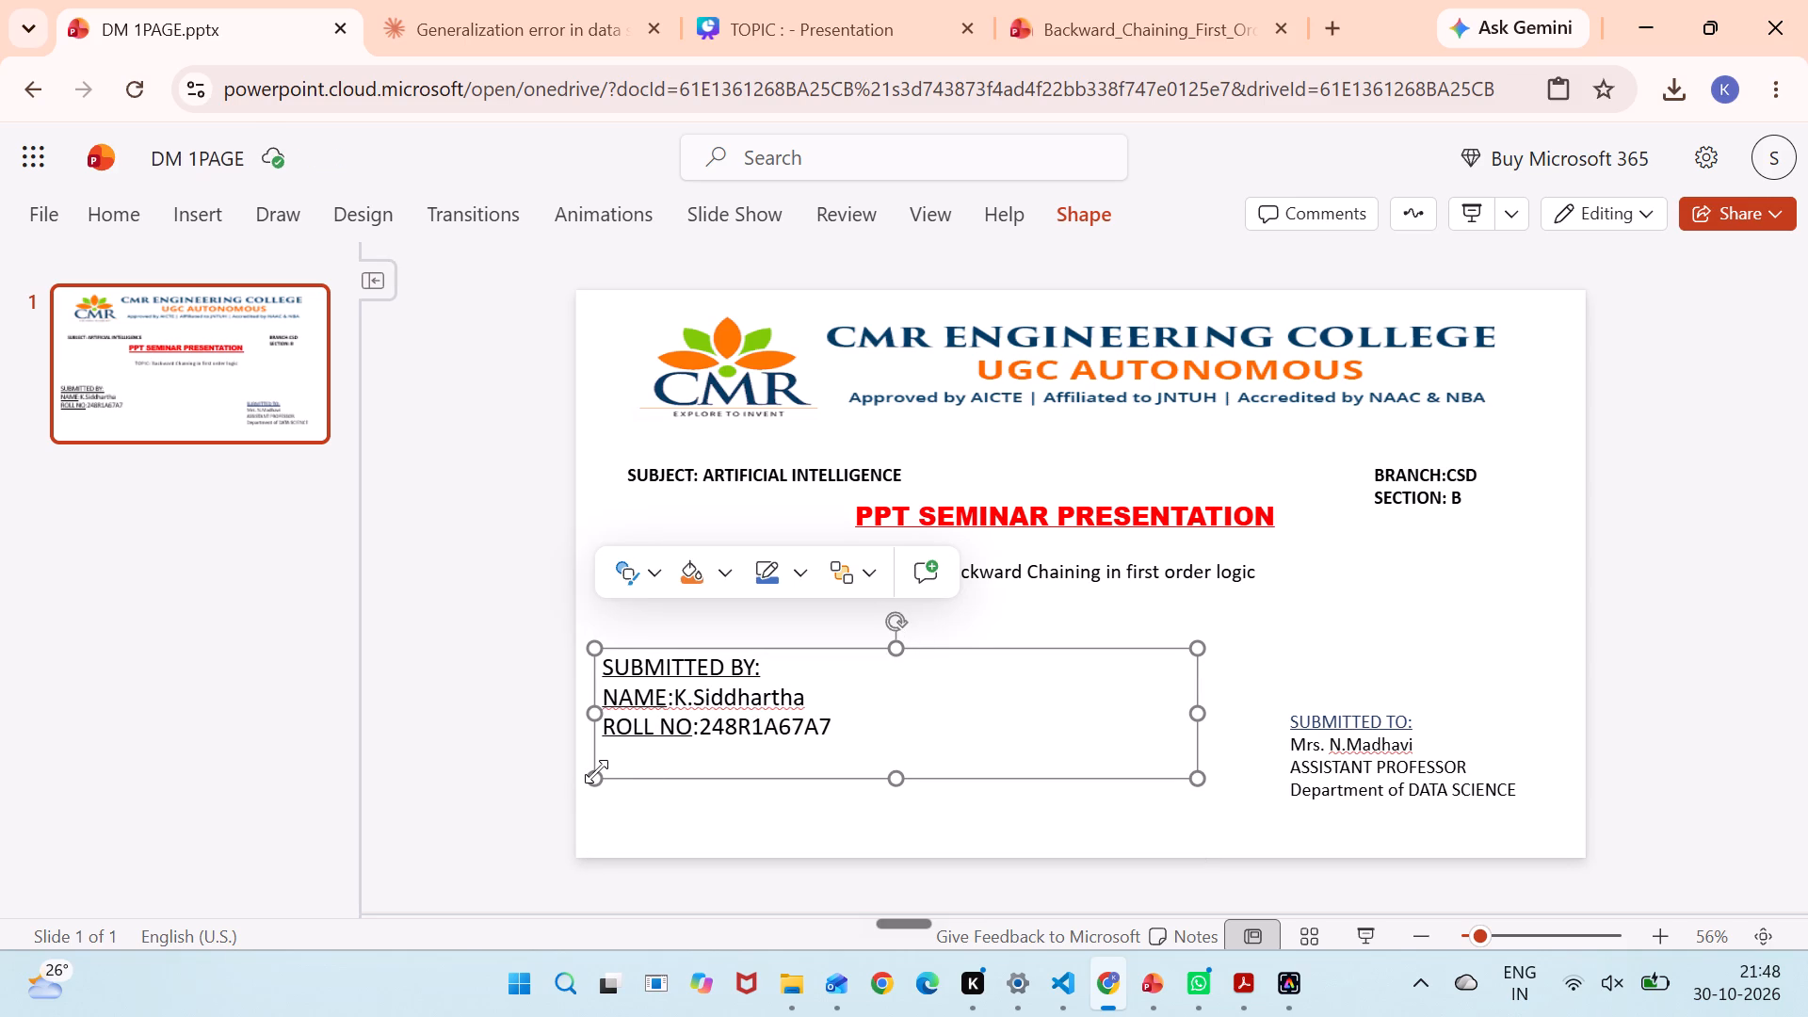
drag(596, 771, 621, 821)
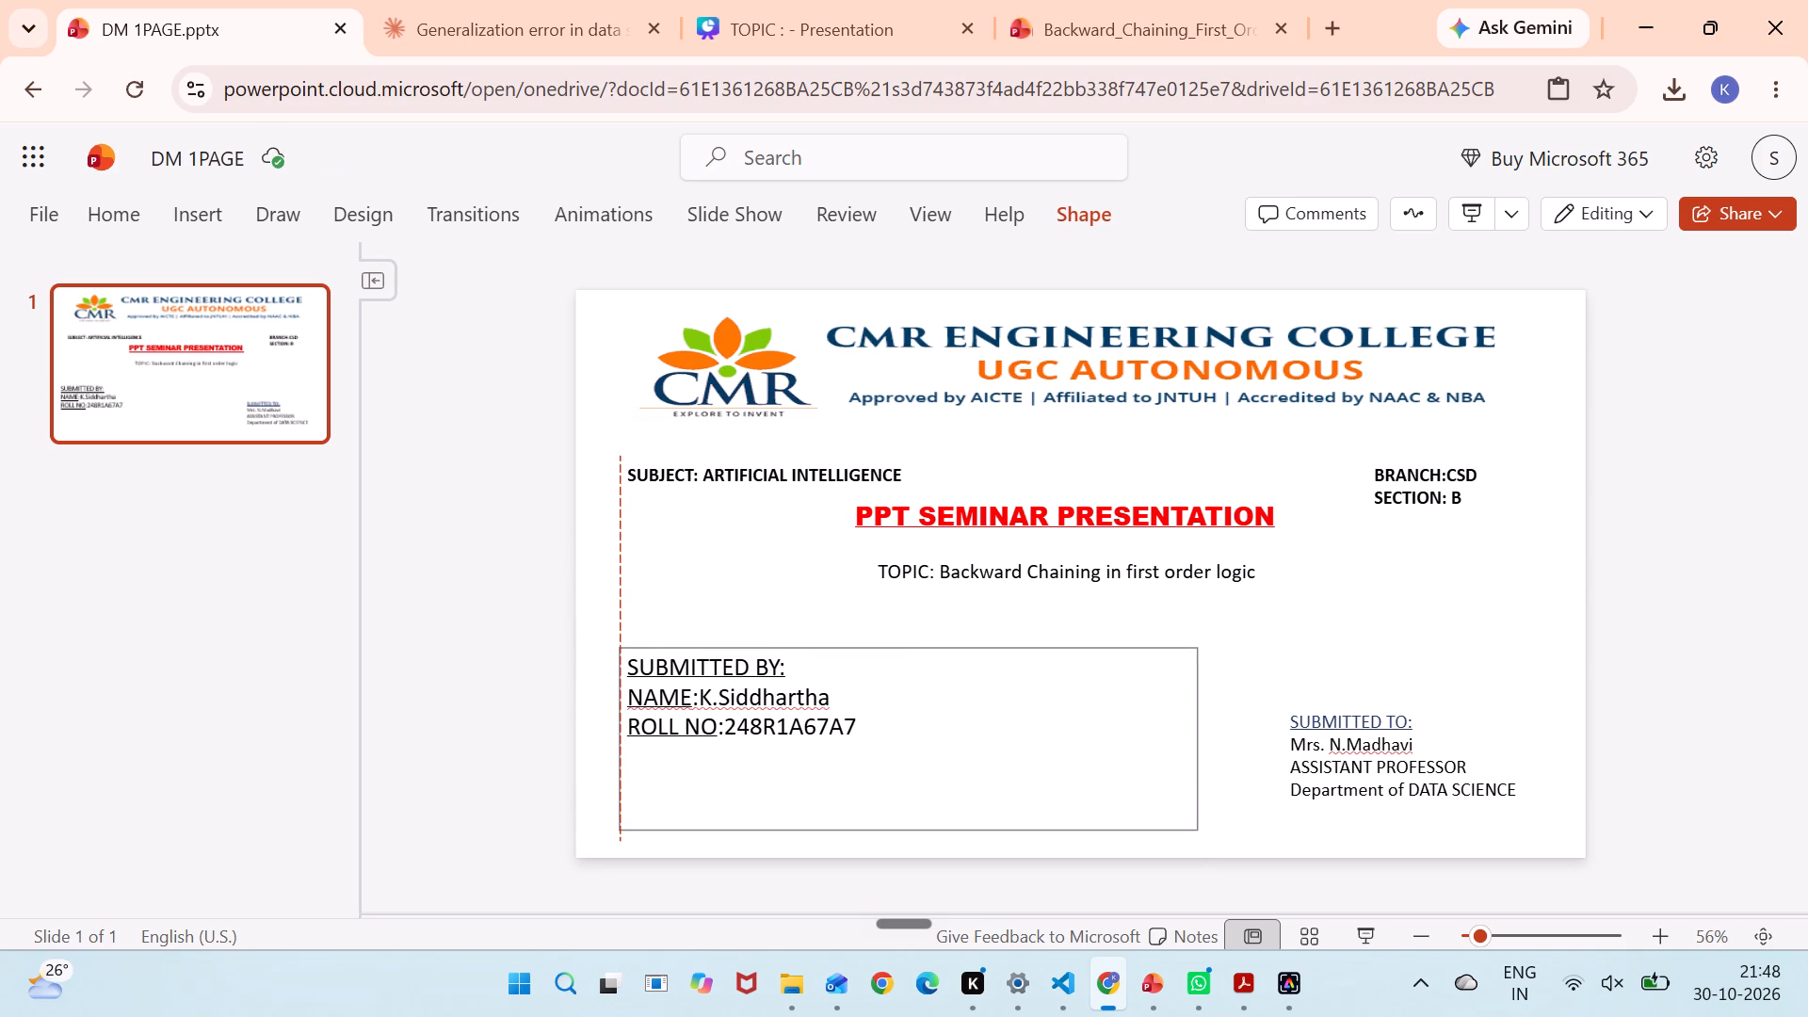
Shrink the SUBMITTED BY box in height and width so it fits closely around its three lines of text.
drag(621, 821, 629, 825)
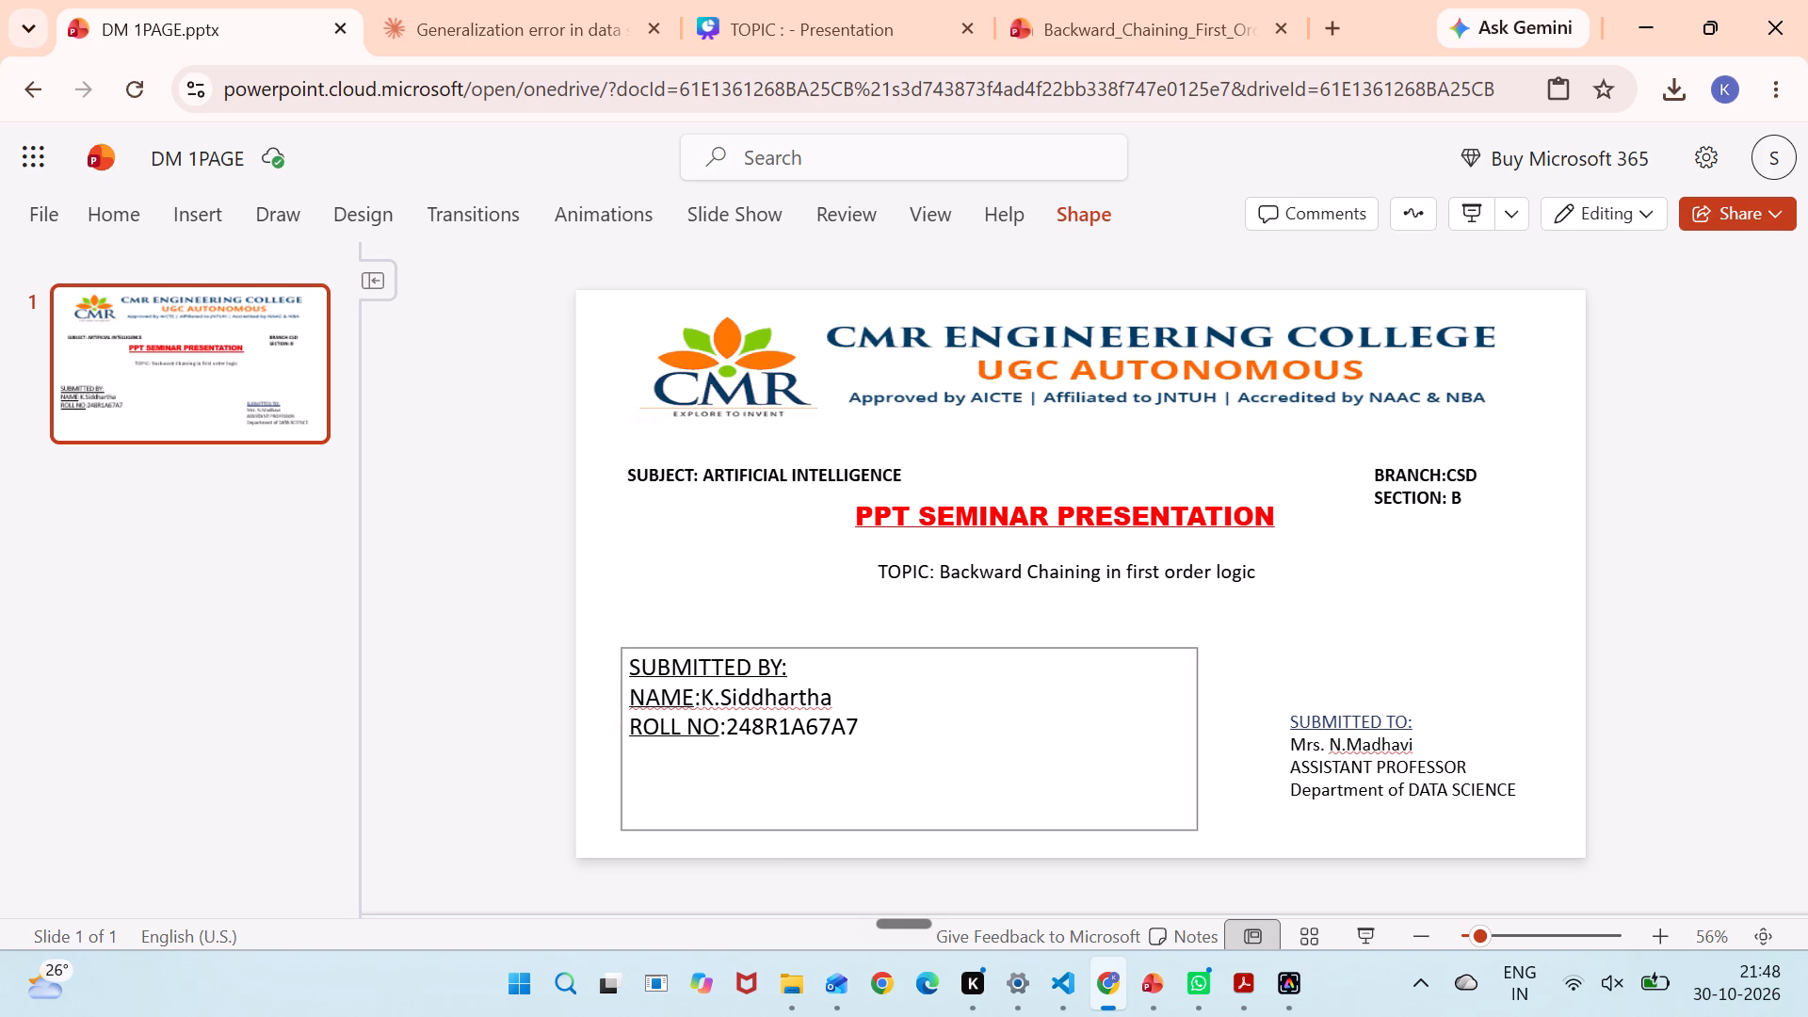
drag(629, 825, 628, 825)
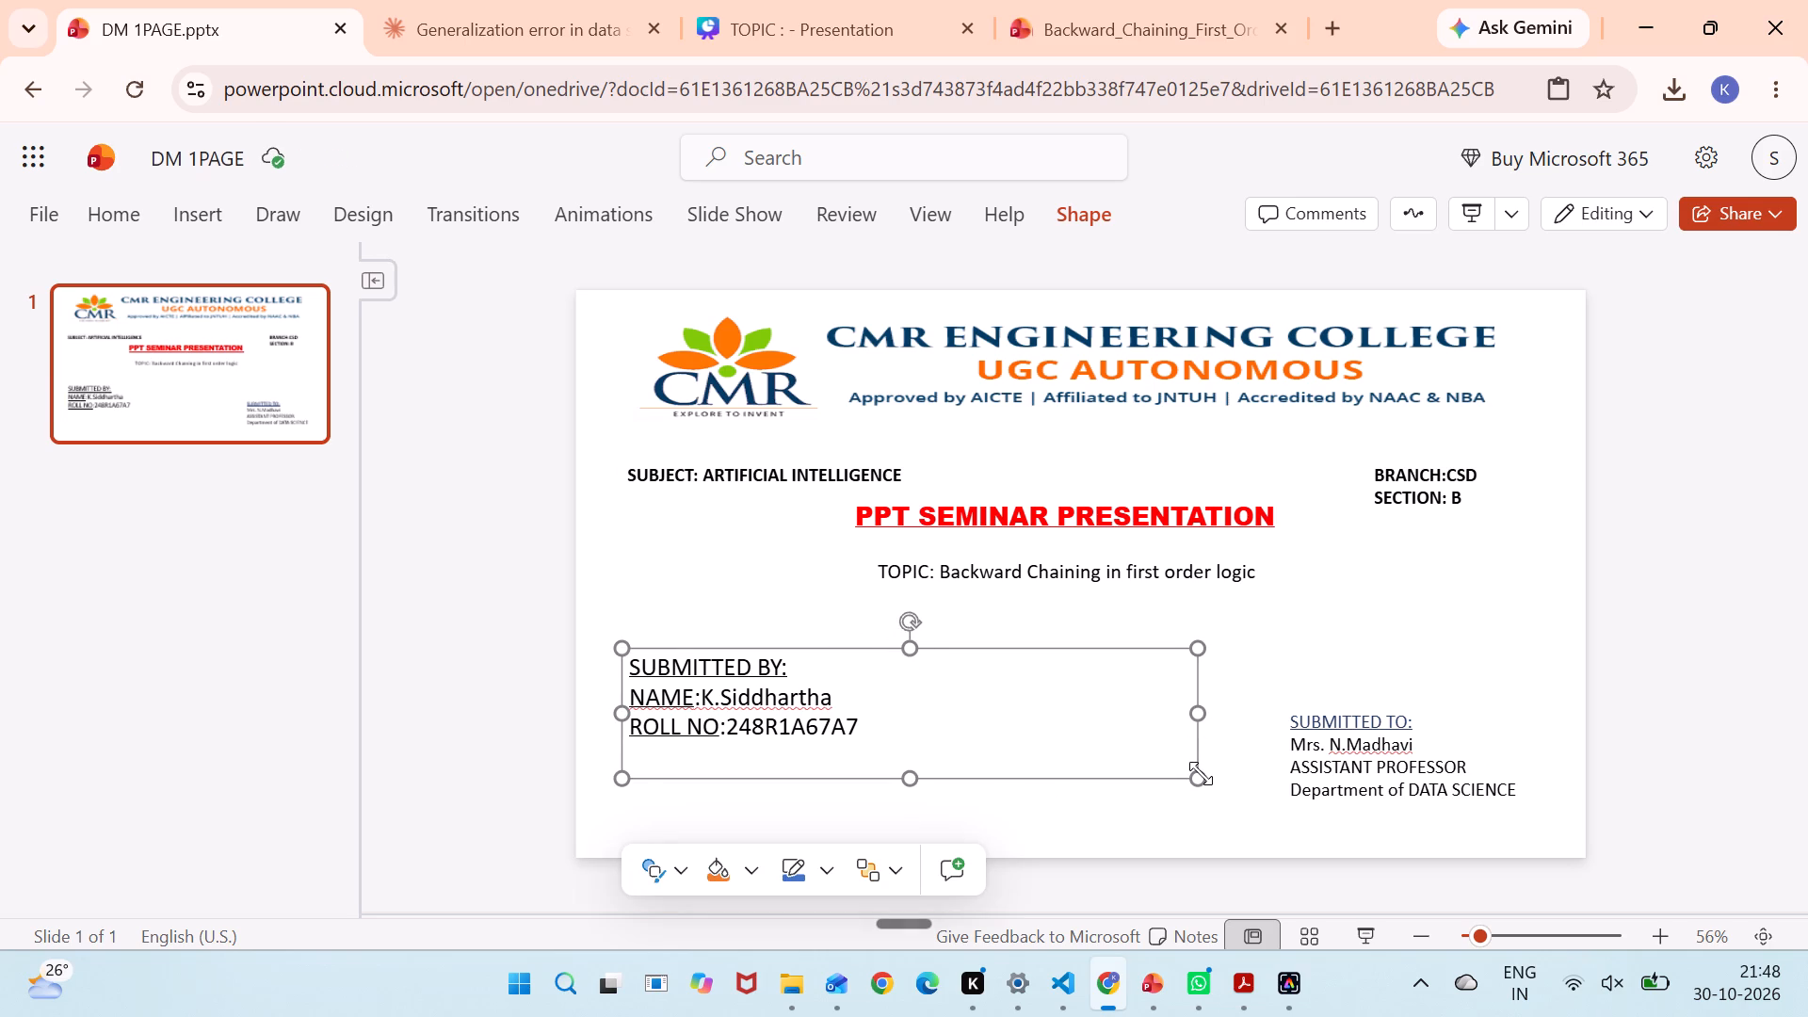
drag(1198, 712, 932, 796)
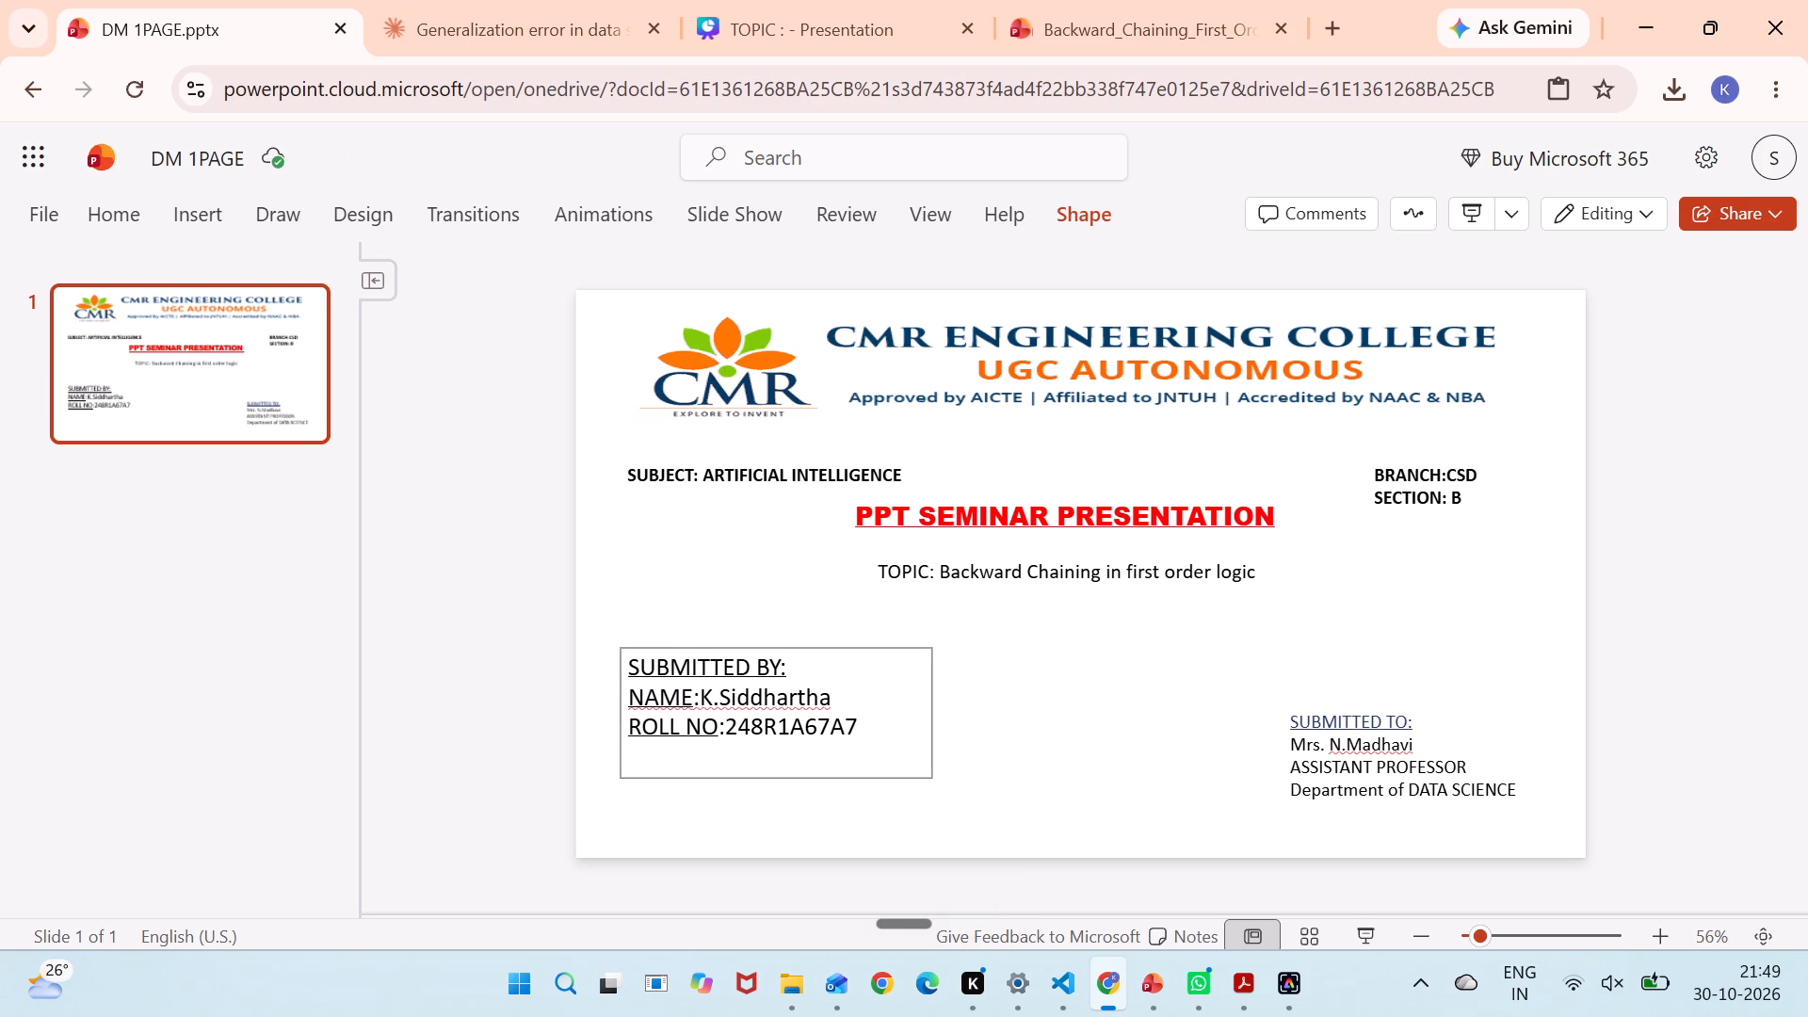
drag(932, 796, 908, 803)
Lower the SUBMITTED BY box level with the SUBMITTED TO block, keeping its left edge aligned with the SUBJECT line.
click(751, 700)
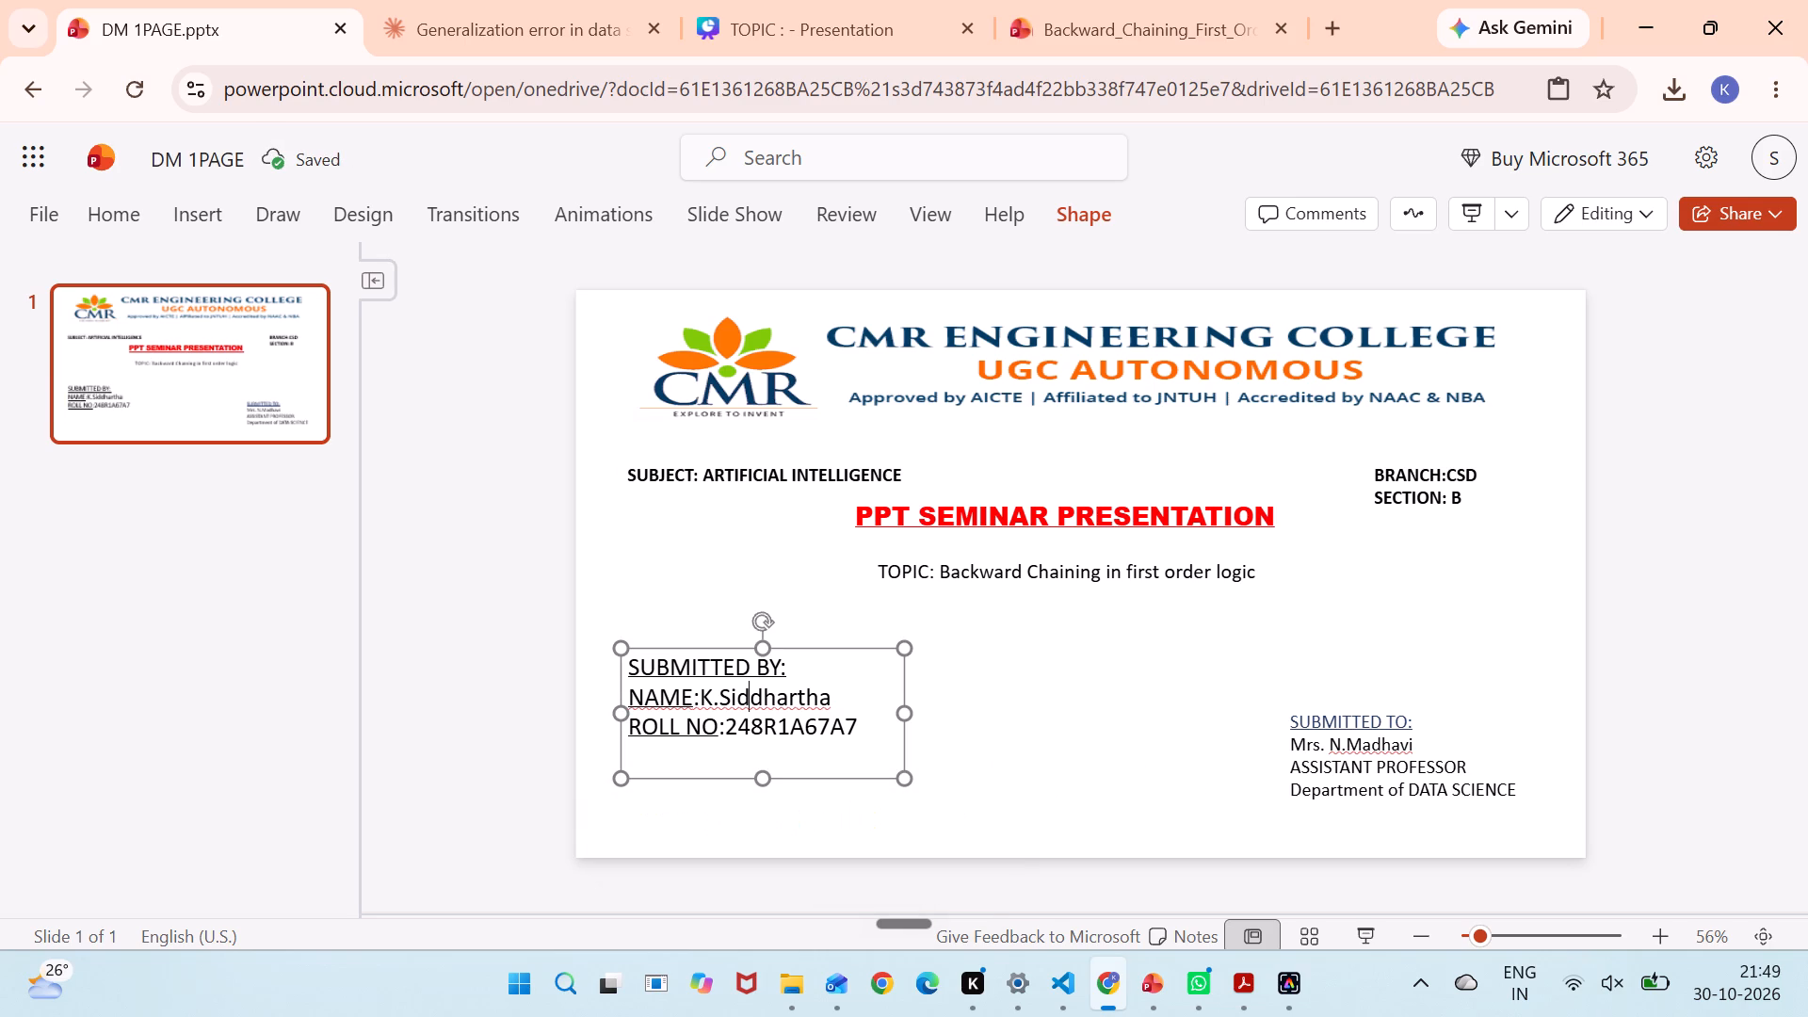
click(649, 611)
drag(649, 611, 642, 645)
drag(622, 655, 633, 659)
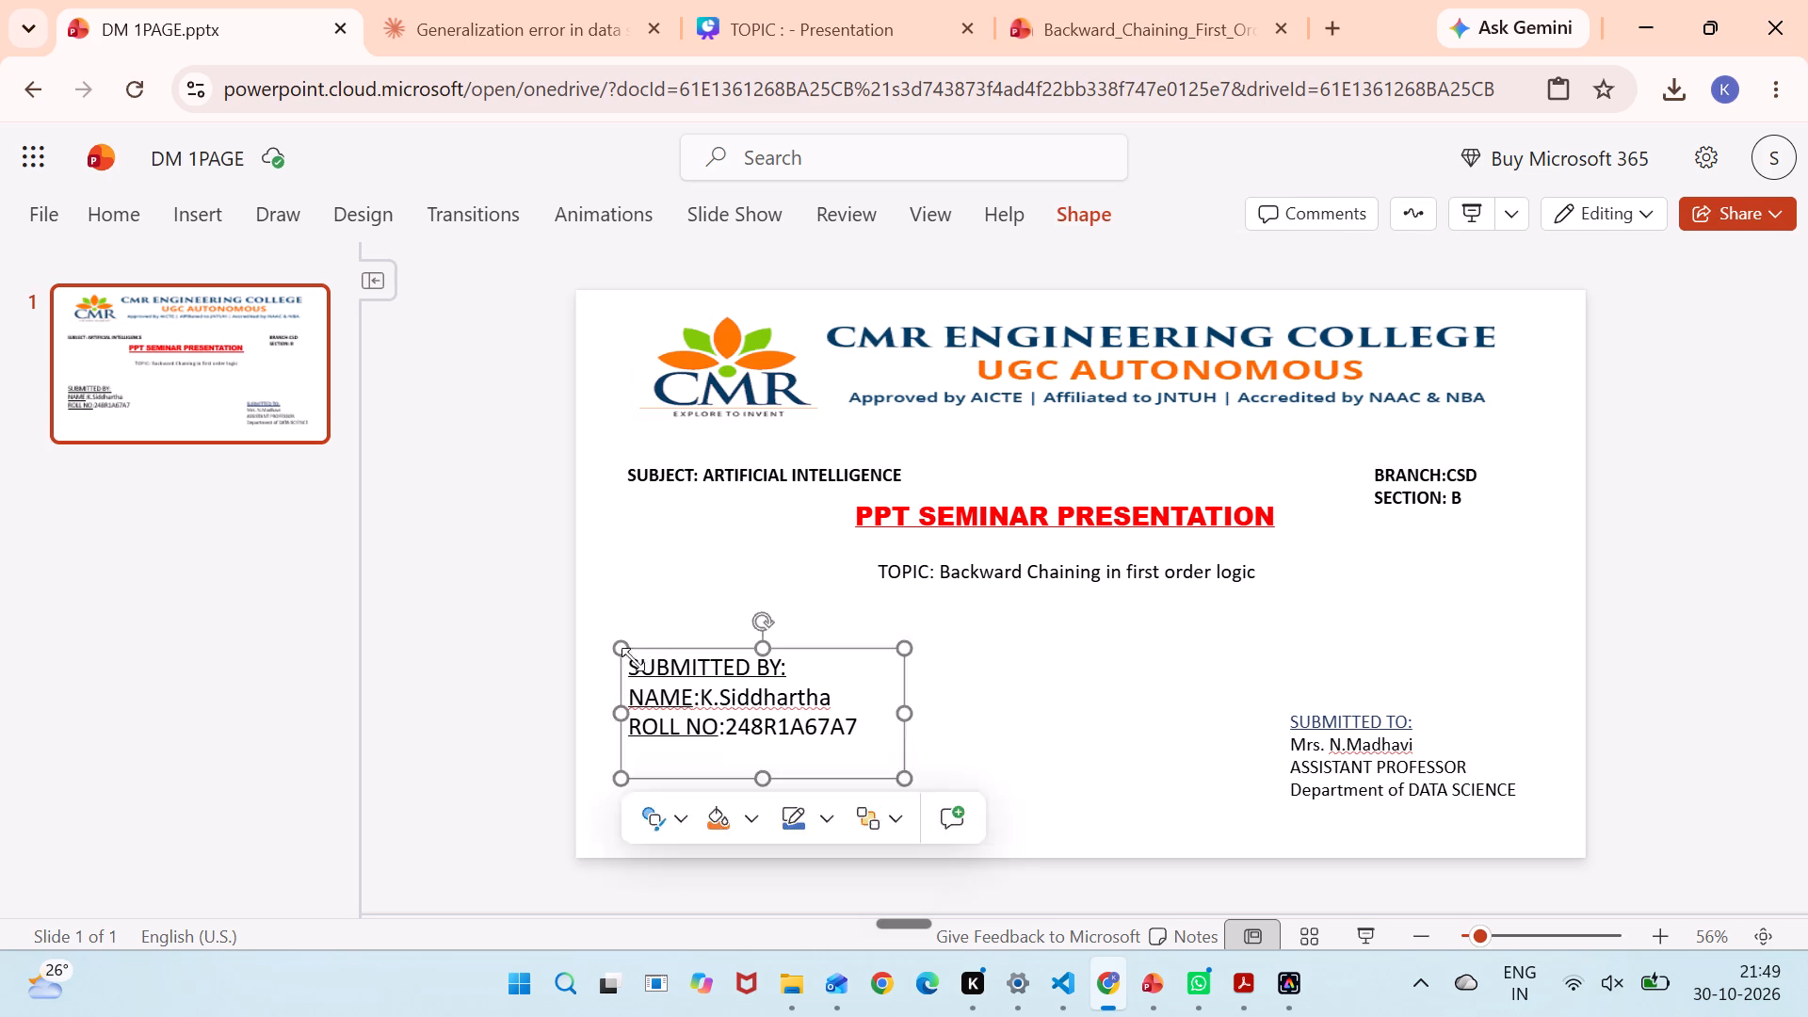
drag(633, 659, 634, 718)
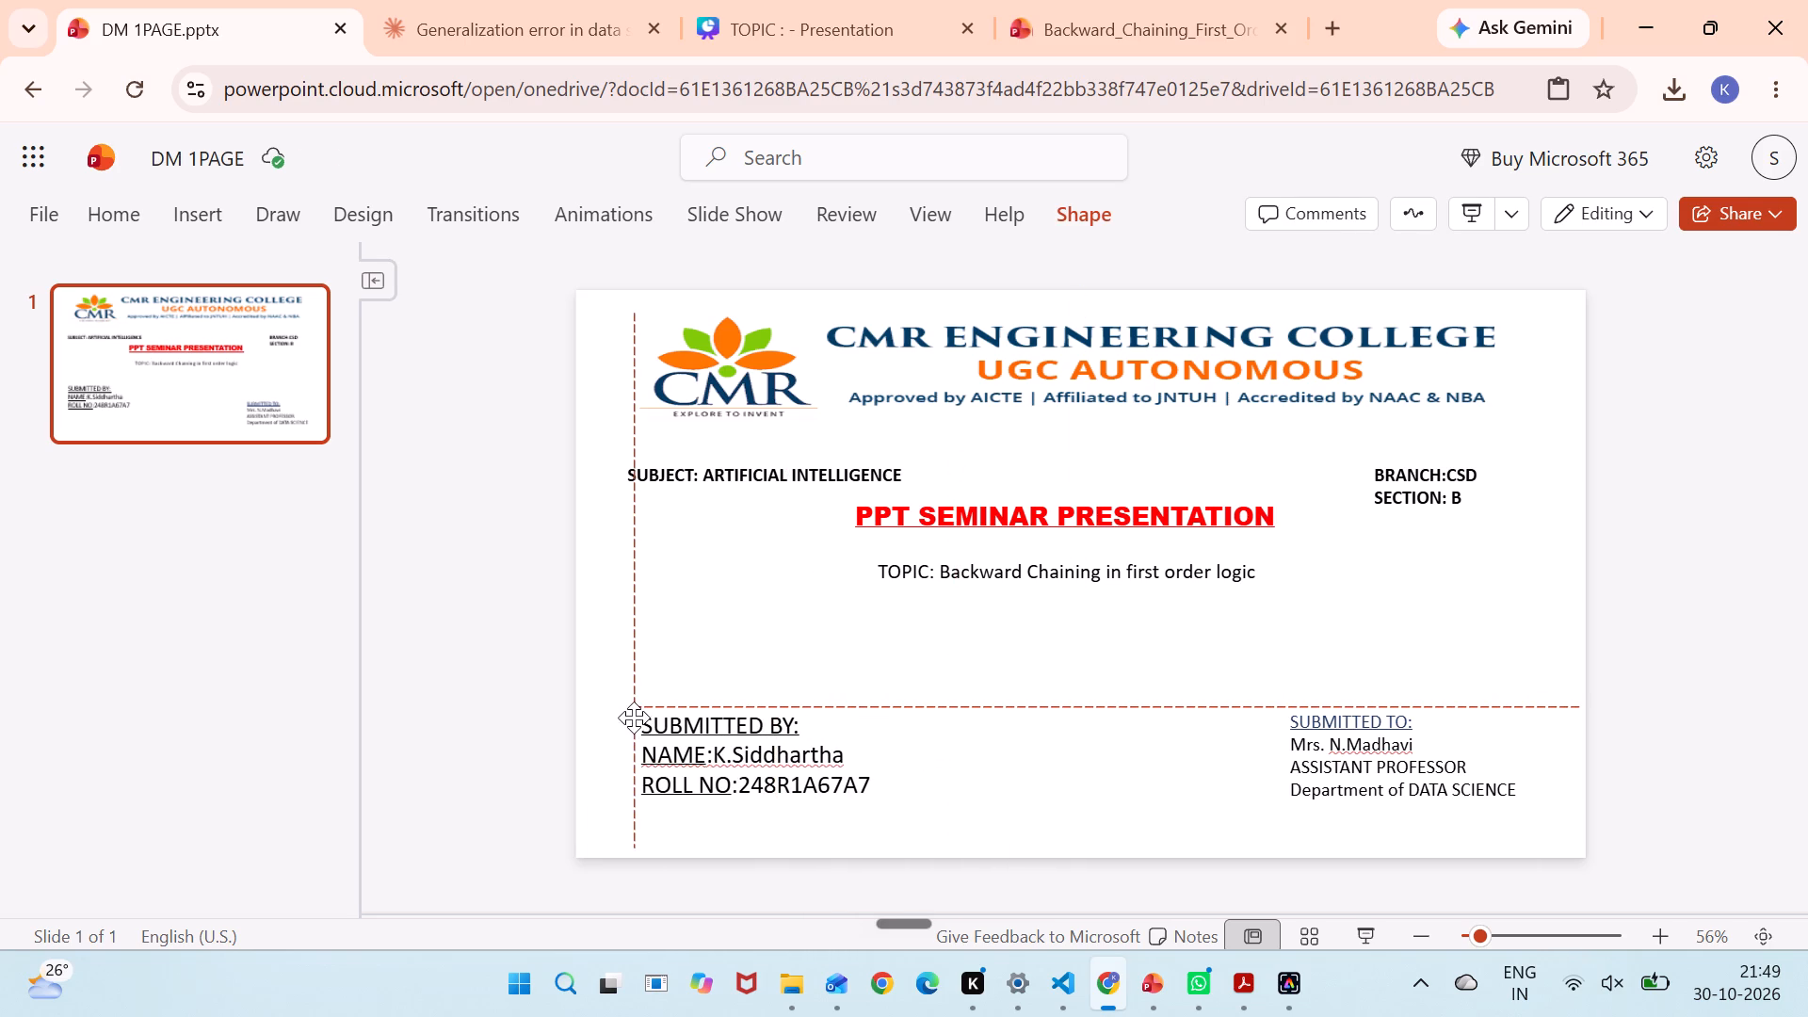
drag(634, 718, 621, 715)
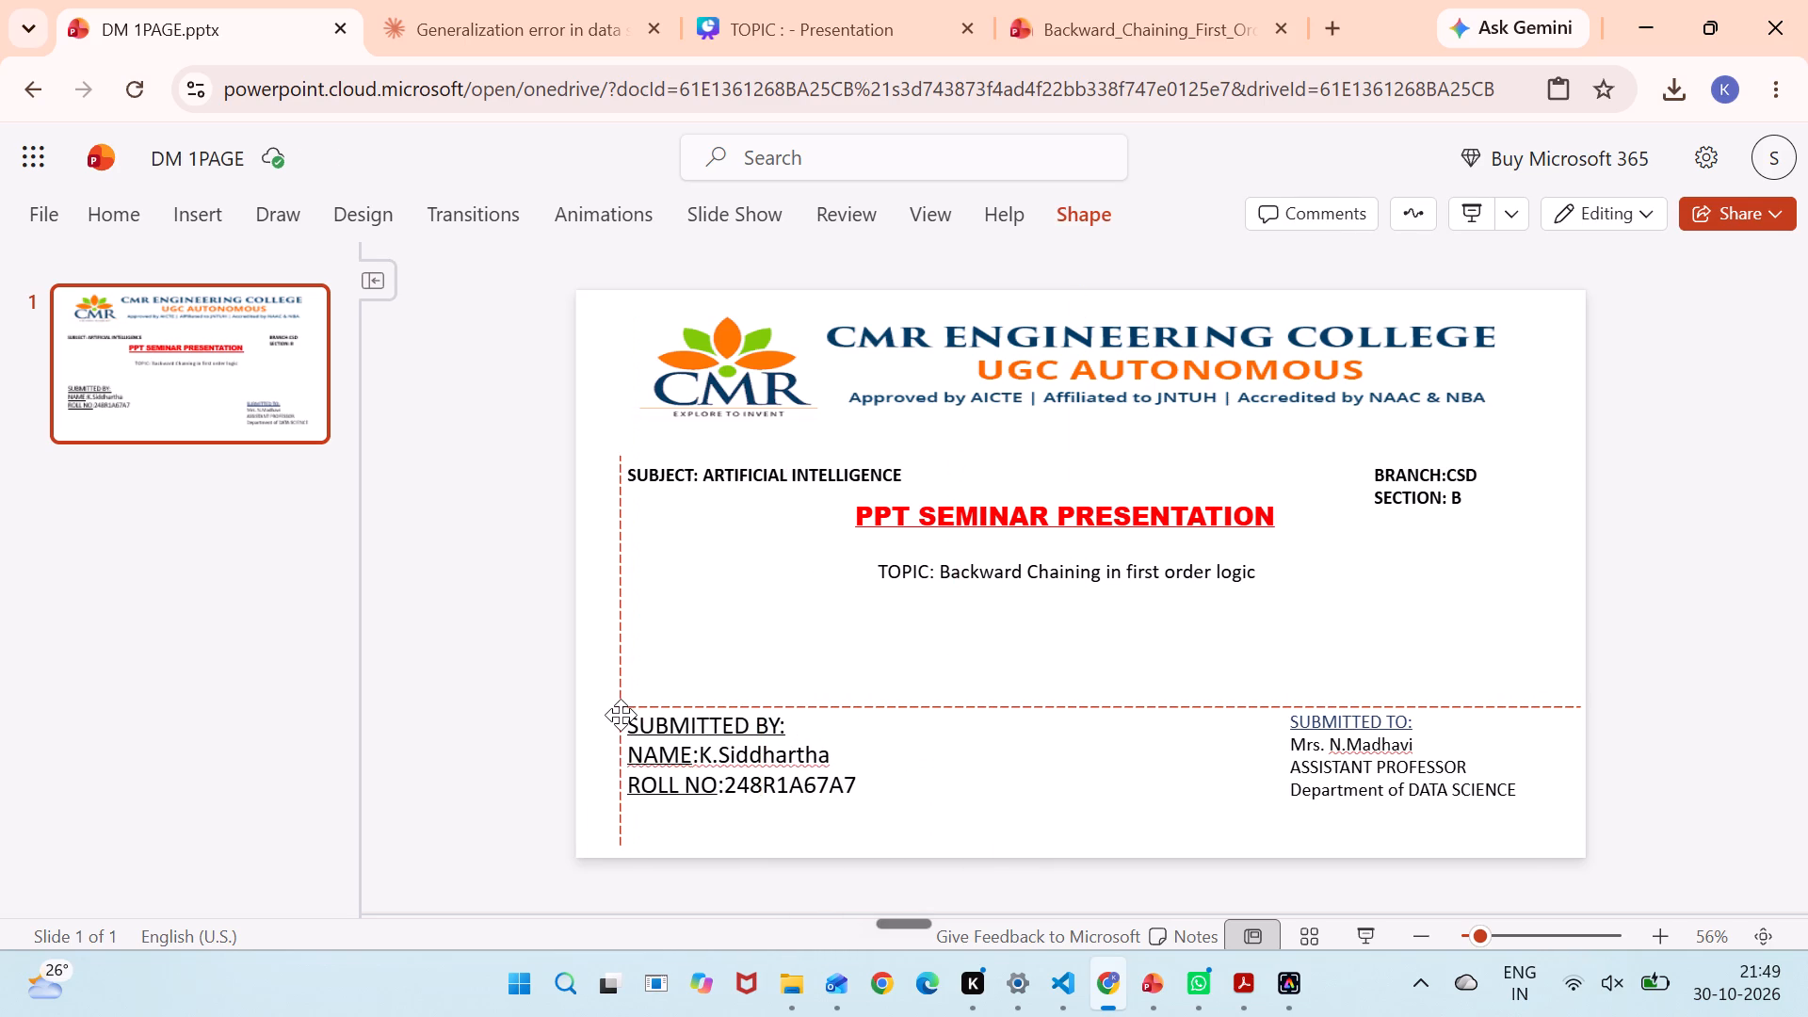
drag(621, 715, 626, 717)
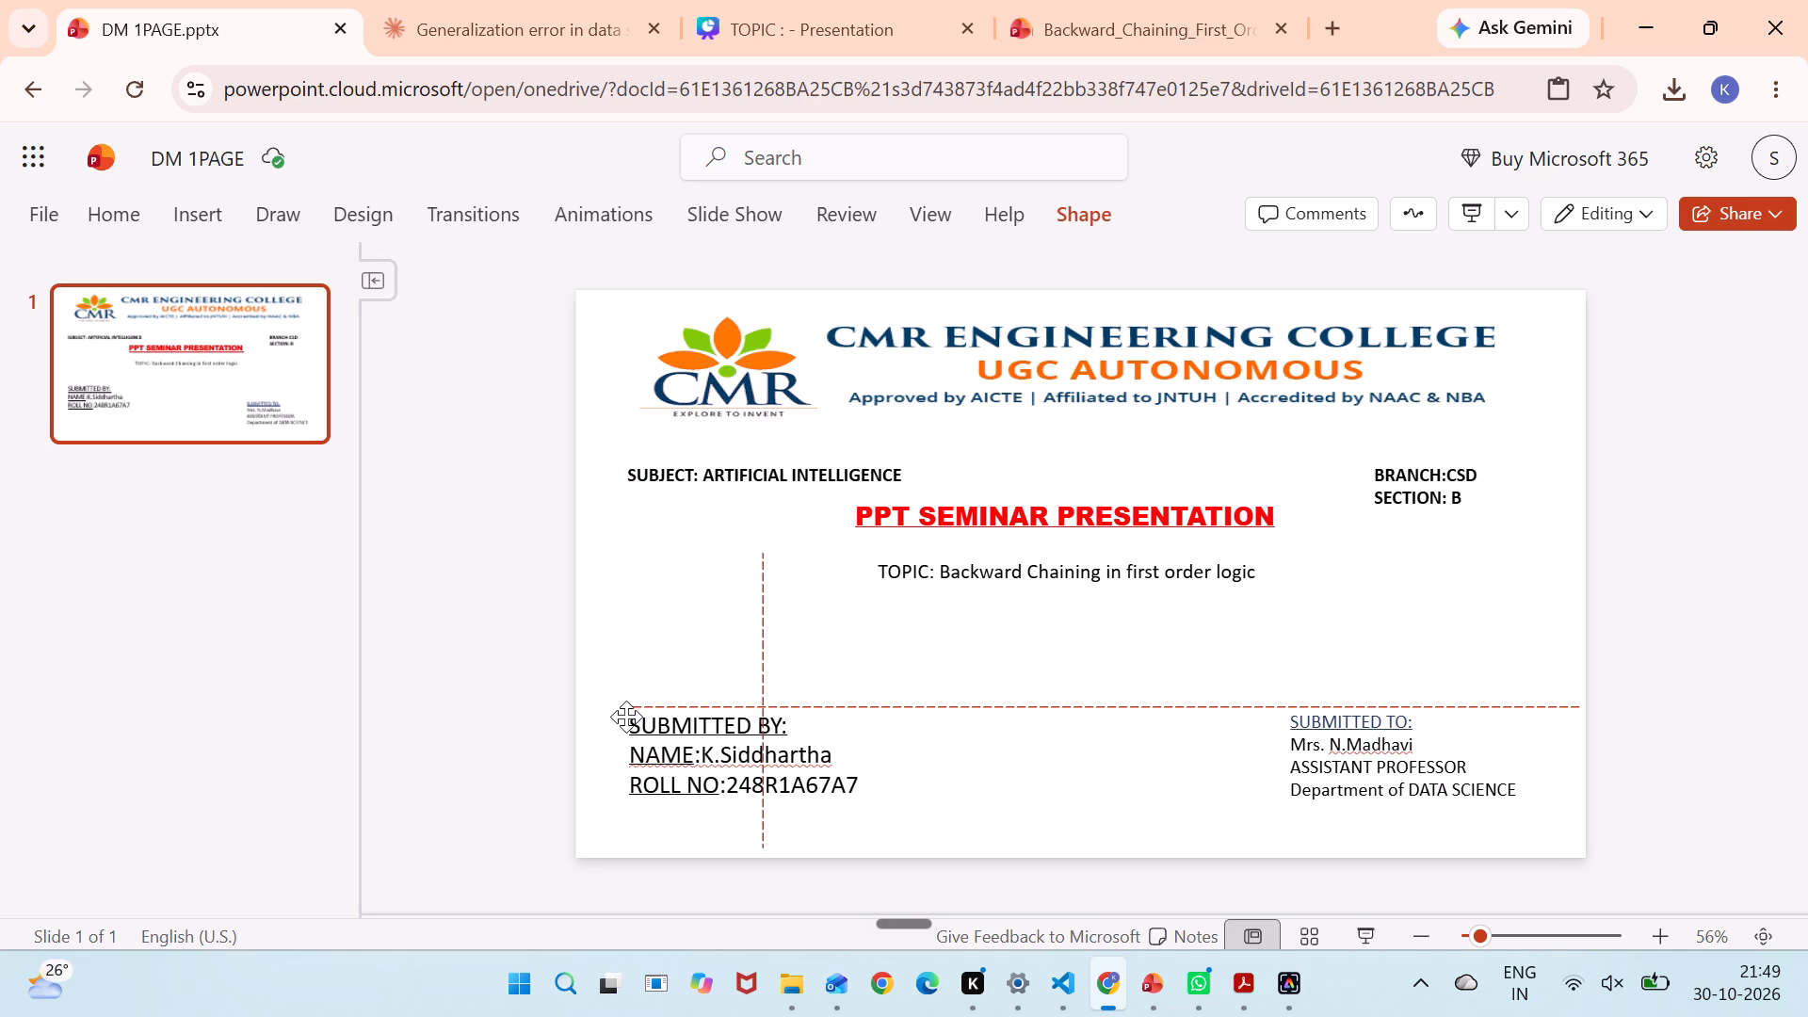
drag(626, 717, 621, 717)
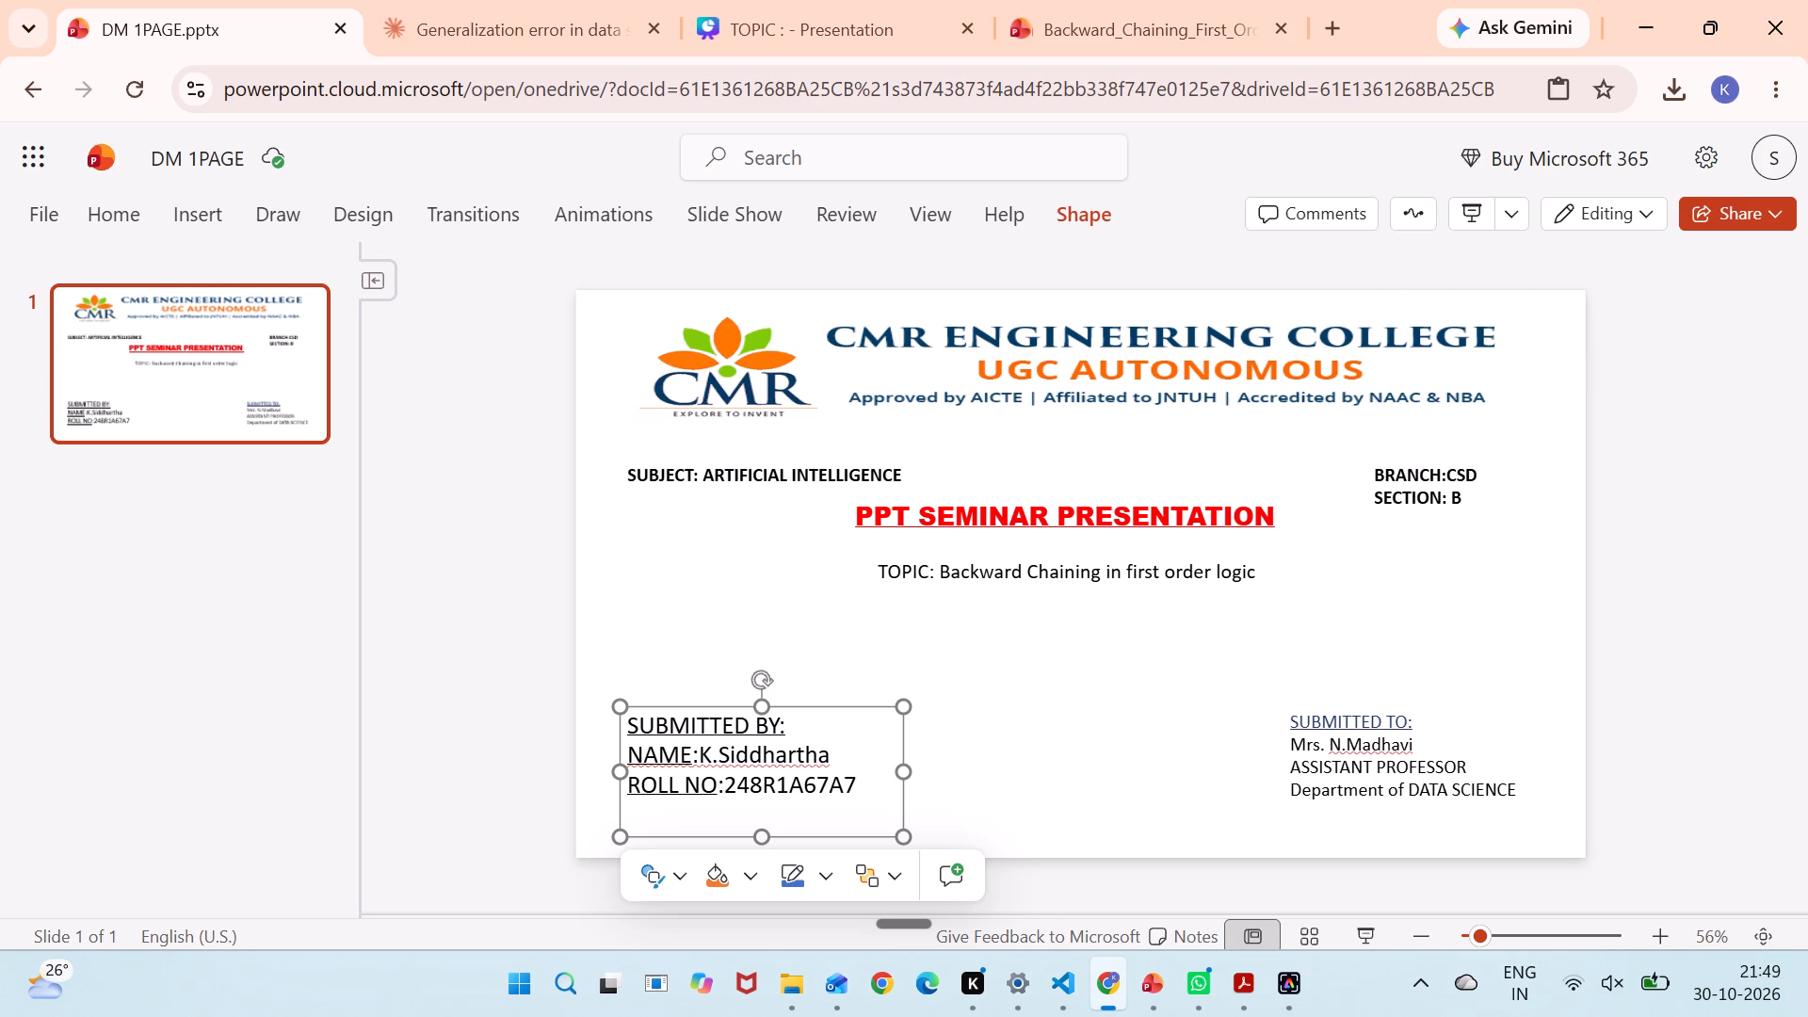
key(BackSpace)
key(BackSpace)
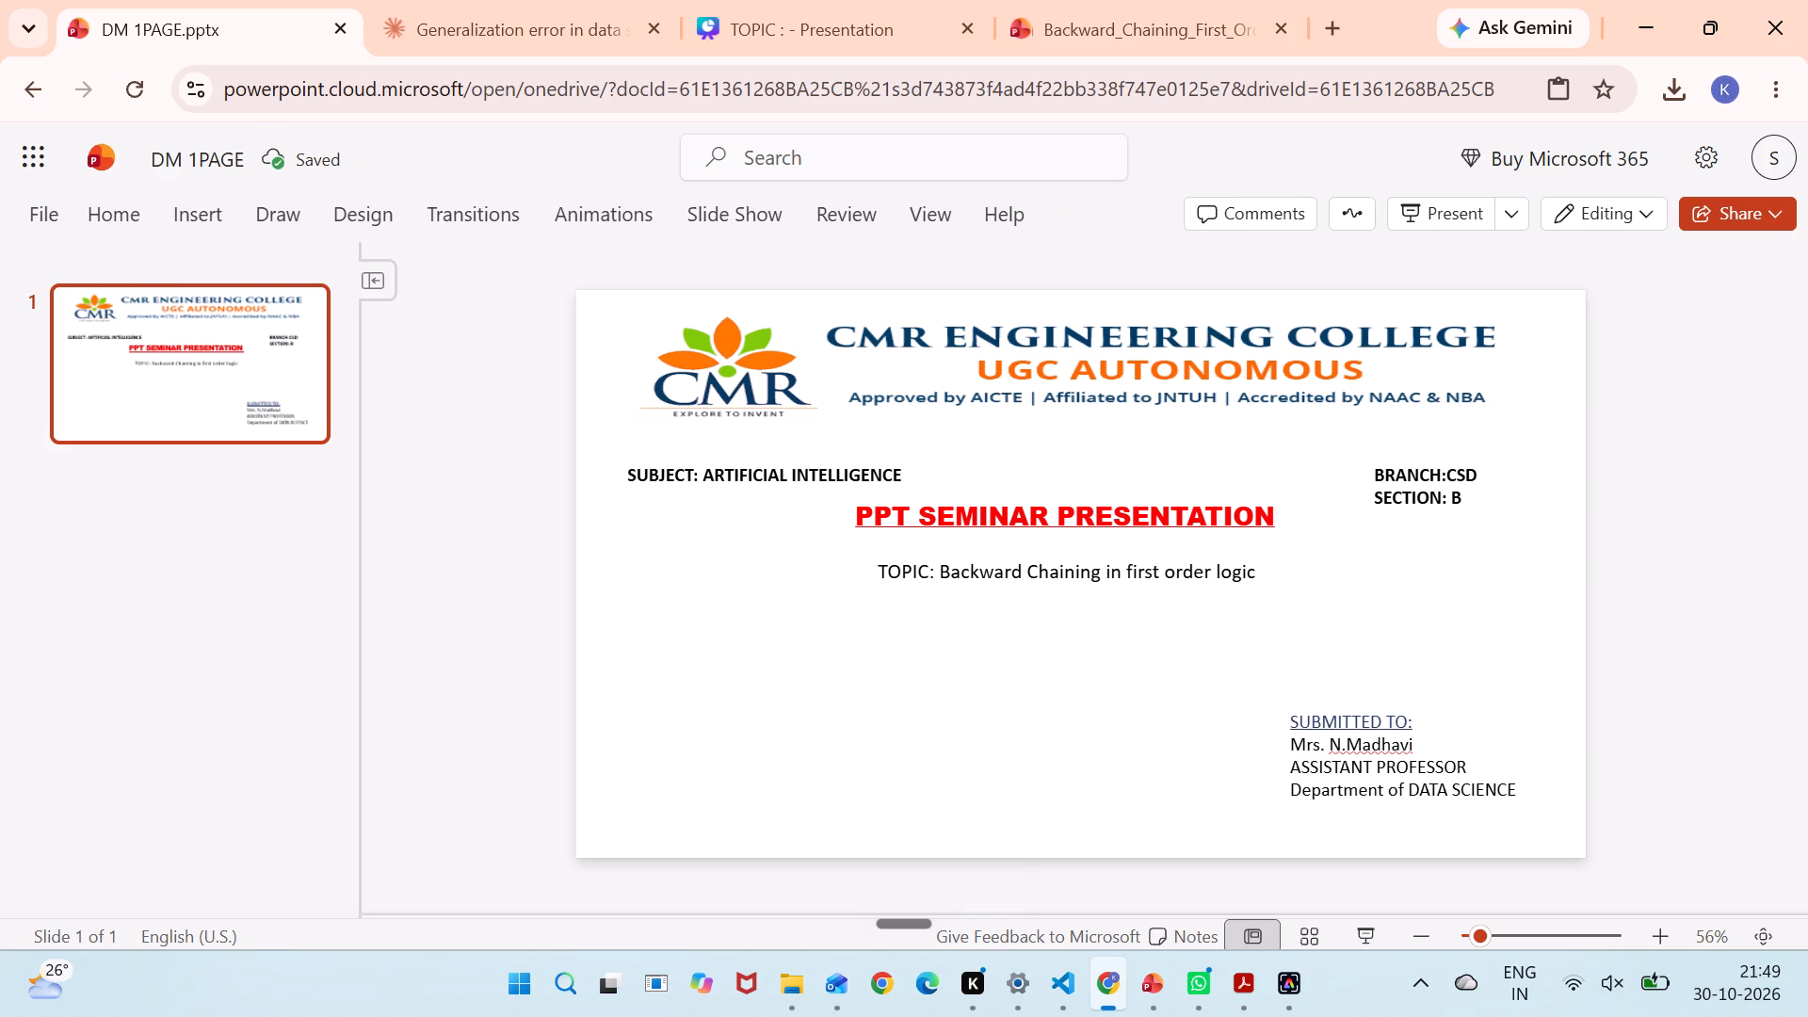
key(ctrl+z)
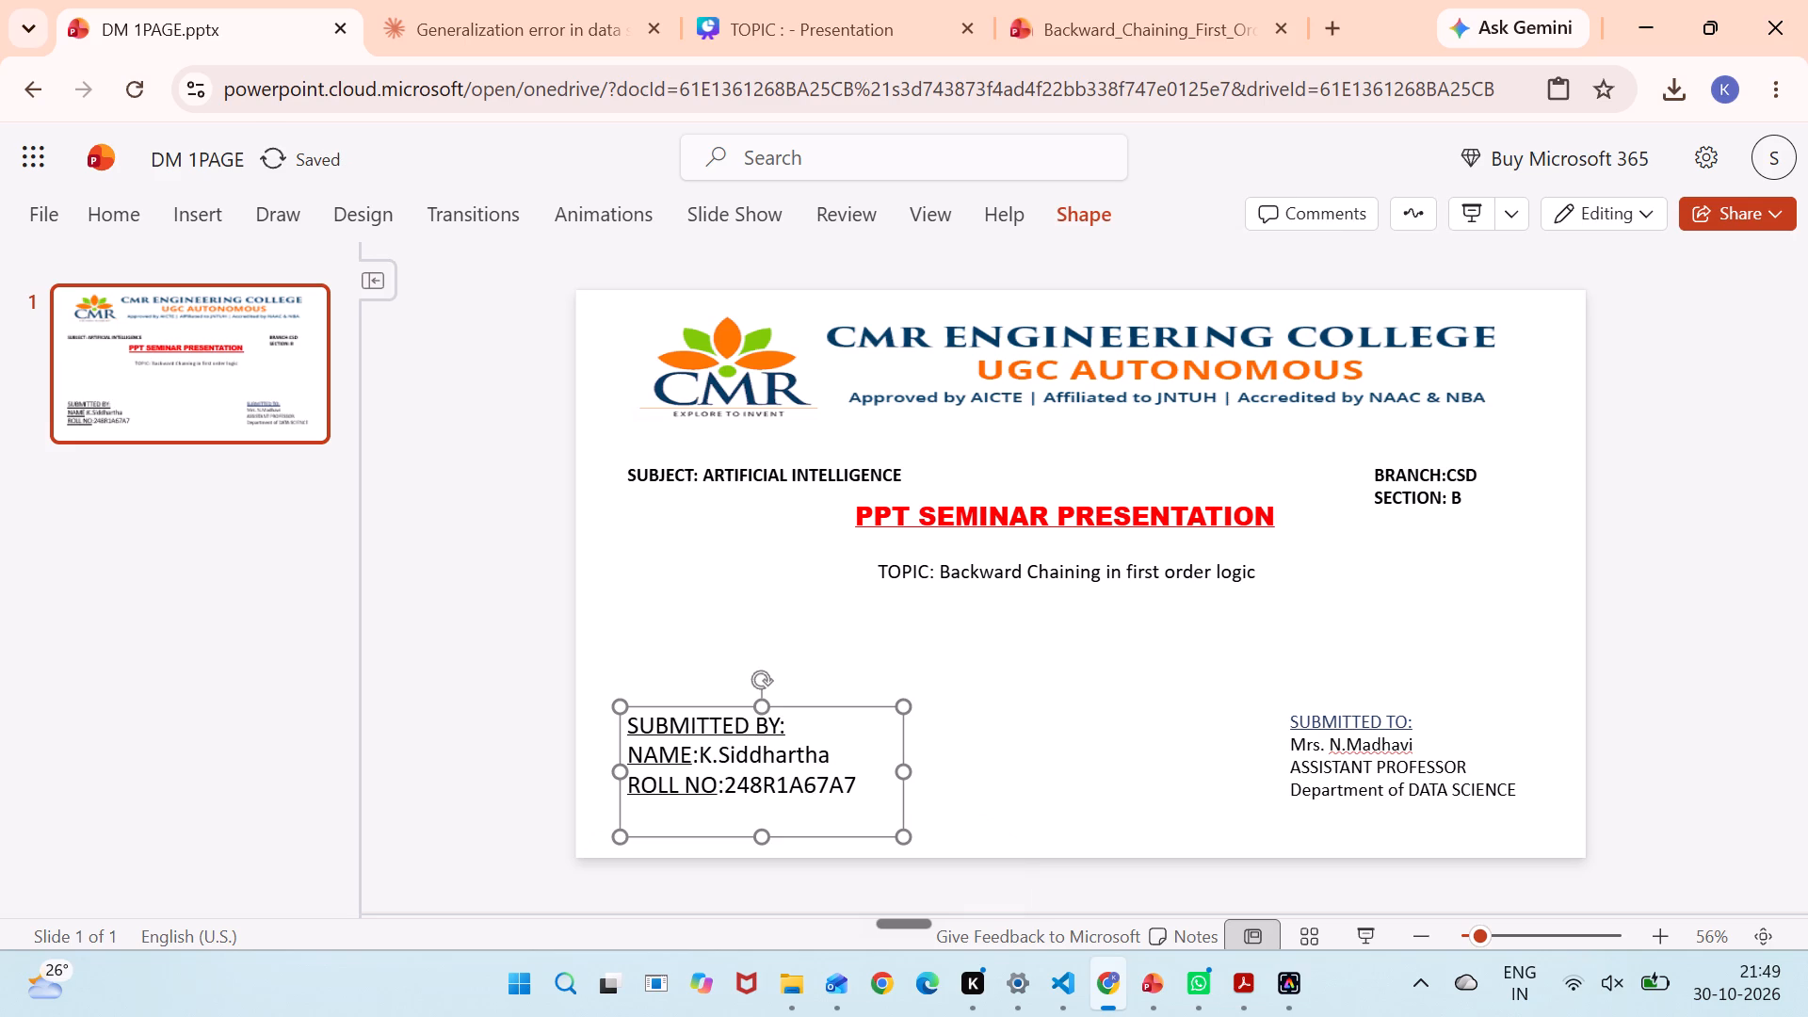
Delete the NAME: label in the SUBMITTED BY block, leaving only the student's name on that line.
click(696, 749)
key(BackSpace)
key(BackSpace)
key(BackSpace)
key(BackSpace)
key(BackSpace)
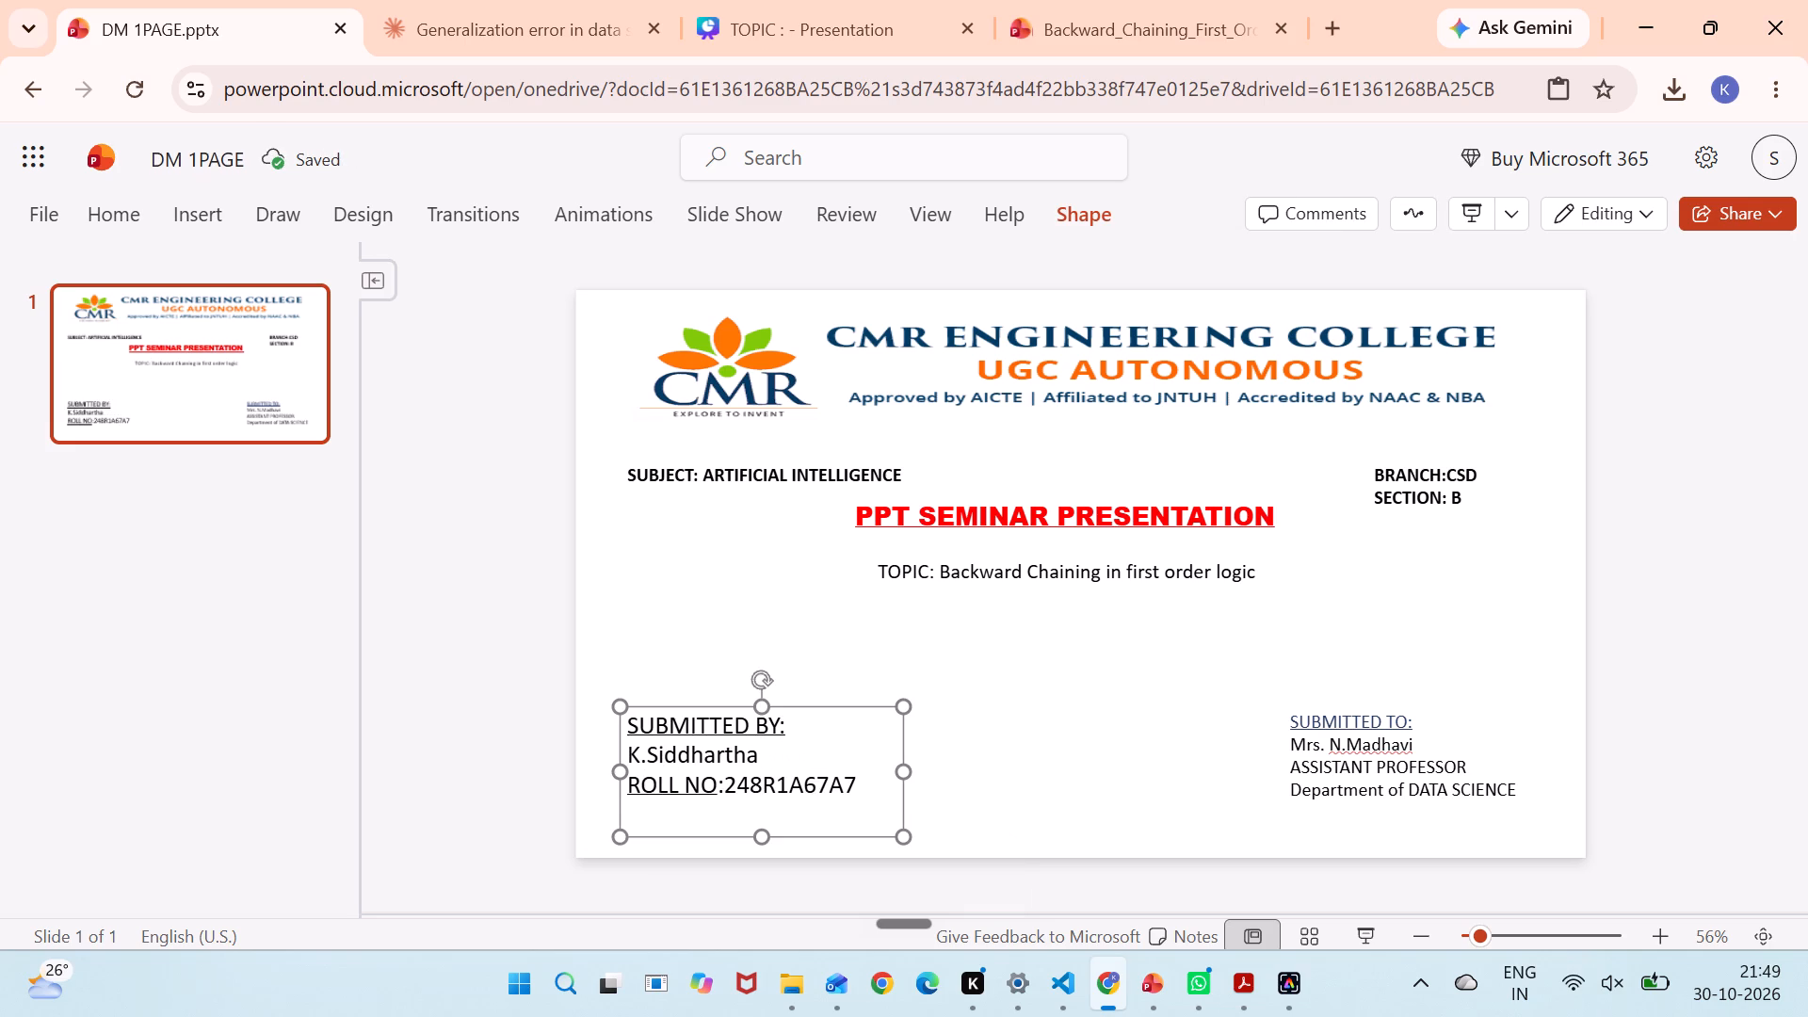
Delete the ROLL NO: label in the SUBMITTED BY block, leaving only the roll number on that line.
key(Down)
key(Right)
key(Right)
key(Right)
key(Right)
key(Right)
key(Right)
key(Right)
key(Right)
key(BackSpace)
key(BackSpace)
key(BackSpace)
key(BackSpace)
key(BackSpace)
key(BackSpace)
key(BackSpace)
key(BackSpace)
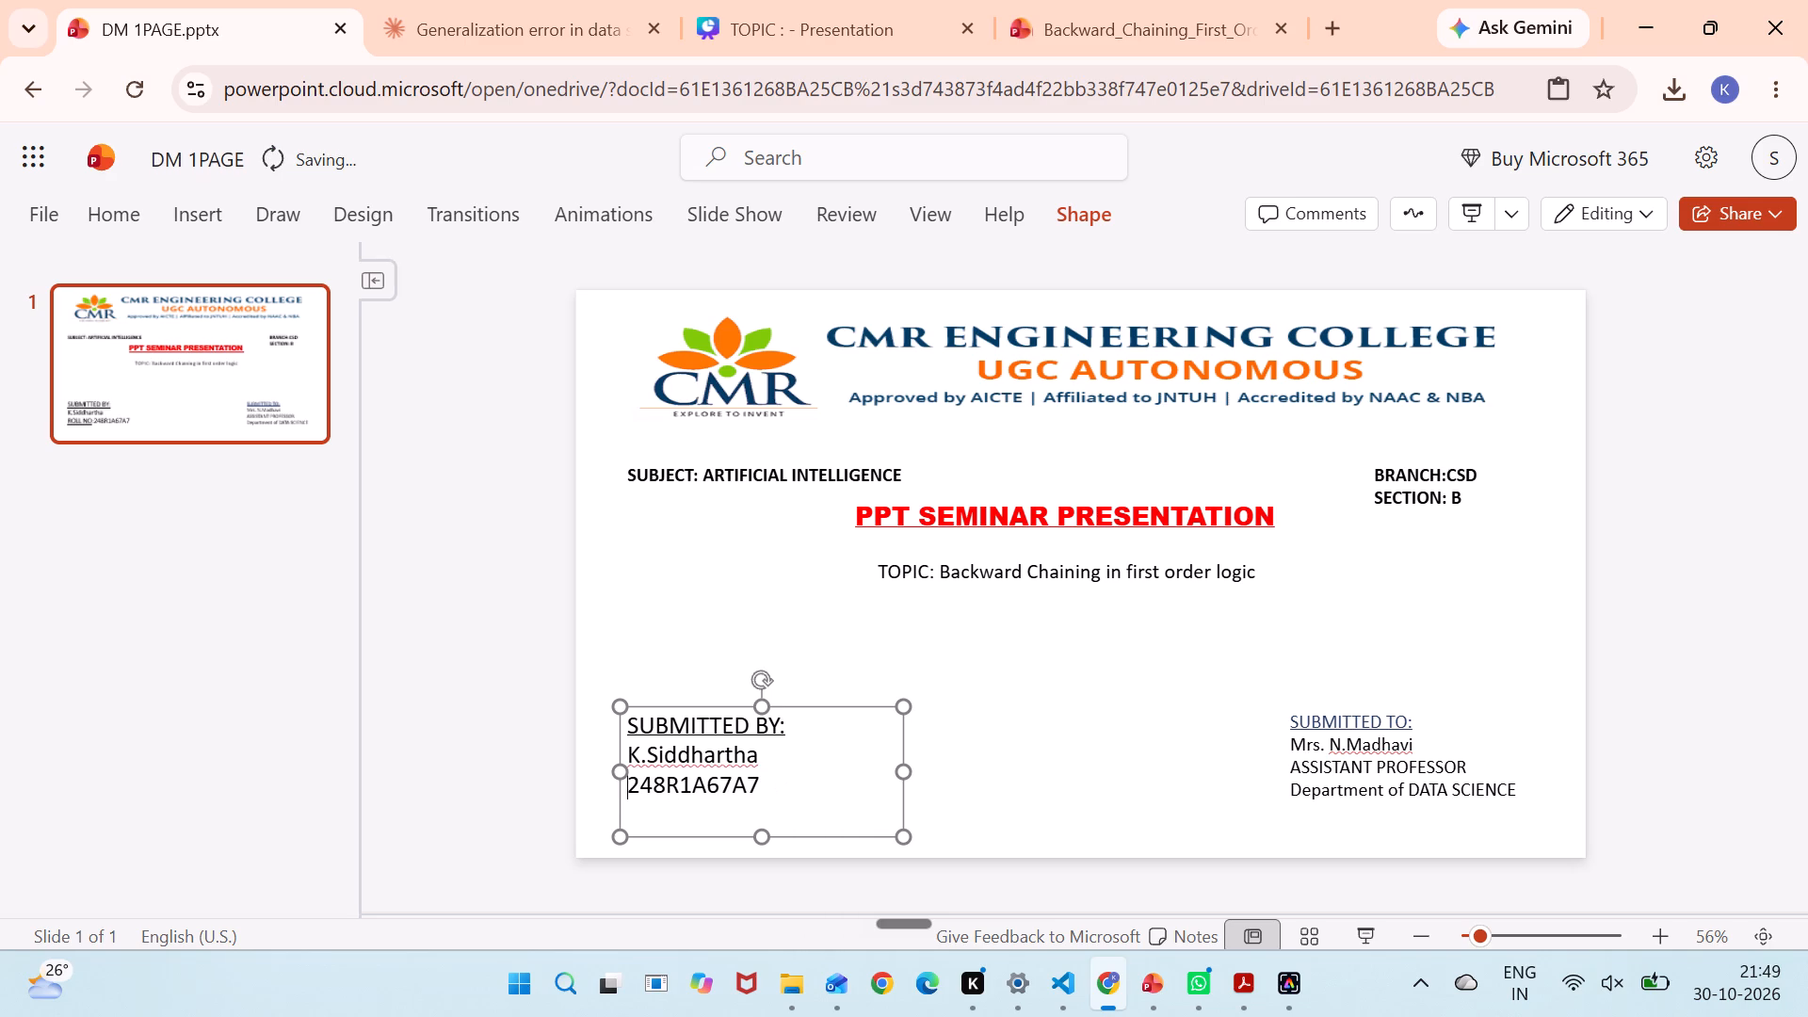
click(864, 613)
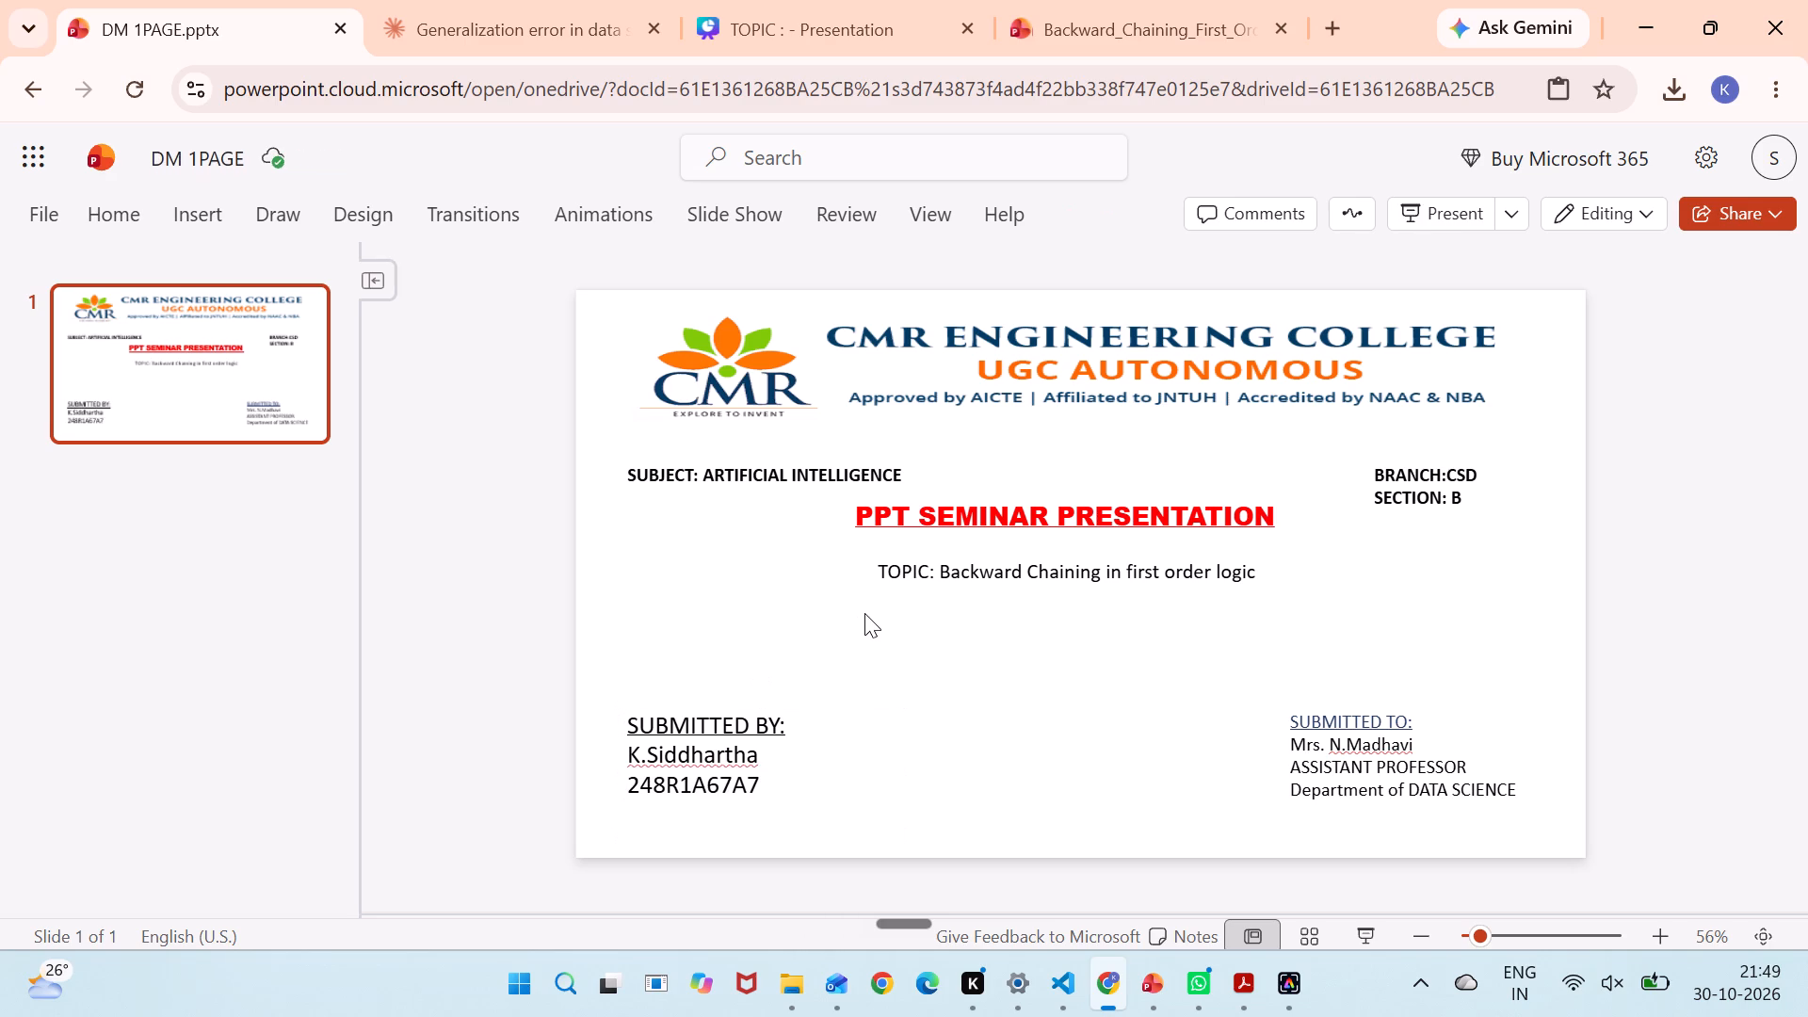
Copy all title page elements from DM 1PAGE onto the blank first slide of the Backward_Chaining_First_Order_Logic 1 presentation.
drag(595, 302, 1417, 831)
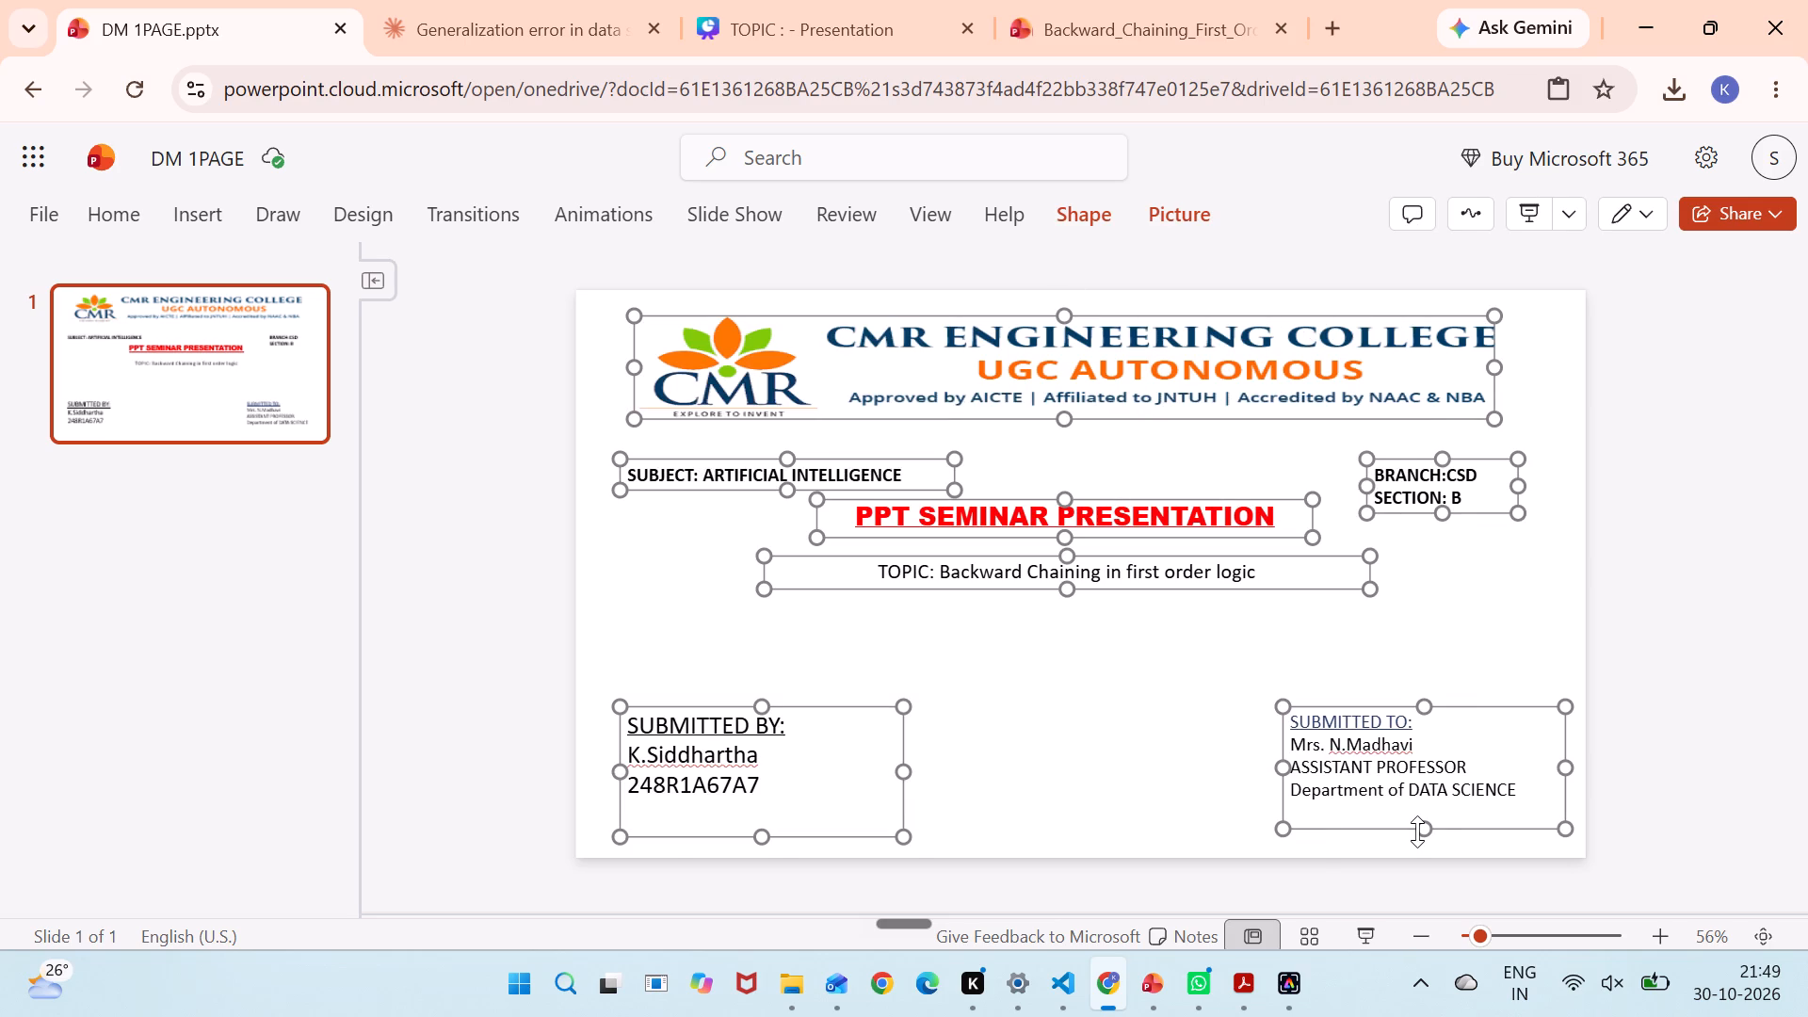
key(ctrl+c)
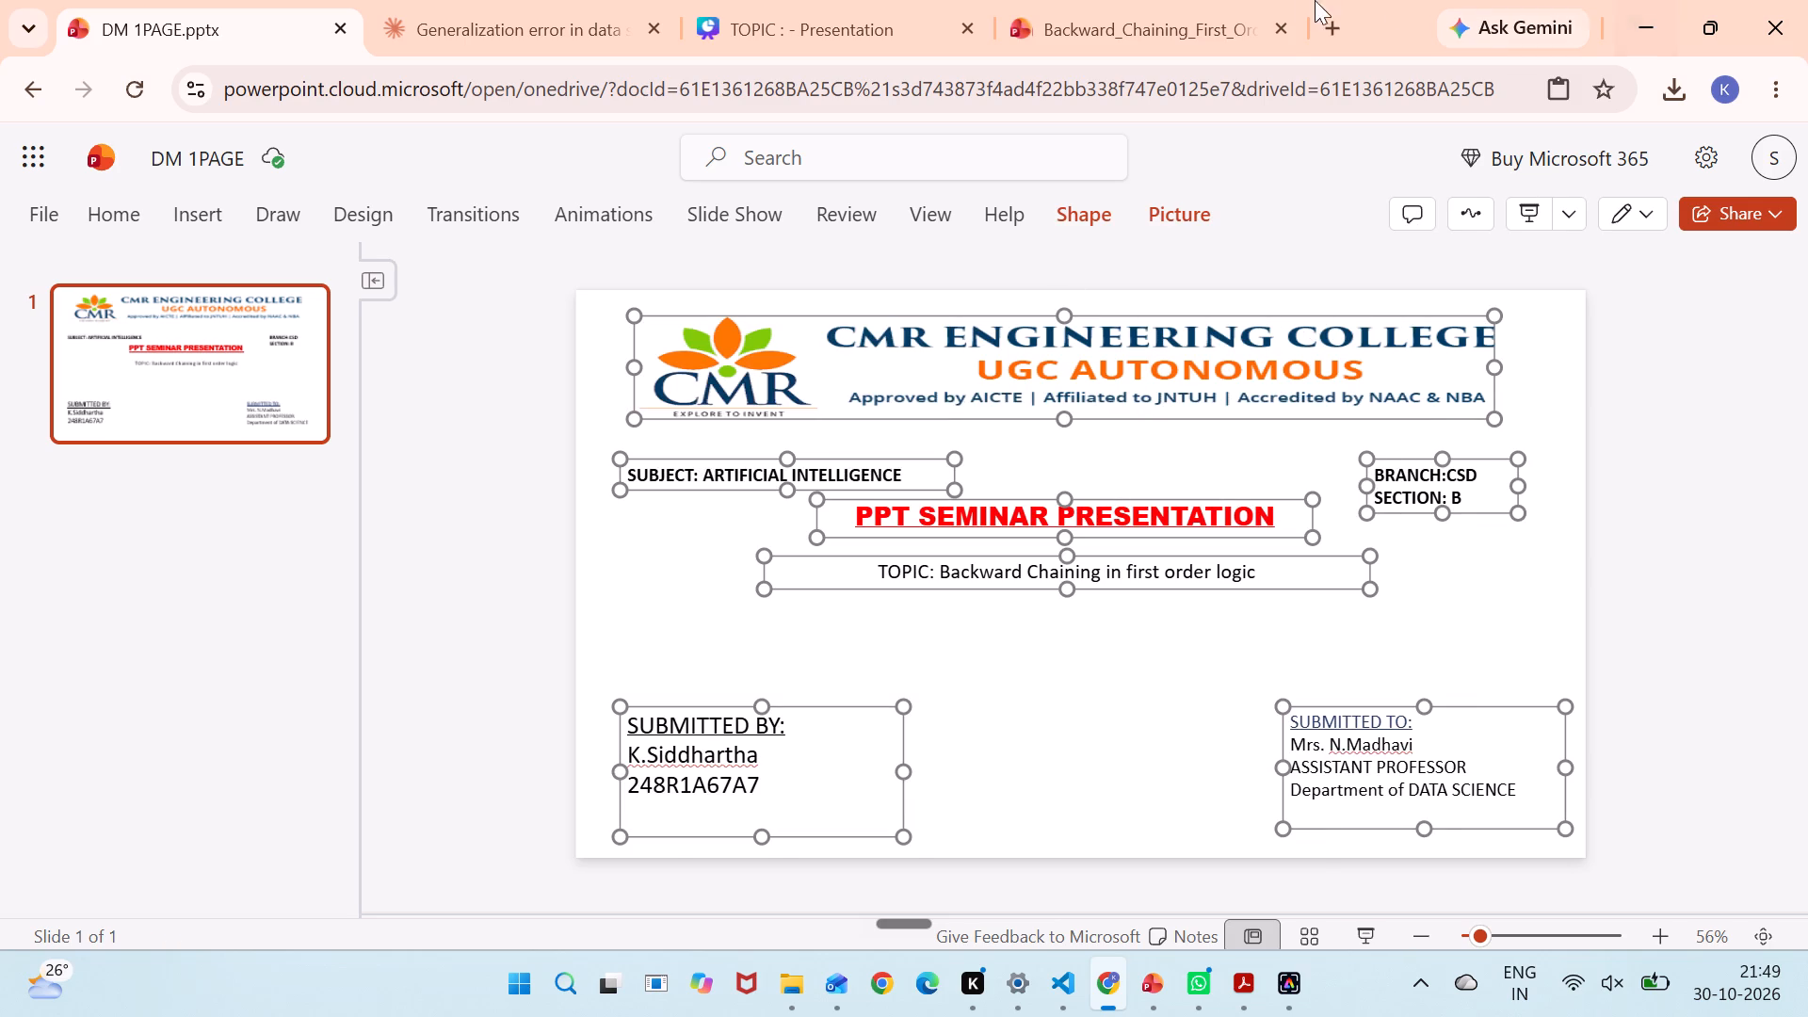
click(1235, 0)
click(893, 472)
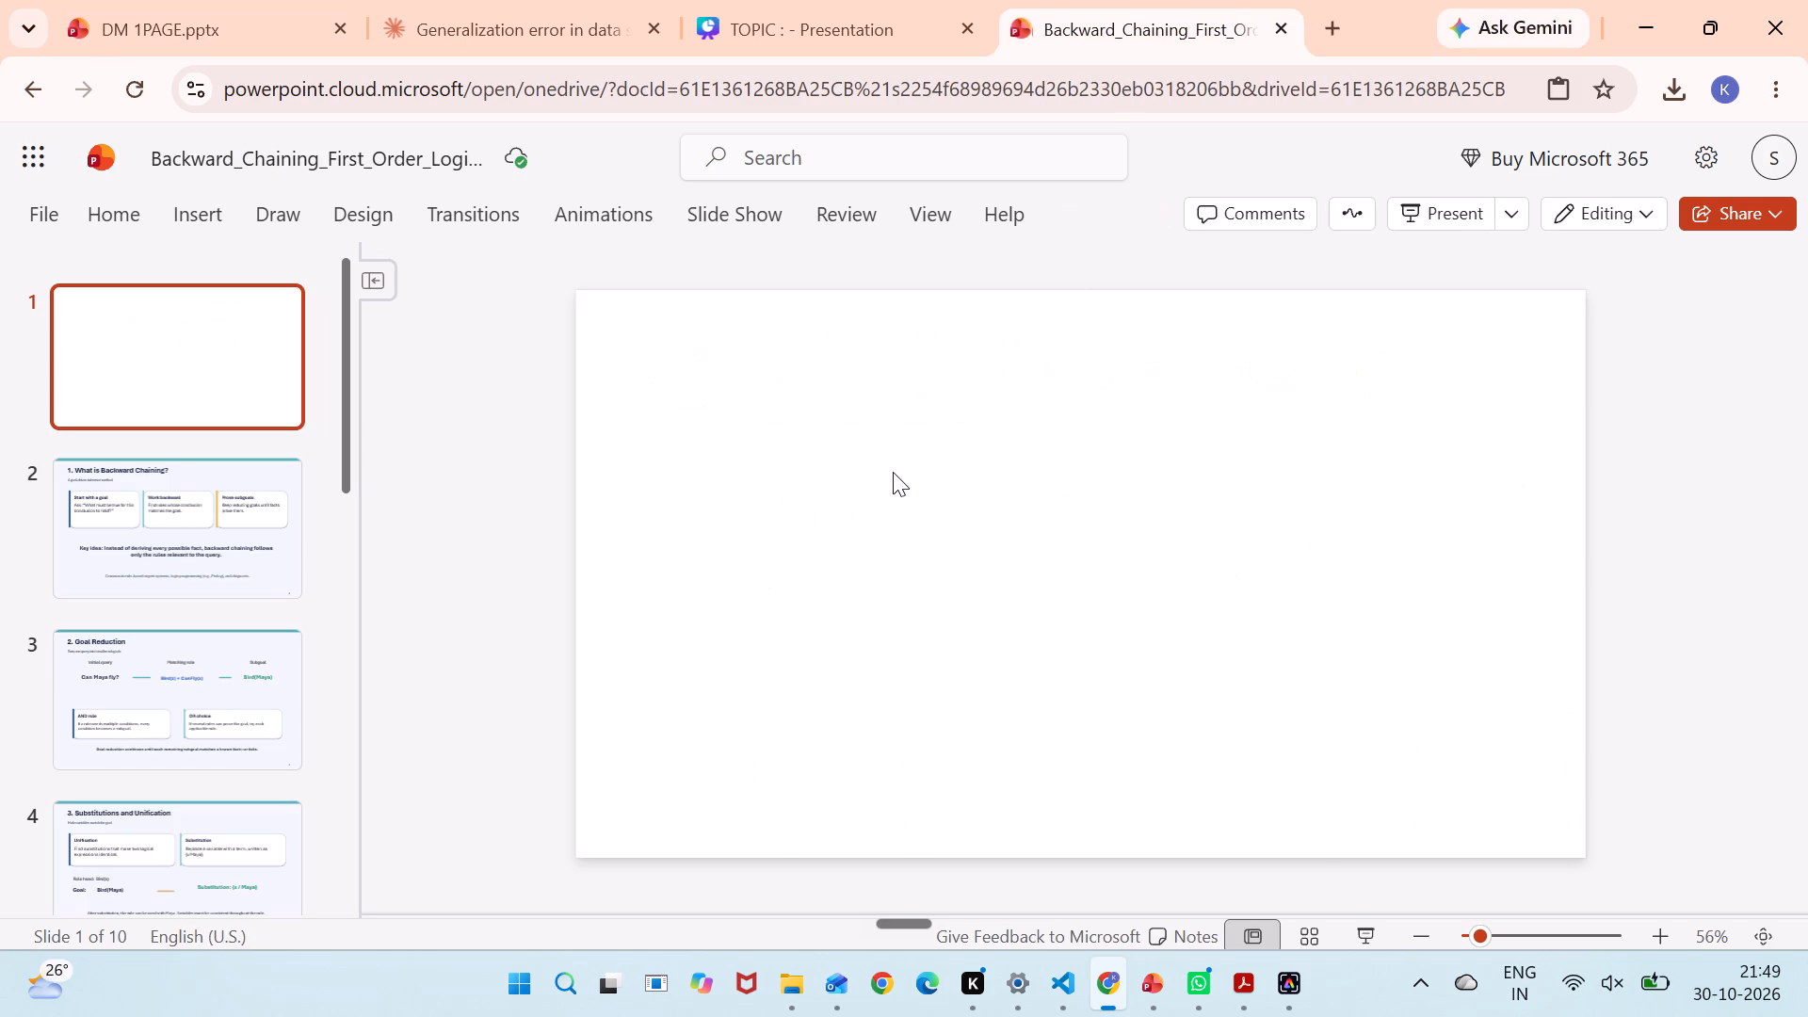
key(ctrl+v)
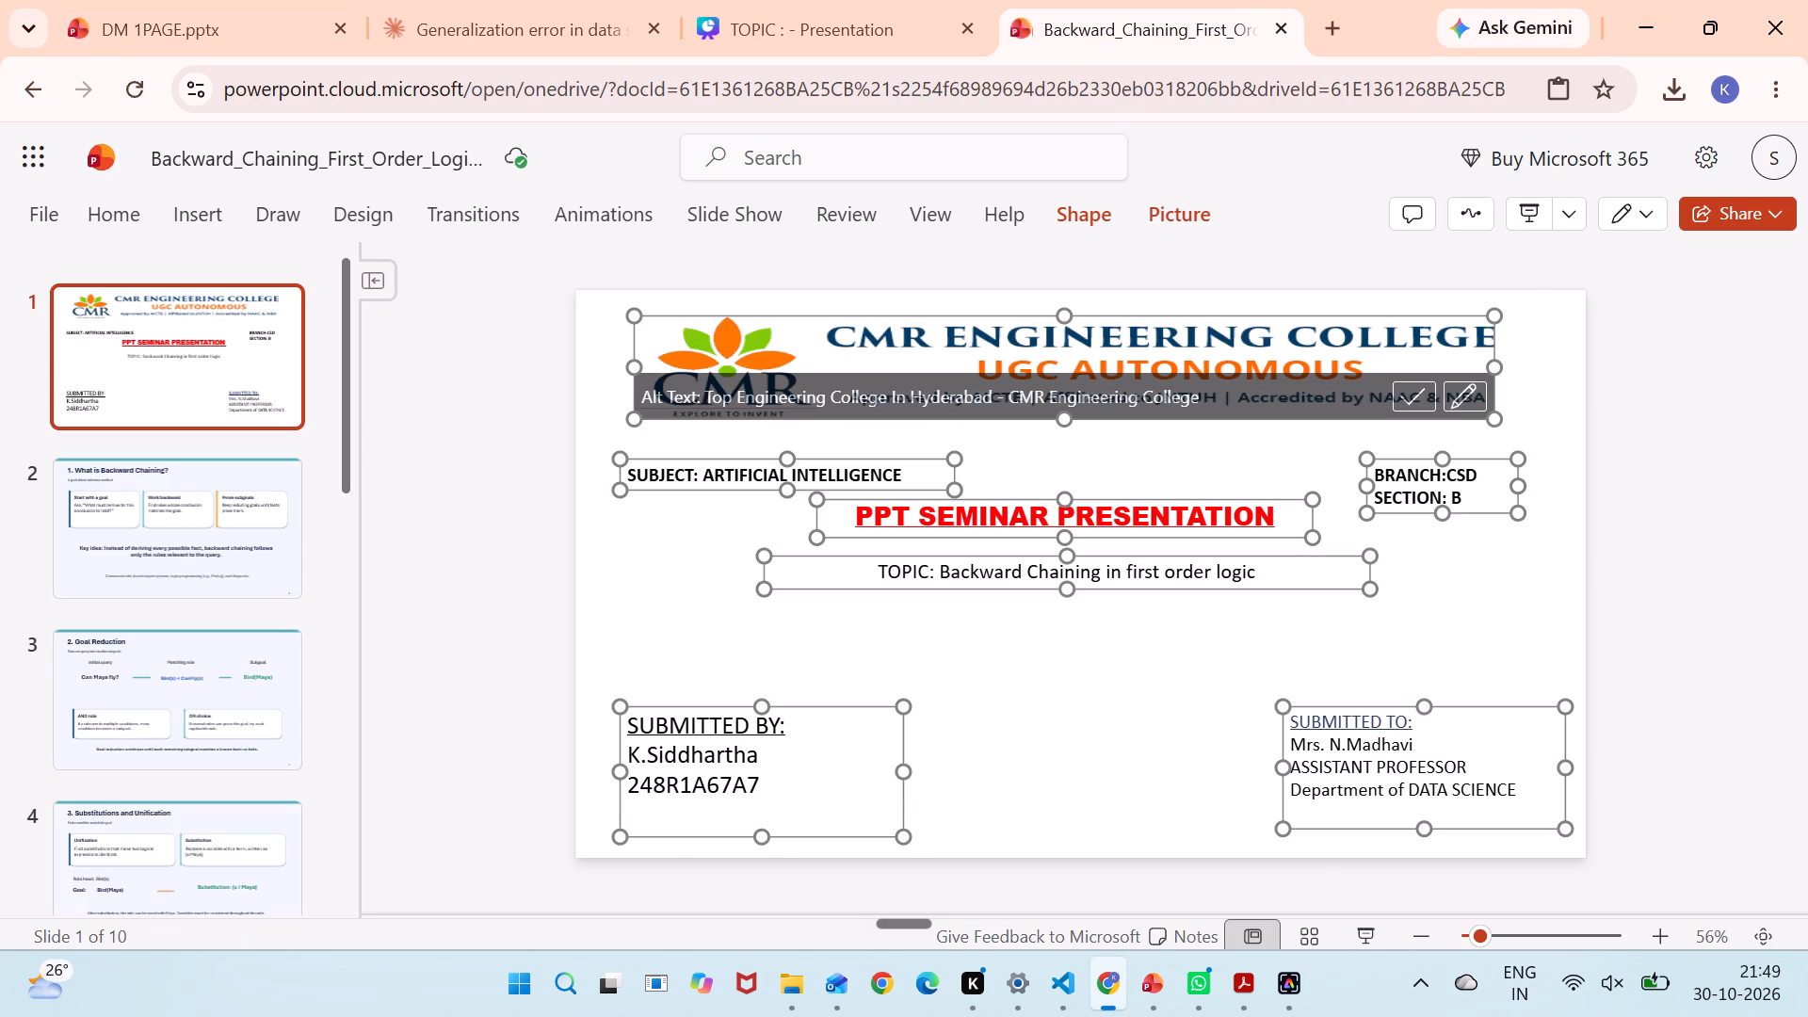
click(634, 563)
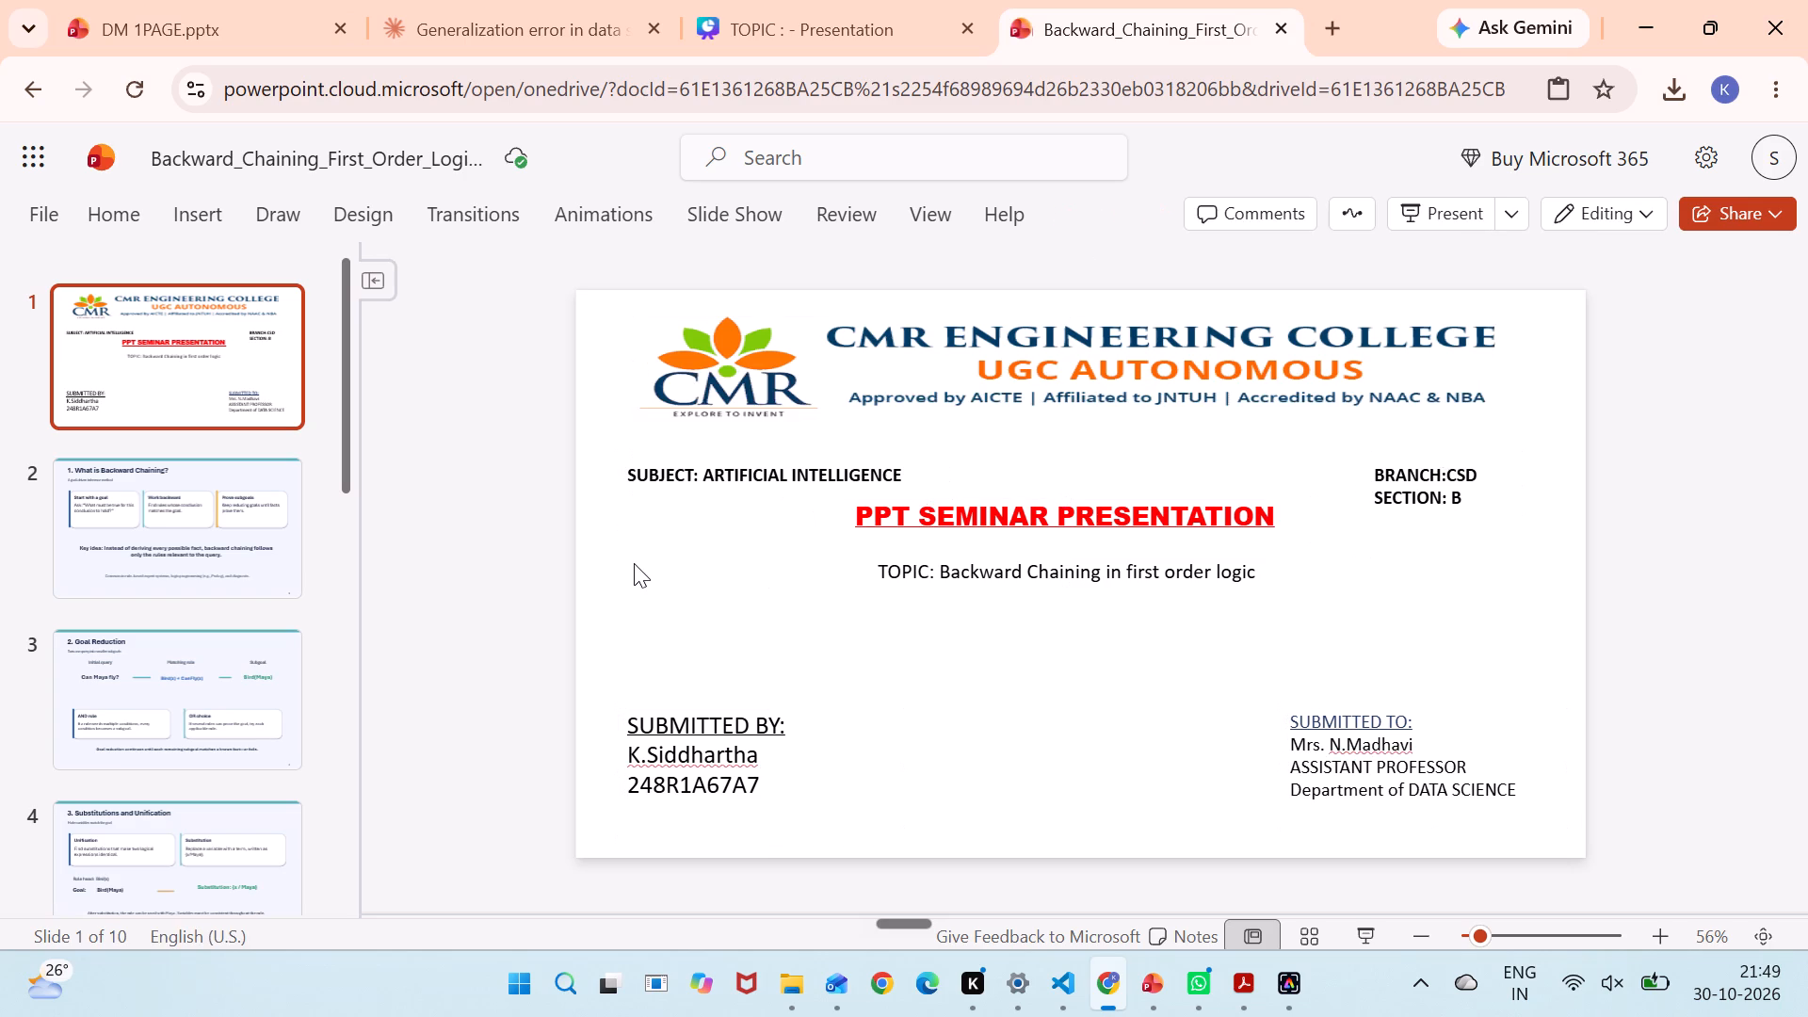
Set all text in the SUBMITTED BY block on slide 1 to font size 18.
click(621, 718)
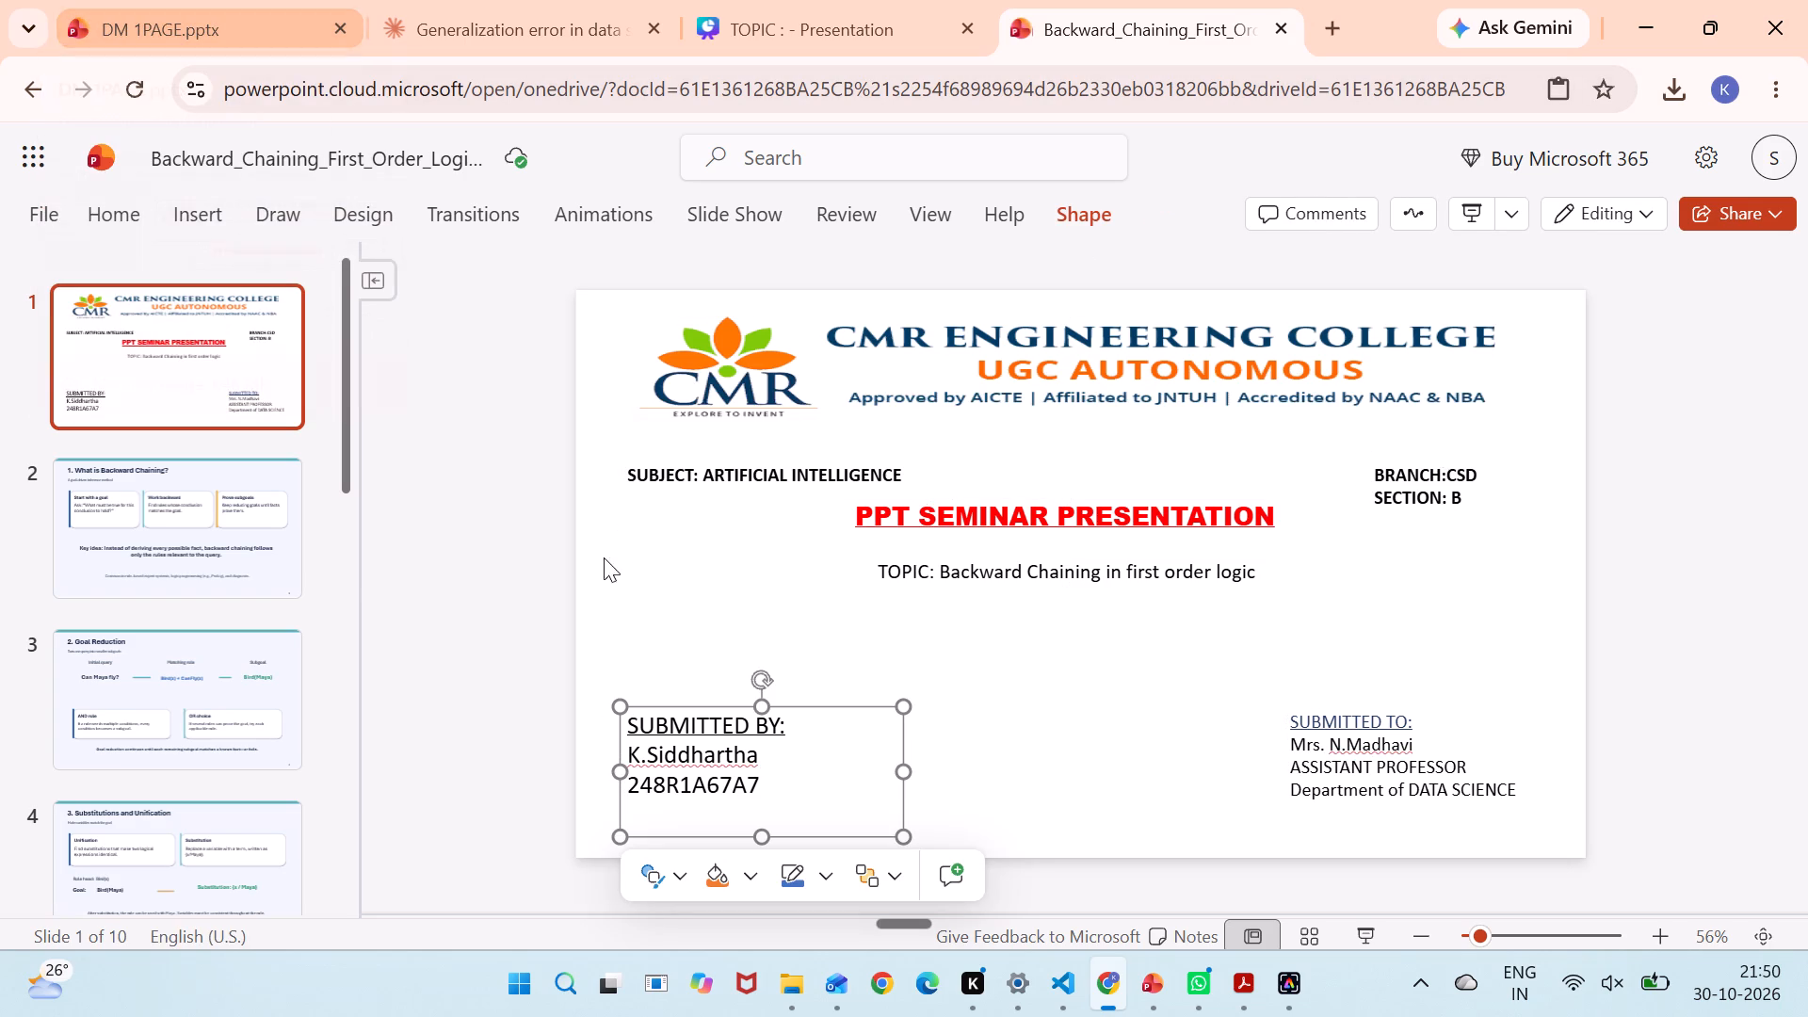
drag(793, 792, 632, 721)
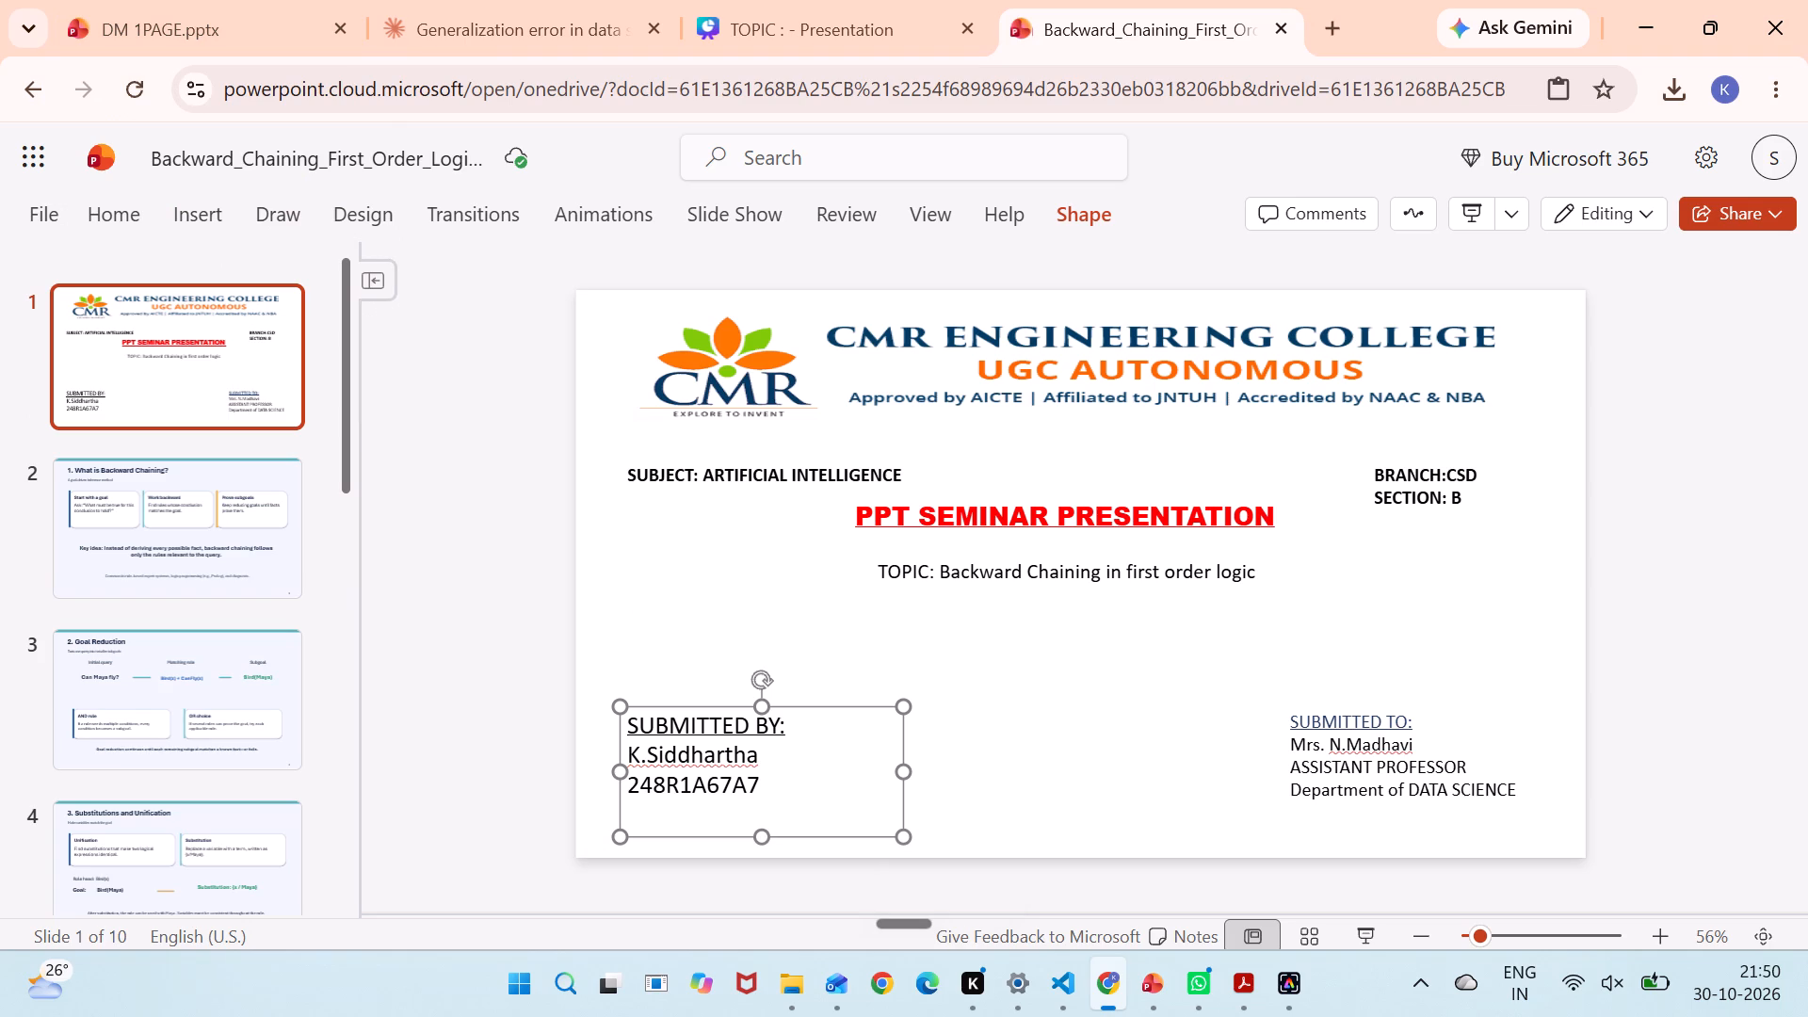
drag(632, 721, 630, 719)
drag(630, 719, 800, 805)
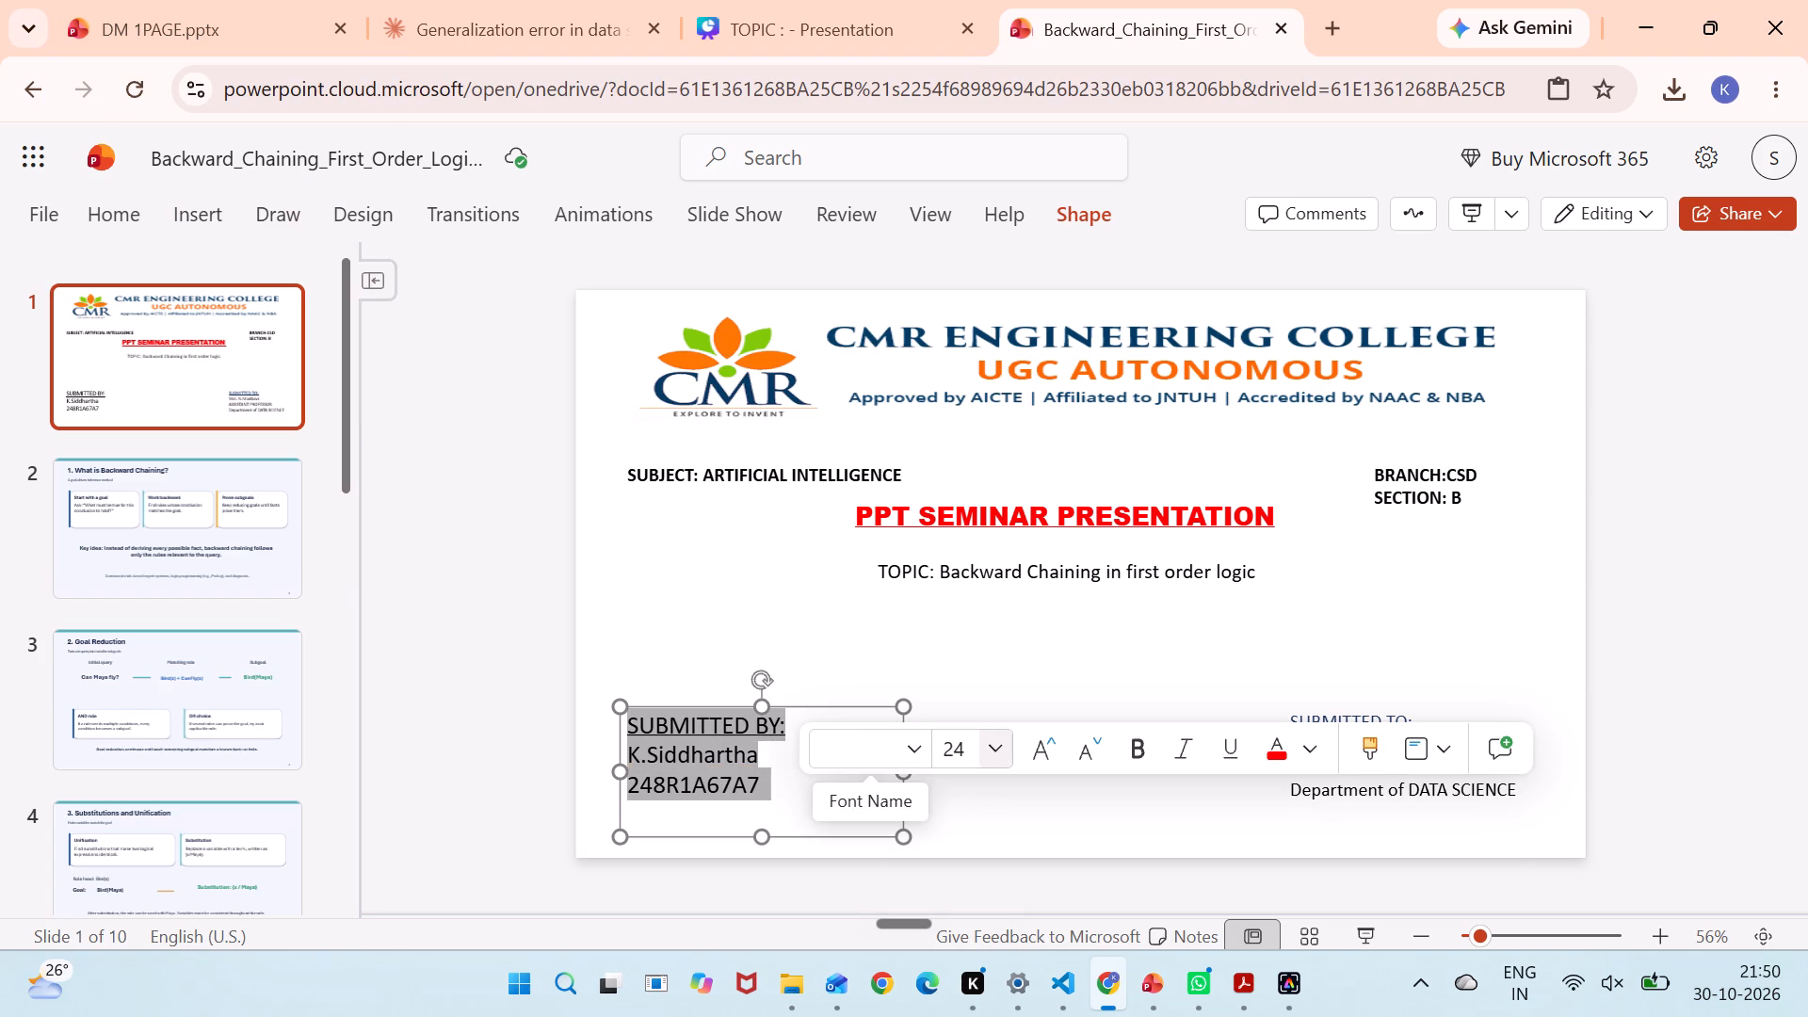
click(988, 759)
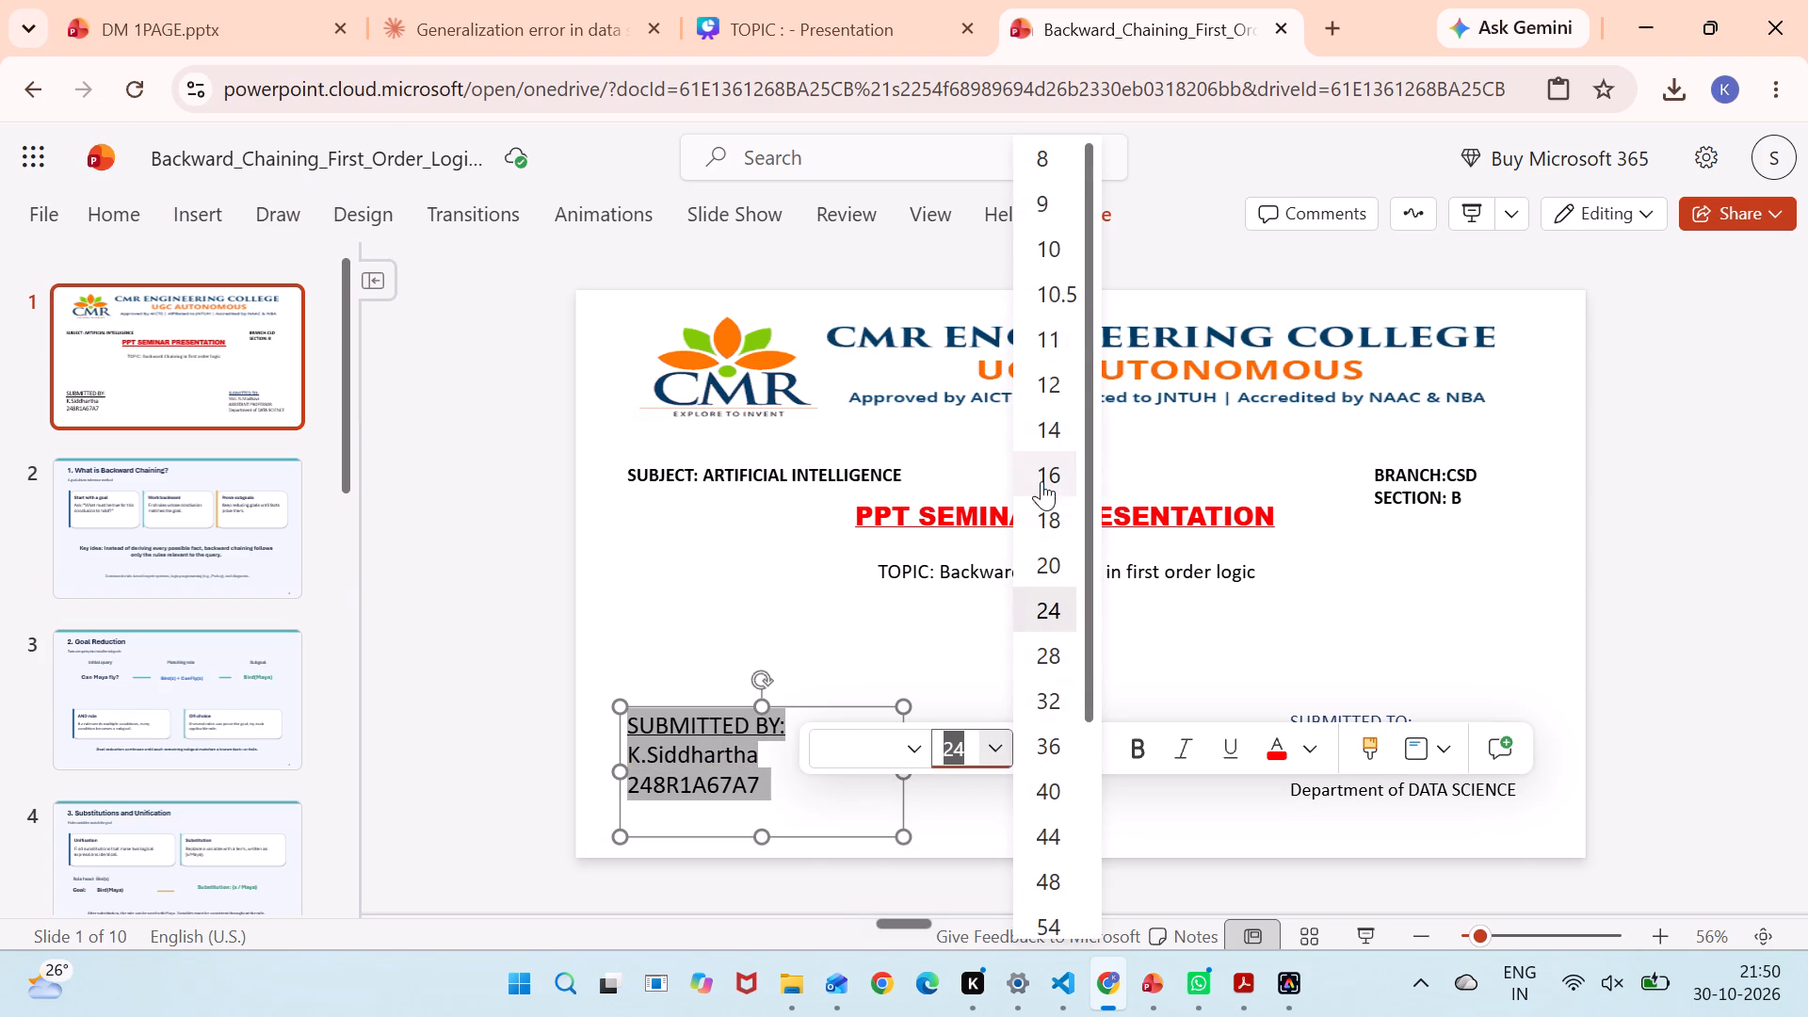
click(1050, 515)
click(798, 600)
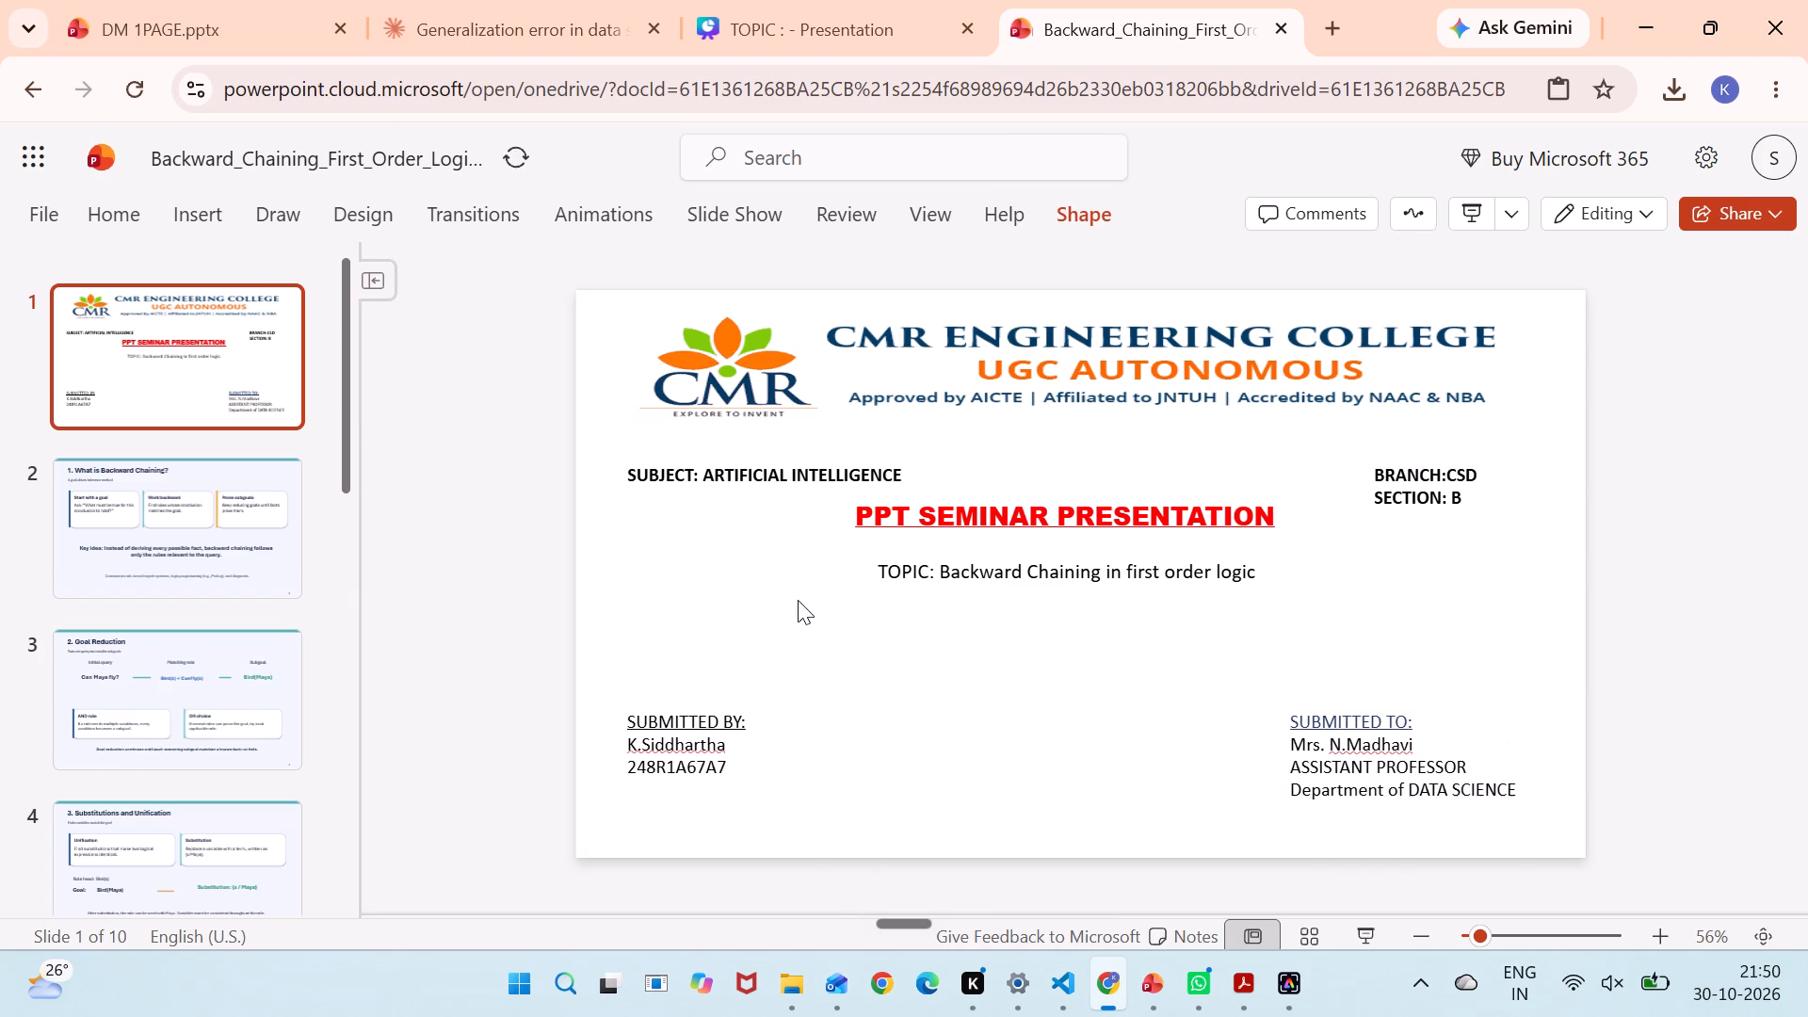
Compare slide 1's layout with the title pages in the Canva TOPIC design and the DM 1PAGE presentation.
click(682, 575)
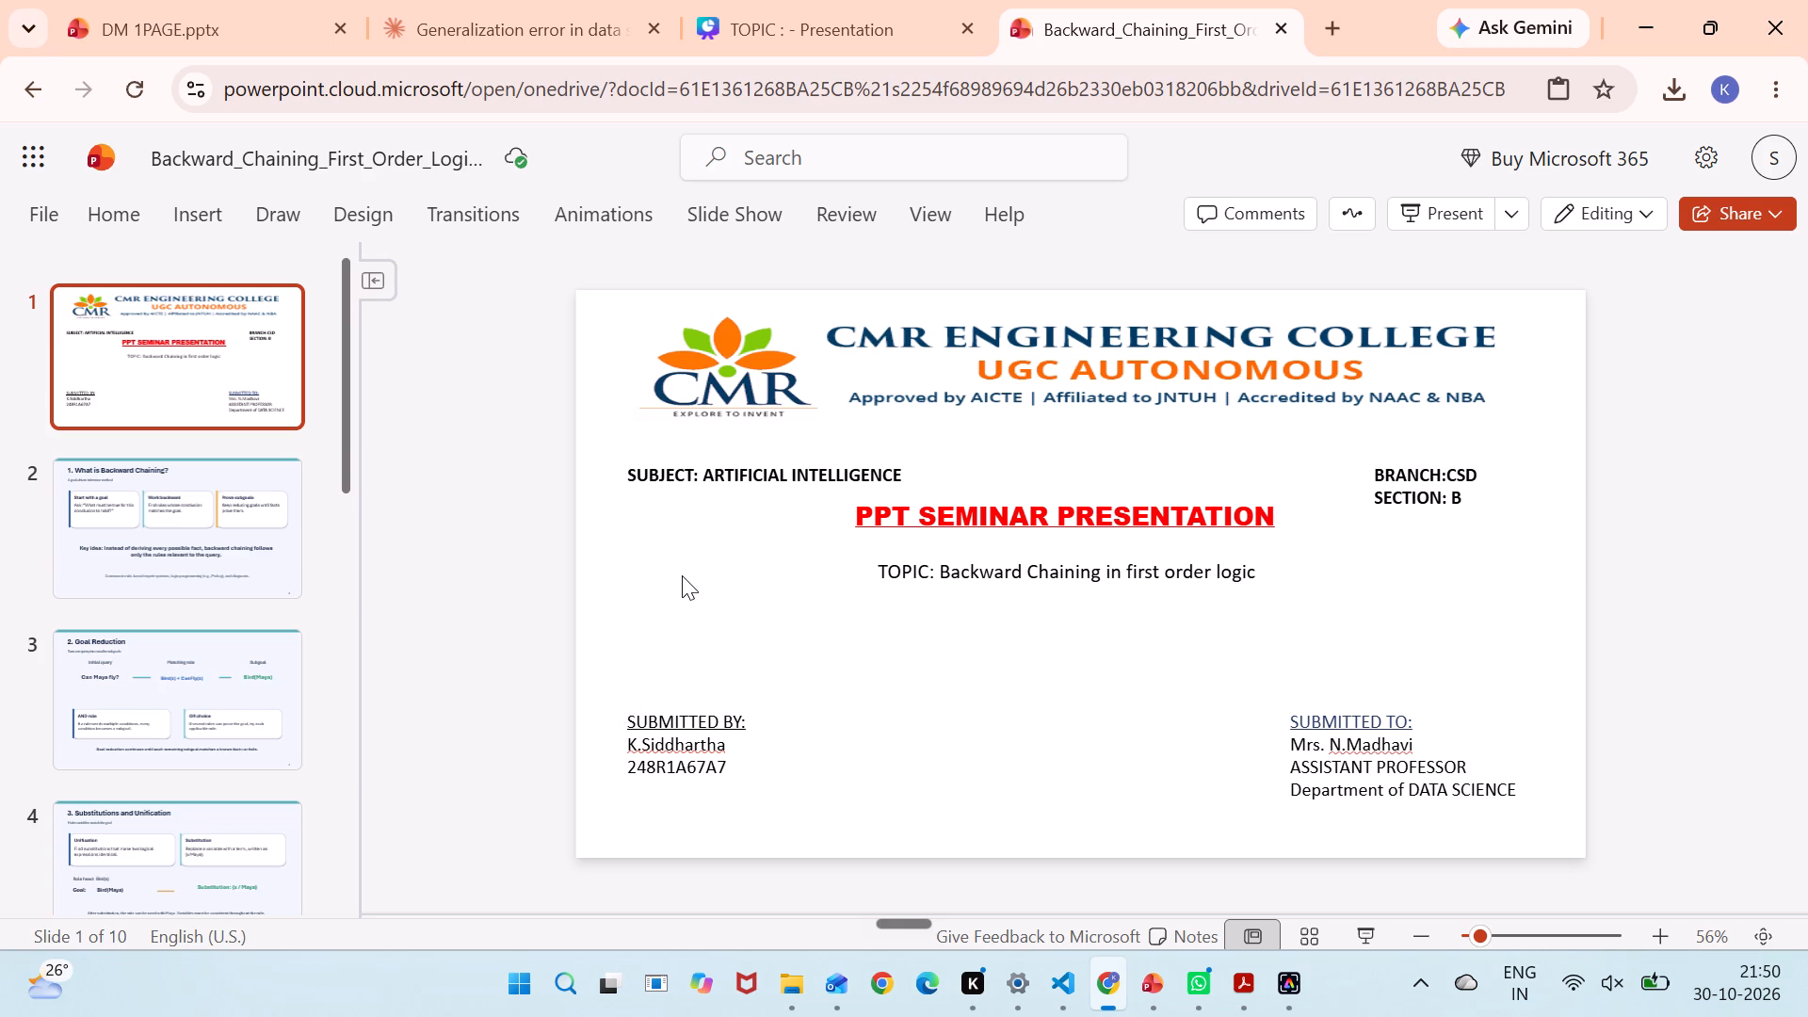
click(924, 1)
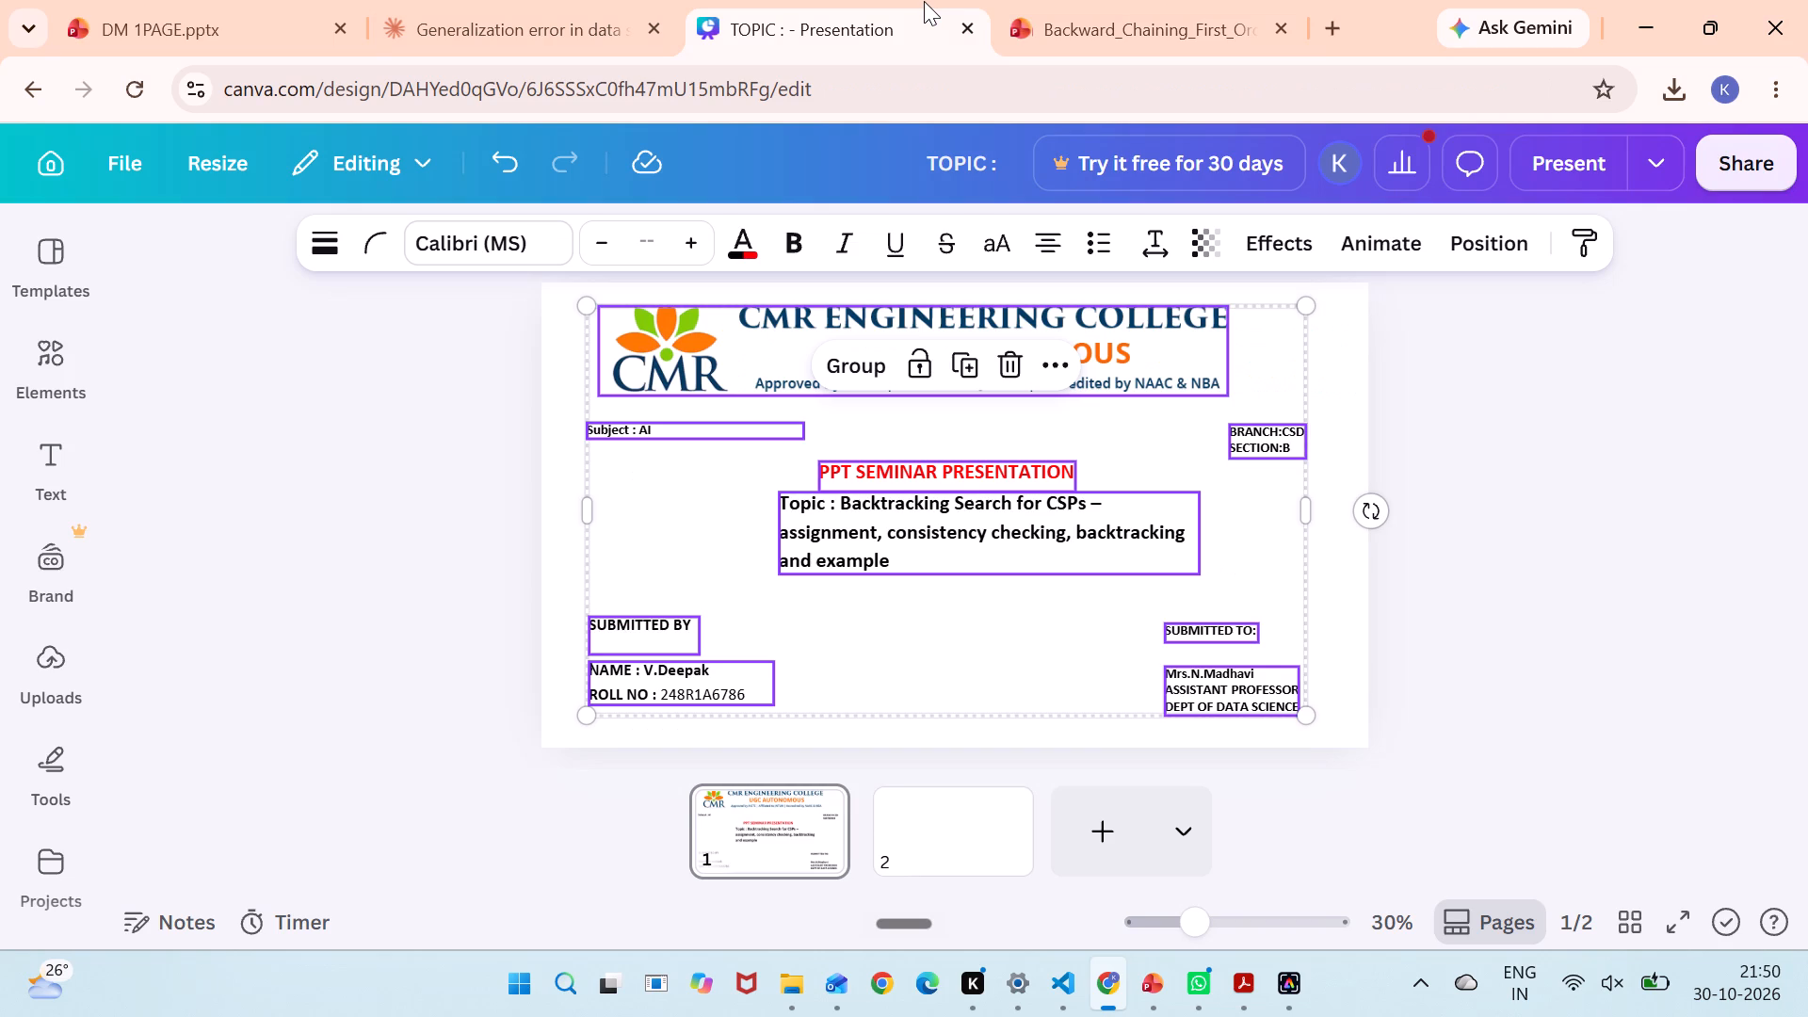
click(492, 364)
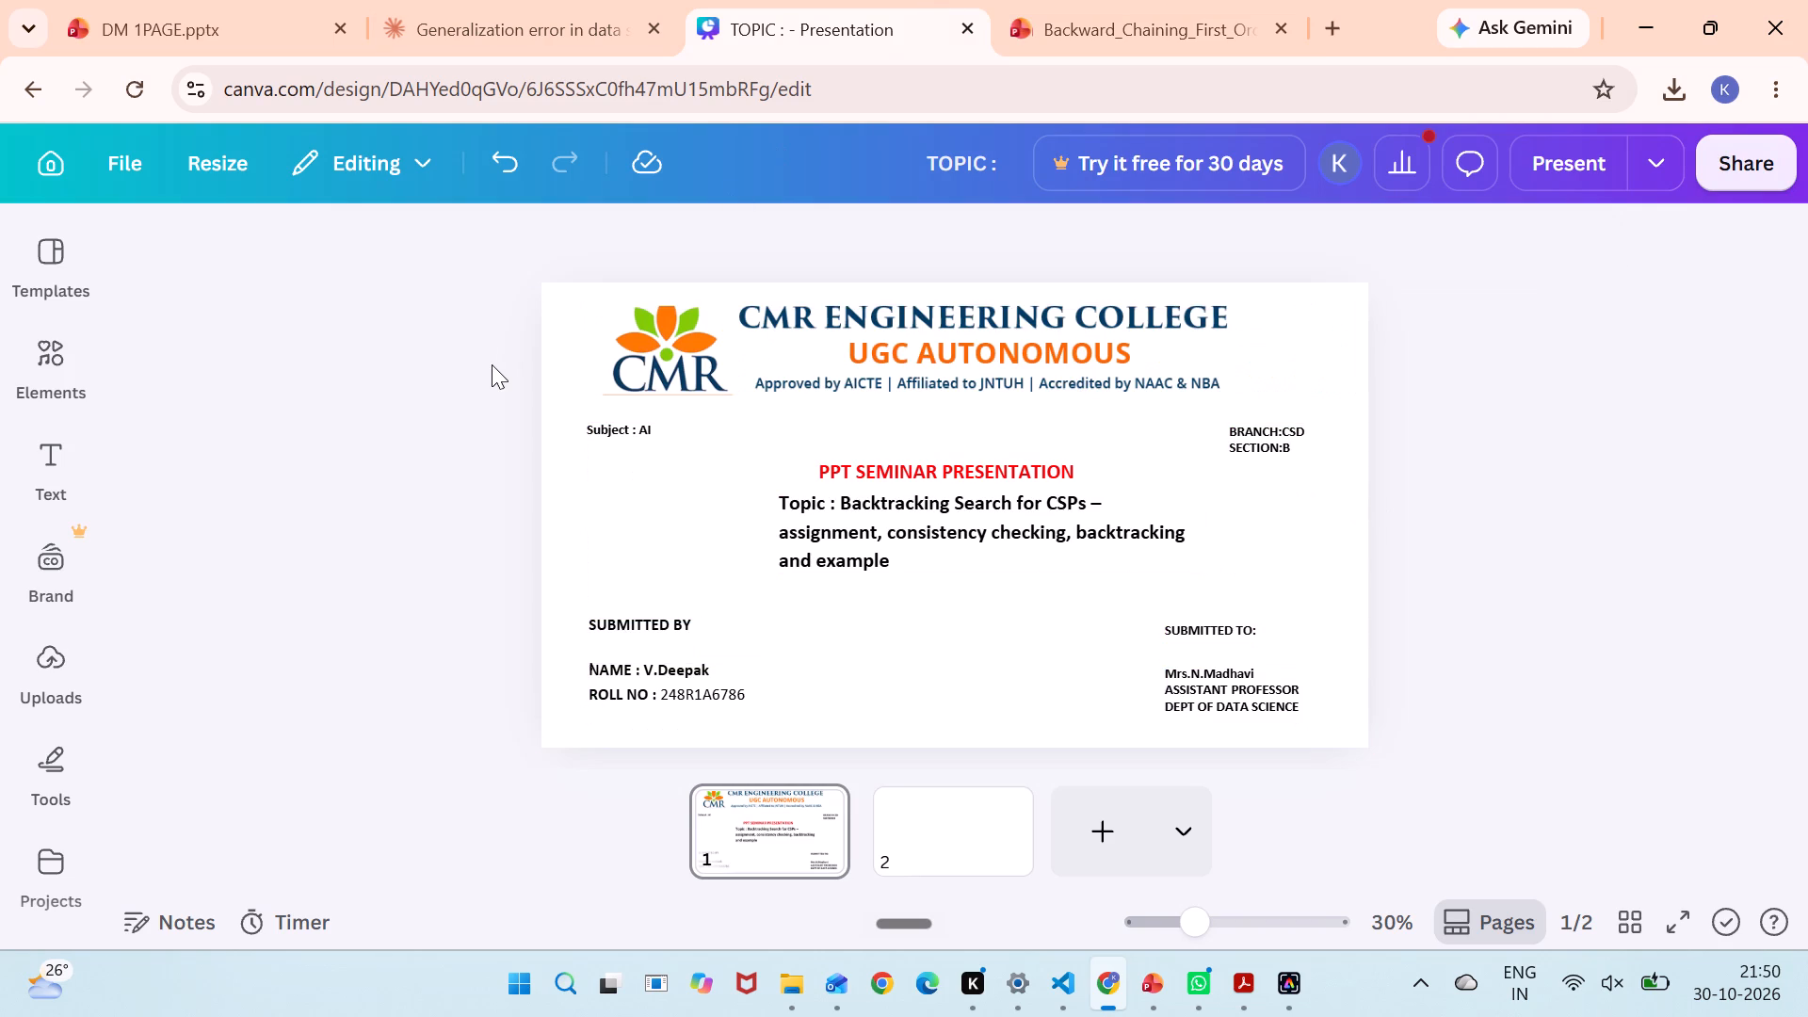
click(205, 17)
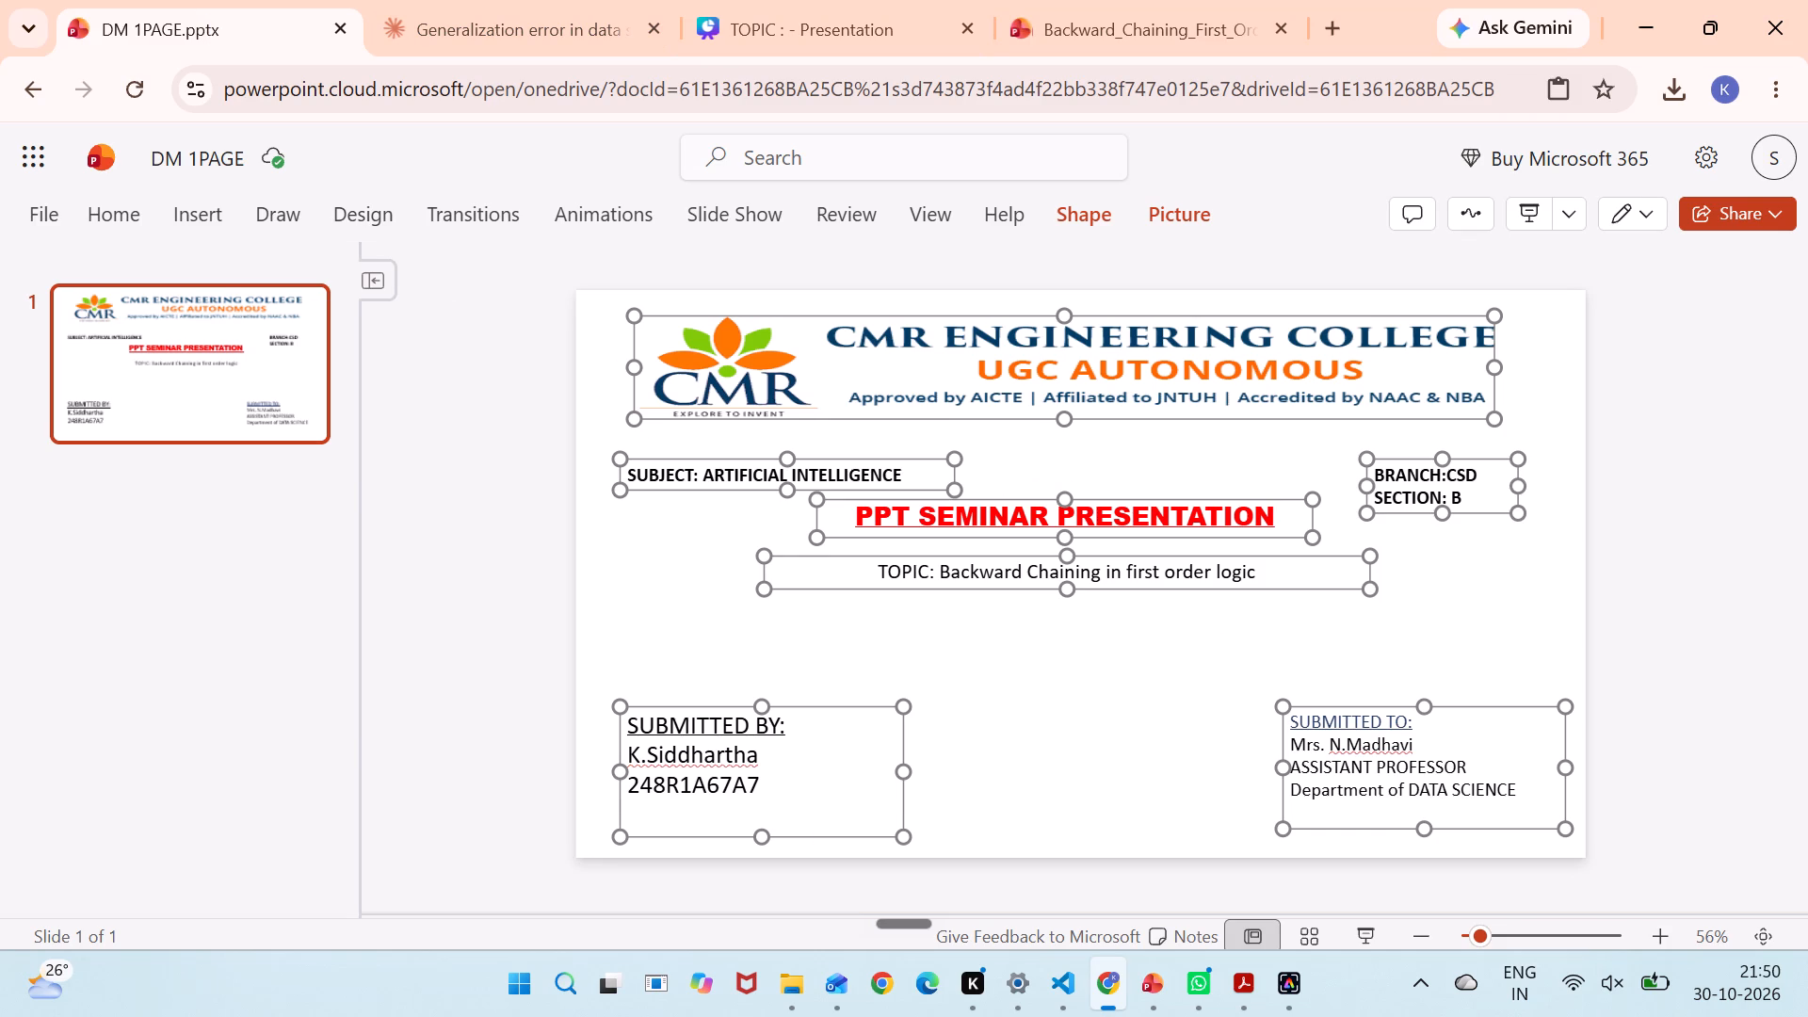
click(1107, 2)
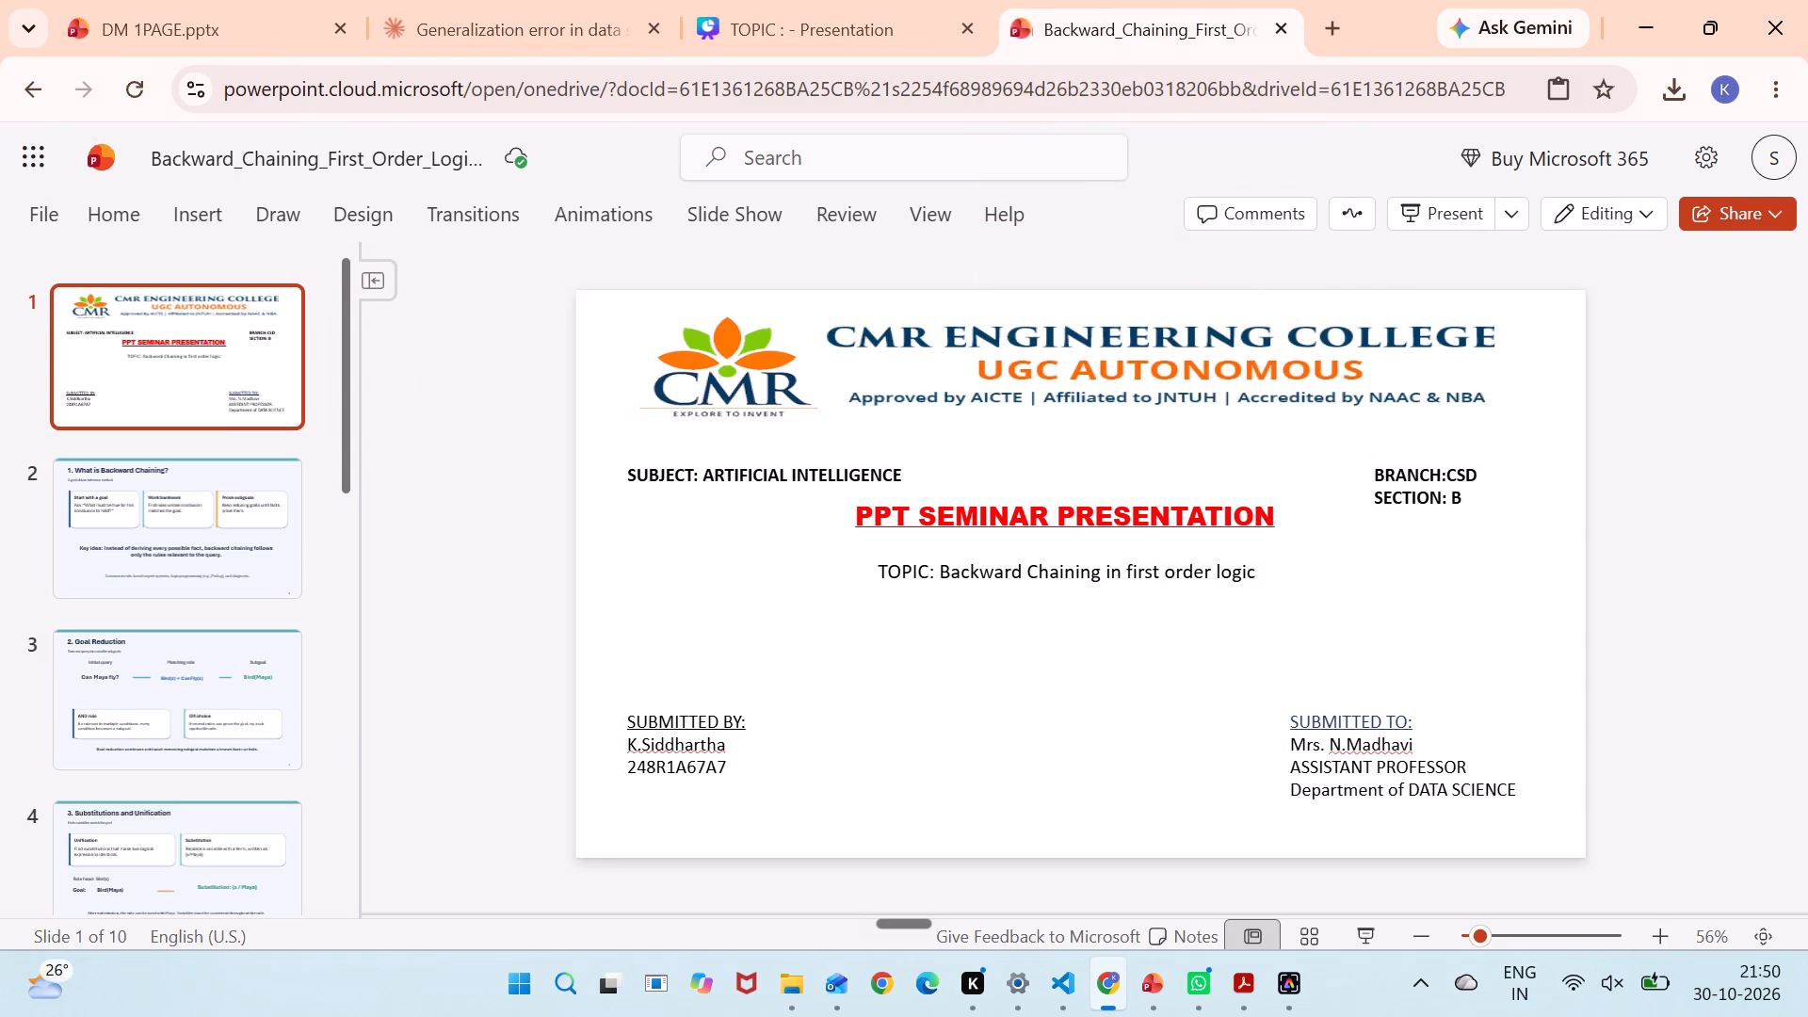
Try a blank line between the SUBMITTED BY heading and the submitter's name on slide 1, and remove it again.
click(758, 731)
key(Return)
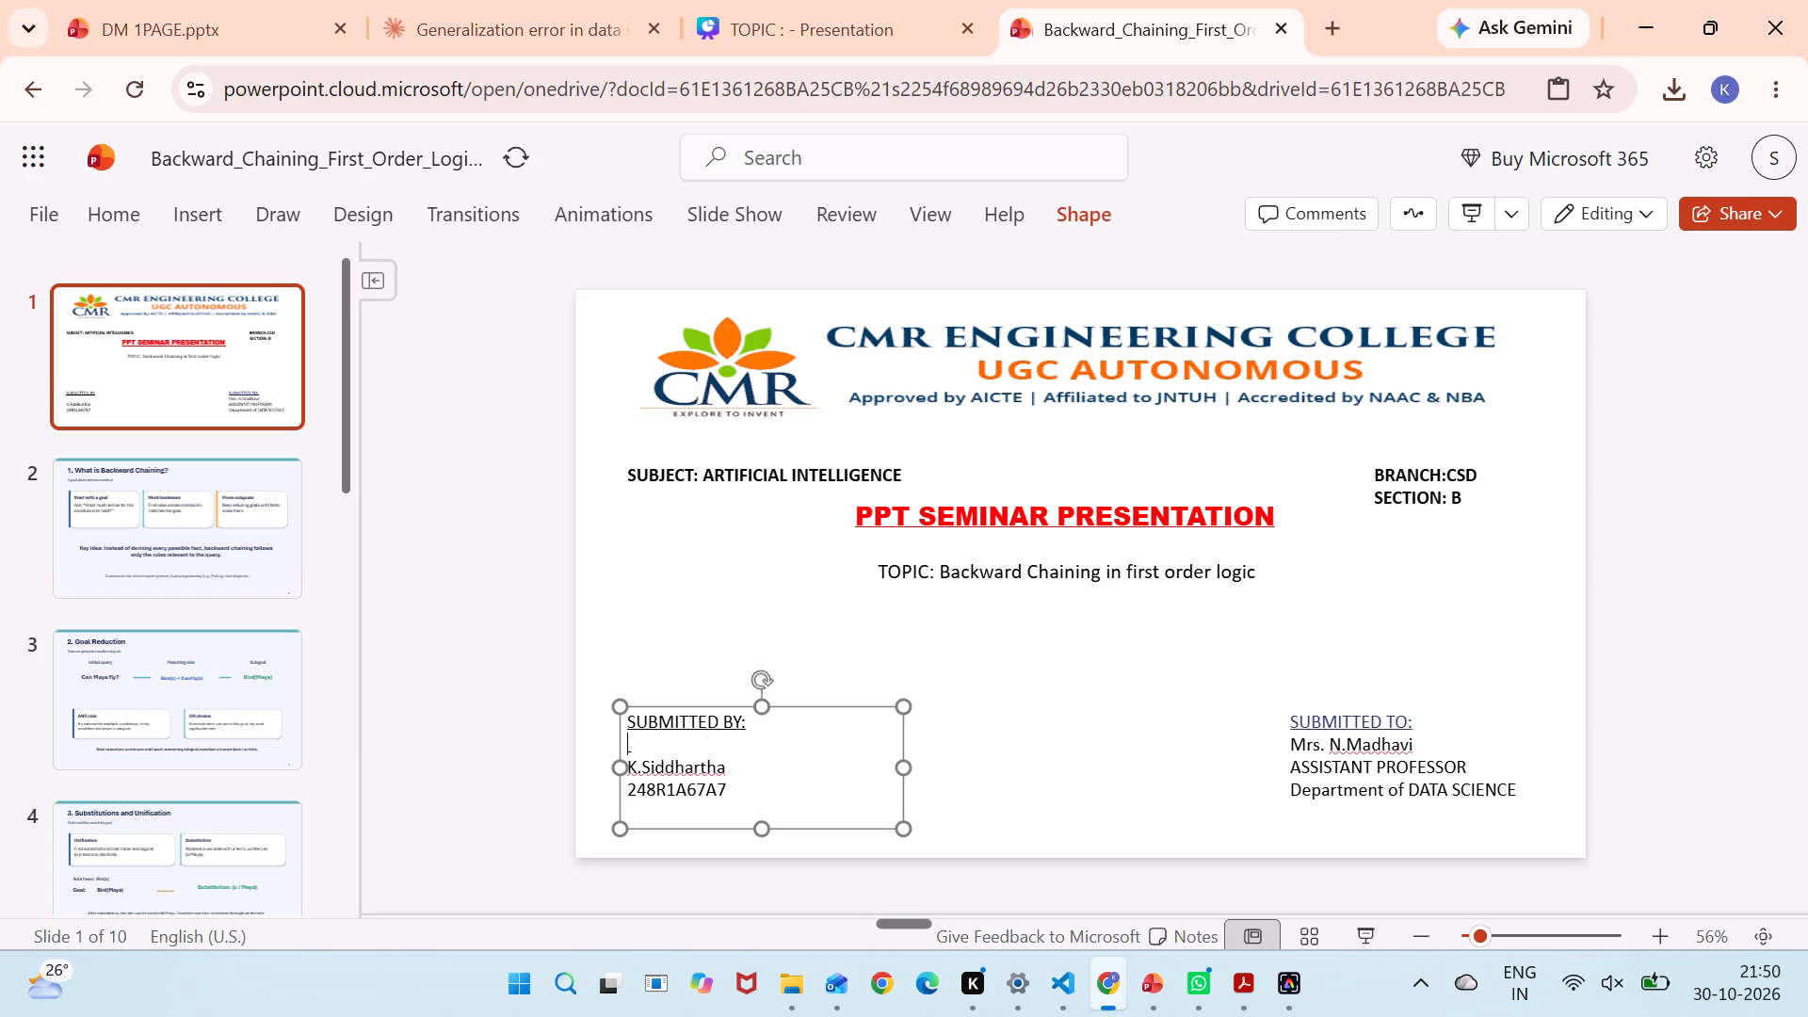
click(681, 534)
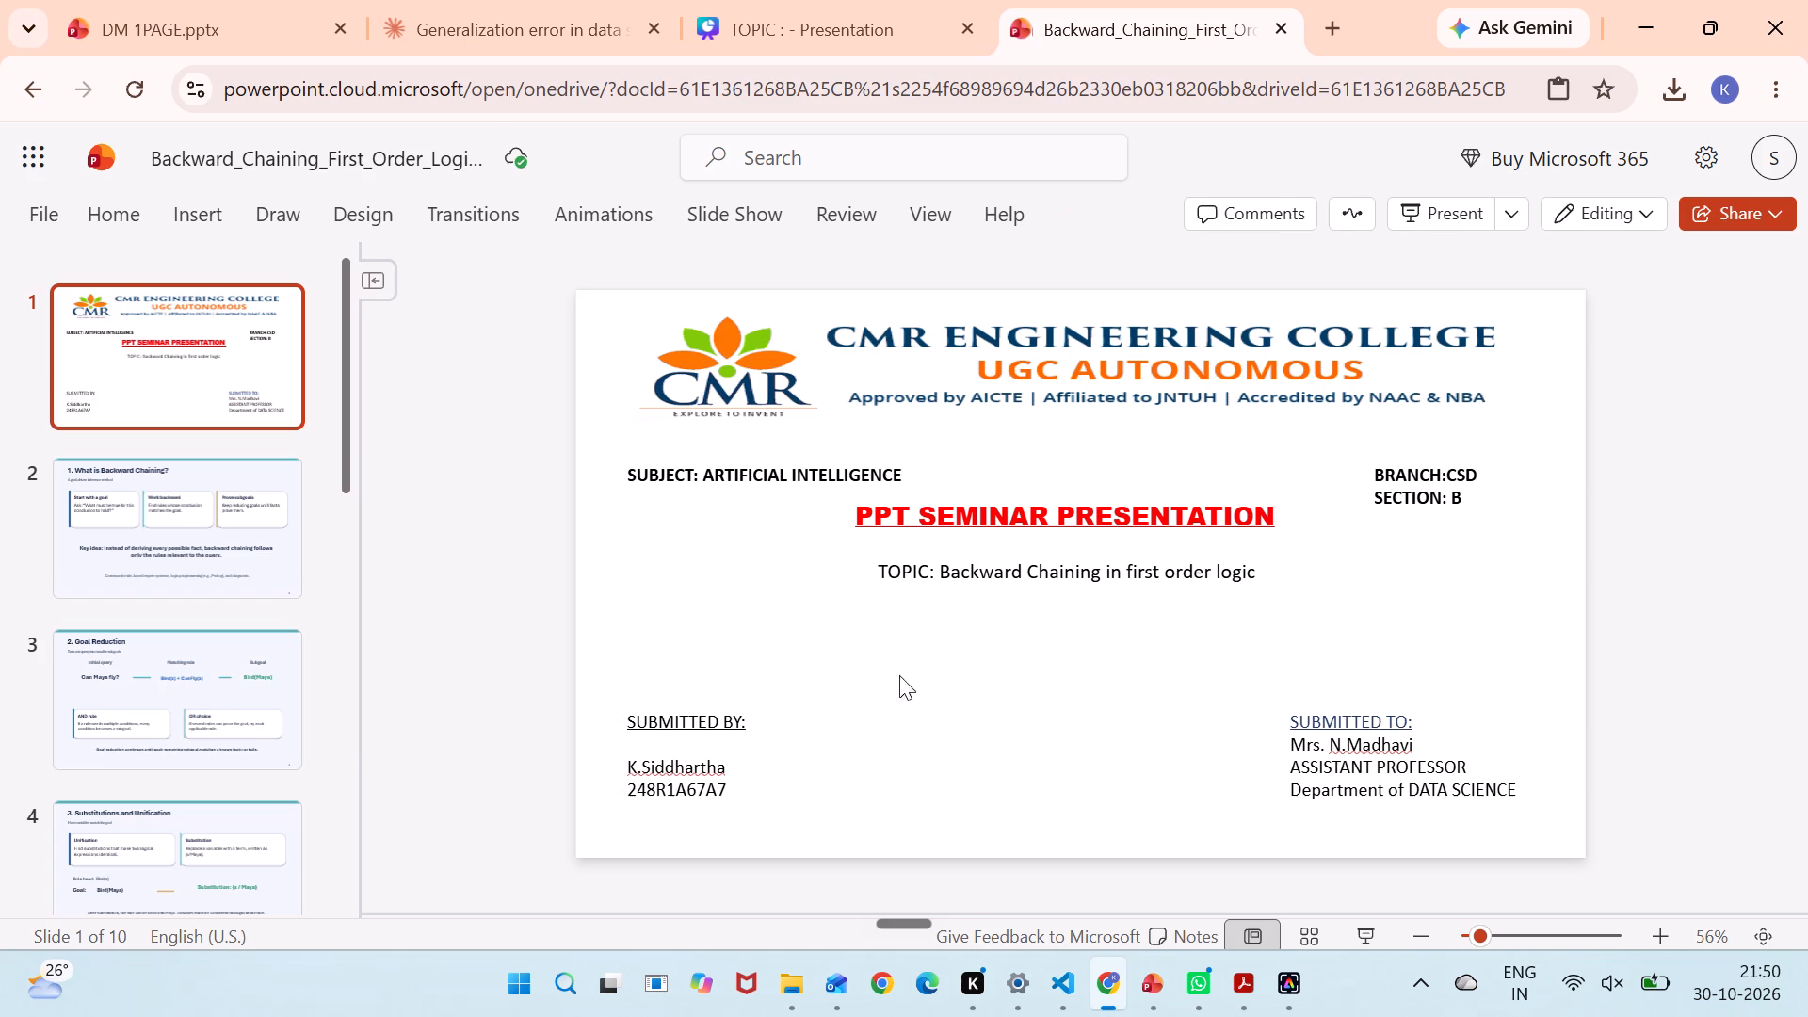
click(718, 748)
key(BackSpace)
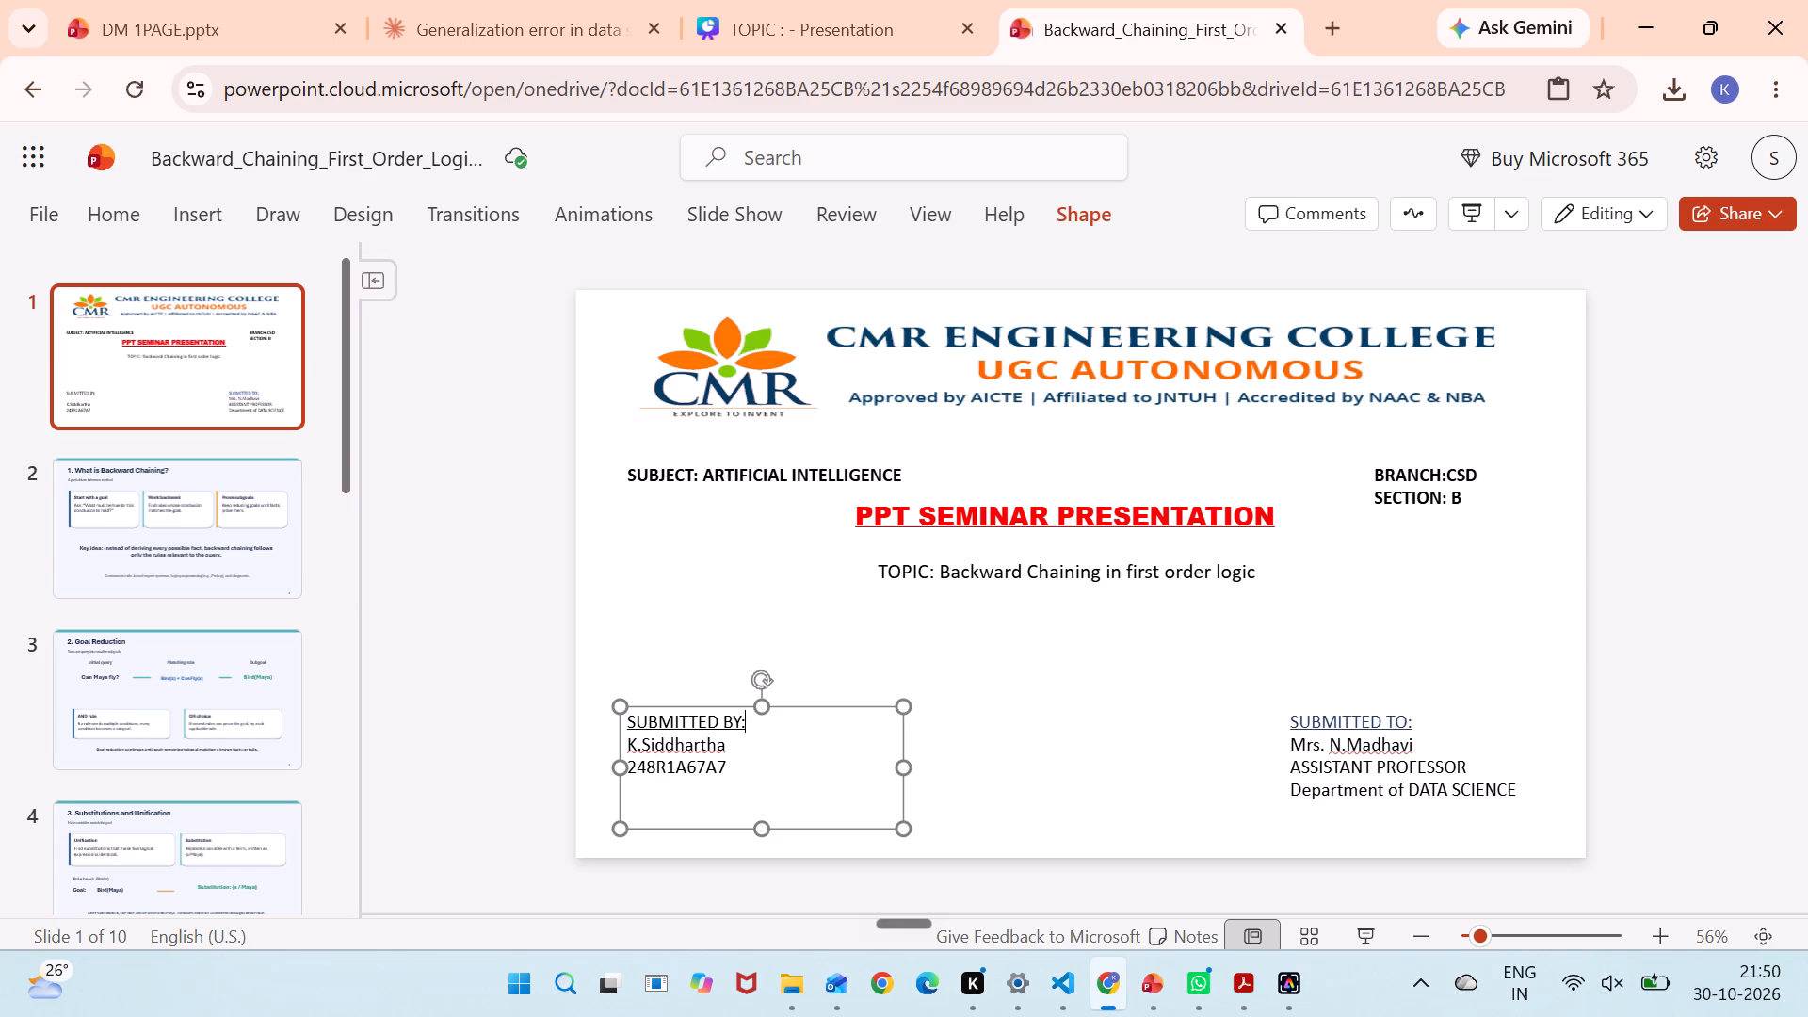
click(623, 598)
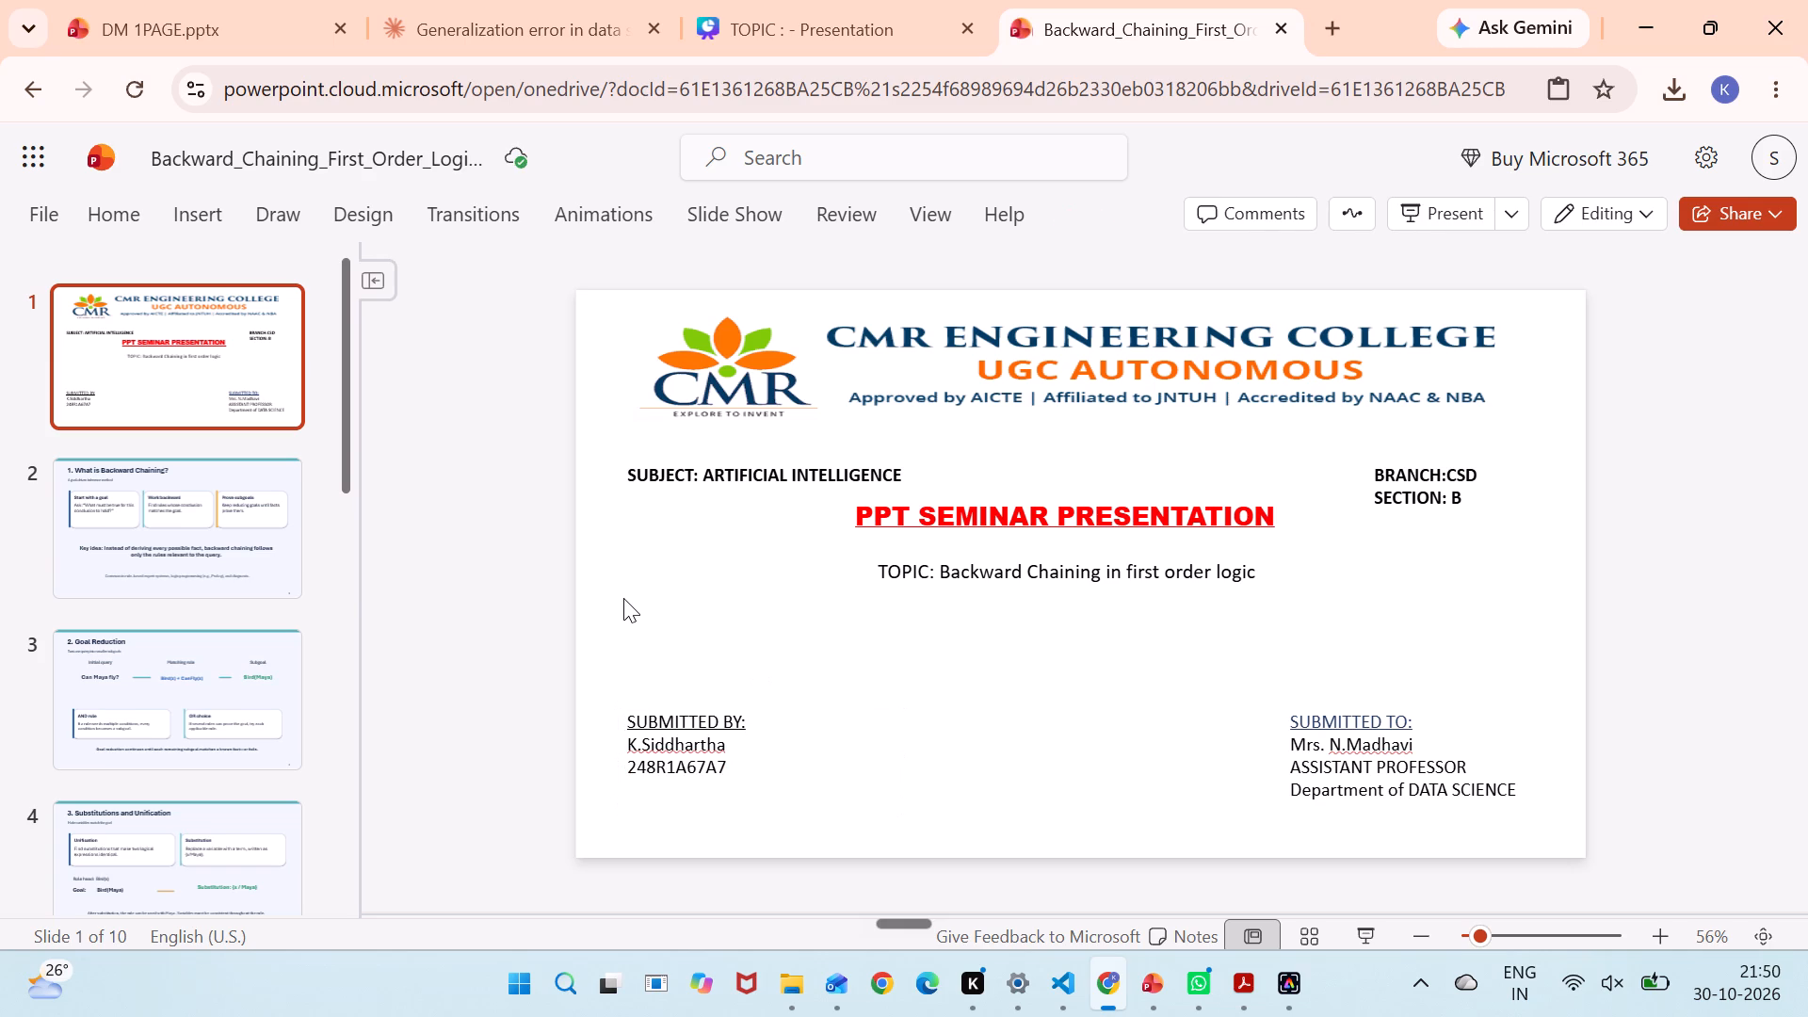
Make the whole line "TOPIC: Backward Chaining in first order logic" on slide 1 bold.
scroll(1254, 594, left, 1)
scroll(1154, 622, left, 1)
drag(878, 568, 1154, 541)
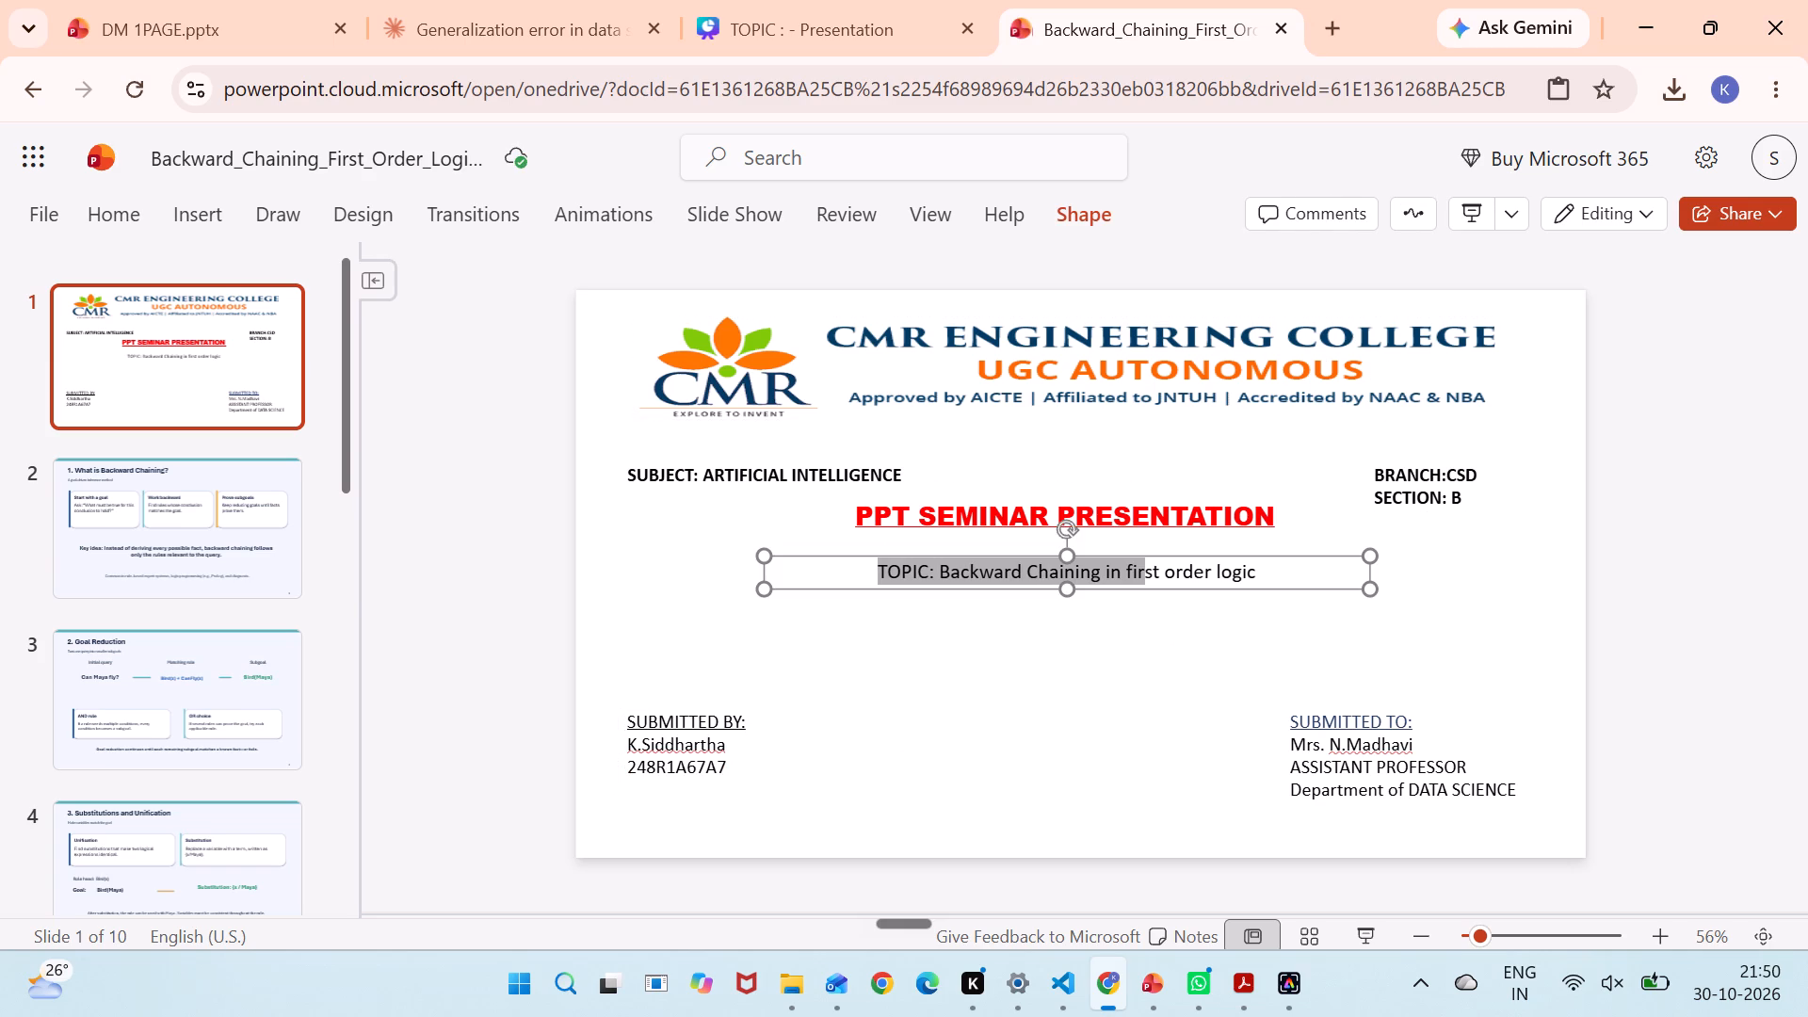
drag(1154, 541, 1260, 544)
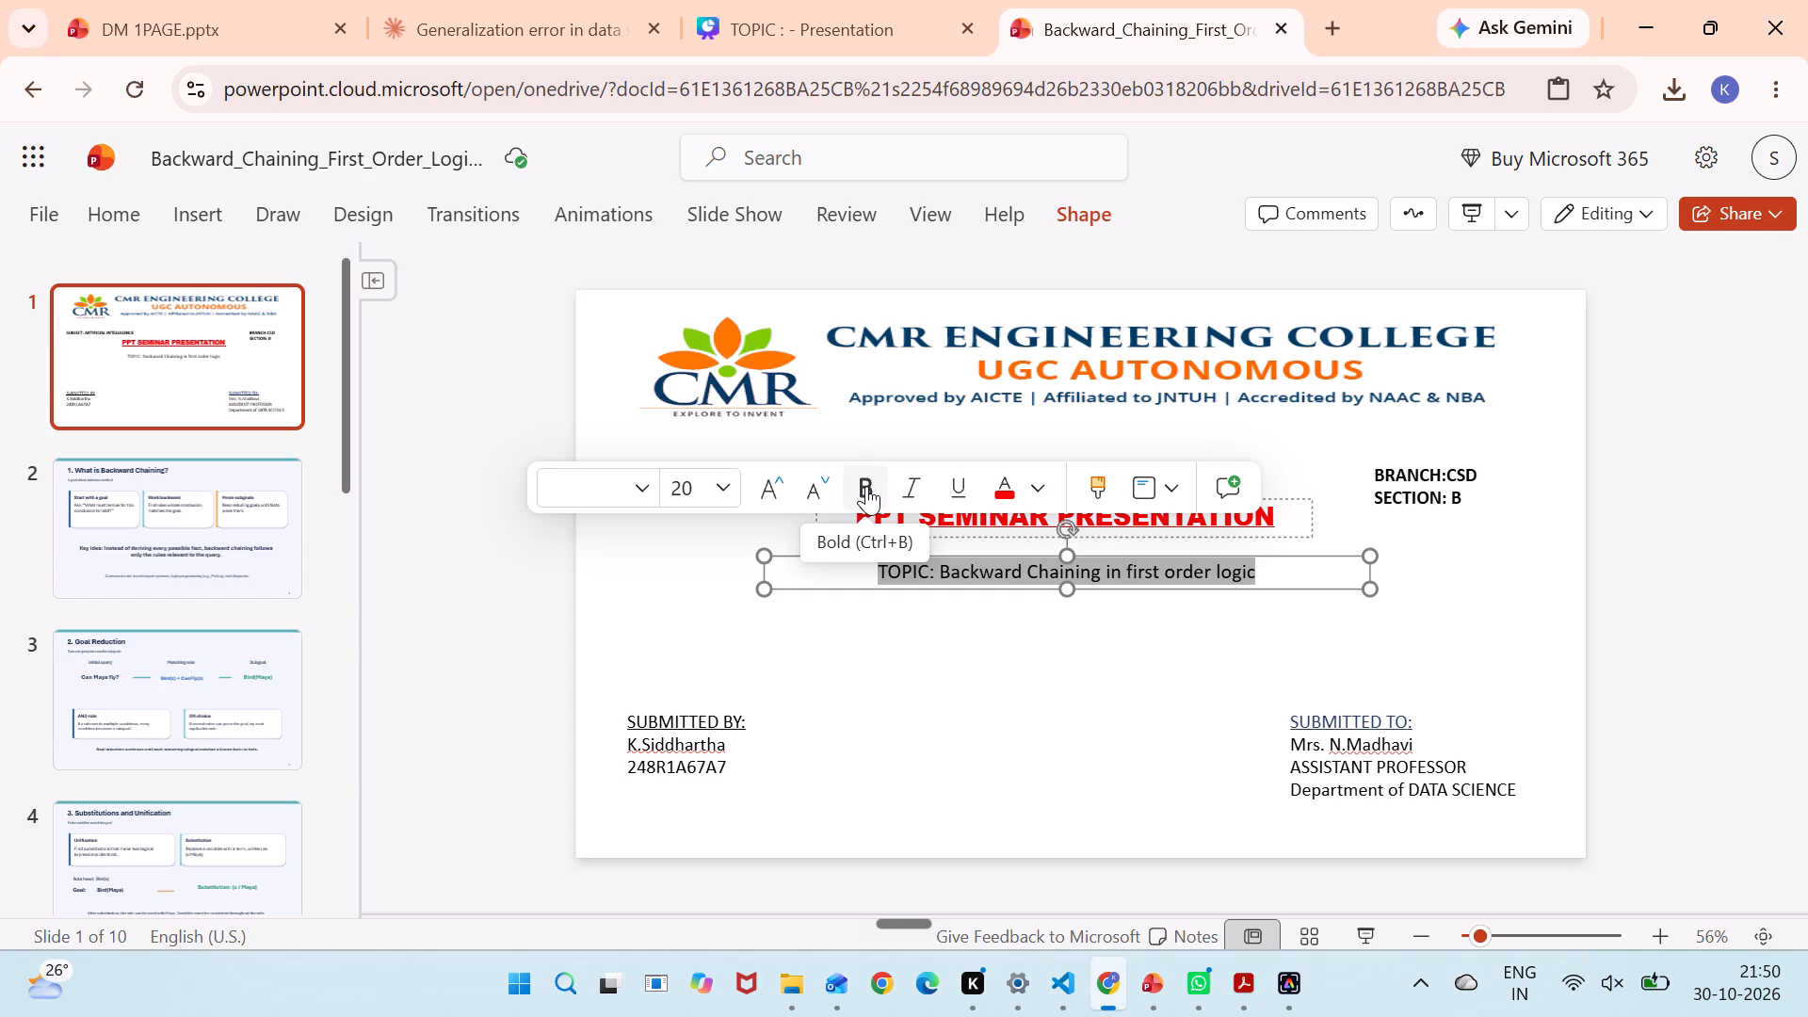
click(866, 486)
click(958, 707)
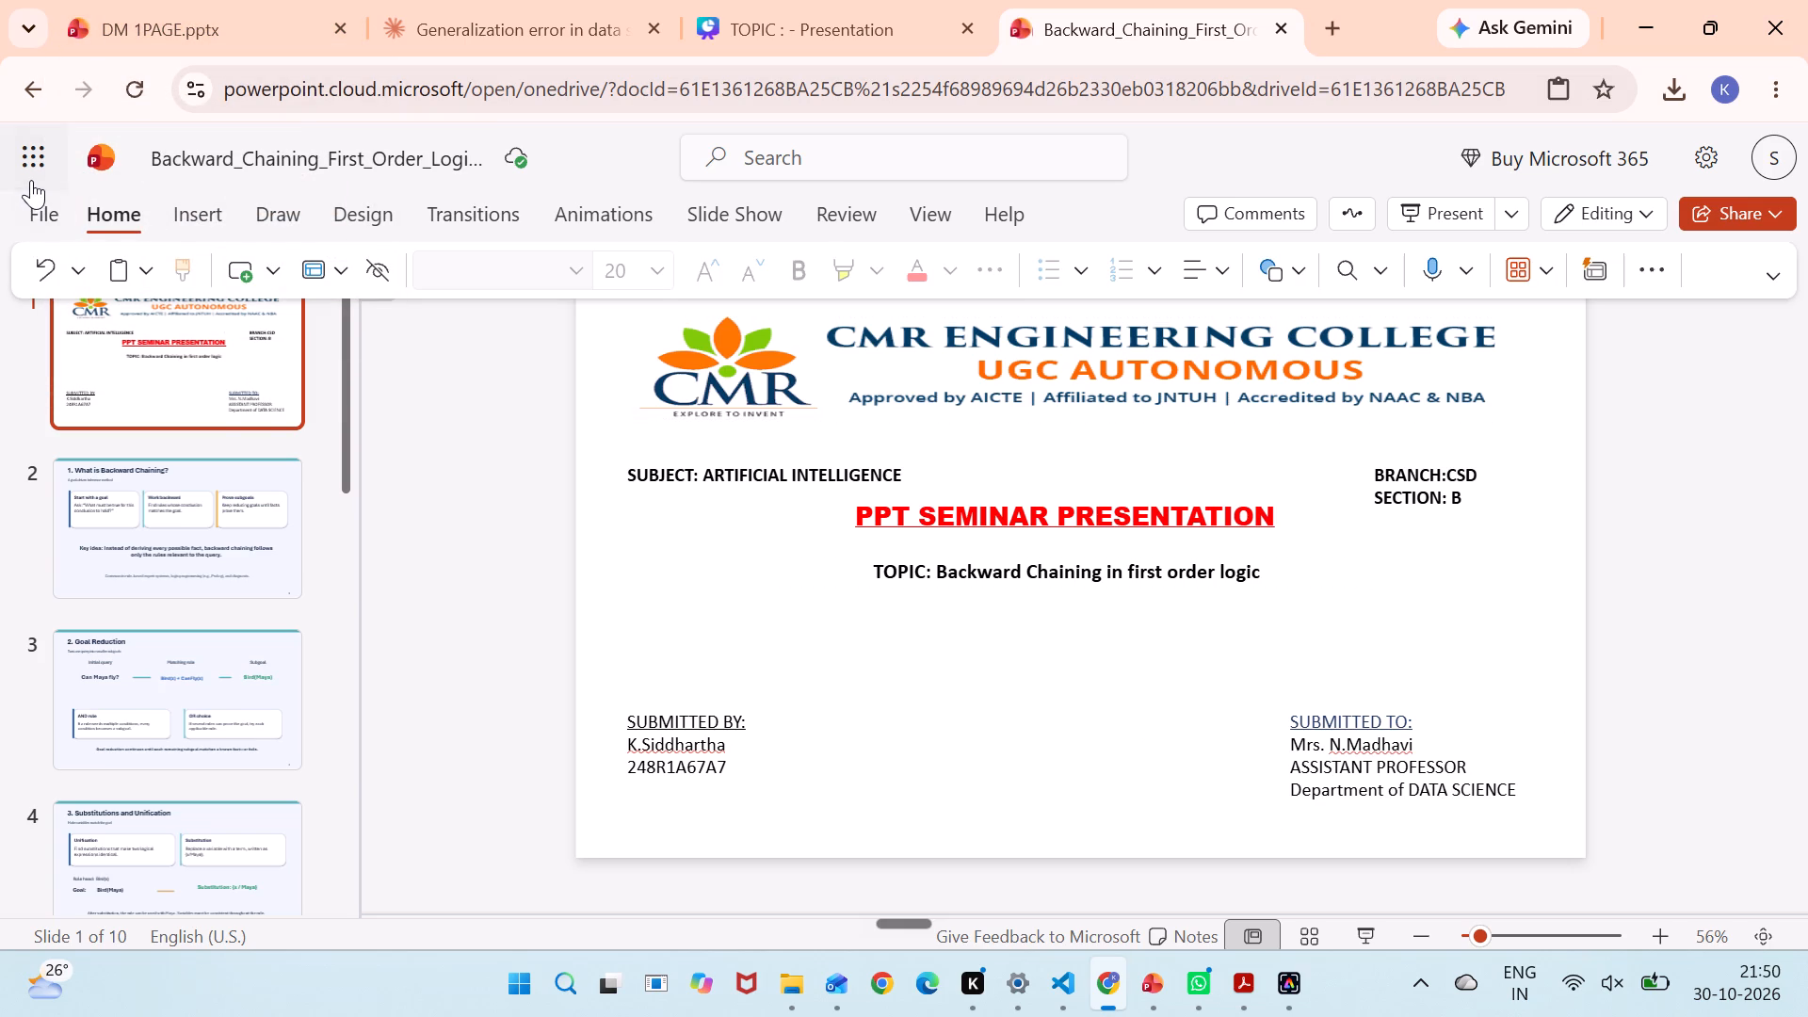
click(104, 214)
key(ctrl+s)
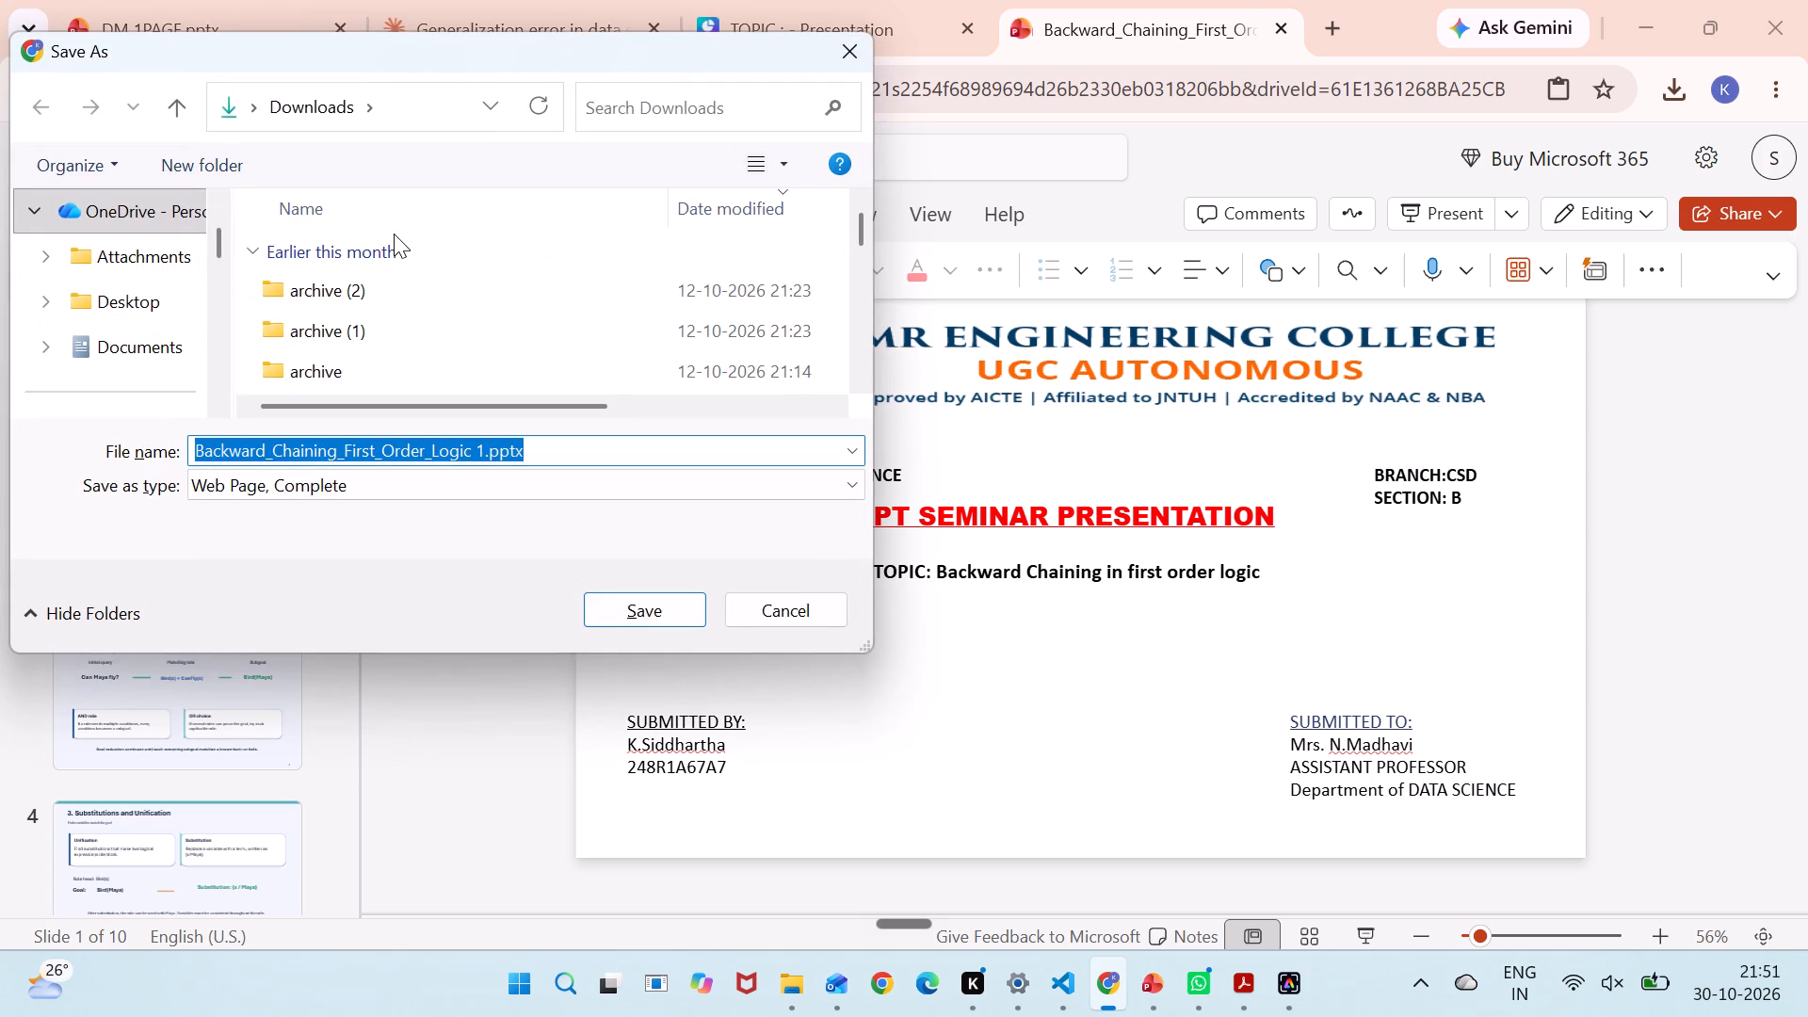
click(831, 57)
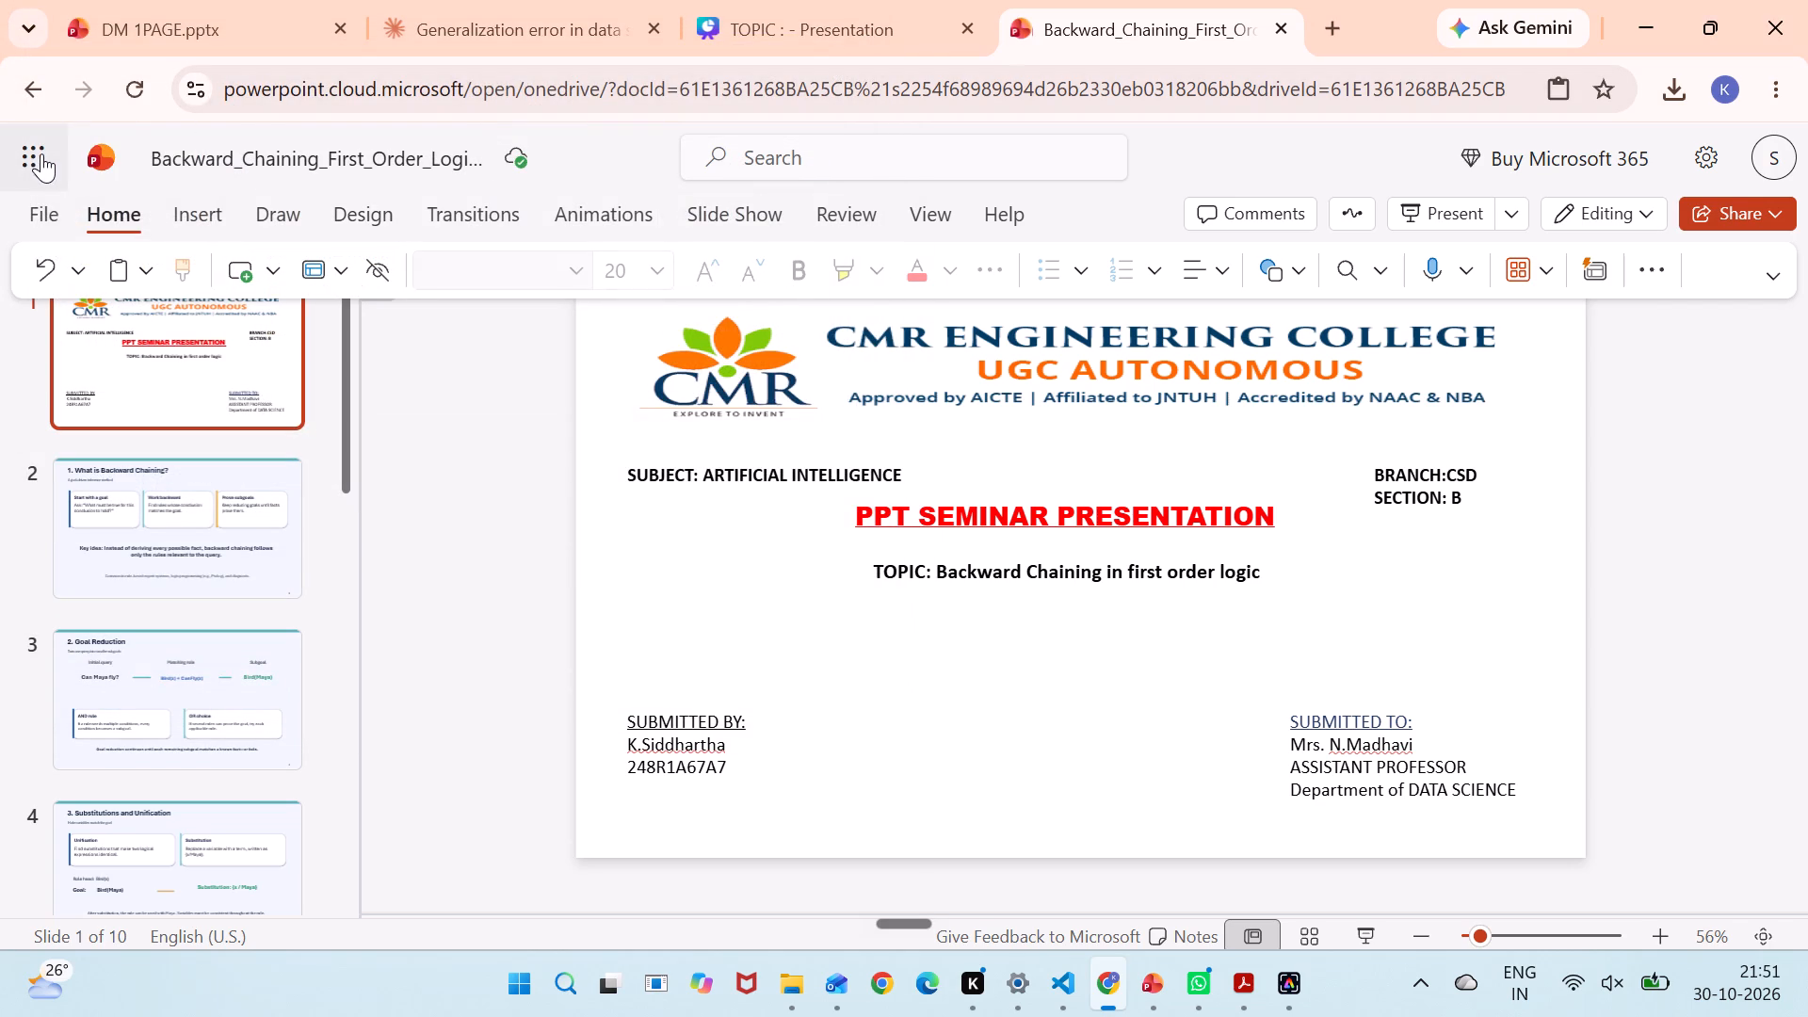
Leave the presentation for the PowerPoint for the web home page.
click(110, 165)
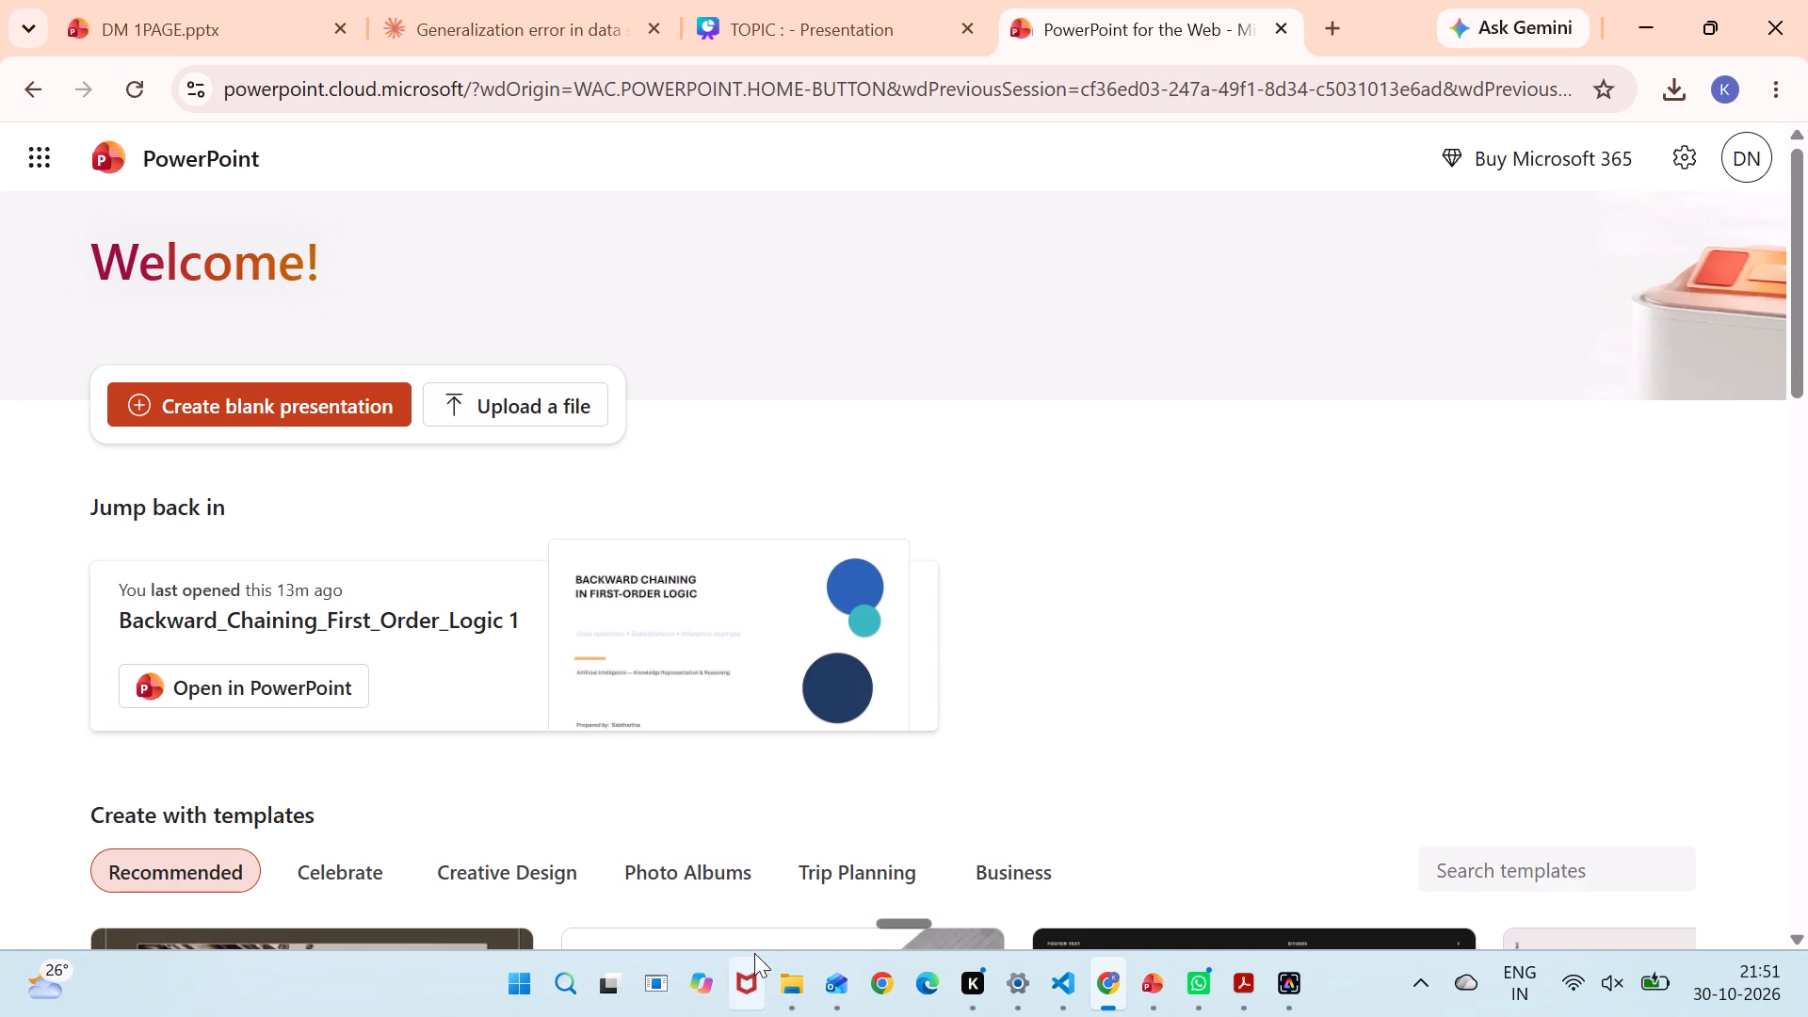
Search File Explorer for backward, and open Backward_Chaining_First_Order_Logic 1 from the personal OneDrive folder in desktop PowerPoint.
click(776, 980)
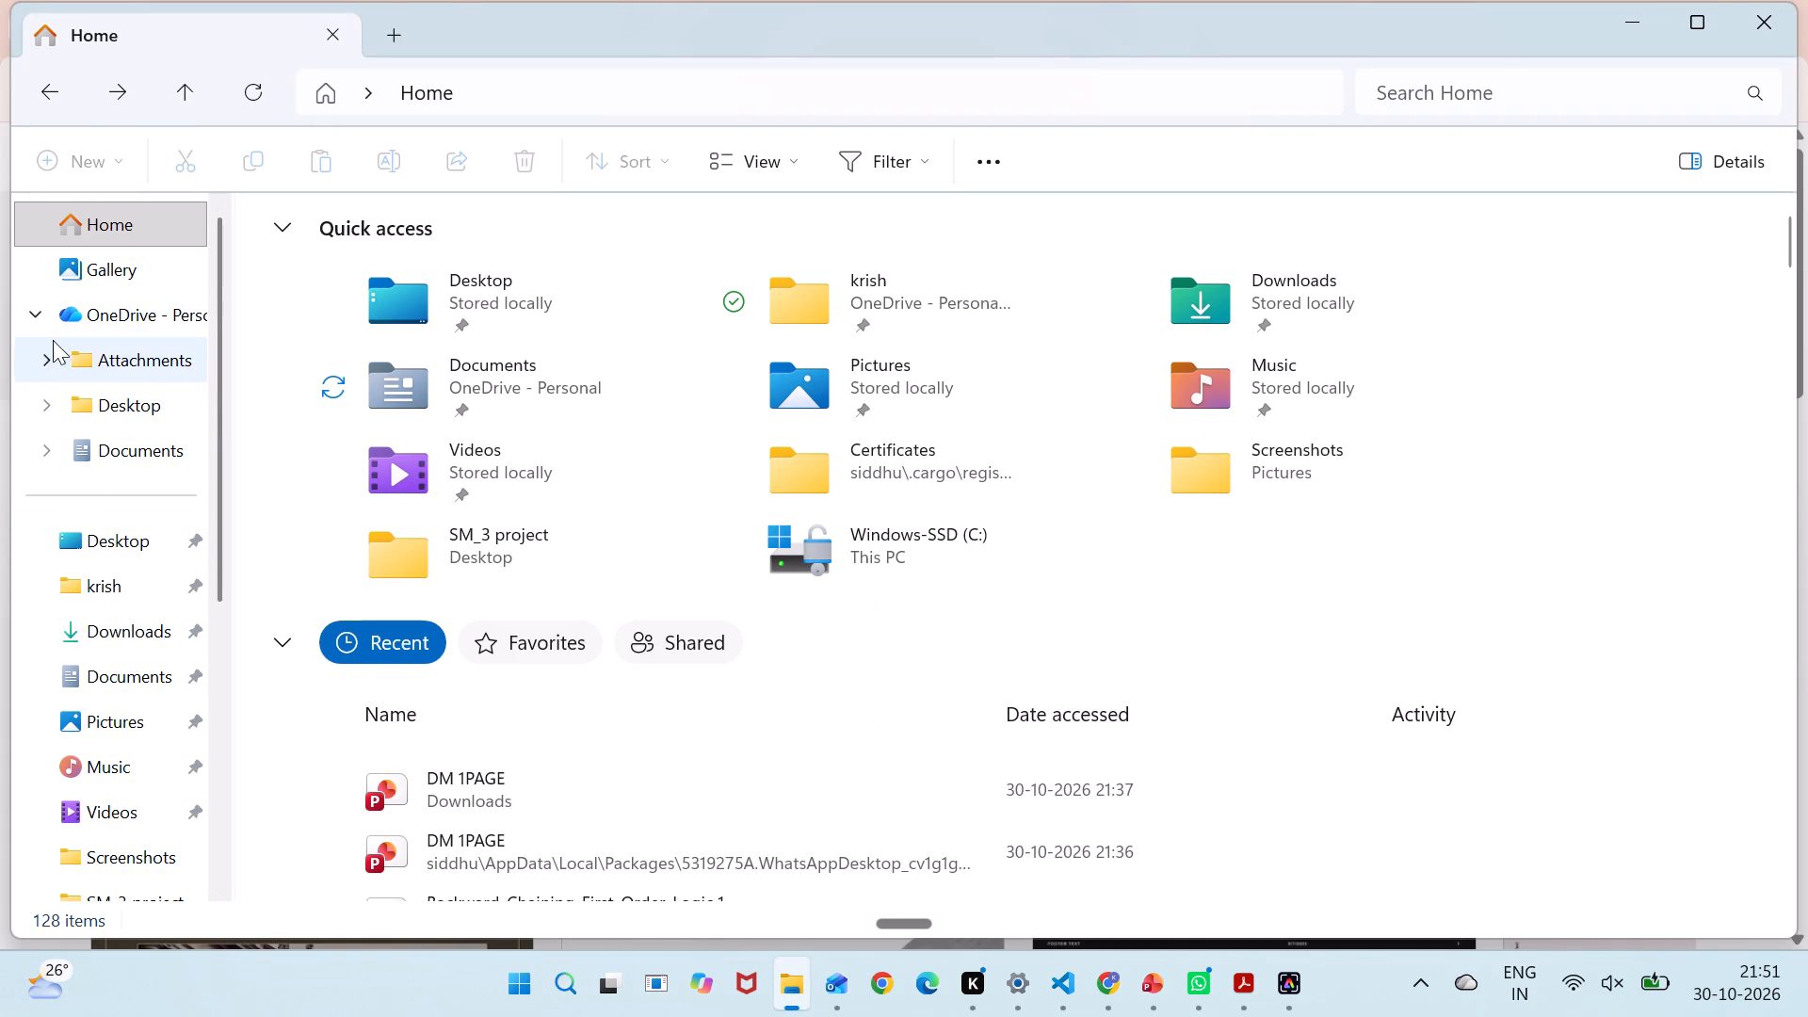
click(1461, 90)
text(backward)
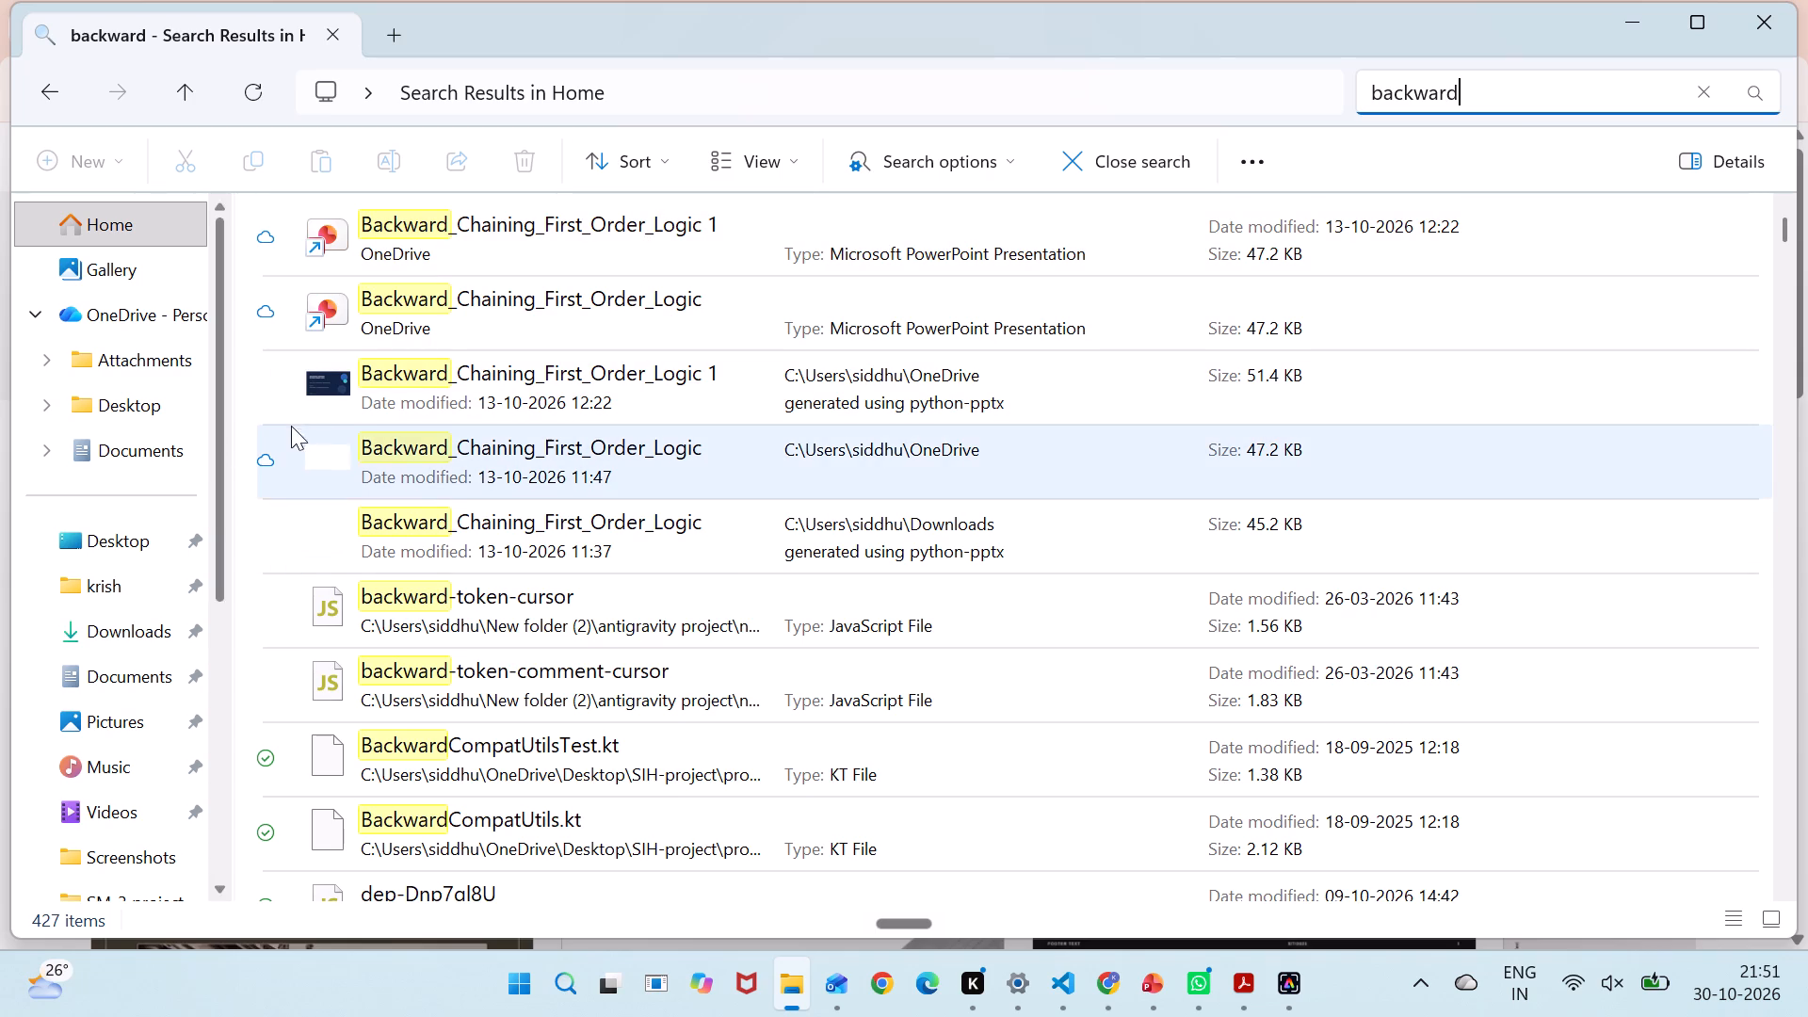
click(132, 315)
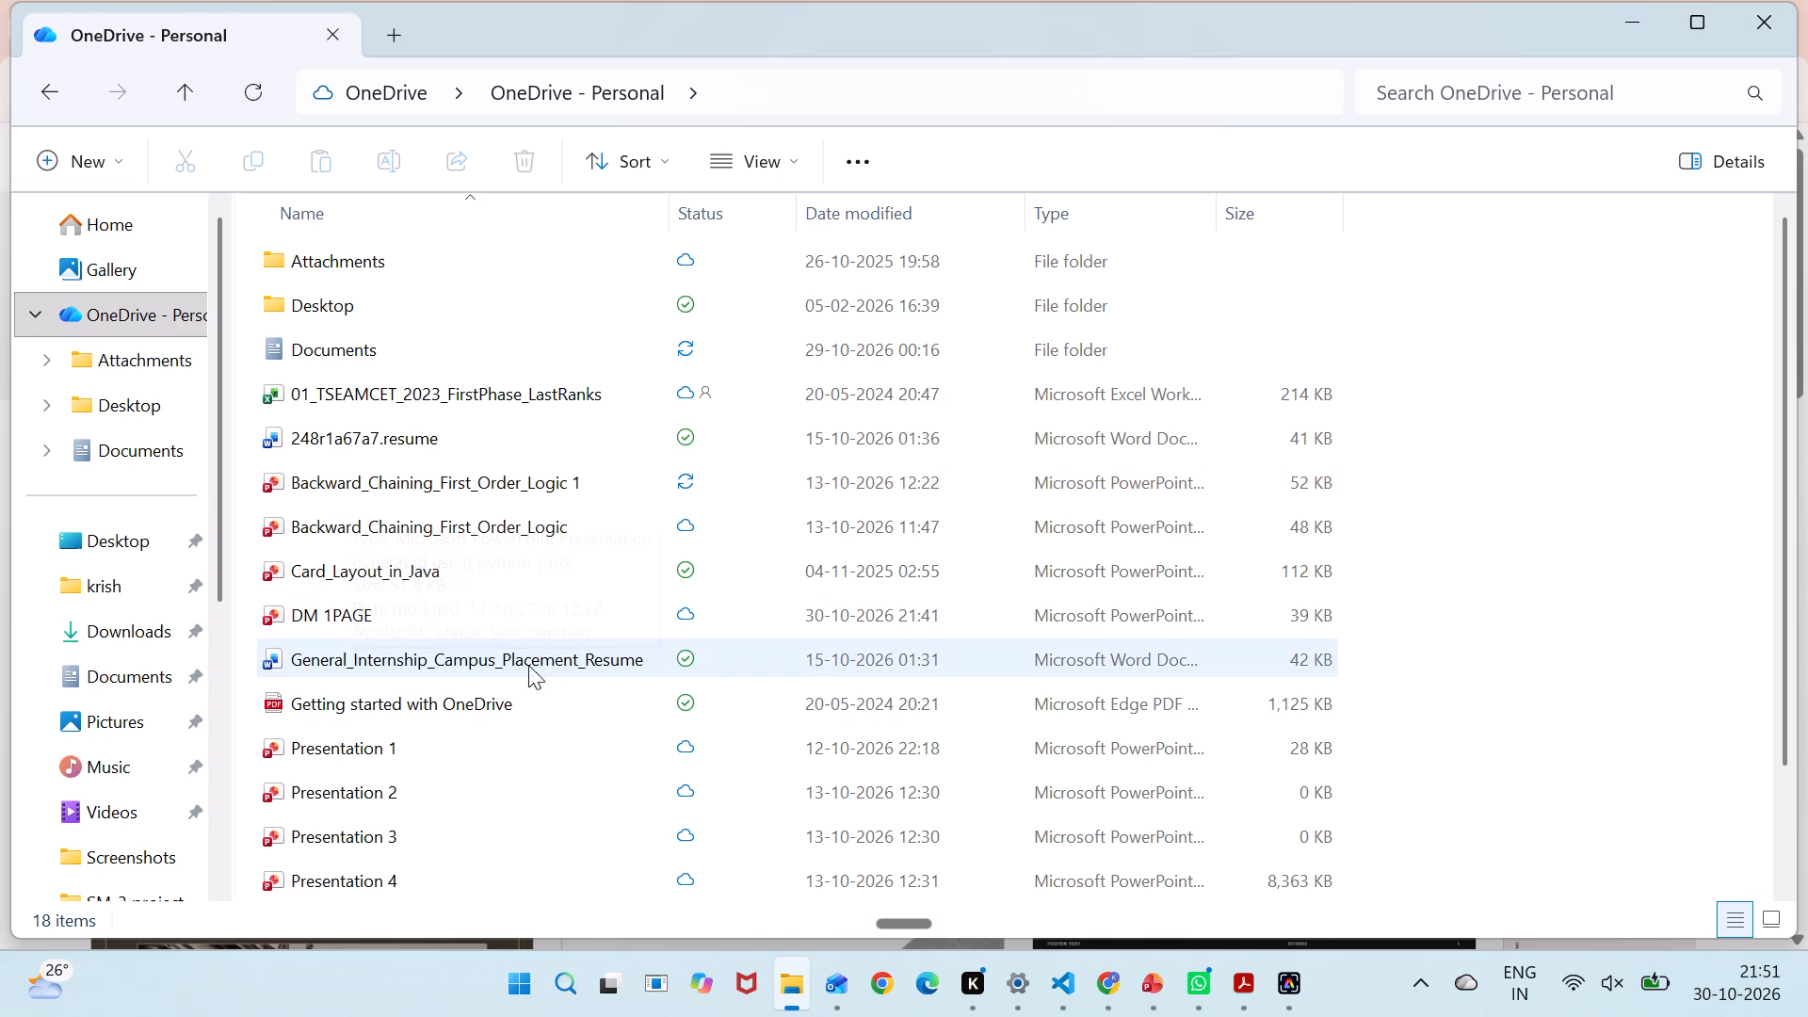
click(430, 472)
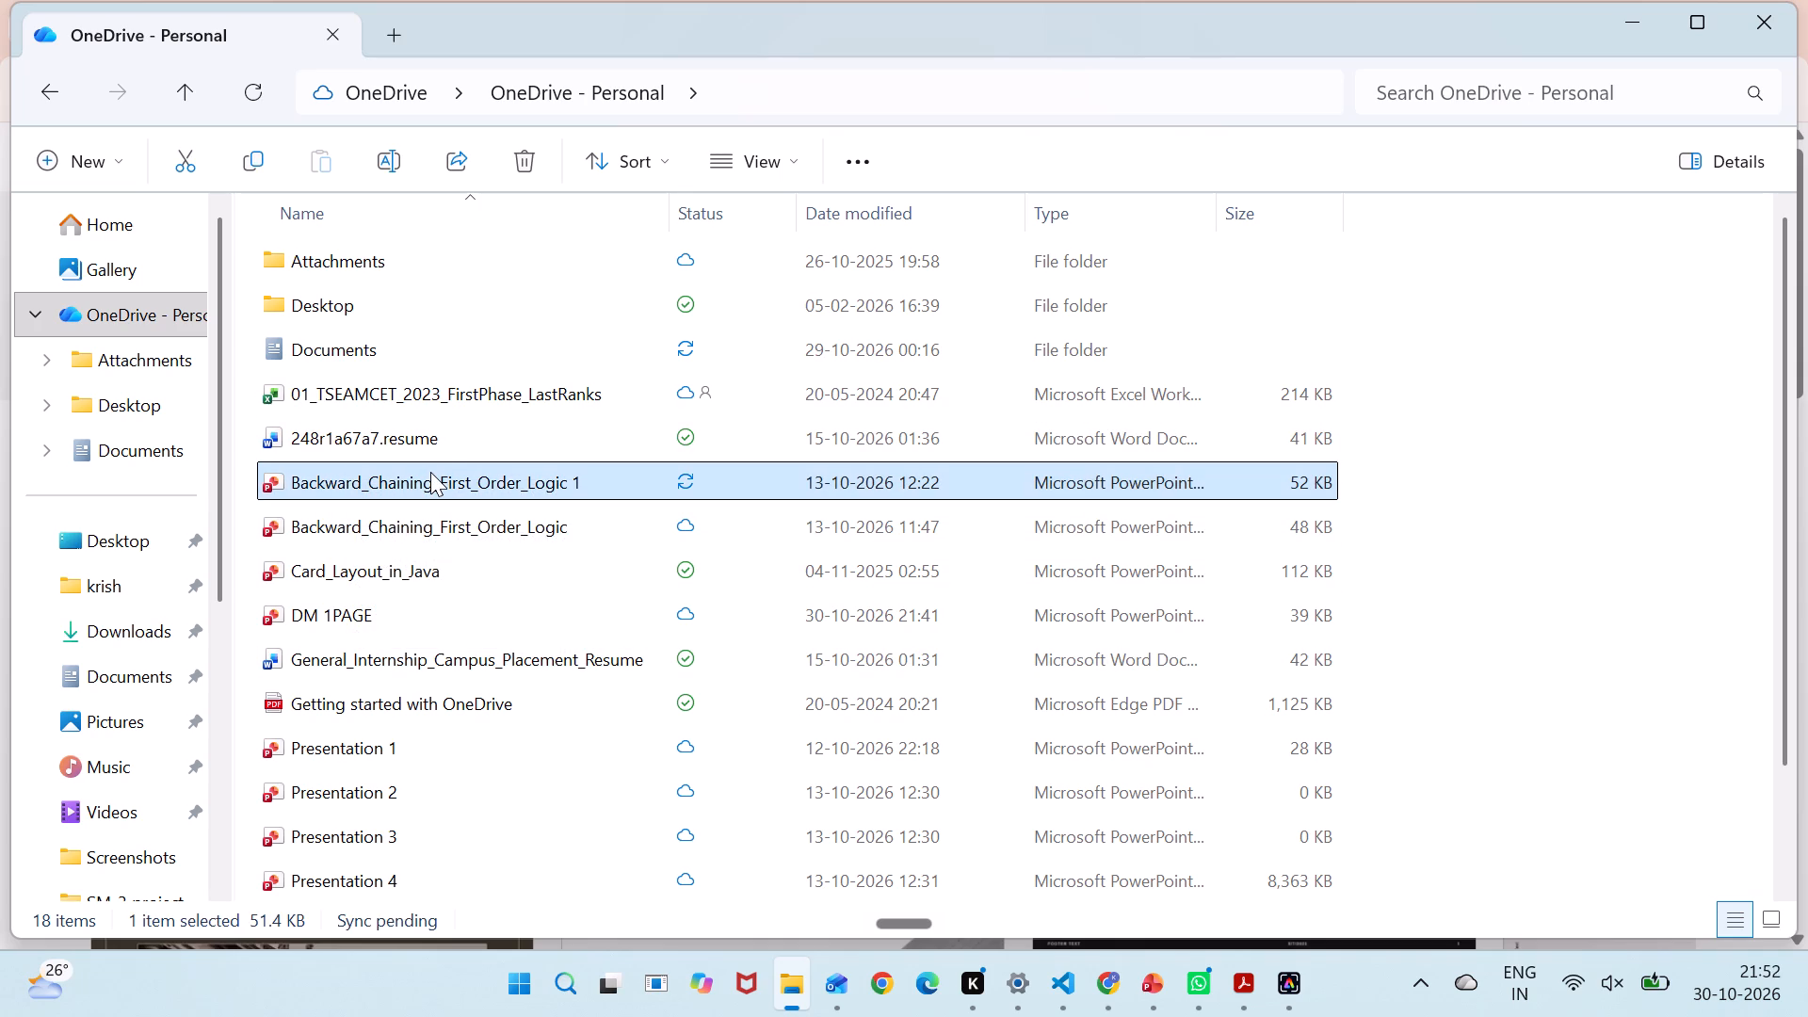
double_click(430, 472)
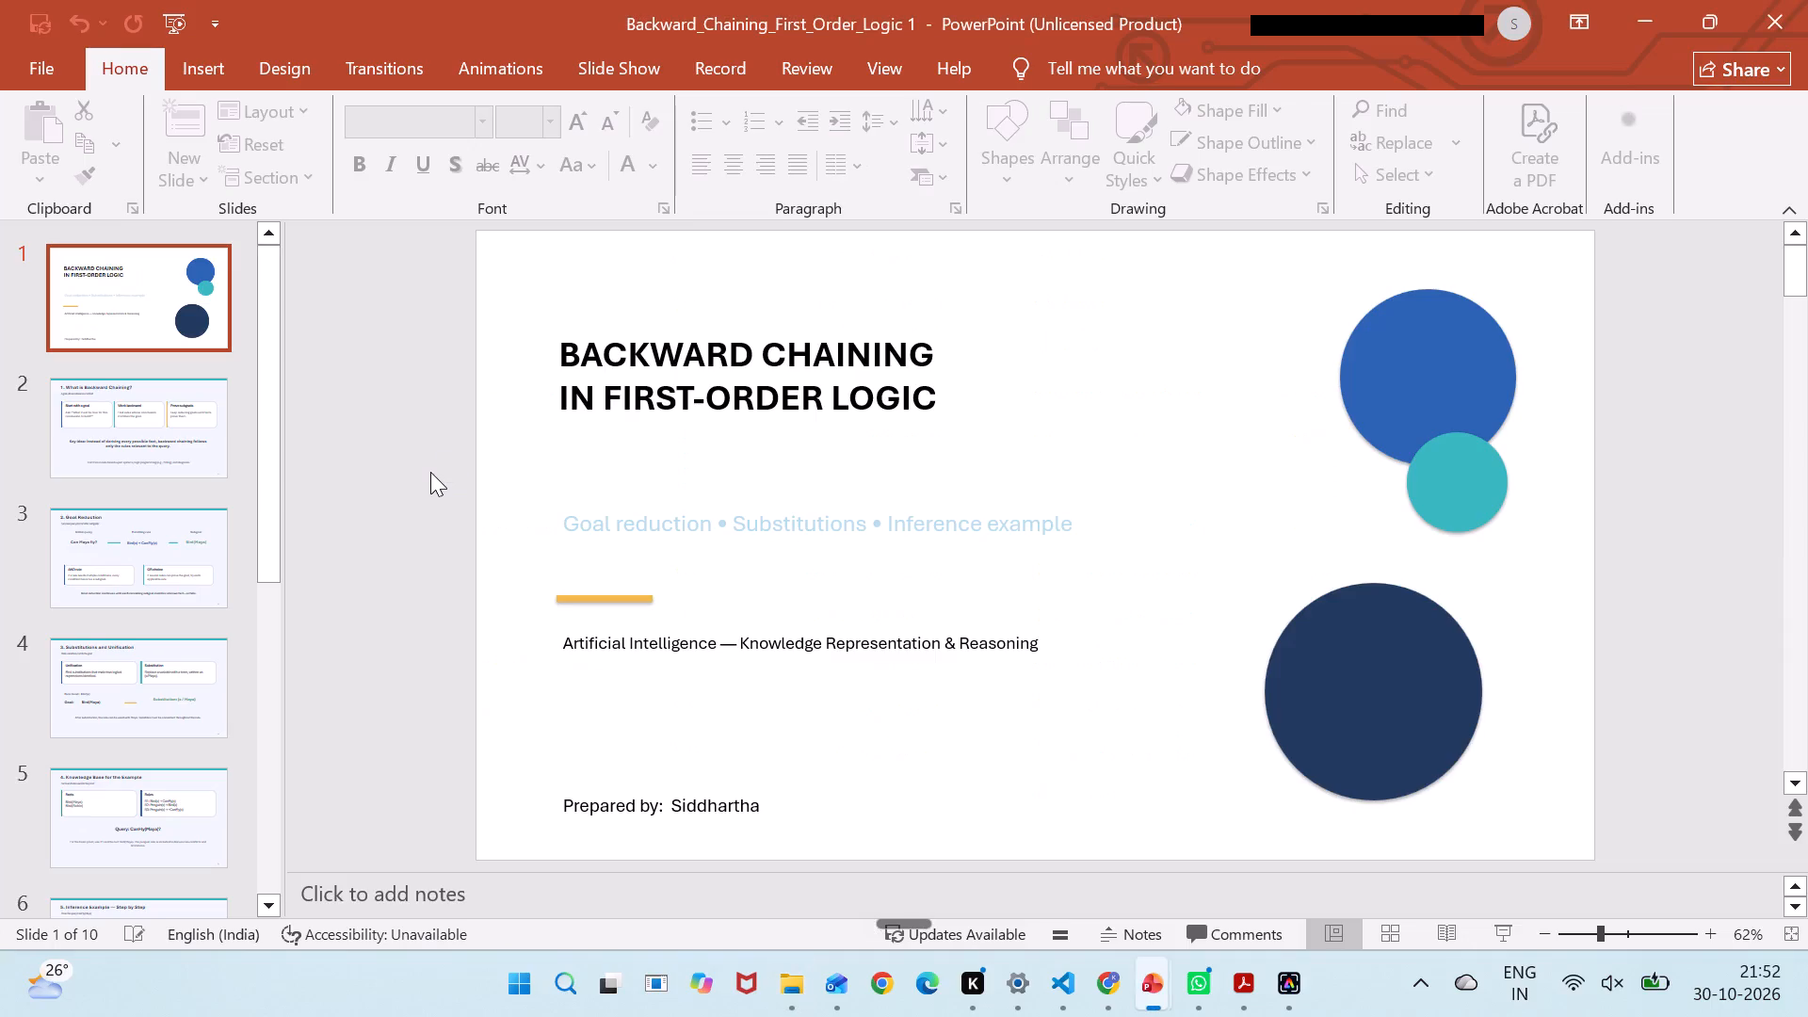
Look through the slides of the desktop copy to the end to check which version it holds.
key(Down)
key(Down)
key(Down)
key(Down)
key(Down)
key(Down)
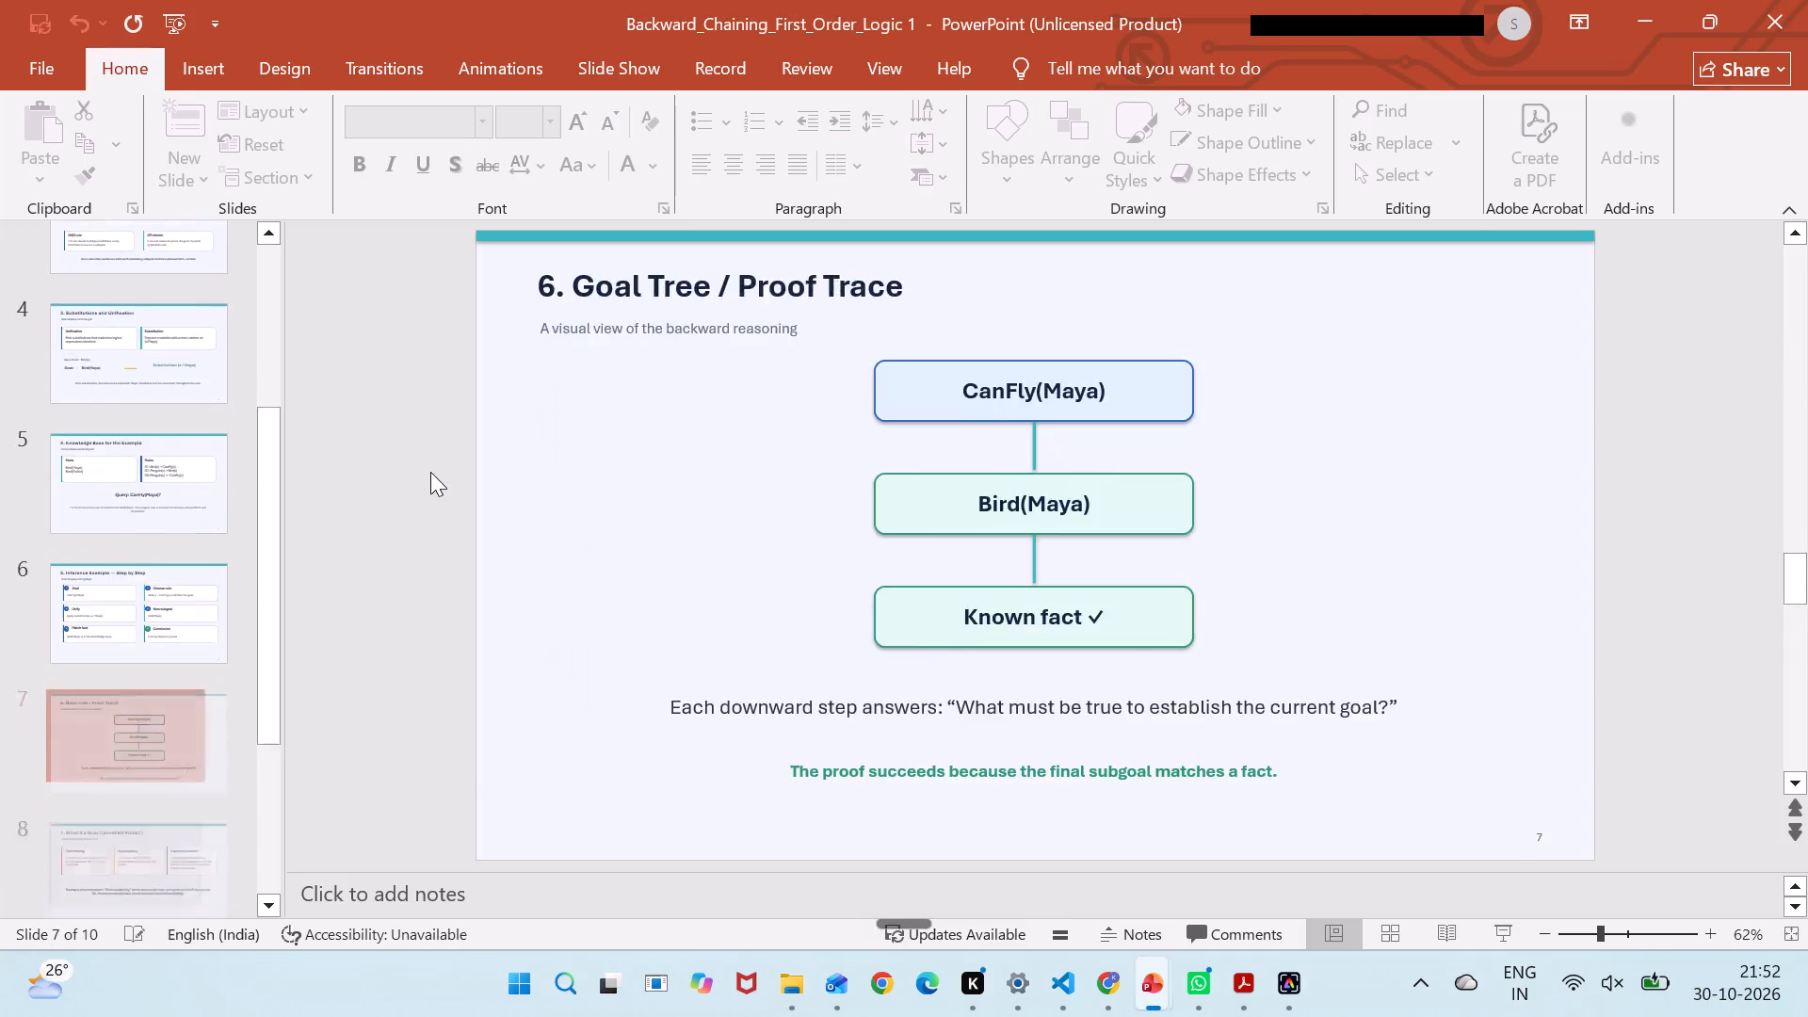
key(Down)
key(Down)
key(Down)
key(Down)
key(Up)
key(Up)
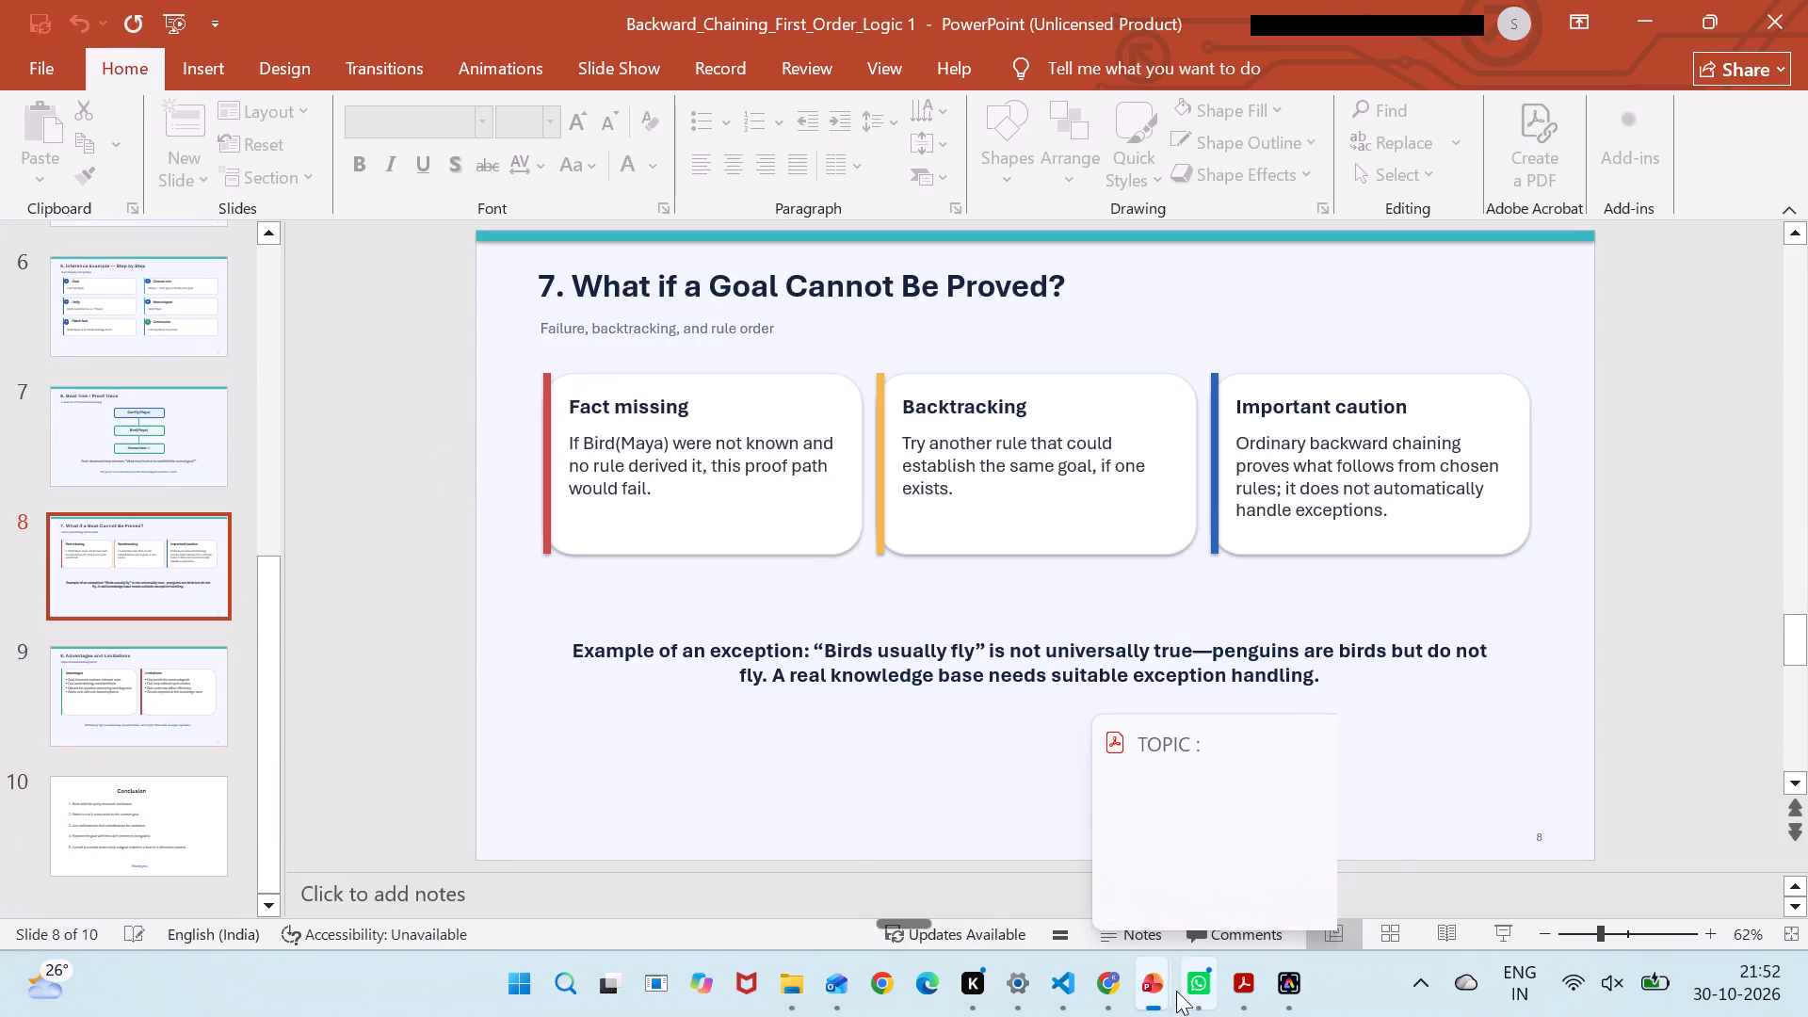
Switch back to Chrome and reopen the recent Backward_Chaining_First_Order_Logic 1 presentation in PowerPoint for the web.
click(1093, 988)
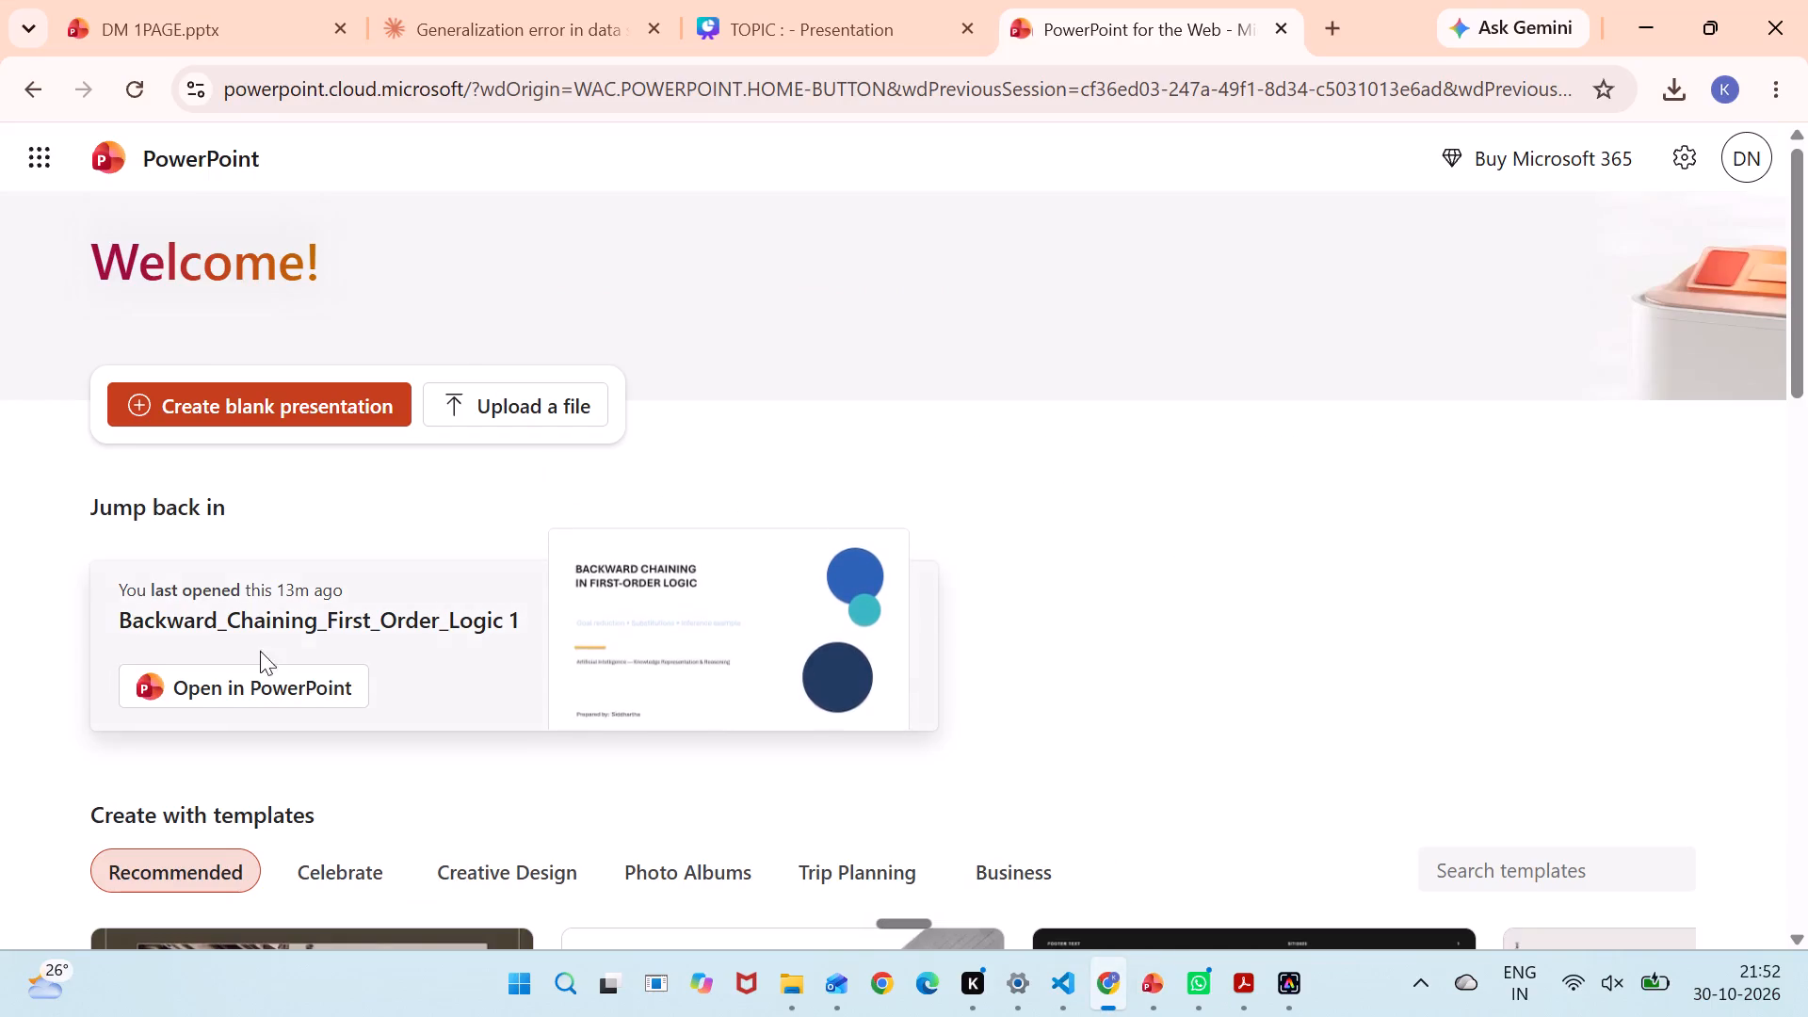
click(254, 686)
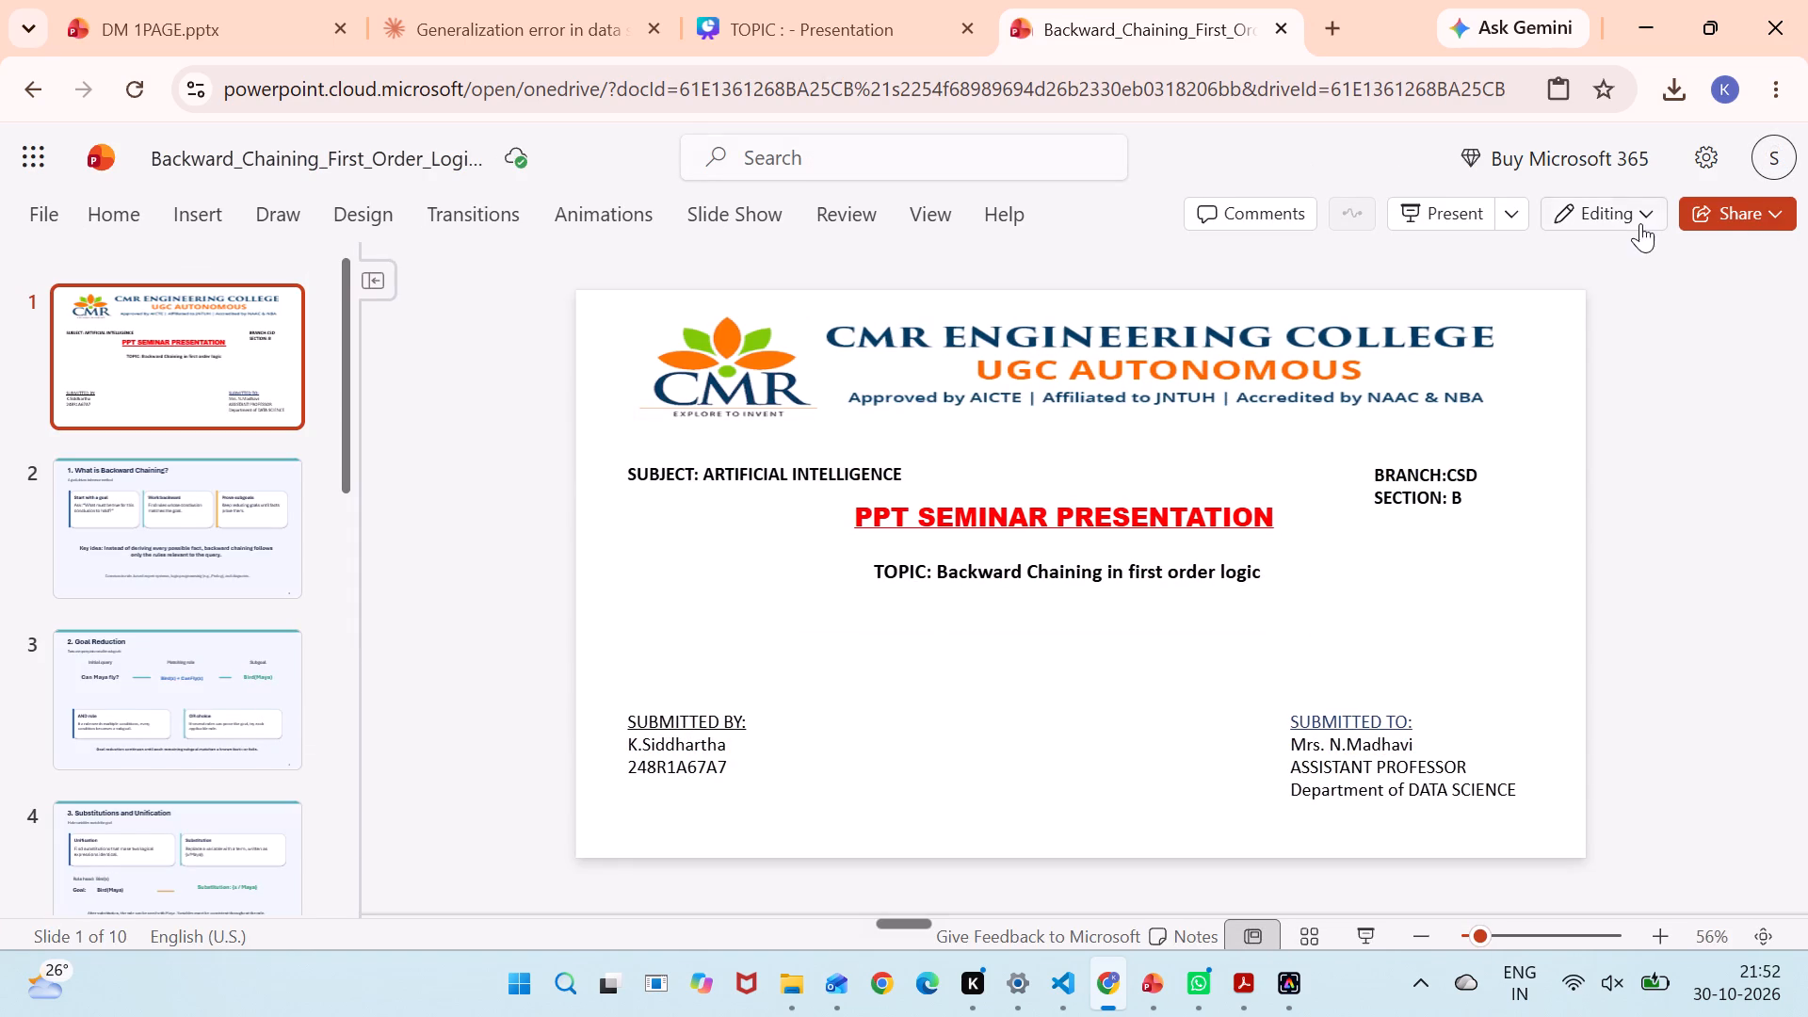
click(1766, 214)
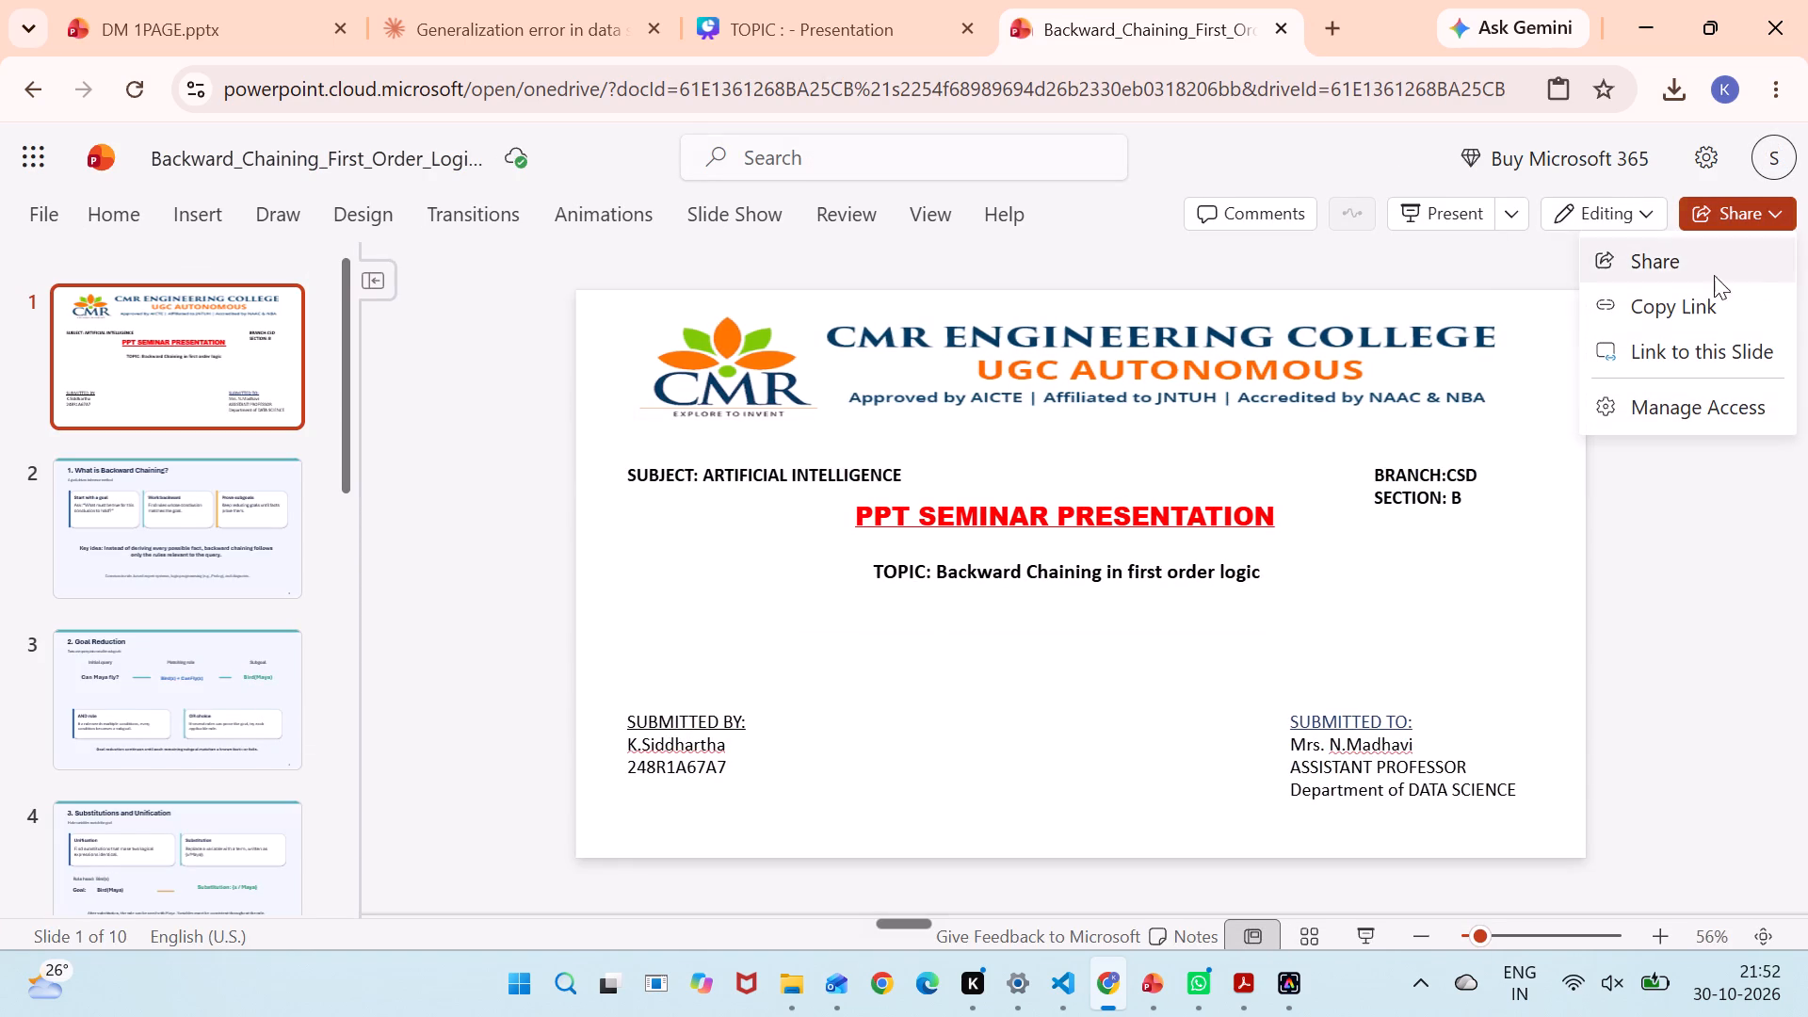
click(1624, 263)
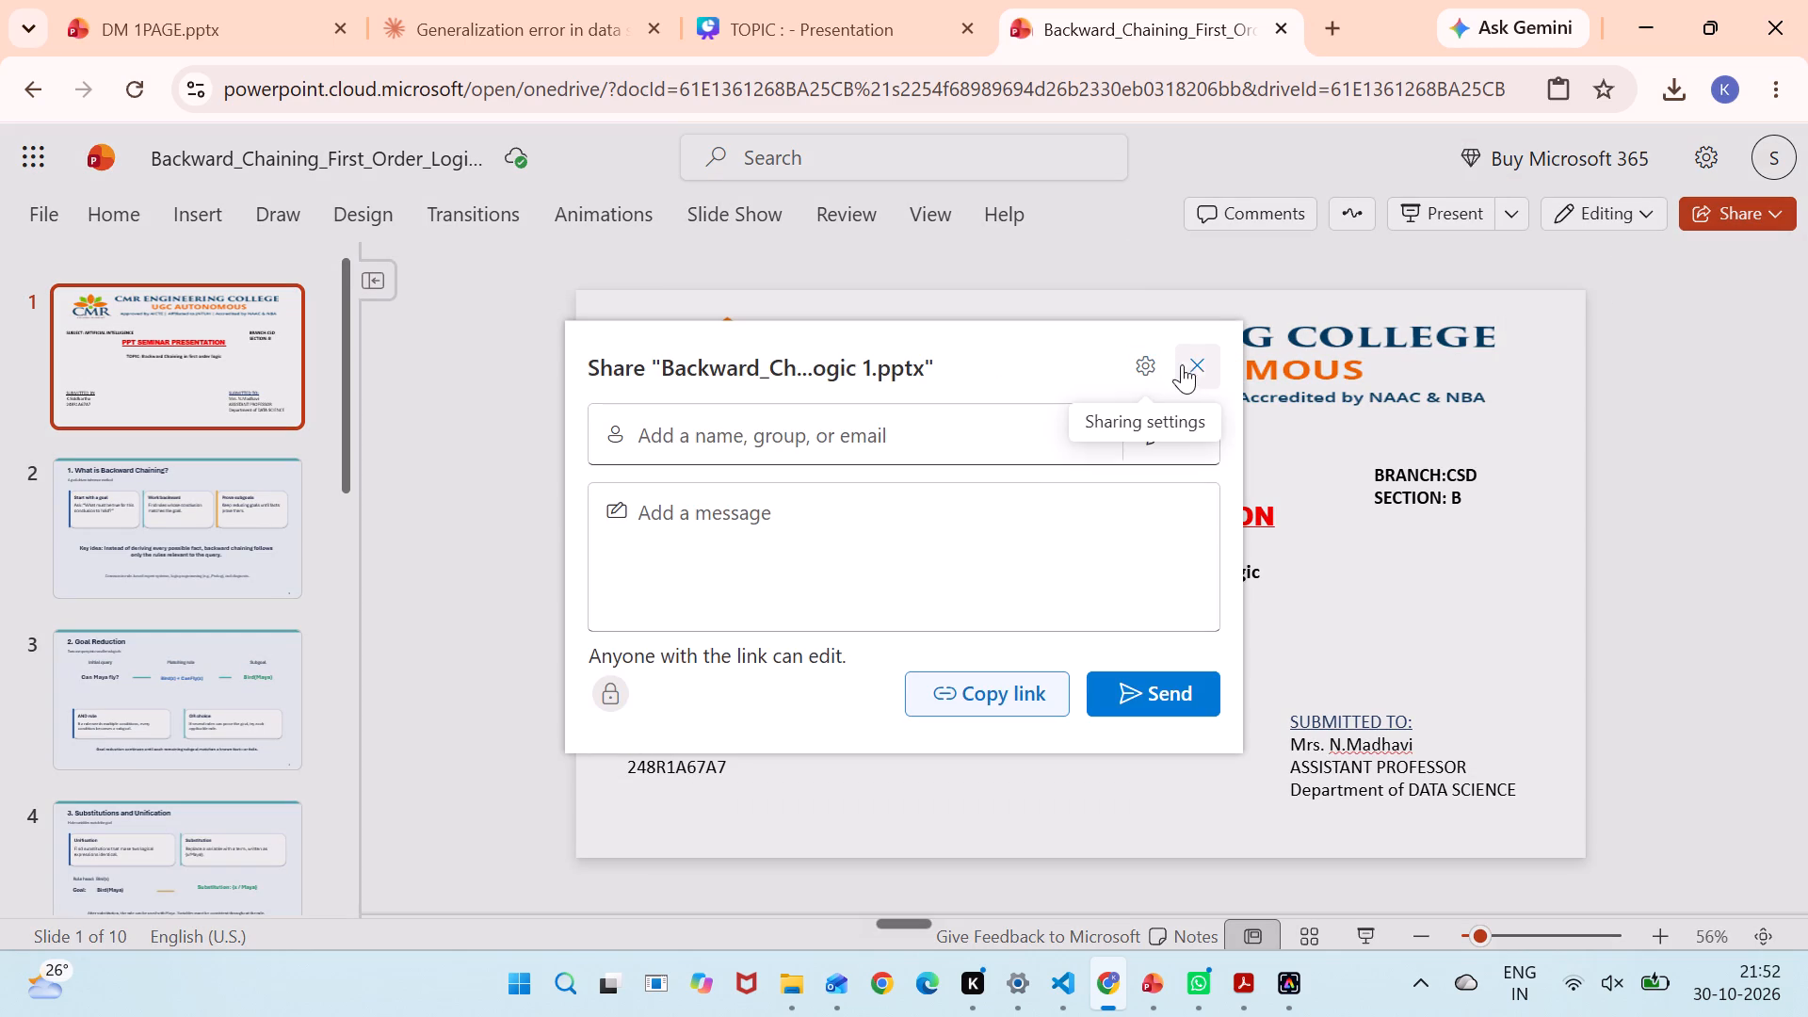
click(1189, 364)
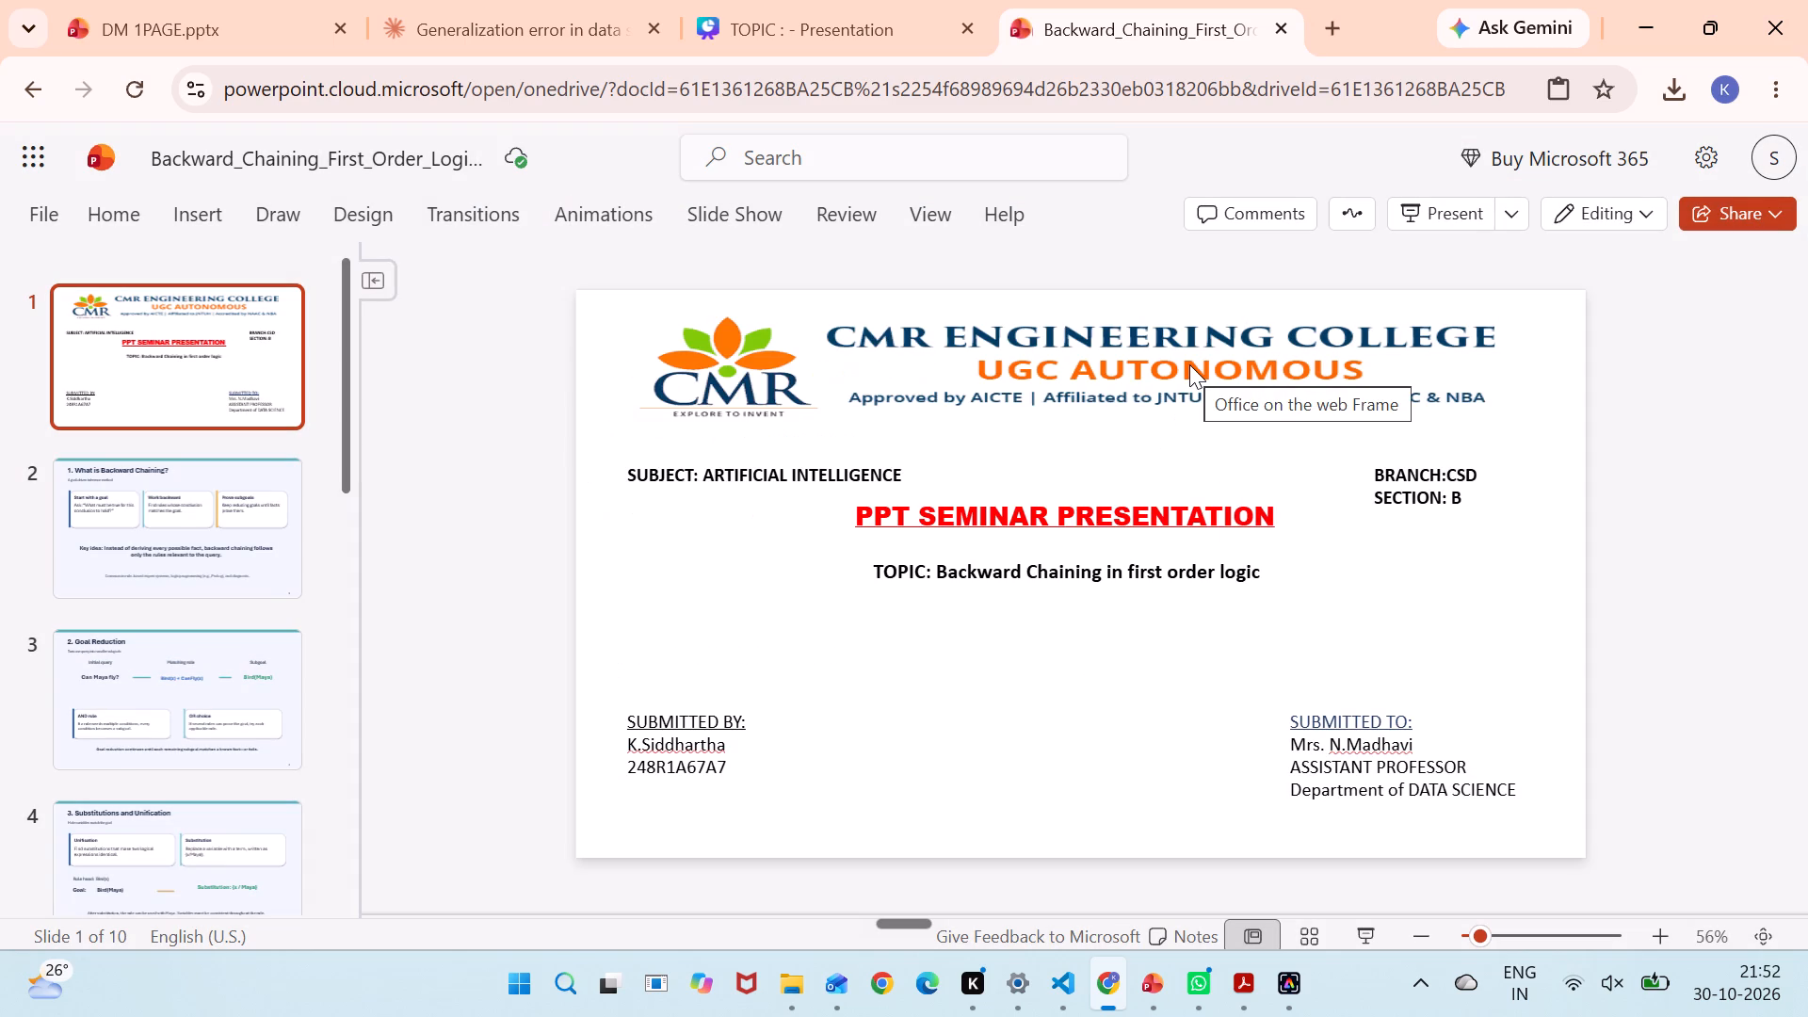
Copy the presentation's file name, Backward_Chaining_First_Order_Logic 1.
click(476, 158)
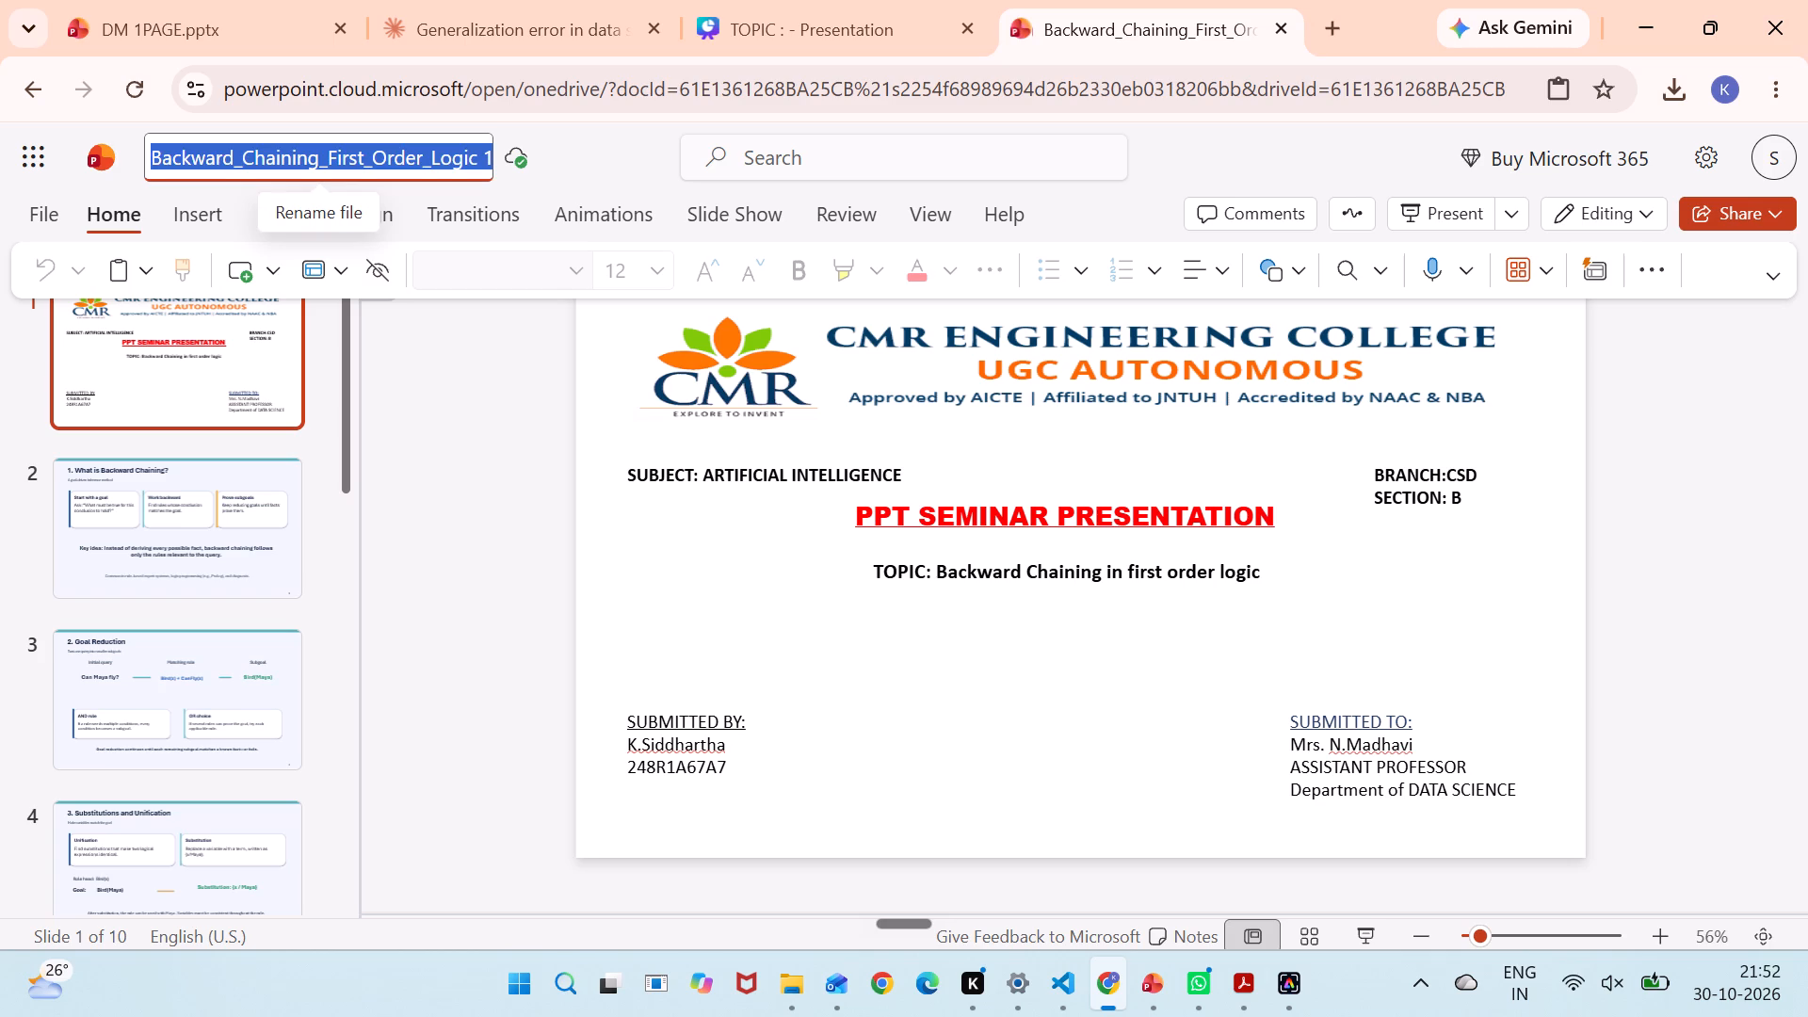
key(ctrl+c)
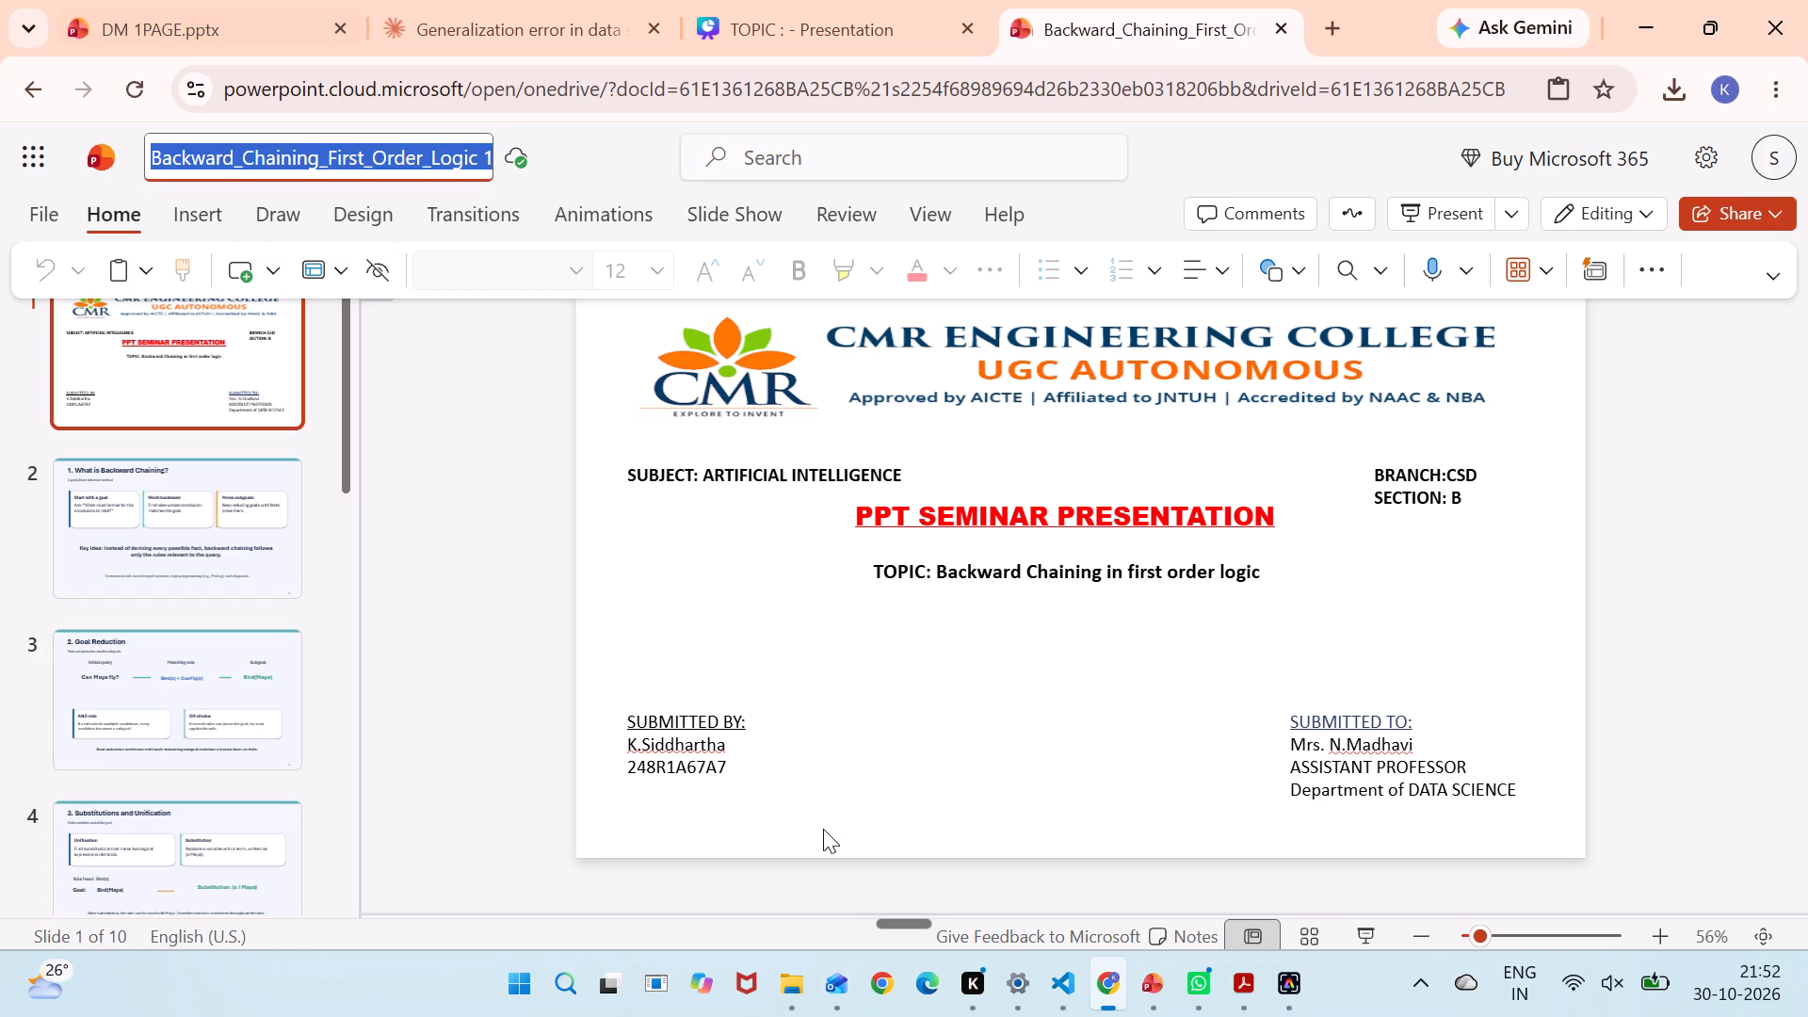